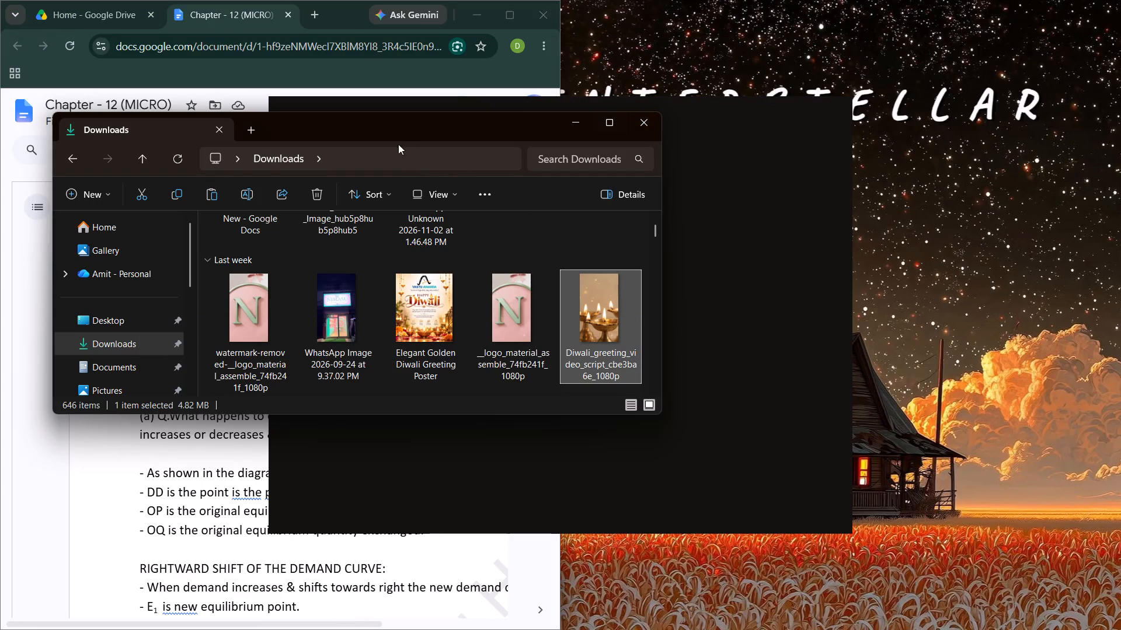
{"action": "left_click_drag", "start_coordinate": [382, 135], "coordinate": [469, 132]}
{"action": "left_click_drag", "start_coordinate": [677, 127], "coordinate": [1120, 89]}
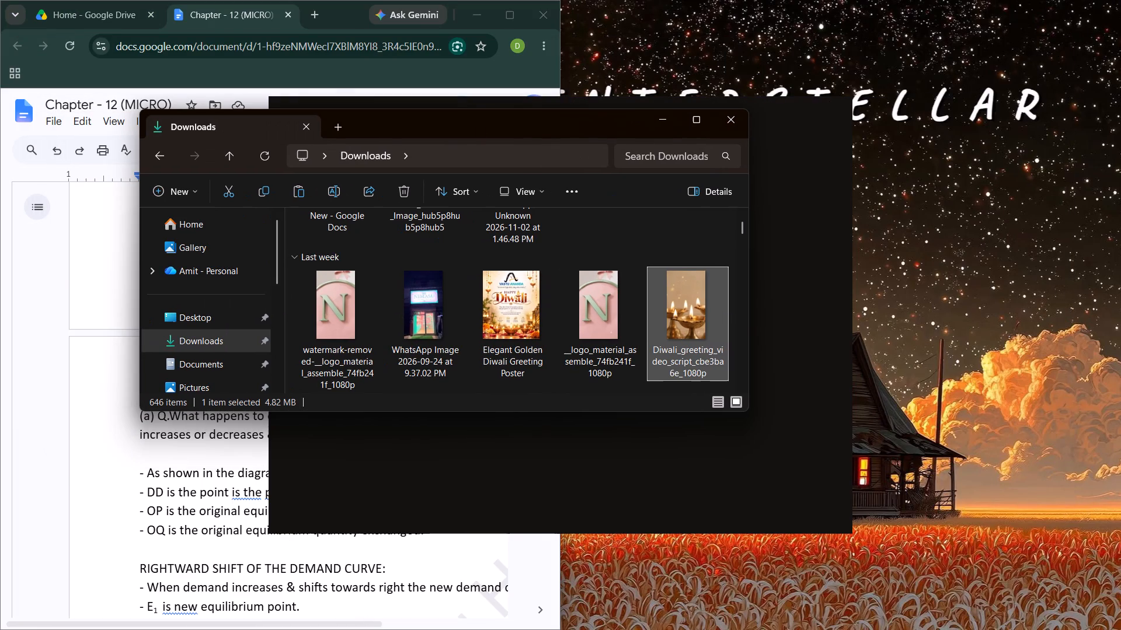
Snap the Downloads window into the upper-right quarter of the desktop, beside the Chapter - 12 (MICRO) document.
{"action": "left_click_drag", "start_coordinate": [1120, 89], "coordinate": [1120, 72]}
{"action": "left_click", "coordinate": [434, 125]}
{"action": "left_click_drag", "start_coordinate": [449, 126], "coordinate": [467, 126]}
{"action": "left_click_drag", "start_coordinate": [488, 126], "coordinate": [1120, 74]}
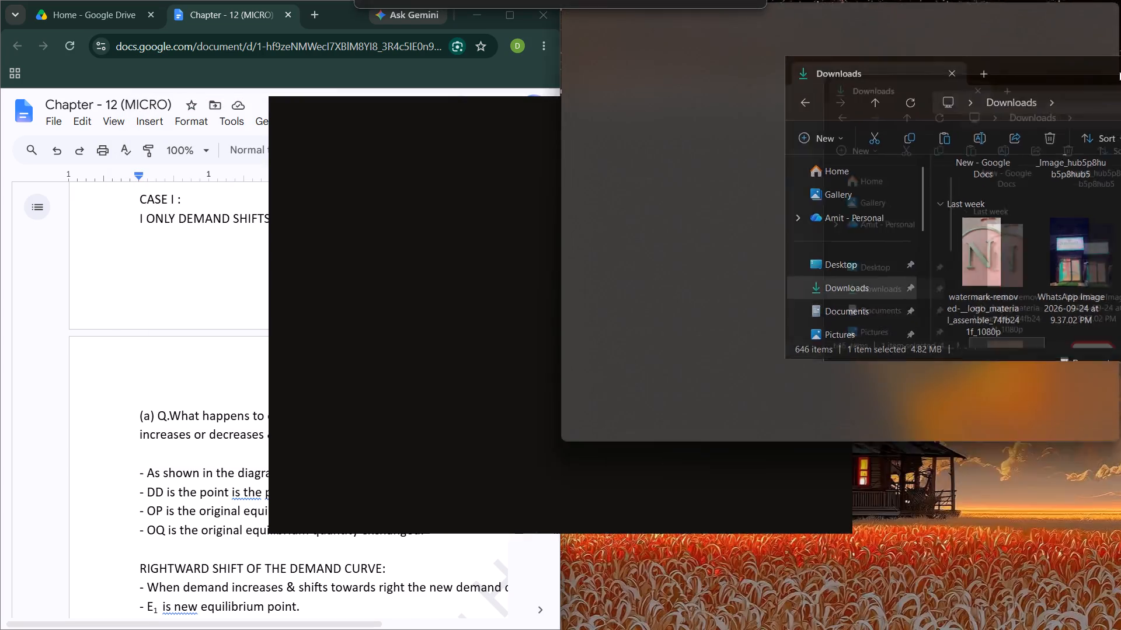
Examine the Chapter - 12 (MICRO) document around the "I ONLY DEMAND SHIFTS" heading and the perfectly elastic supply question below it.
{"action": "left_click", "coordinate": [338, 15]}
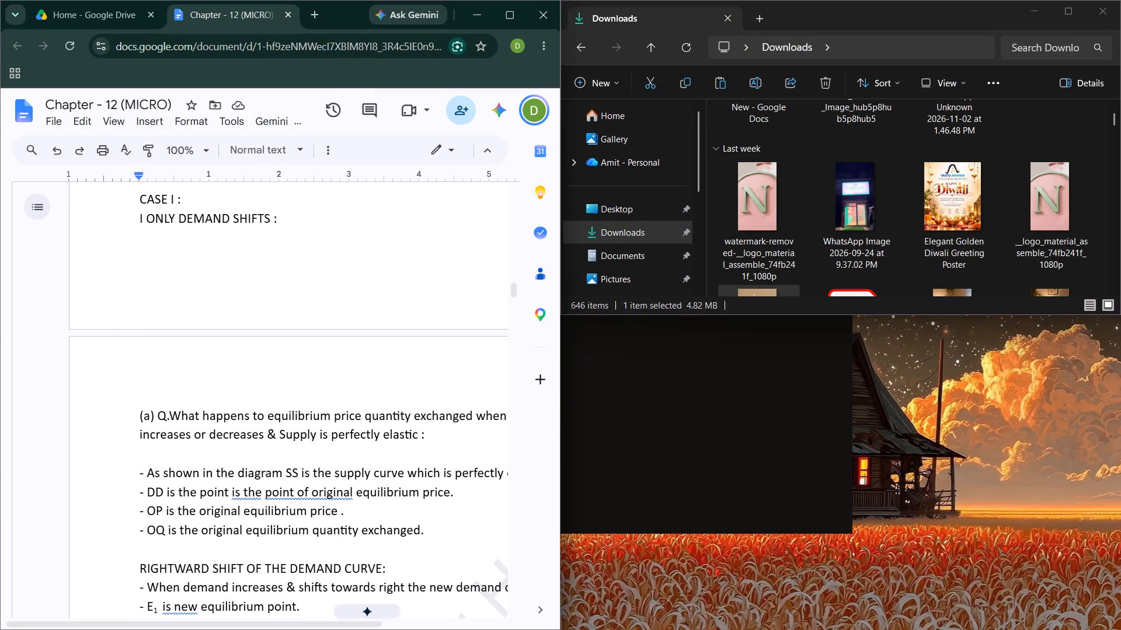
{"action": "scroll", "coordinate": [364, 475], "scroll_direction": "down", "scroll_amount": 1}
{"action": "scroll", "coordinate": [364, 475], "scroll_direction": "up", "scroll_amount": 2}
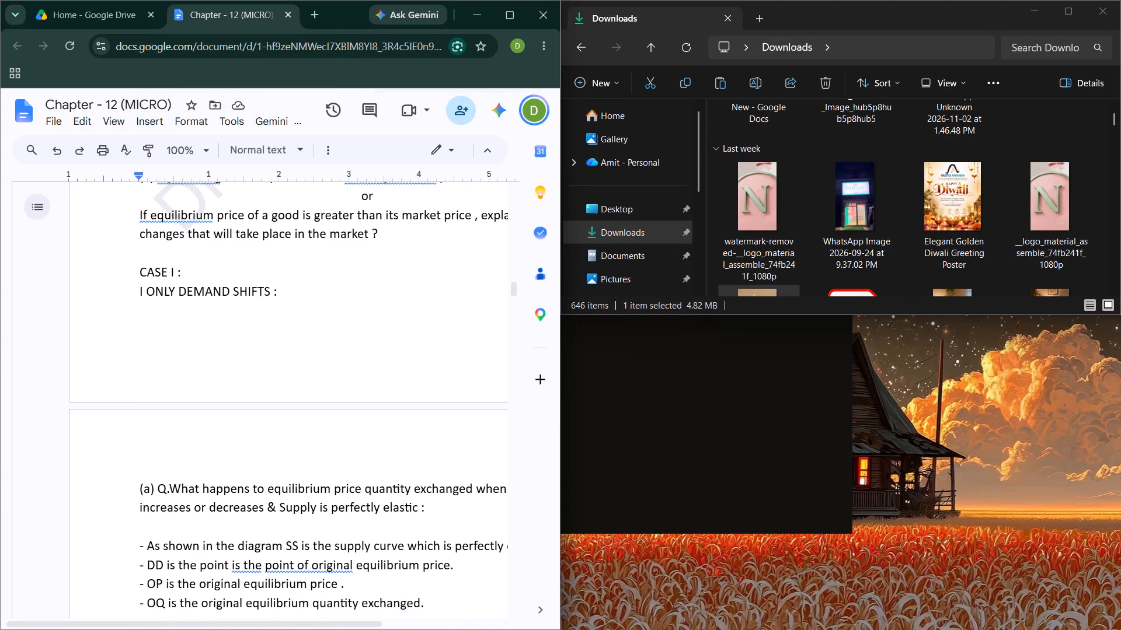
{"action": "scroll", "coordinate": [266, 559], "scroll_direction": "down", "scroll_amount": 2}
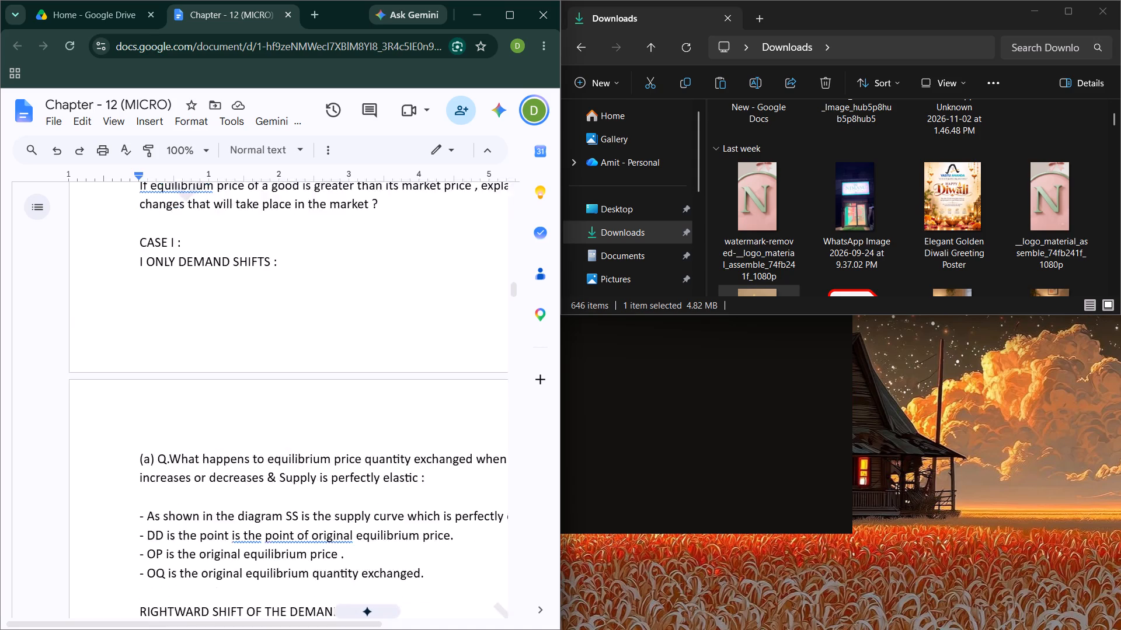
{"action": "scroll", "coordinate": [257, 557], "scroll_direction": "down", "scroll_amount": 2}
{"action": "scroll", "coordinate": [257, 557], "scroll_direction": "up", "scroll_amount": 1}
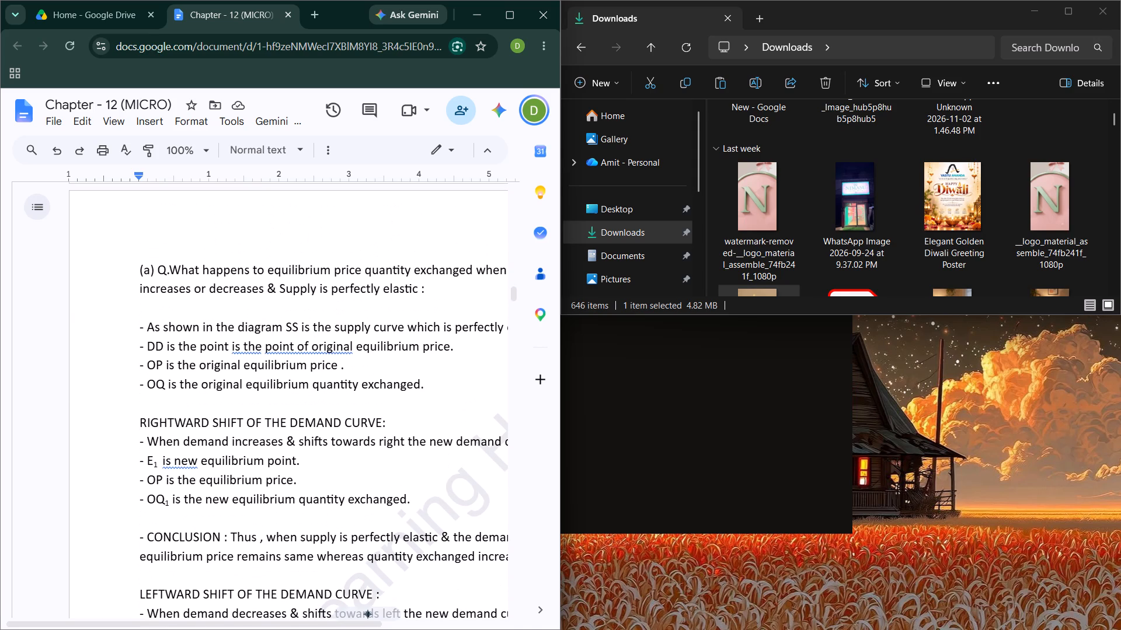
{"action": "scroll", "coordinate": [206, 497], "scroll_direction": "up", "scroll_amount": 3}
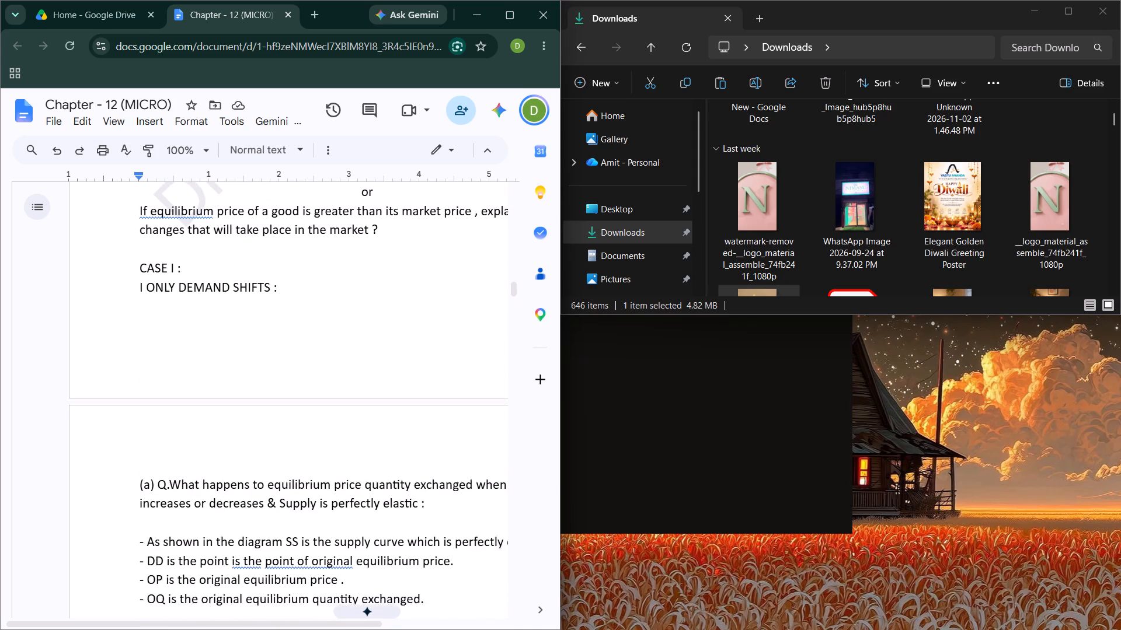
{"action": "scroll", "coordinate": [206, 497], "scroll_direction": "up", "scroll_amount": 1}
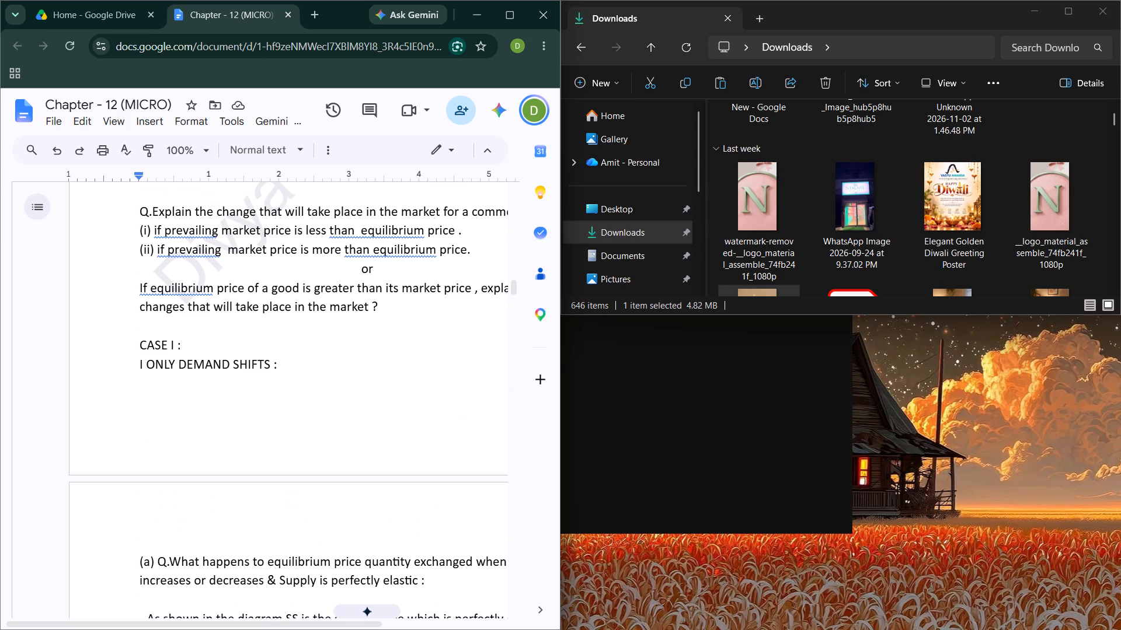
{"action": "scroll", "coordinate": [269, 520], "scroll_direction": "down", "scroll_amount": 2}
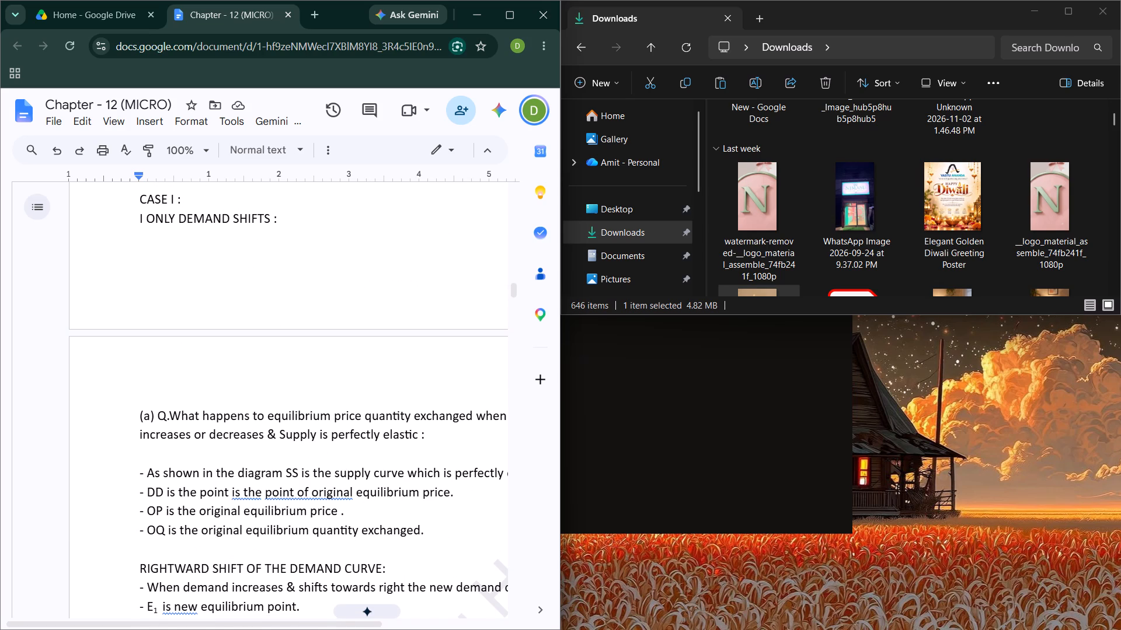
Open the zipped folder WhatsApp Unknown 2026-11-02 at 1.46.48 PM from today's items in Downloads.
{"action": "scroll", "coordinate": [765, 271], "scroll_direction": "up", "scroll_amount": 2}
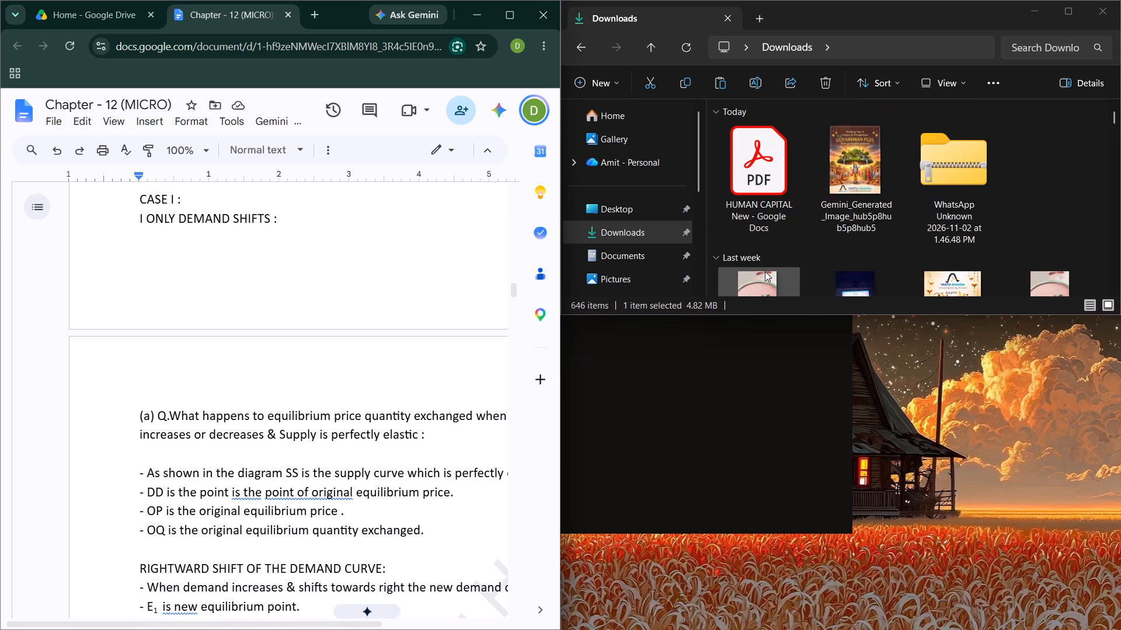
{"action": "scroll", "coordinate": [765, 271], "scroll_direction": "up", "scroll_amount": 6}
{"action": "double_click", "coordinate": [951, 170]}
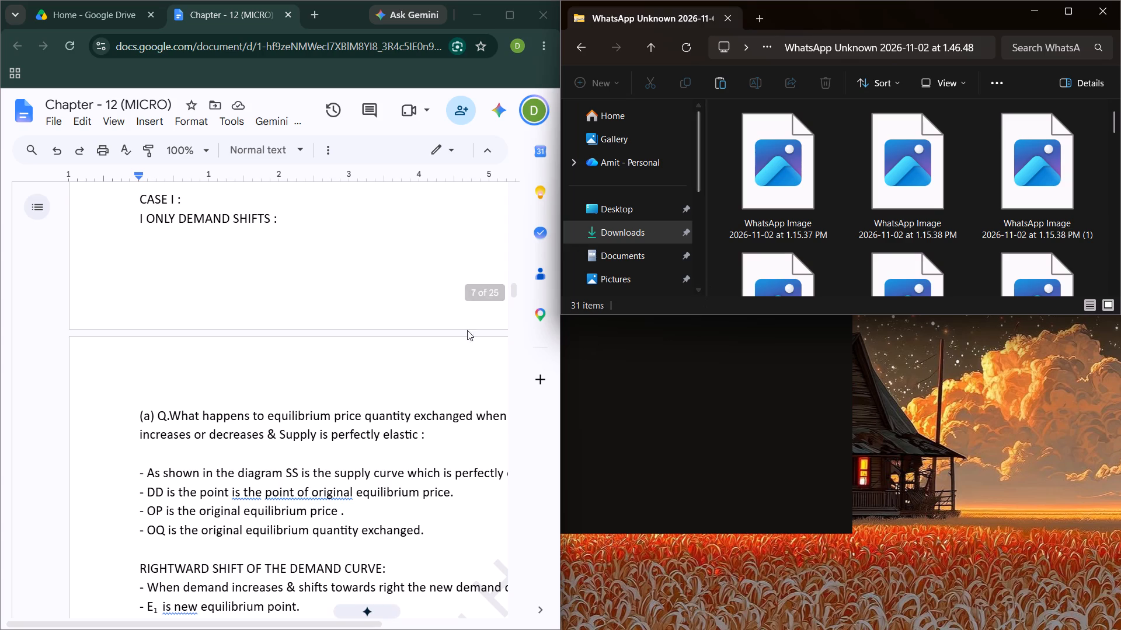
View the photo WhatsApp Image 2026-11-02 at 1.15.38 PM (1), close it, and open the first image in the second row.
{"action": "double_click", "coordinate": [1030, 180]}
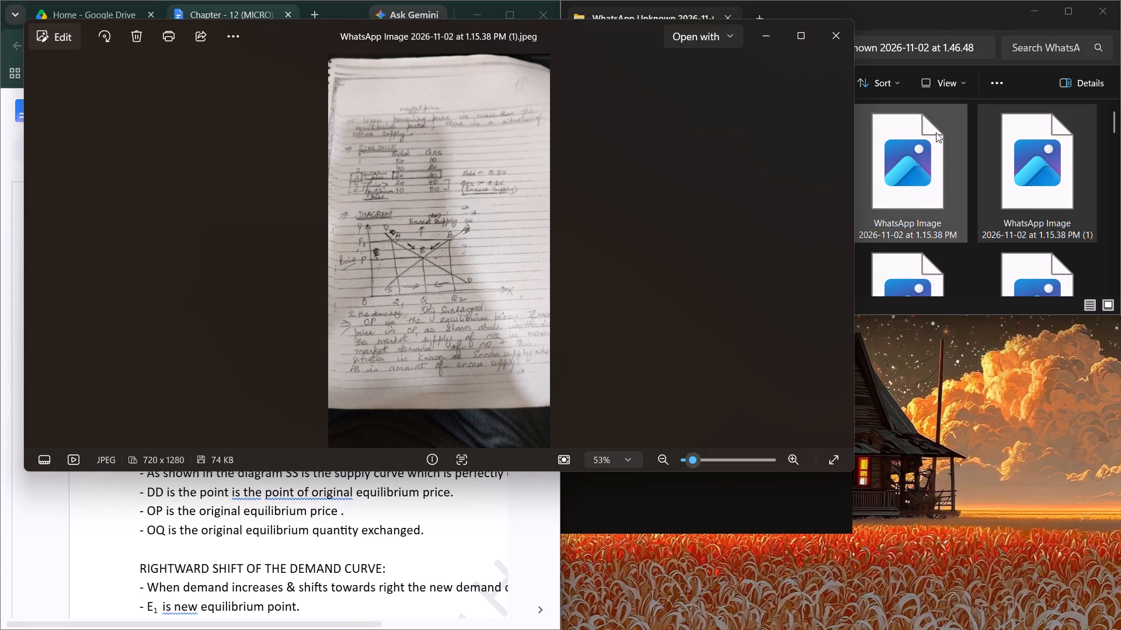
{"action": "left_click", "coordinate": [837, 39]}
{"action": "double_click", "coordinate": [832, 272]}
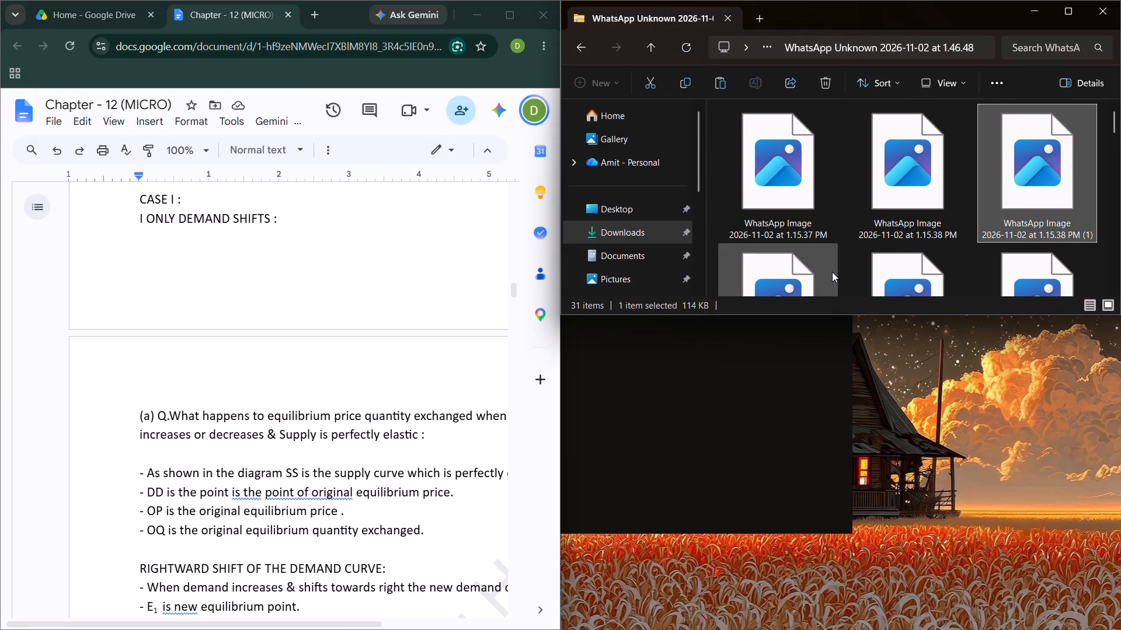
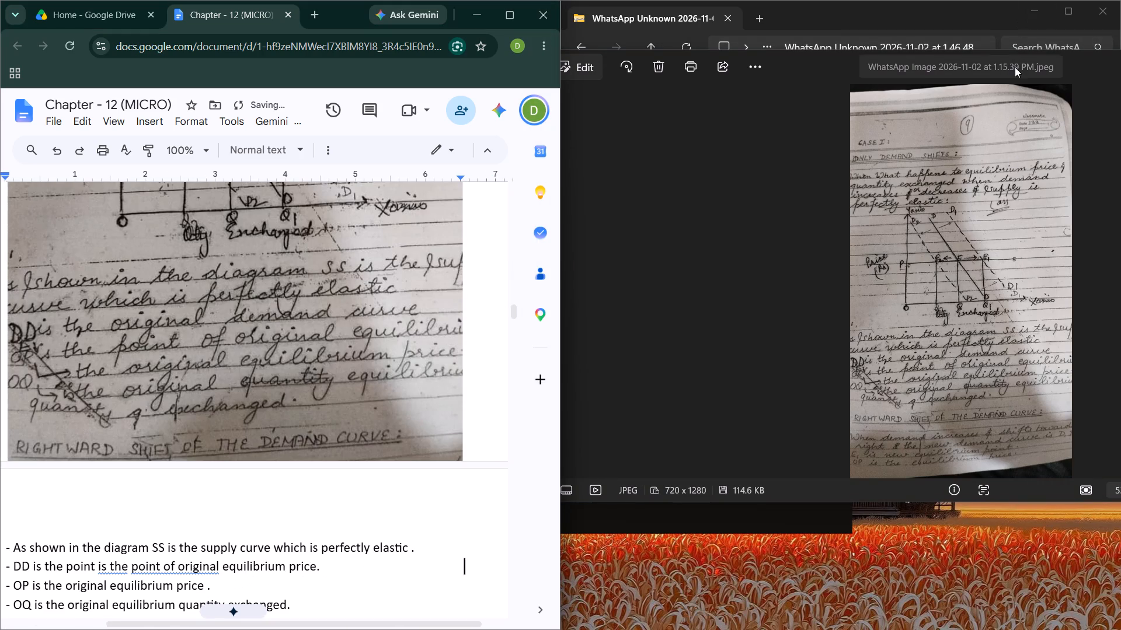
Move the Photos window with notebook page 9 partly over the browser and bring the Chapter - 12 (MICRO) document to the front.
{"action": "left_click_drag", "start_coordinate": [1015, 67], "coordinate": [851, 92]}
{"action": "left_click_drag", "start_coordinate": [980, 80], "coordinate": [881, 100]}
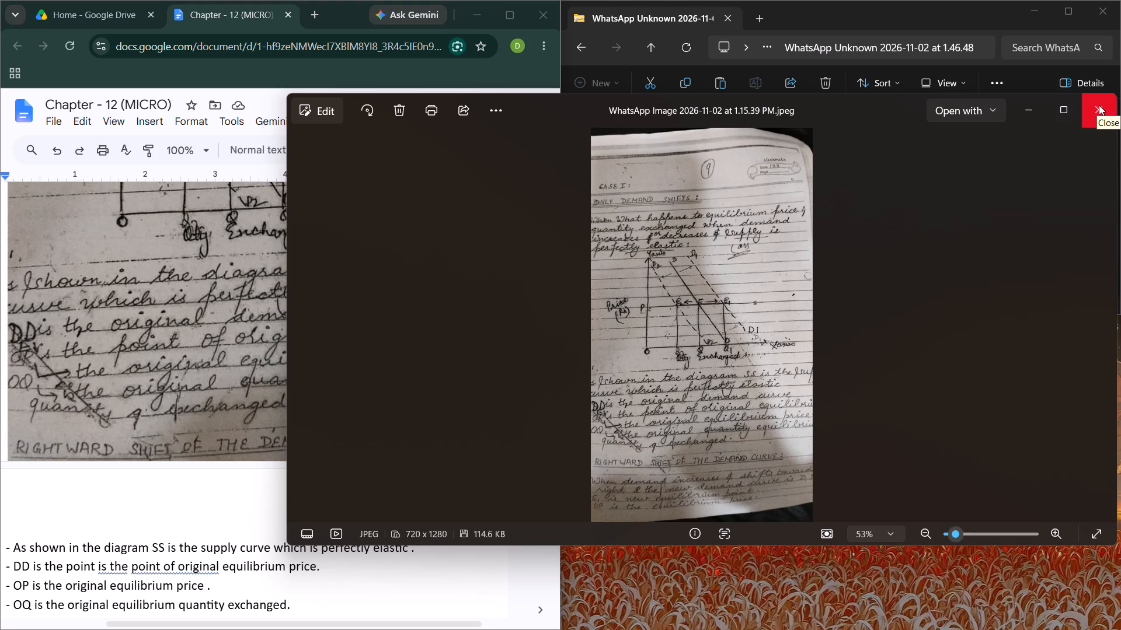
{"action": "left_click", "coordinate": [329, 3]}
Crop the lower part of the pasted notebook photo under question (a), ending it just below the "Qty Exchanged" axis label.
{"action": "double_click", "coordinate": [283, 305]}
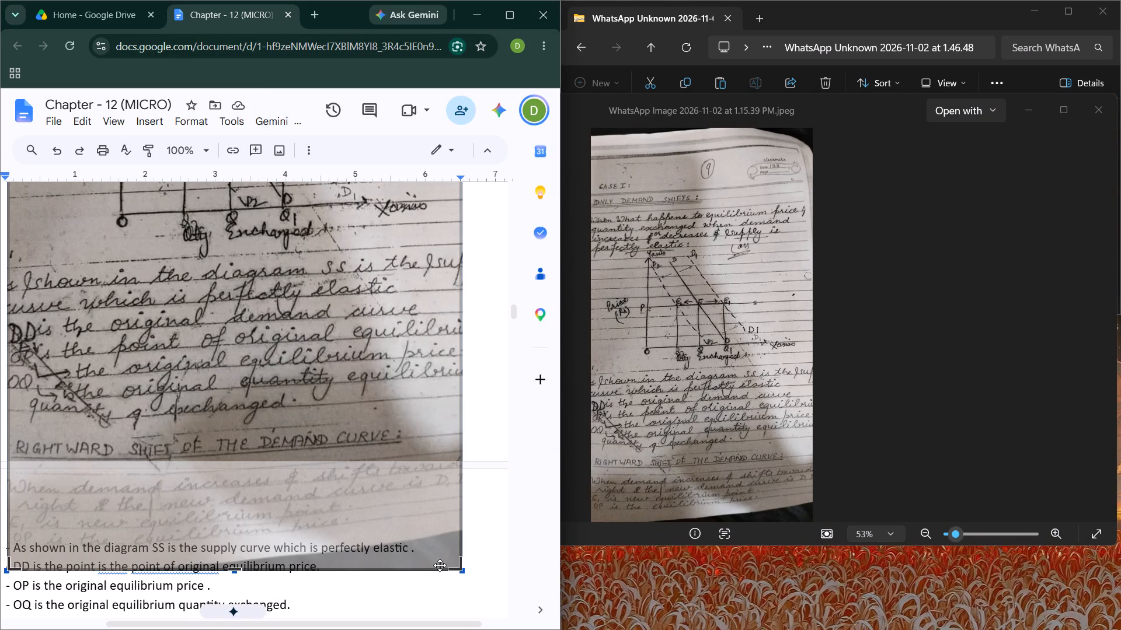
{"action": "left_click_drag", "start_coordinate": [457, 567], "coordinate": [464, 491]}
{"action": "left_click_drag", "start_coordinate": [469, 464], "coordinate": [440, 221]}
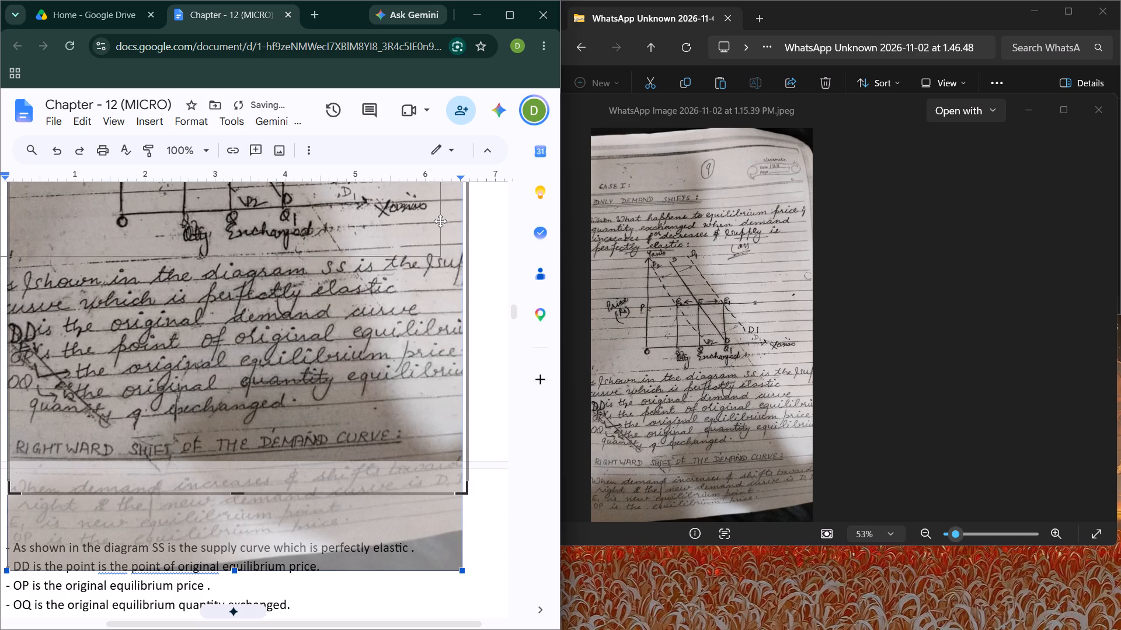
{"action": "left_click_drag", "start_coordinate": [440, 221], "coordinate": [440, 218]}
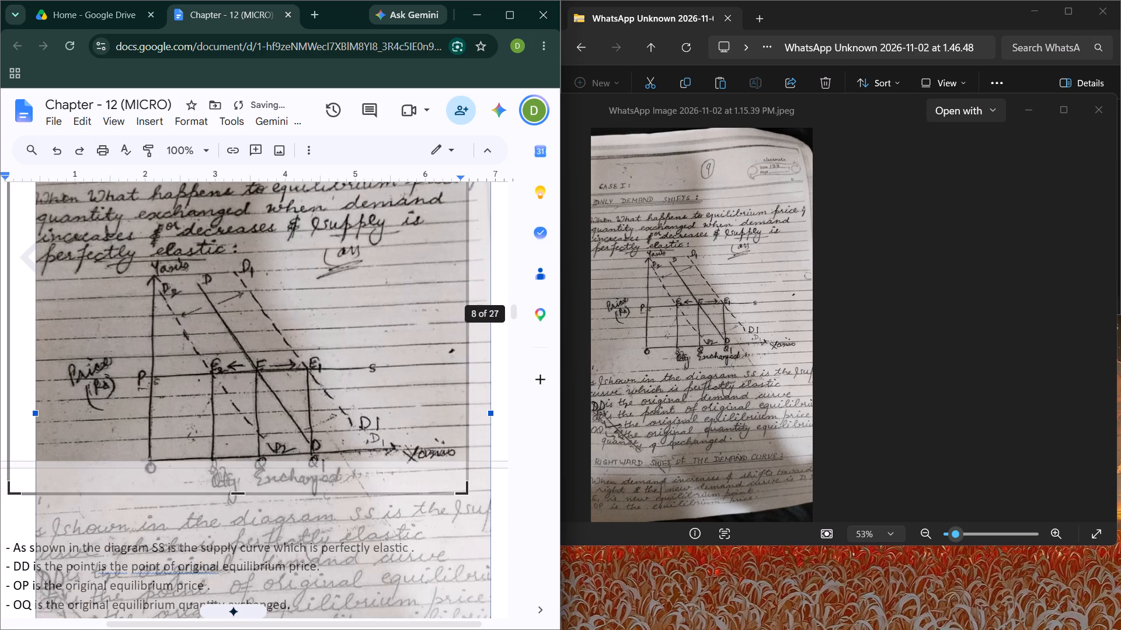
{"action": "key", "text": "ctrl+z"}
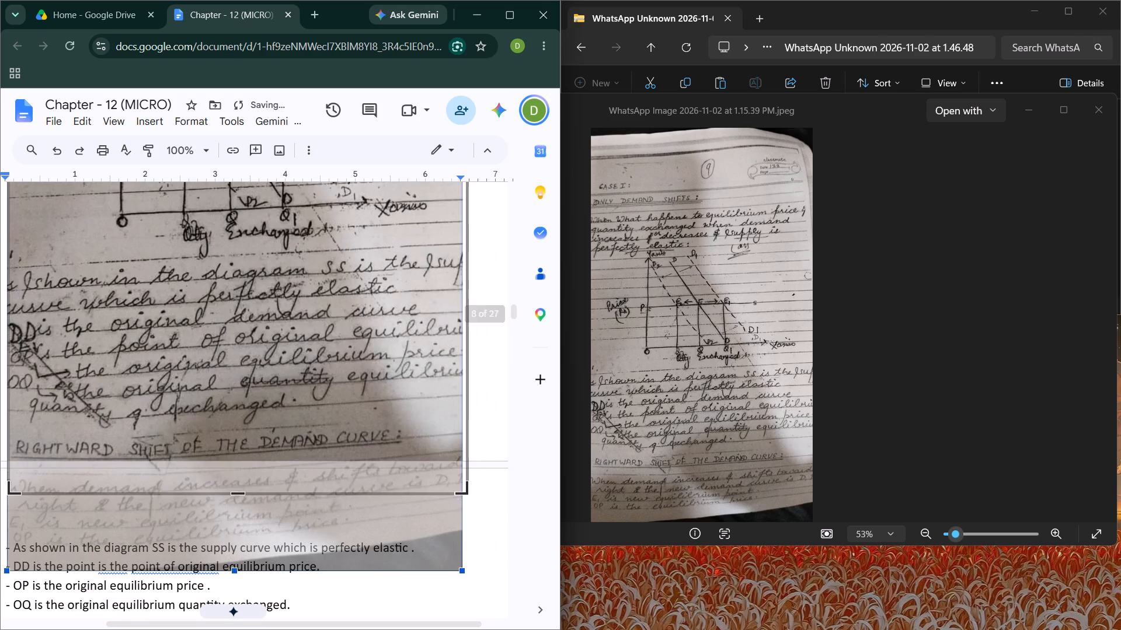
{"action": "left_click_drag", "start_coordinate": [465, 491], "coordinate": [383, 316]}
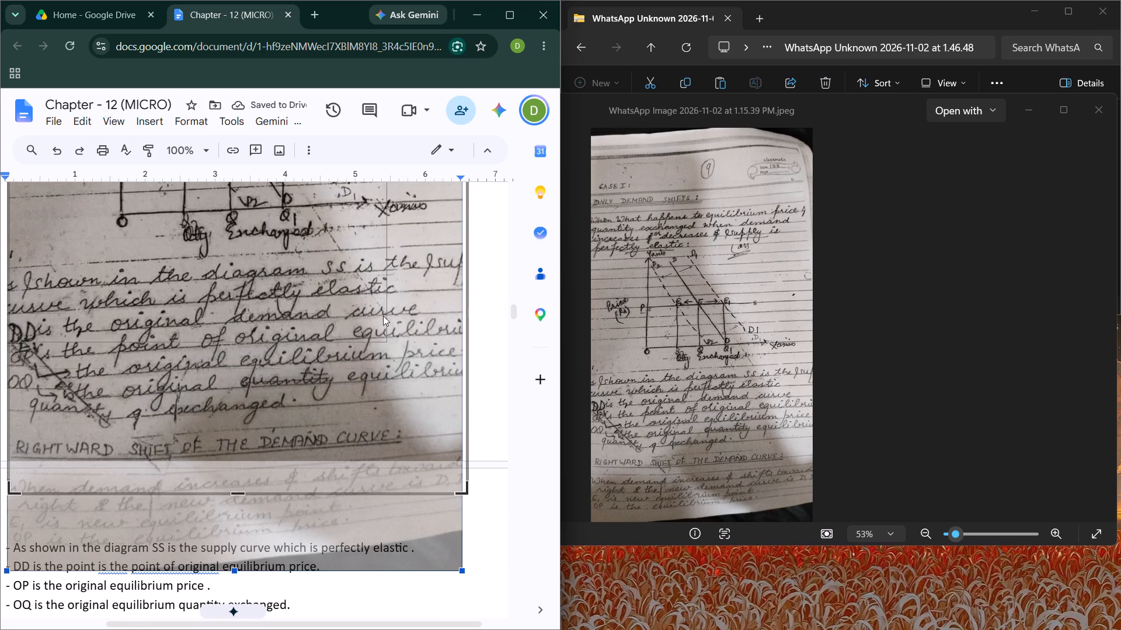
{"action": "left_click_drag", "start_coordinate": [383, 316], "coordinate": [430, 254]}
{"action": "left_click", "coordinate": [430, 254]}
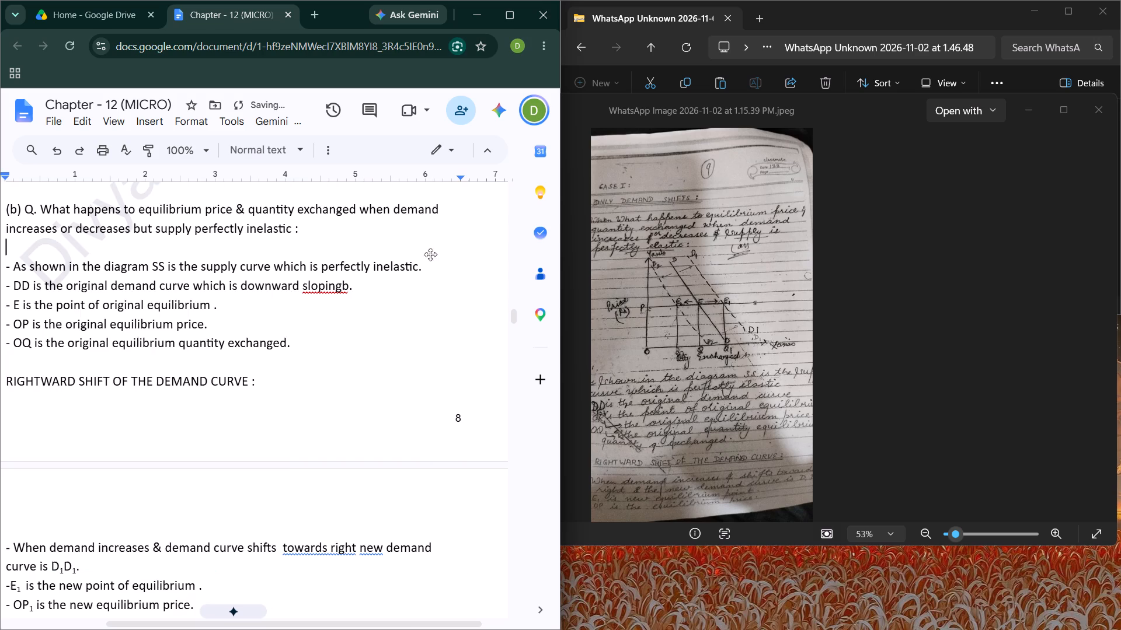
Crop the header and handwritten question off the top of the perfectly elastic supply photo, leaving only the diagram.
{"action": "scroll", "coordinate": [426, 268], "scroll_direction": "up", "scroll_amount": 10}
{"action": "scroll", "coordinate": [357, 337], "scroll_direction": "up", "scroll_amount": 2}
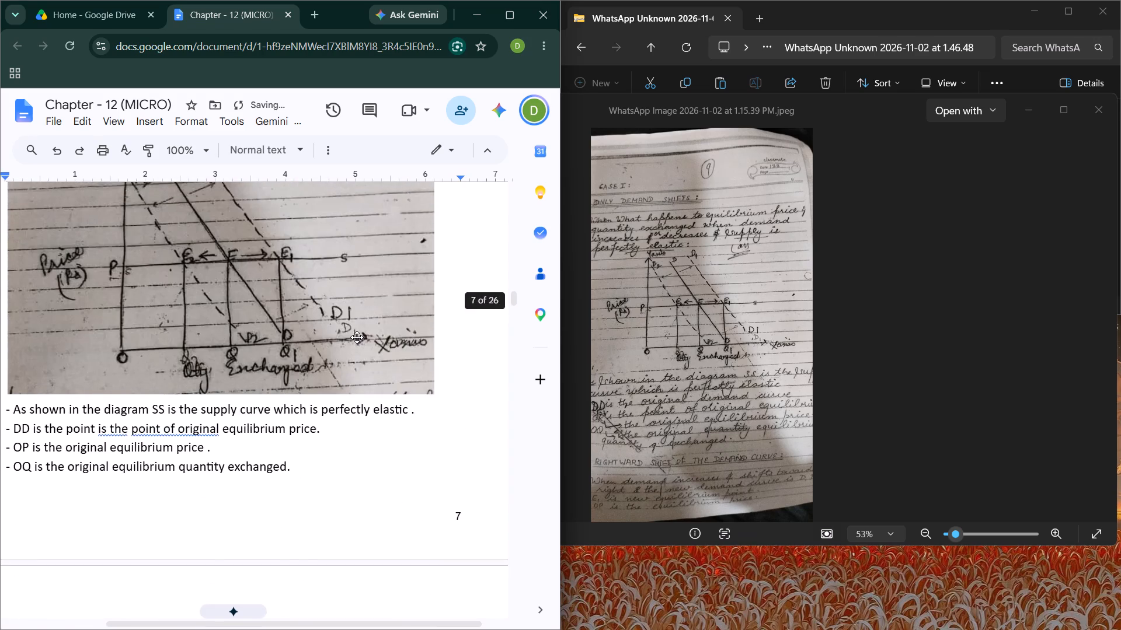
{"action": "scroll", "coordinate": [357, 337], "scroll_direction": "up", "scroll_amount": 3}
{"action": "triple_click", "coordinate": [252, 327]}
{"action": "scroll", "coordinate": [339, 300], "scroll_direction": "up", "scroll_amount": 1}
{"action": "left_click_drag", "start_coordinate": [427, 194], "coordinate": [431, 323]}
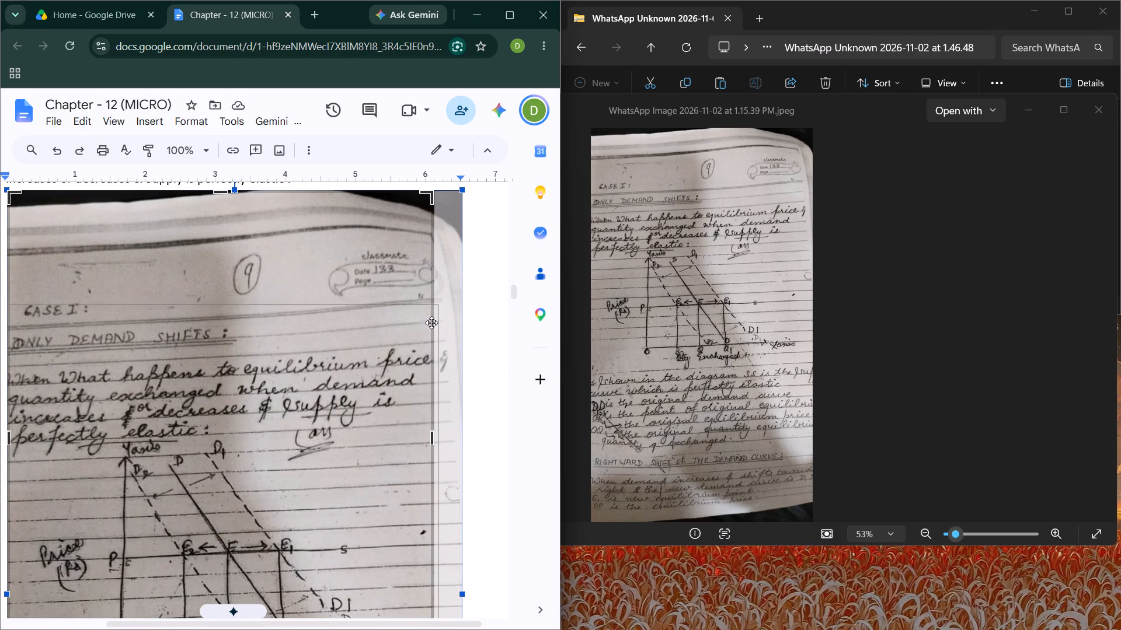
{"action": "left_click_drag", "start_coordinate": [431, 323], "coordinate": [429, 435]}
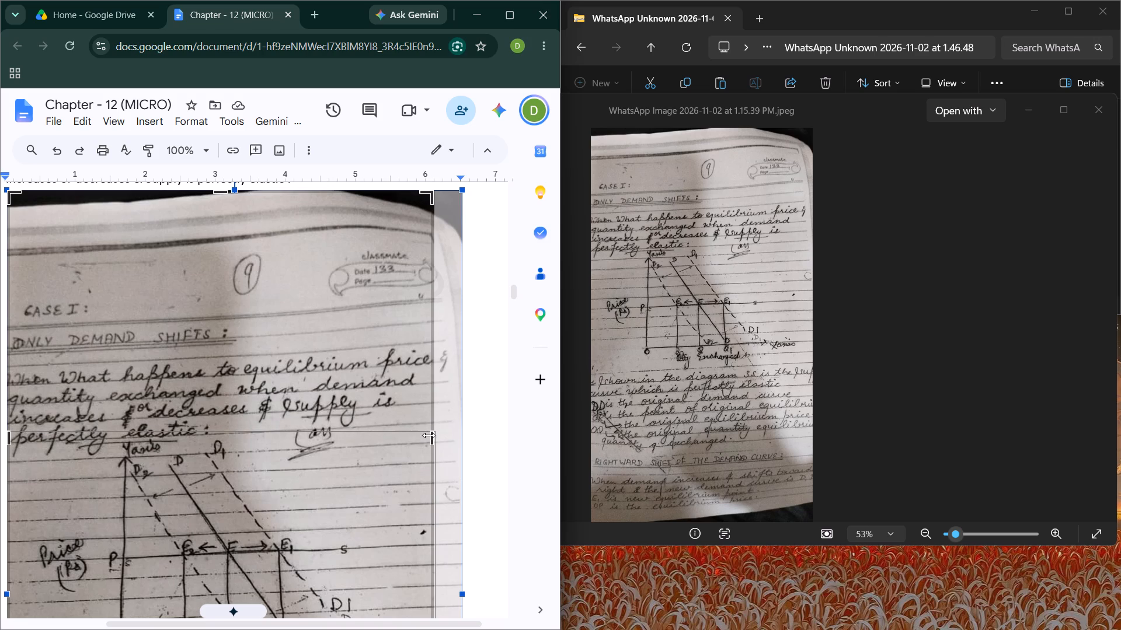
{"action": "left_click_drag", "start_coordinate": [429, 435], "coordinate": [429, 432]}
{"action": "scroll", "coordinate": [368, 420], "scroll_direction": "down", "scroll_amount": 1}
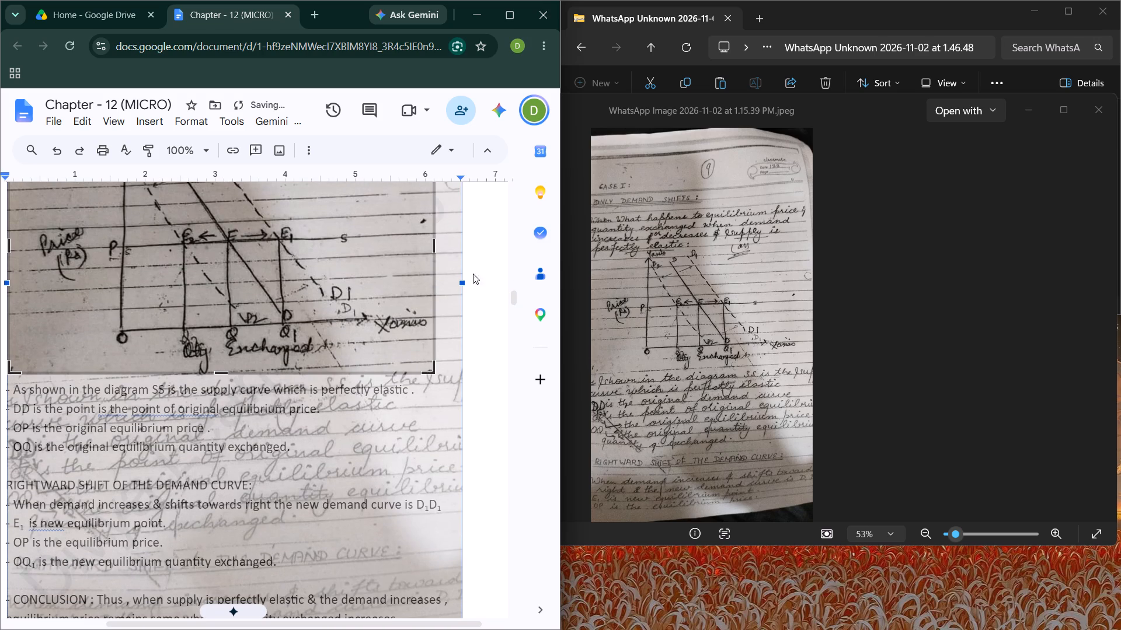
{"action": "left_click", "coordinate": [493, 269]}
Shrink the cropped perfectly elastic supply diagram under question (a) proportionally to a little over half its width.
{"action": "left_click", "coordinate": [390, 286]}
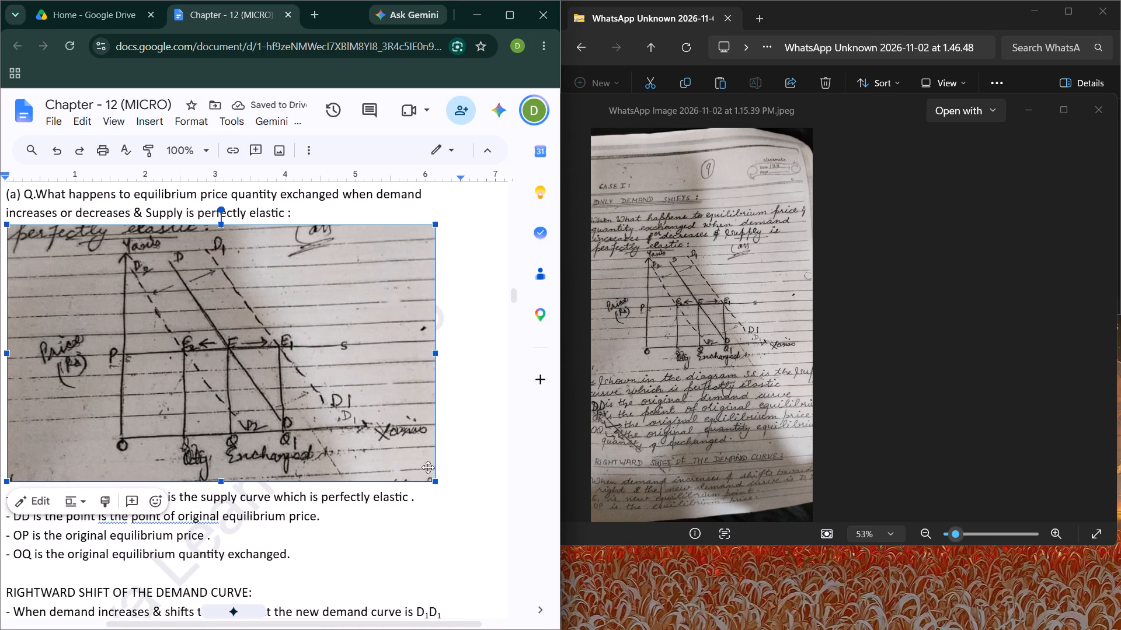
{"action": "left_click", "coordinate": [437, 483]}
{"action": "left_click_drag", "start_coordinate": [437, 483], "coordinate": [269, 293]}
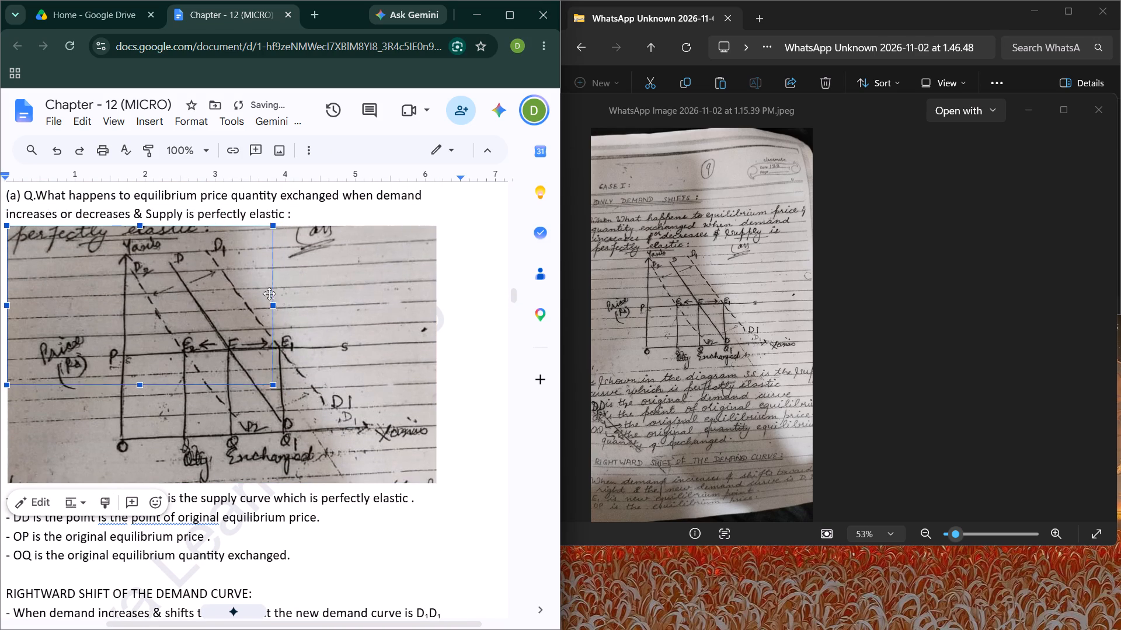
{"action": "left_click_drag", "start_coordinate": [269, 293], "coordinate": [256, 279]}
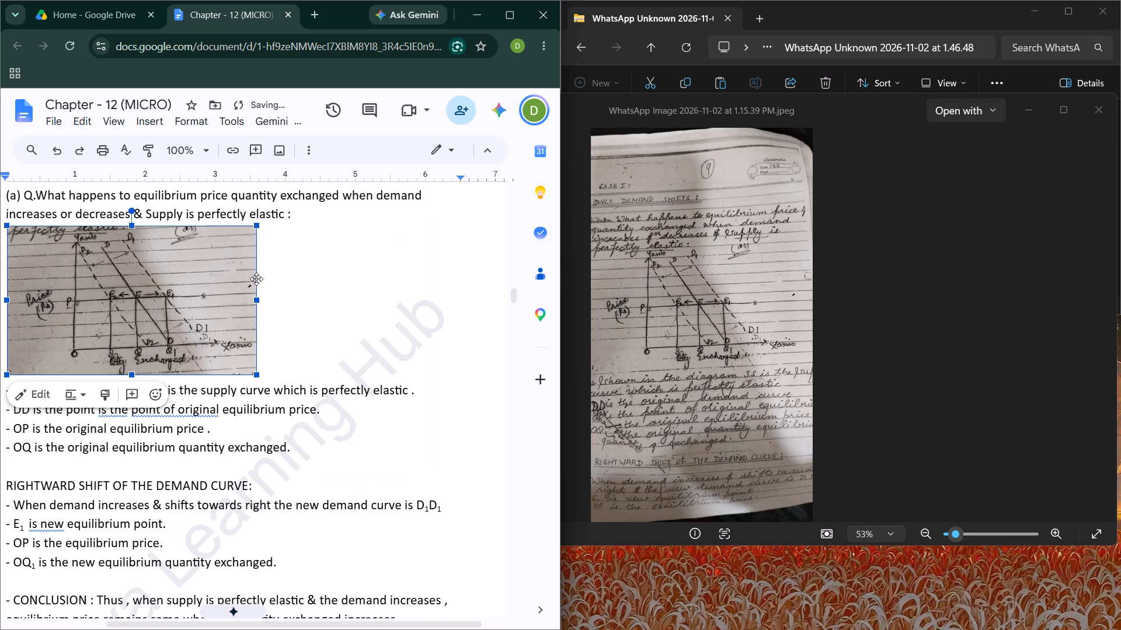
Centre the cropped perfectly elastic supply diagram under question (a) and deselect it.
{"action": "key", "text": "ctrl+shift+e"}
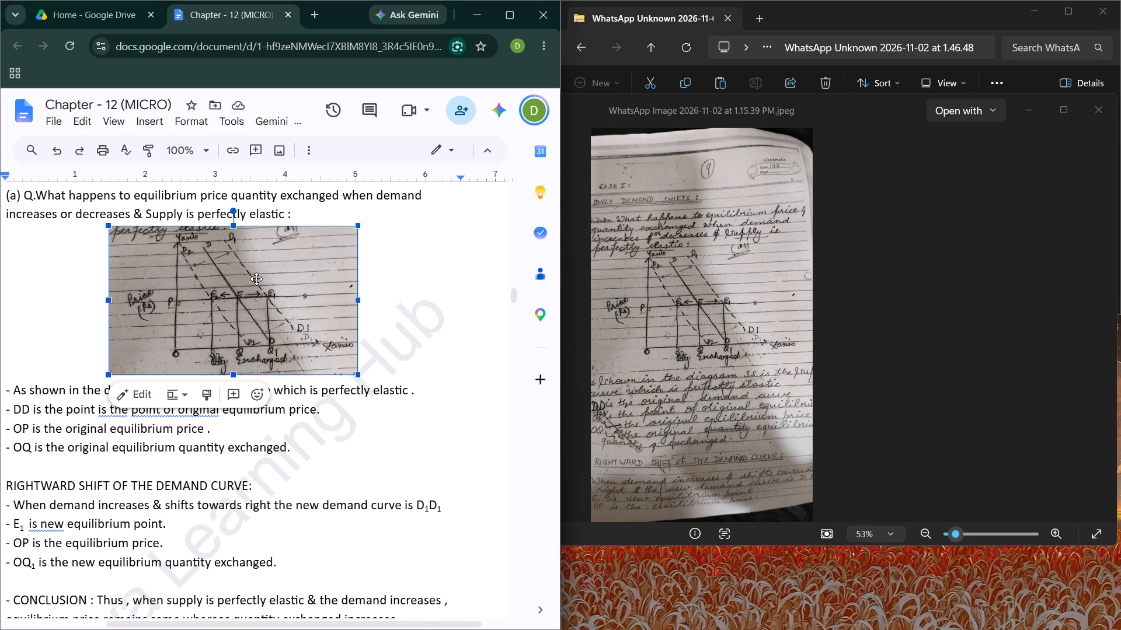
{"action": "key", "text": "Right"}
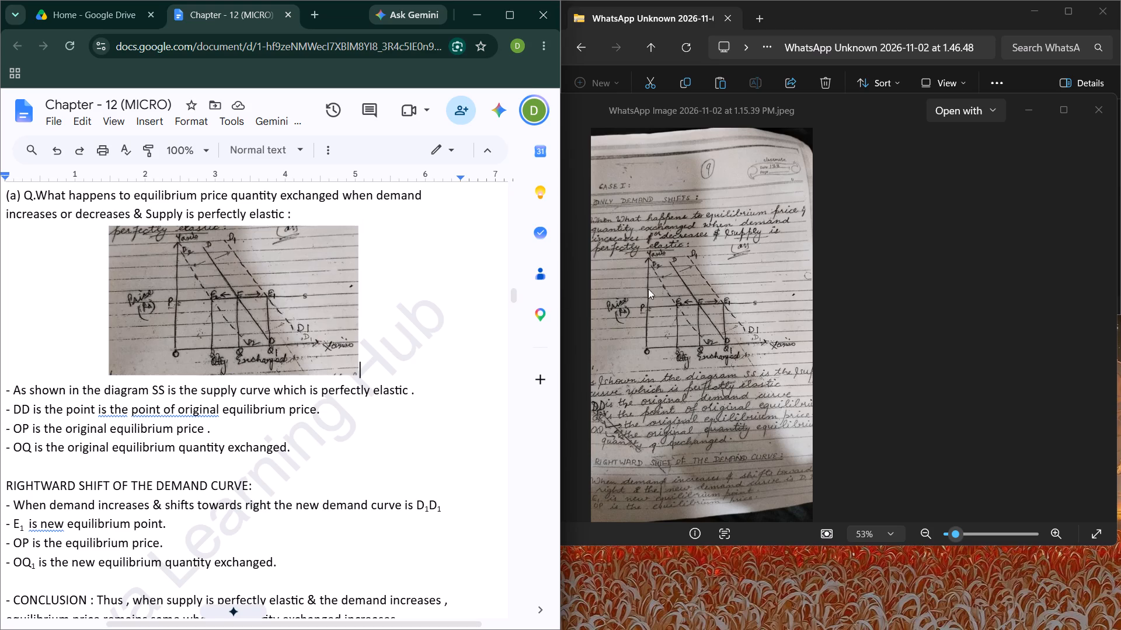
Close the page 9 photo, open WhatsApp Image 2026-11-02 at 1.15.39 PM (1).jpeg showing the perfectly inelastic supply diagram, and copy it.
{"action": "left_click", "coordinate": [723, 268]}
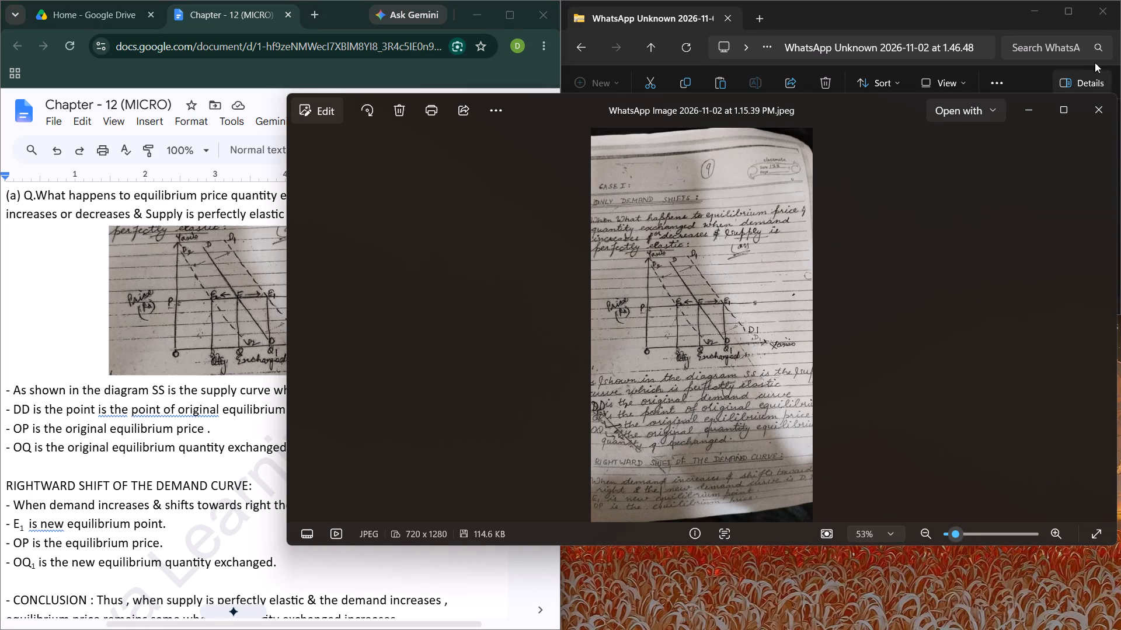
{"action": "left_click", "coordinate": [1098, 103]}
{"action": "double_click", "coordinate": [911, 210]}
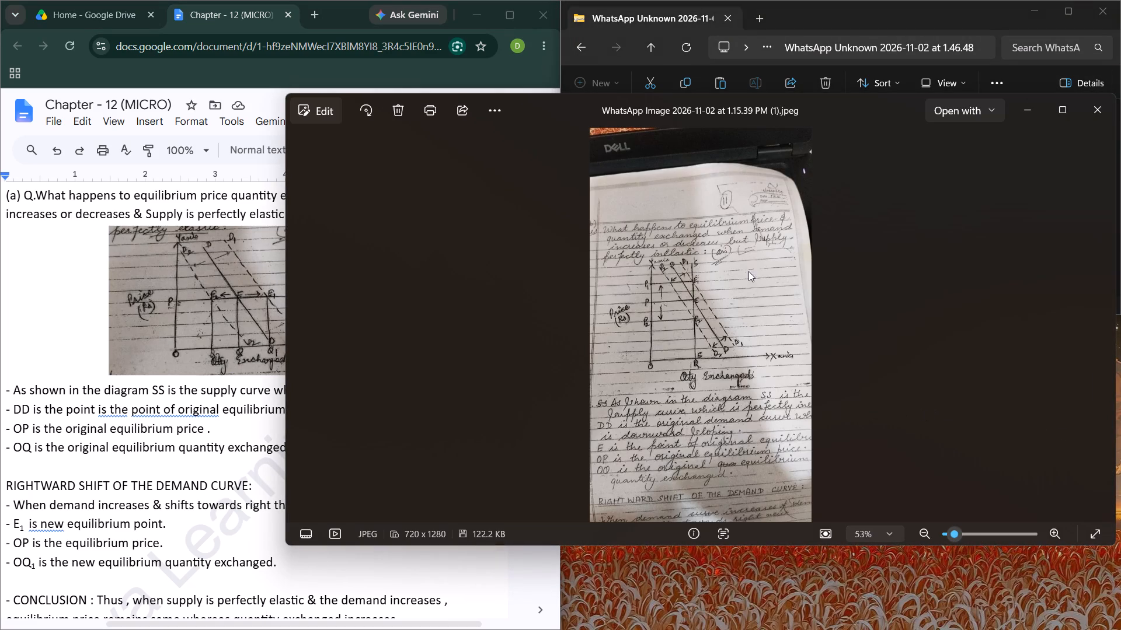
{"action": "right_click", "coordinate": [725, 293]}
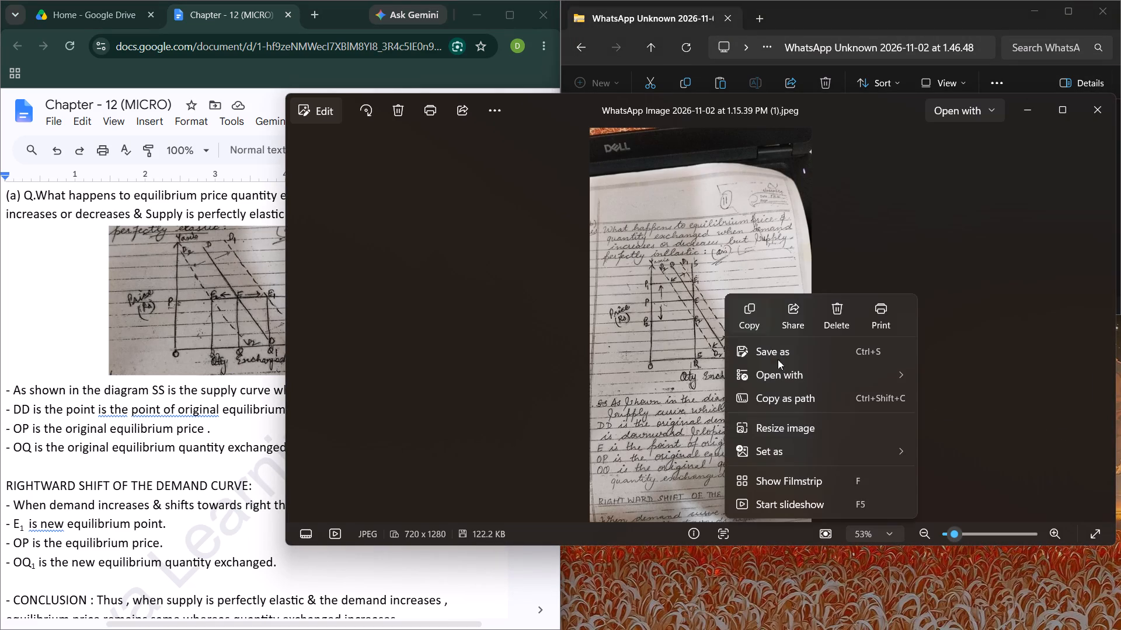
{"action": "left_click", "coordinate": [759, 326]}
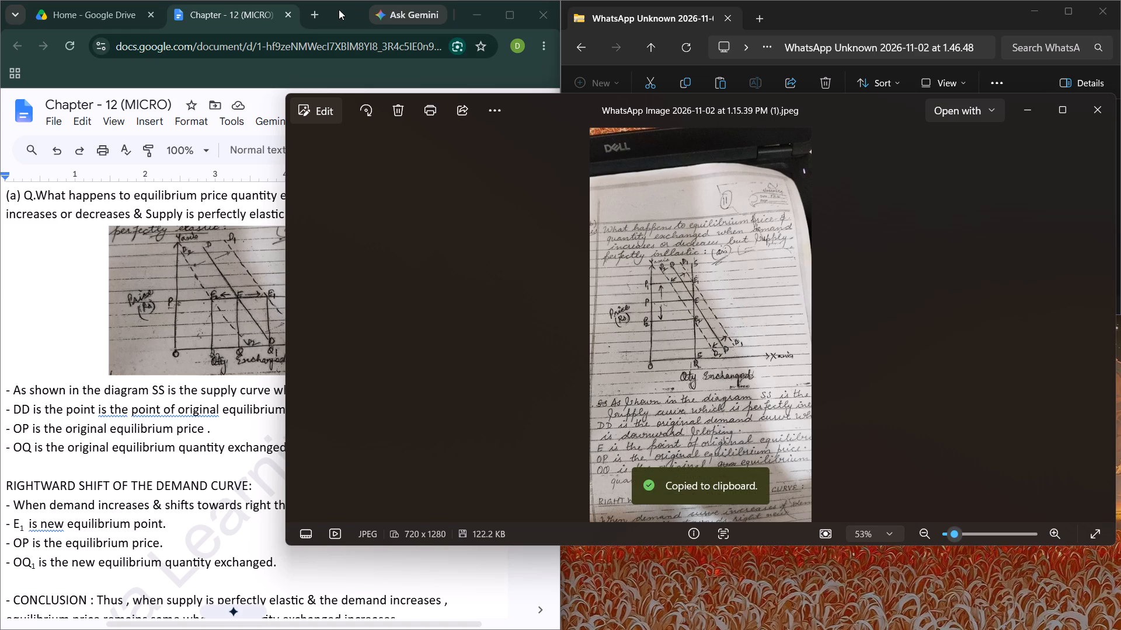
Return to the Chapter - 12 (MICRO) document and go to the blank line under question (b) on perfectly inelastic supply.
{"action": "left_click", "coordinate": [337, 8]}
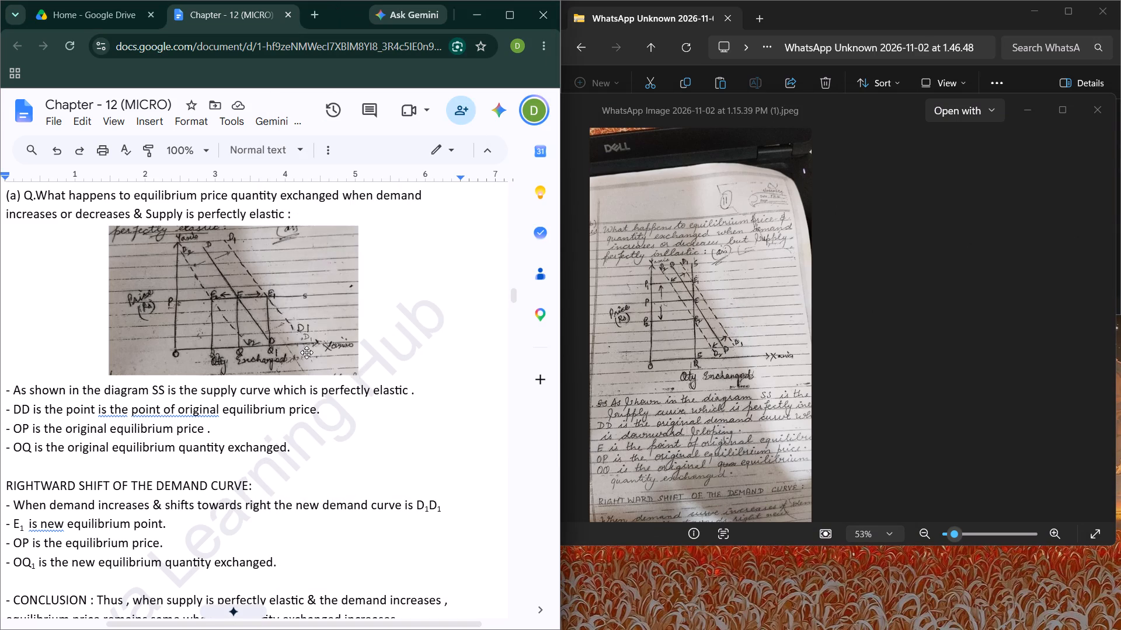
{"action": "scroll", "coordinate": [211, 351], "scroll_direction": "down", "scroll_amount": 3}
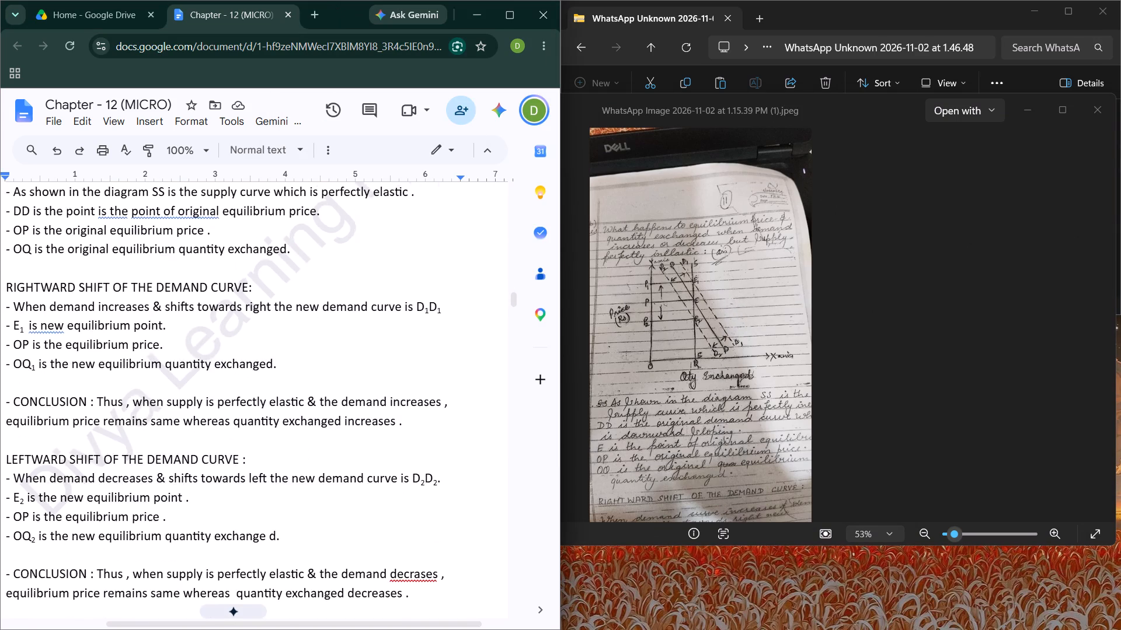
{"action": "scroll", "coordinate": [229, 416], "scroll_direction": "down", "scroll_amount": 1}
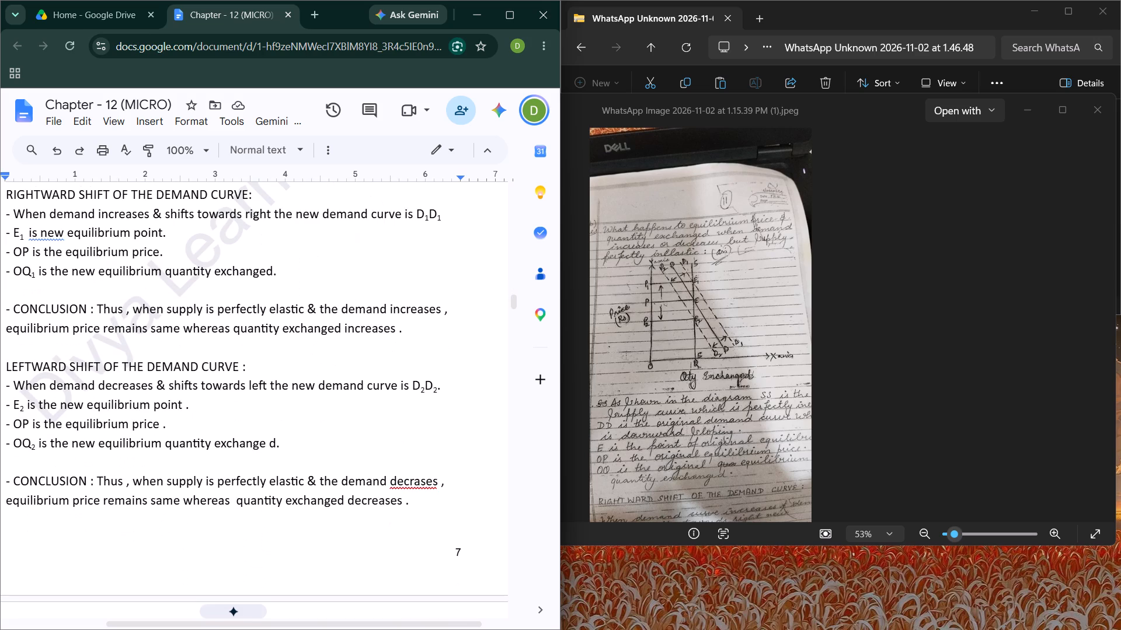
{"action": "scroll", "coordinate": [210, 460], "scroll_direction": "down", "scroll_amount": 2}
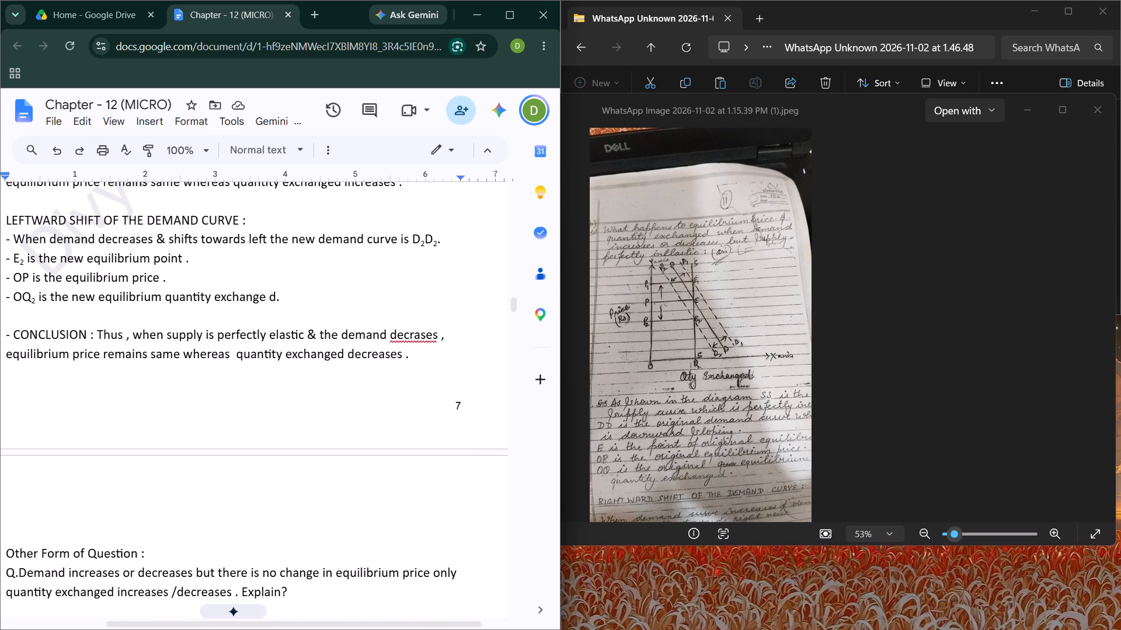
{"action": "scroll", "coordinate": [210, 460], "scroll_direction": "down", "scroll_amount": 3}
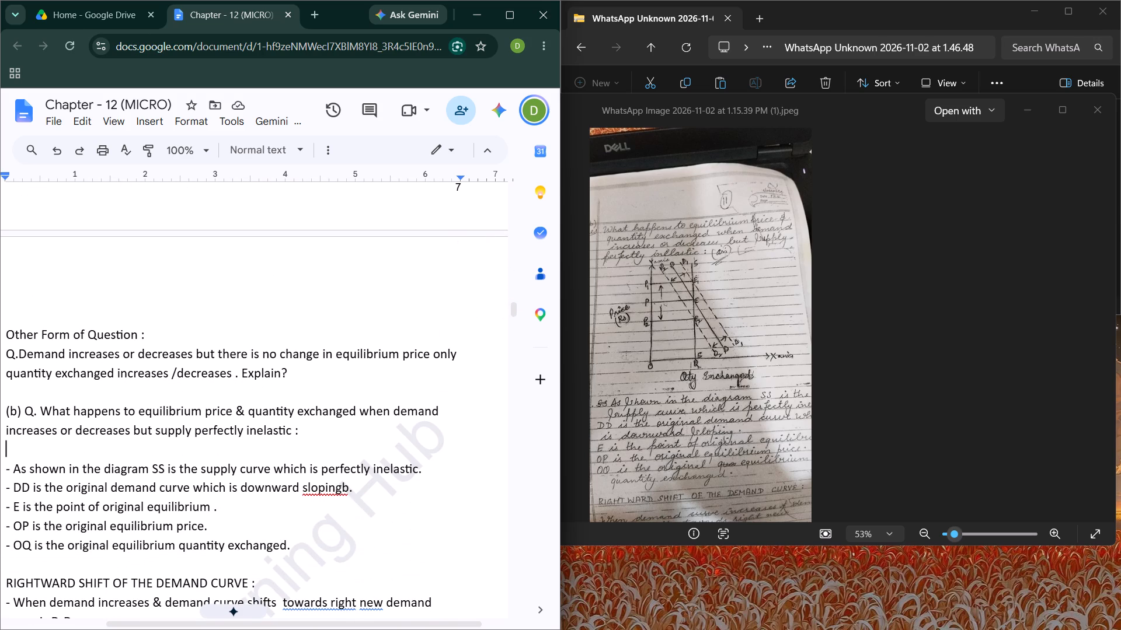
Paste the notebook photo of the perfectly inelastic supply diagram on the blank line below question (b).
{"action": "left_click", "coordinate": [90, 443]}
{"action": "key", "text": "ctrl+v"}
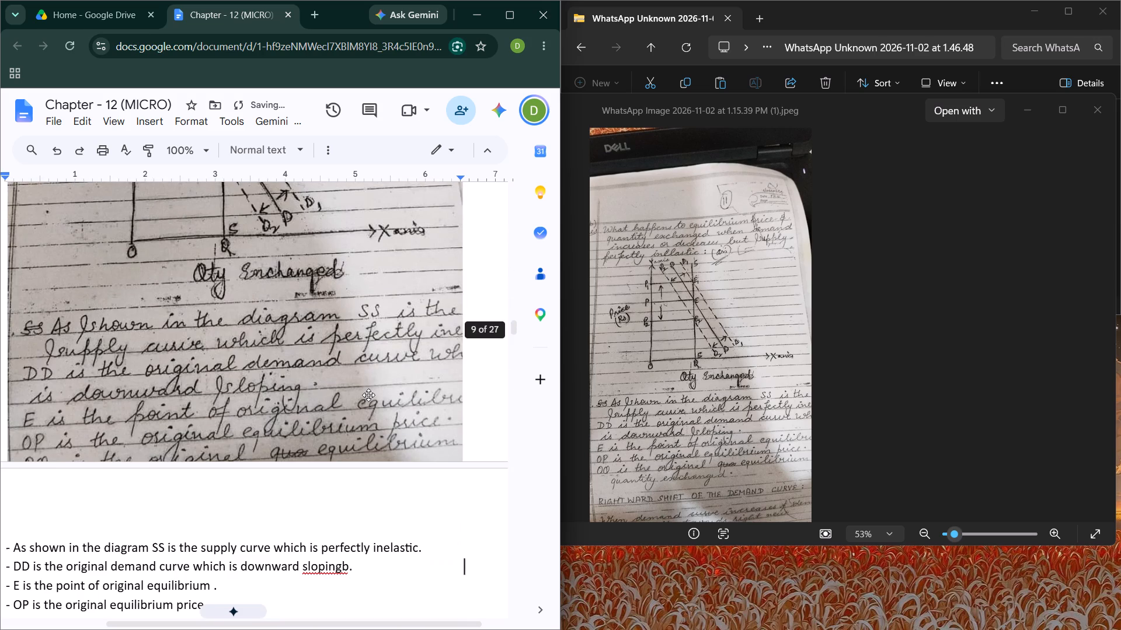
Crop the top and bottom of the perfectly inelastic supply photo so only the graph down to "Qty Exchanged" remains.
{"action": "double_click", "coordinate": [334, 356]}
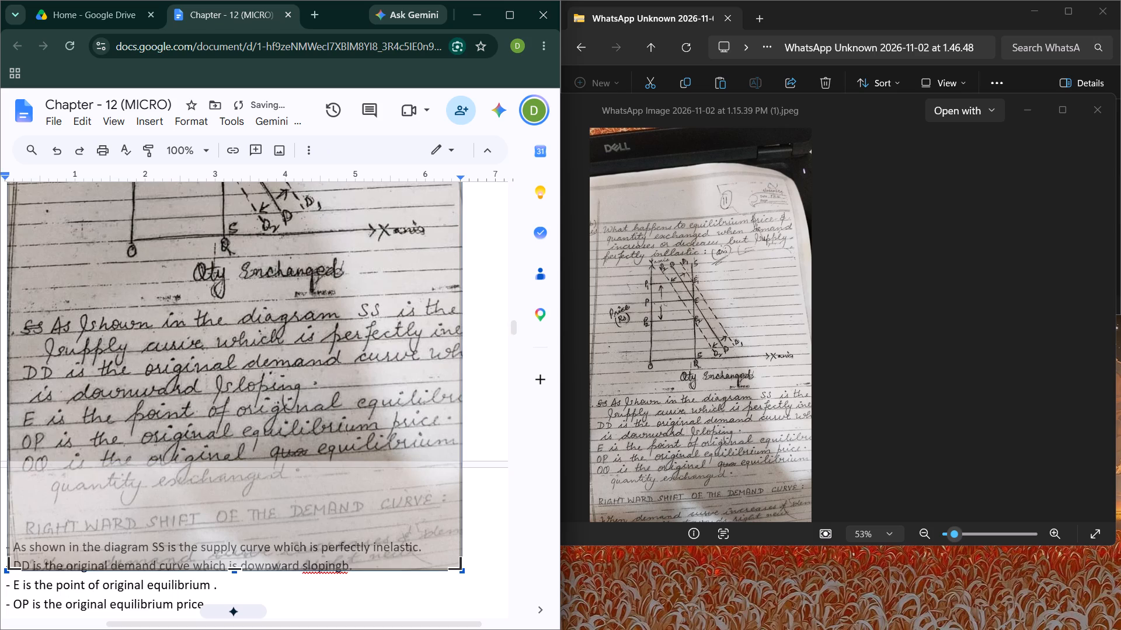
{"action": "left_click", "coordinate": [458, 568]}
{"action": "left_click_drag", "start_coordinate": [458, 568], "coordinate": [450, 292]}
{"action": "left_click", "coordinate": [450, 292]}
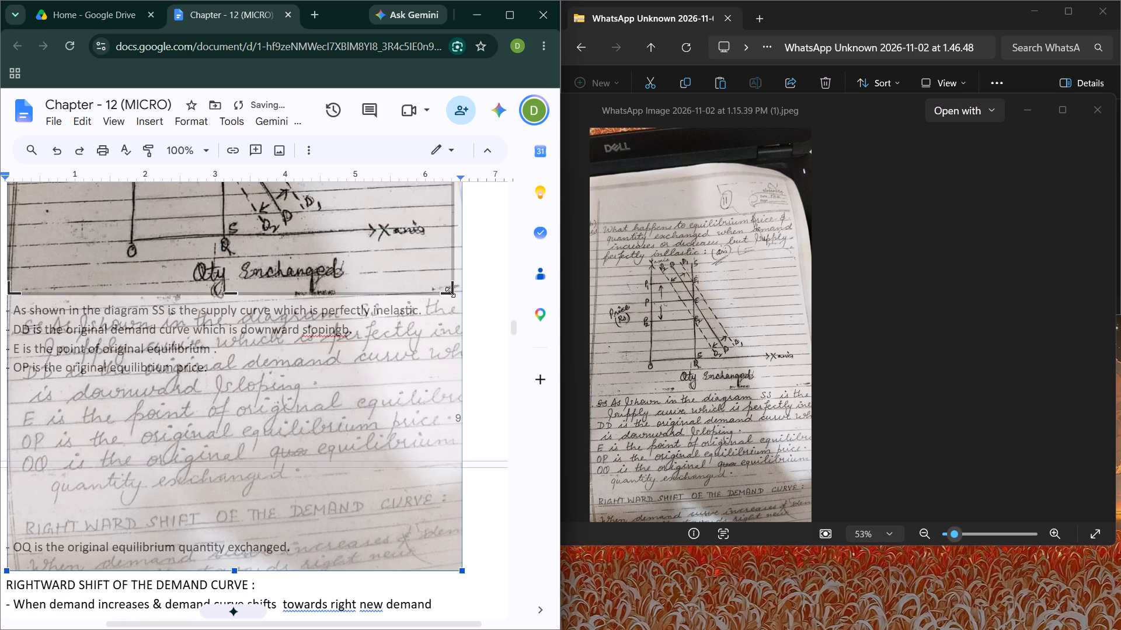
{"action": "scroll", "coordinate": [409, 323], "scroll_direction": "up", "scroll_amount": 4}
{"action": "scroll", "coordinate": [169, 298], "scroll_direction": "up", "scroll_amount": 3}
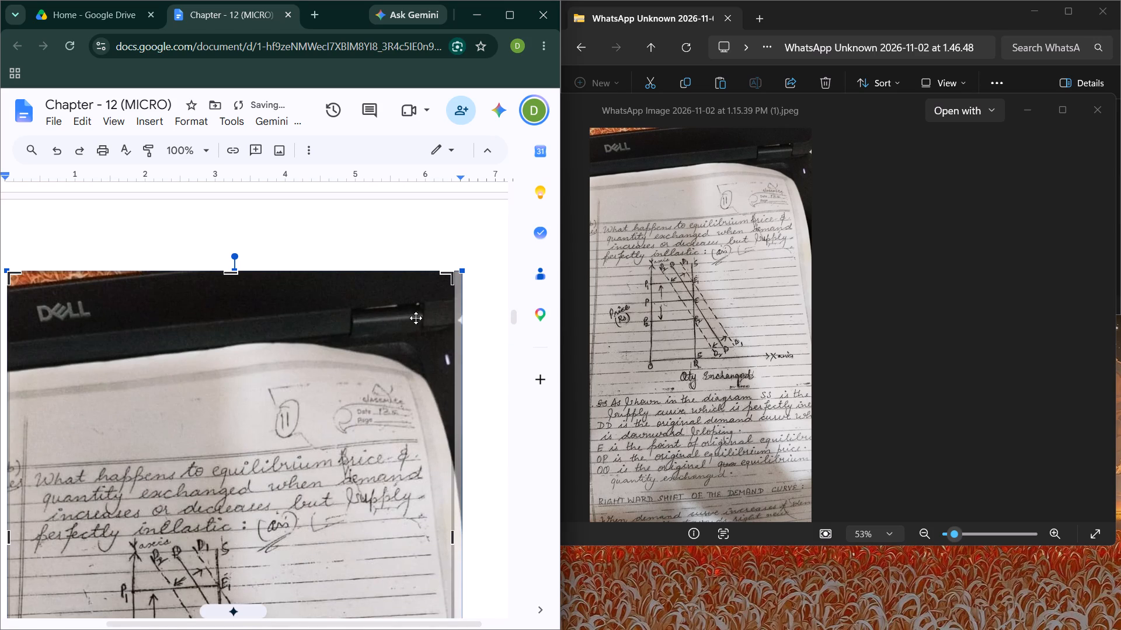
{"action": "left_click_drag", "start_coordinate": [450, 281], "coordinate": [429, 551]}
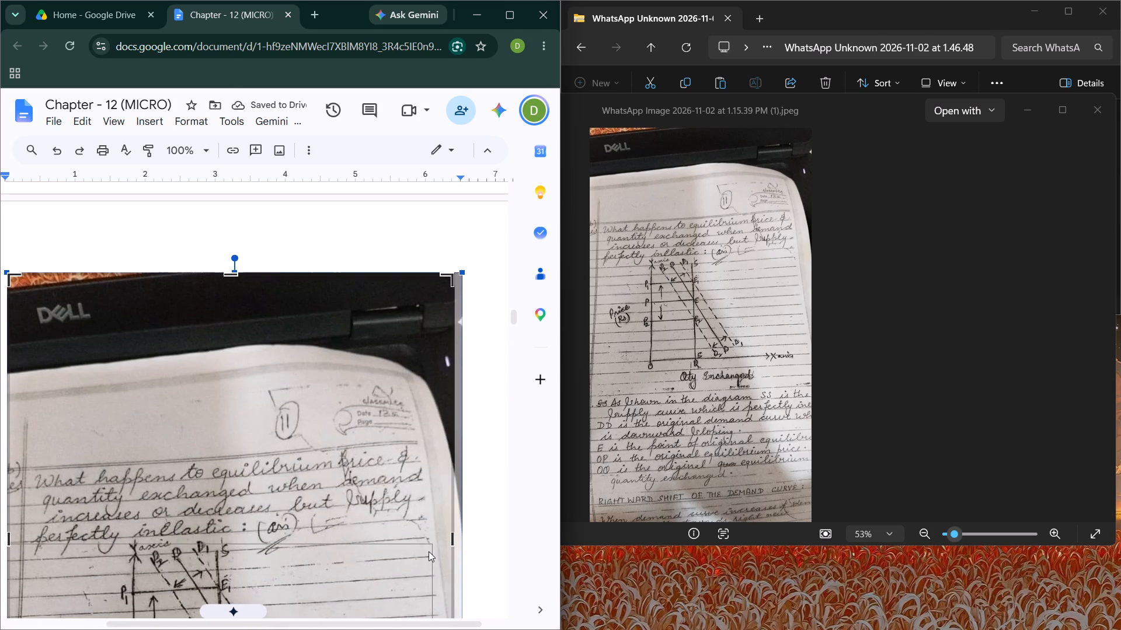
{"action": "left_click_drag", "start_coordinate": [429, 551], "coordinate": [427, 544]}
{"action": "scroll", "coordinate": [403, 537], "scroll_direction": "down", "scroll_amount": 2}
{"action": "scroll", "coordinate": [343, 450], "scroll_direction": "up", "scroll_amount": 9}
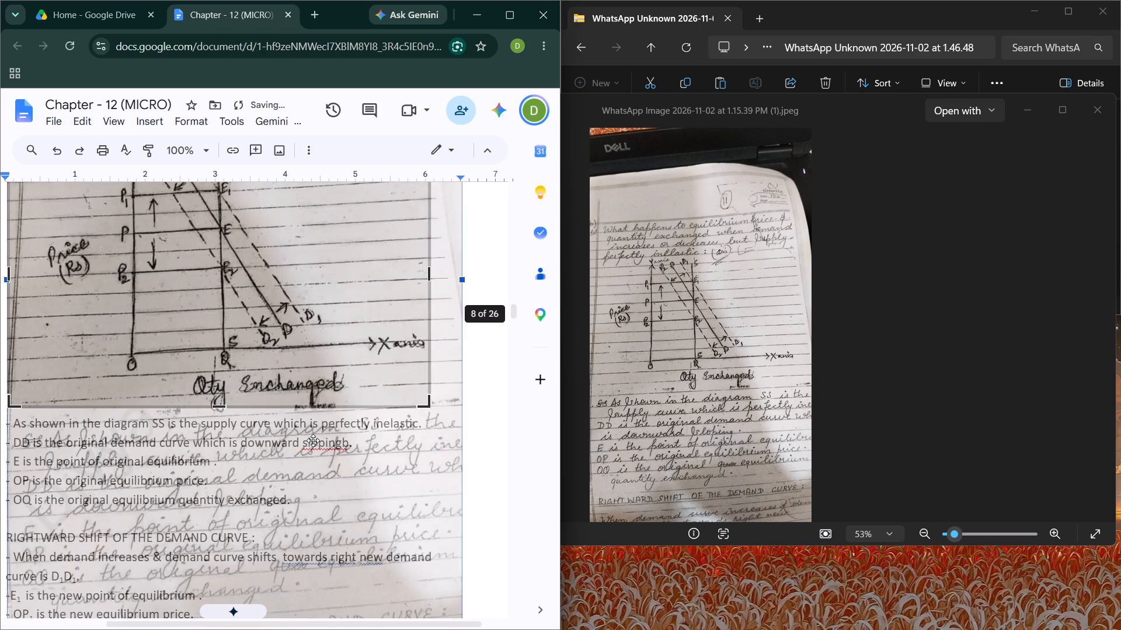
{"action": "left_click", "coordinate": [495, 394]}
{"action": "scroll", "coordinate": [327, 358], "scroll_direction": "up", "scroll_amount": 2}
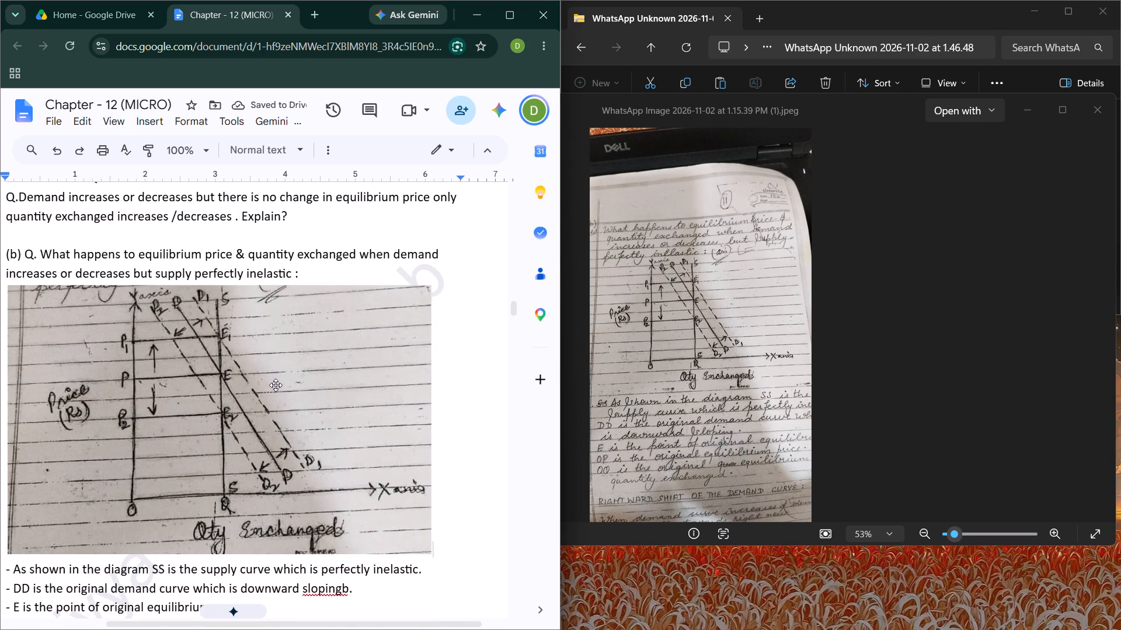
Shrink the cropped diagram under question (b) proportionally to about 3.5 inches wide and centre it on the page.
{"action": "left_click", "coordinate": [296, 421]}
{"action": "left_click_drag", "start_coordinate": [430, 556], "coordinate": [297, 418]}
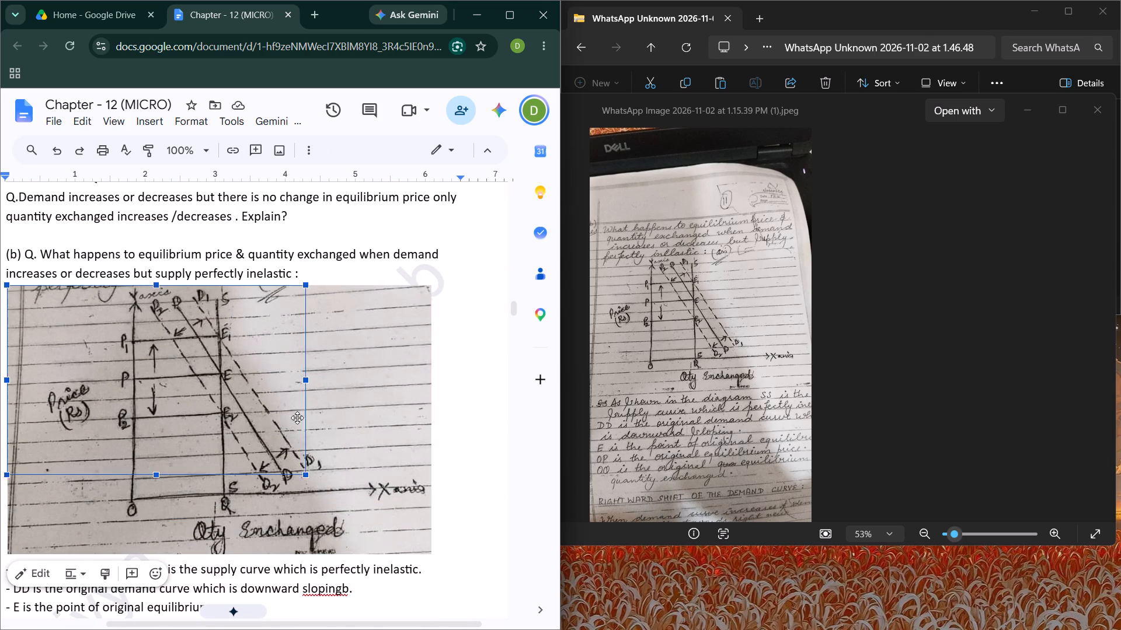
{"action": "left_click_drag", "start_coordinate": [297, 418], "coordinate": [250, 383]}
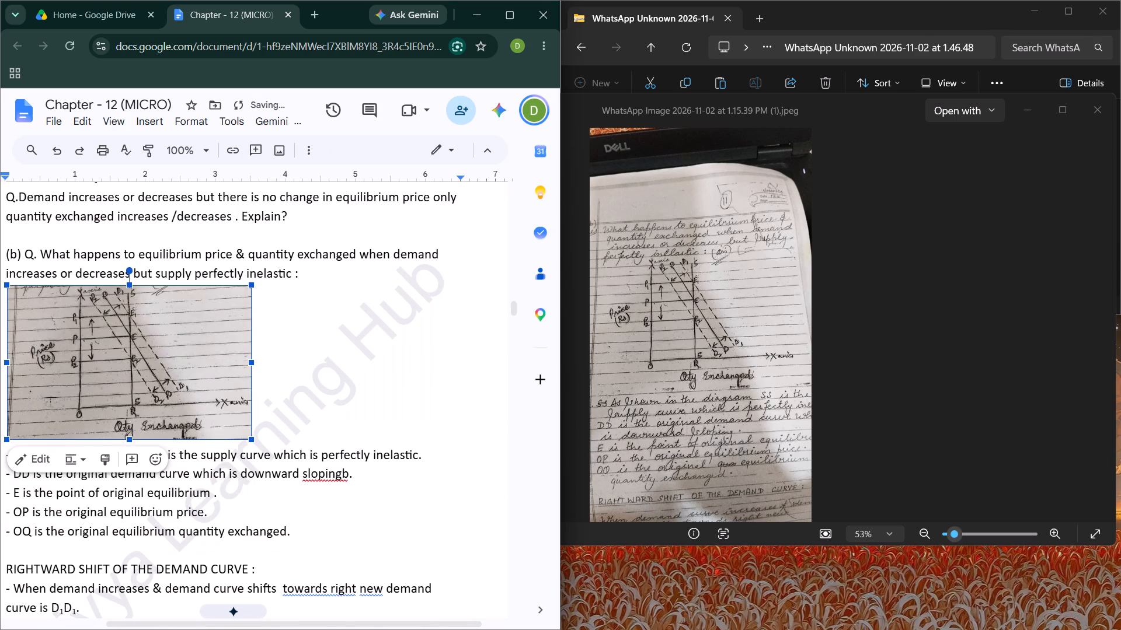
{"action": "key", "text": "ctrl+shift+e"}
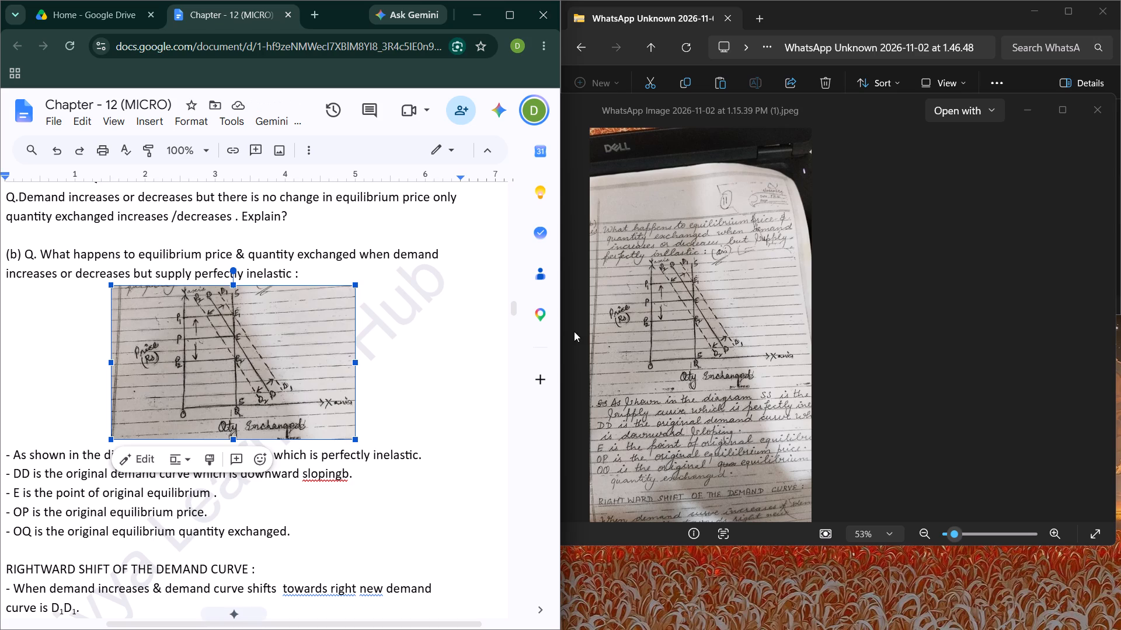
Paste the notebook photo 1.15.39 PM (2) on the blank line above "As shown in the diagram SS" under "Other Forms of Question".
{"action": "left_click", "coordinate": [1108, 118]}
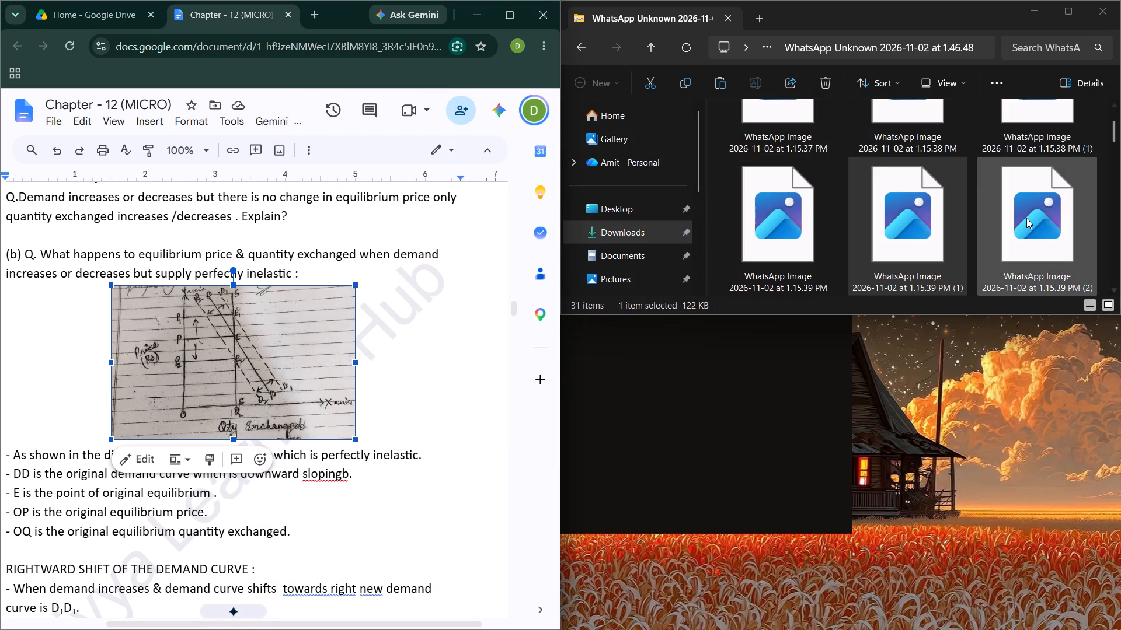
{"action": "double_click", "coordinate": [1027, 212]}
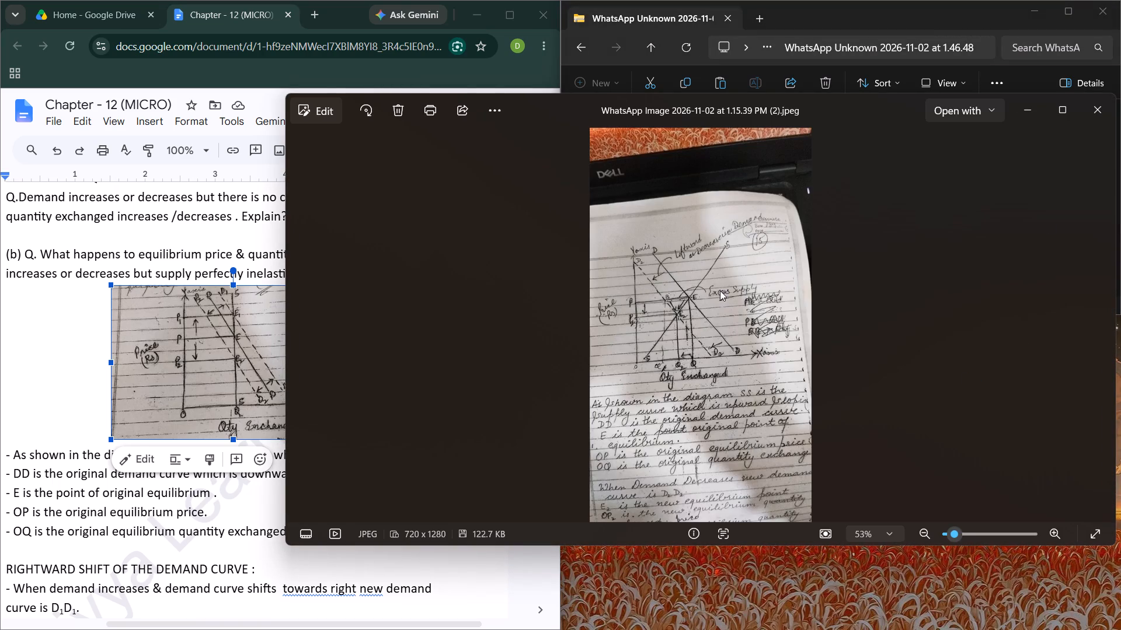
{"action": "right_click", "coordinate": [705, 276]}
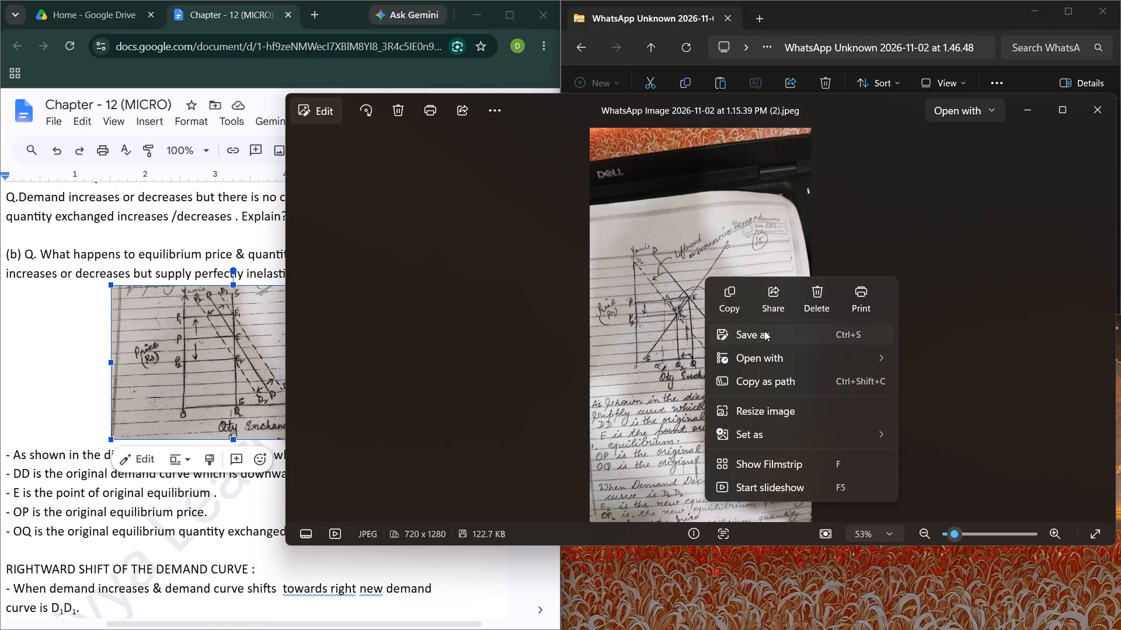
{"action": "left_click", "coordinate": [727, 291]}
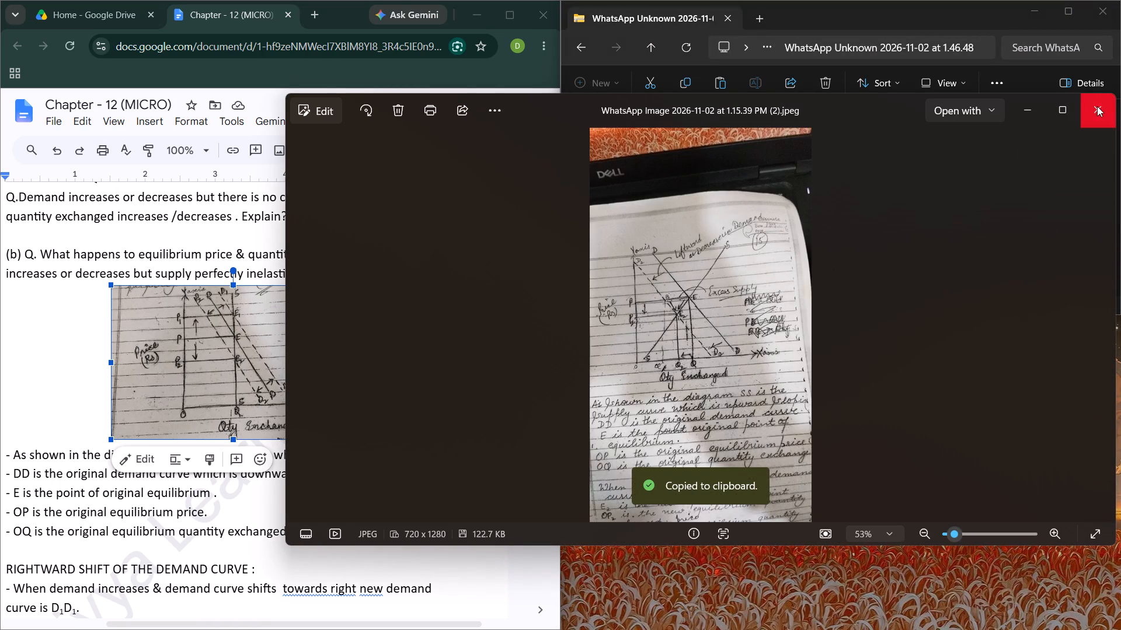
{"action": "left_click", "coordinate": [1097, 106]}
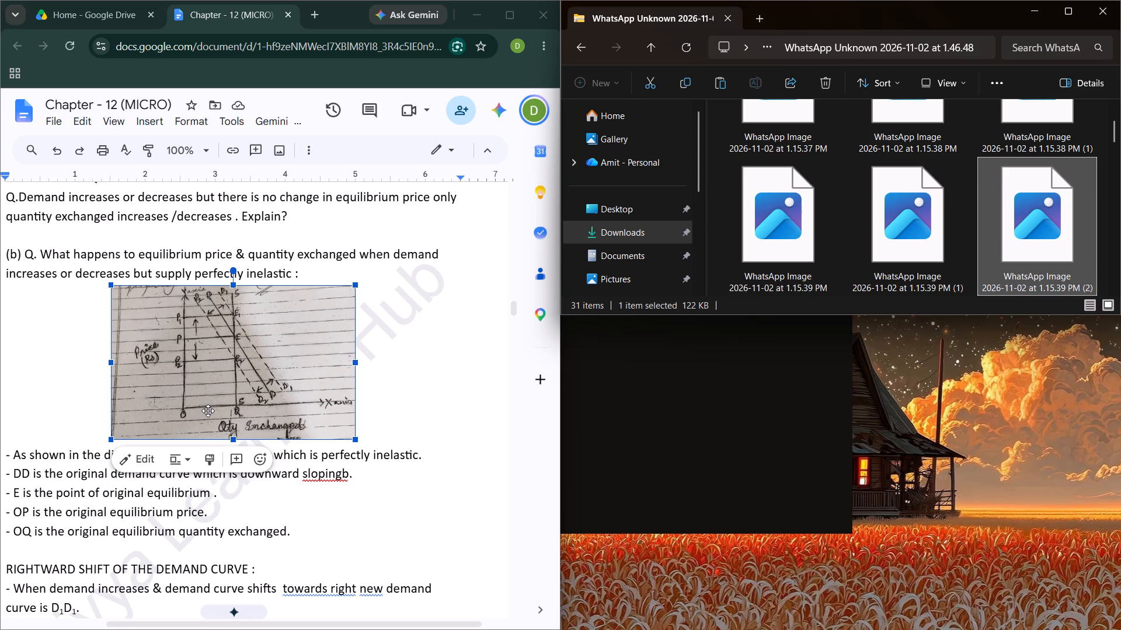
{"action": "scroll", "coordinate": [221, 444], "scroll_direction": "down", "scroll_amount": 5}
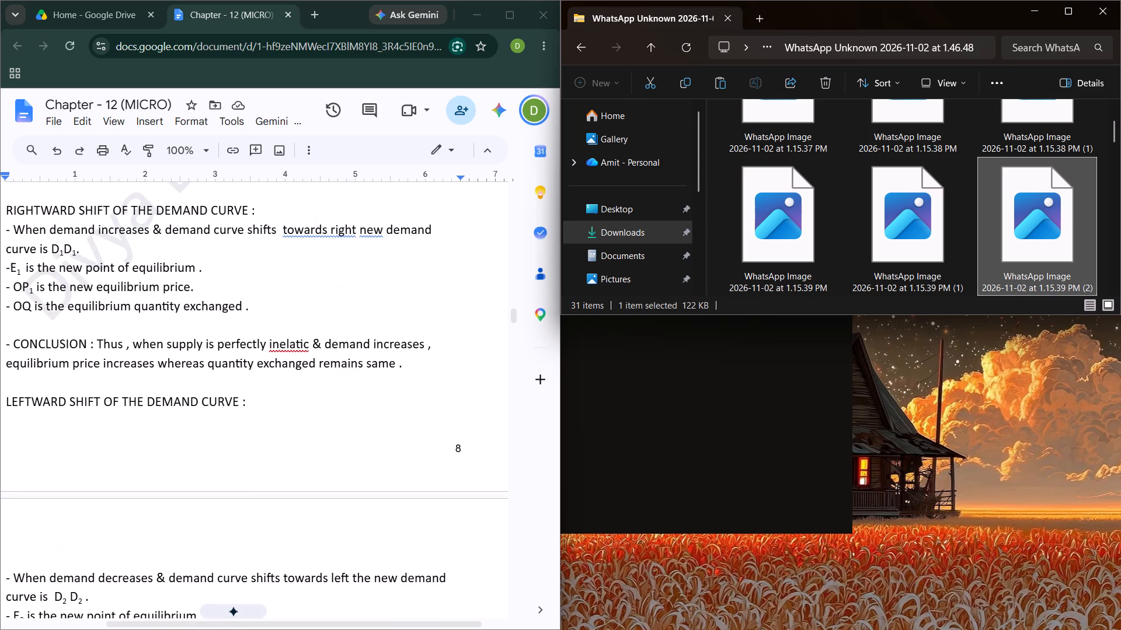
{"action": "scroll", "coordinate": [220, 444], "scroll_direction": "down", "scroll_amount": 2}
{"action": "scroll", "coordinate": [220, 444], "scroll_direction": "right", "scroll_amount": 1}
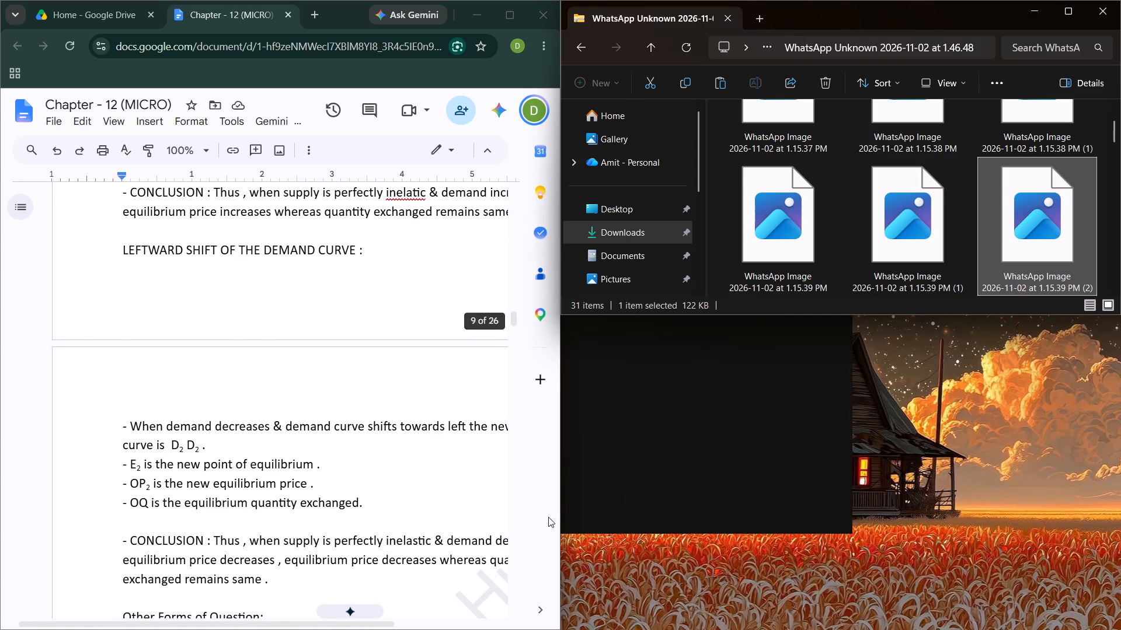
{"action": "scroll", "coordinate": [416, 459], "scroll_direction": "down", "scroll_amount": 4}
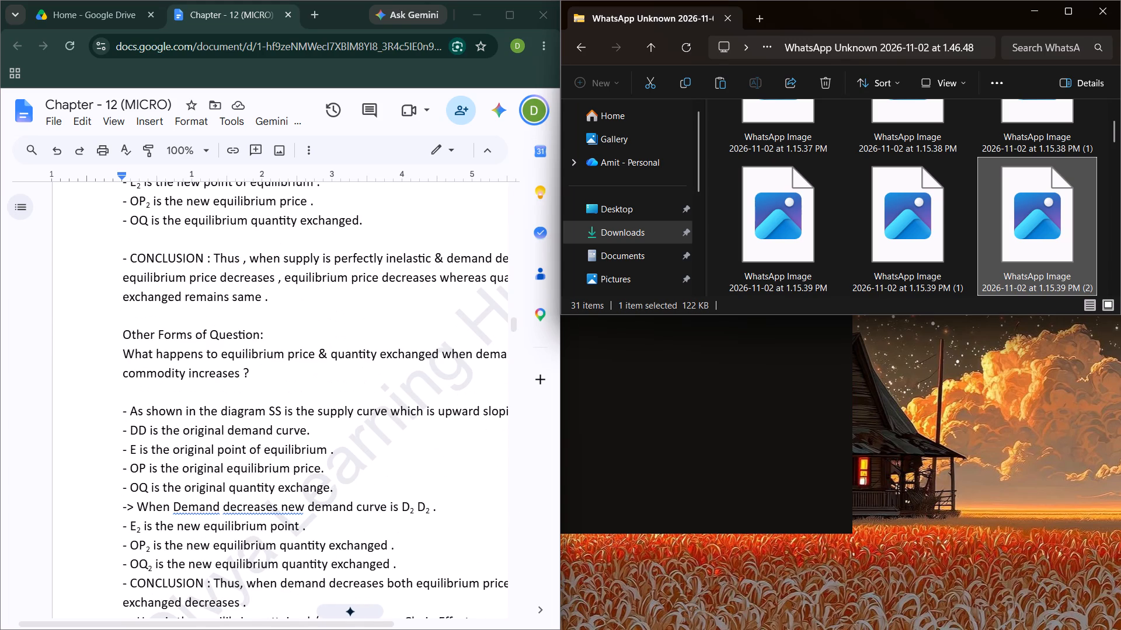
{"action": "left_click", "coordinate": [158, 375]}
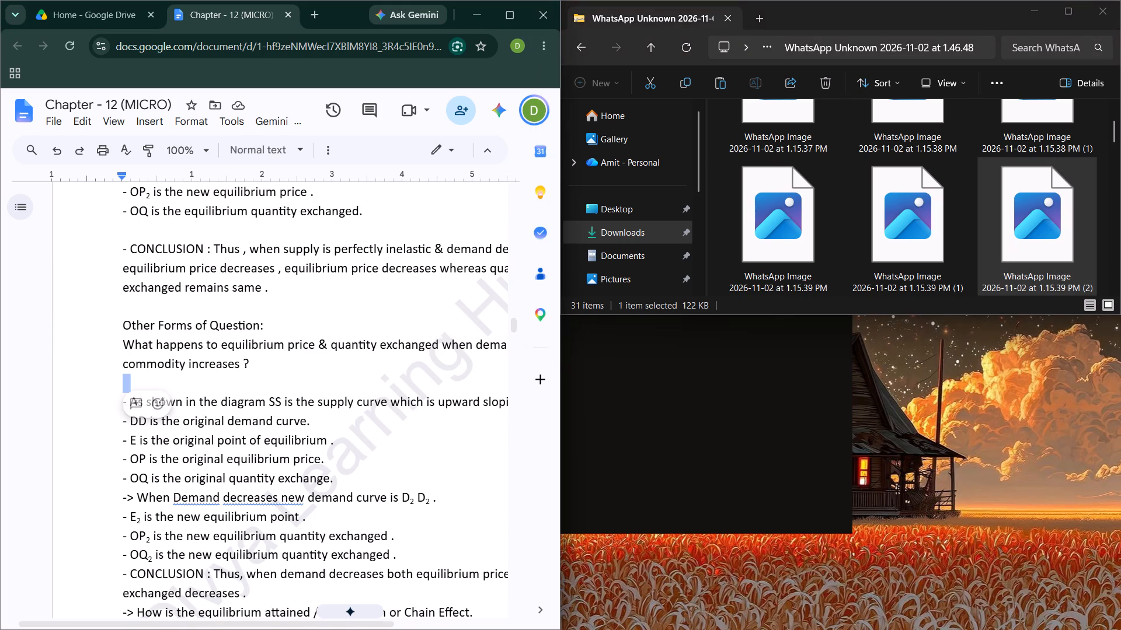
{"action": "left_click", "coordinate": [158, 375]}
{"action": "key", "text": "ctrl+v"}
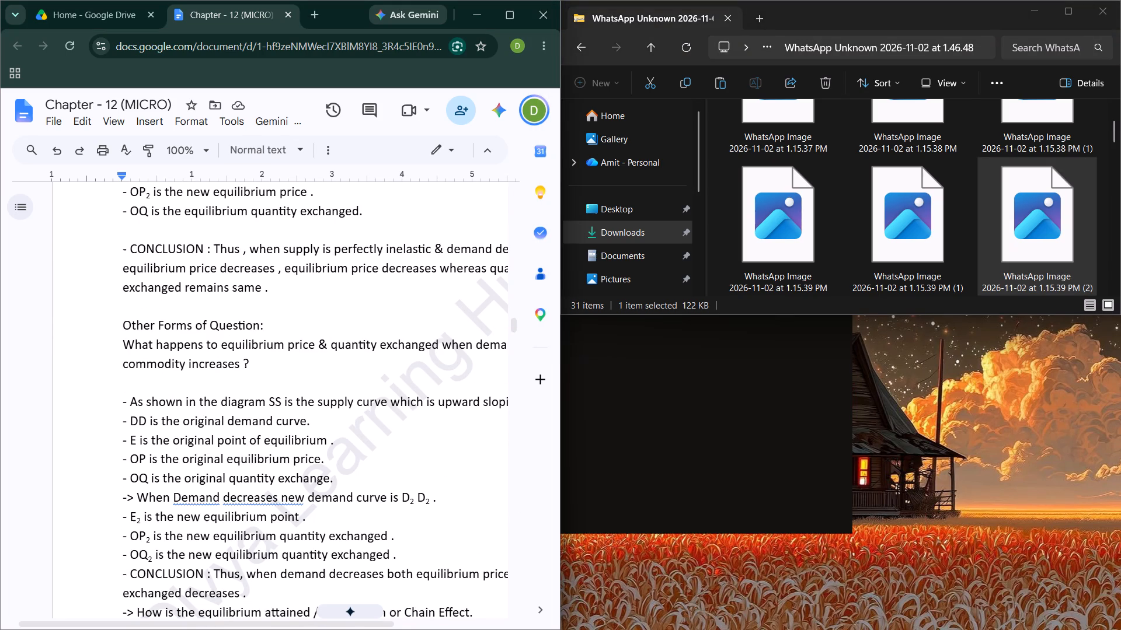
Crop the pasted demand decrease photo to the graph, cutting the handwriting below "Qty Exchanged" and a strip along the right edge.
{"action": "double_click", "coordinate": [277, 261]}
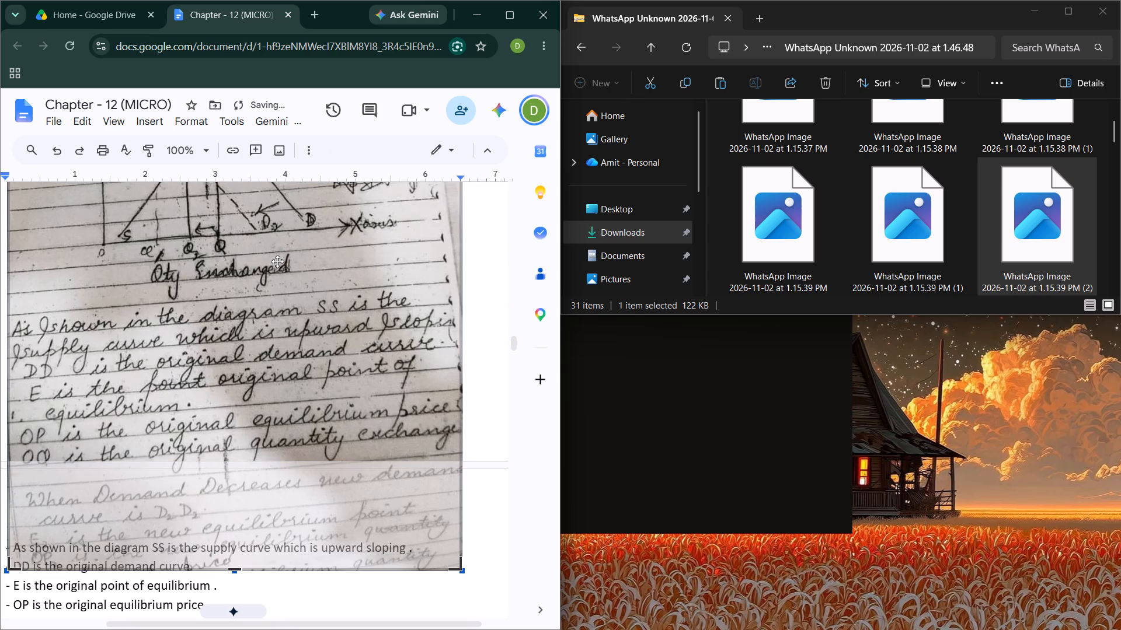
{"action": "left_click_drag", "start_coordinate": [459, 567], "coordinate": [451, 536]}
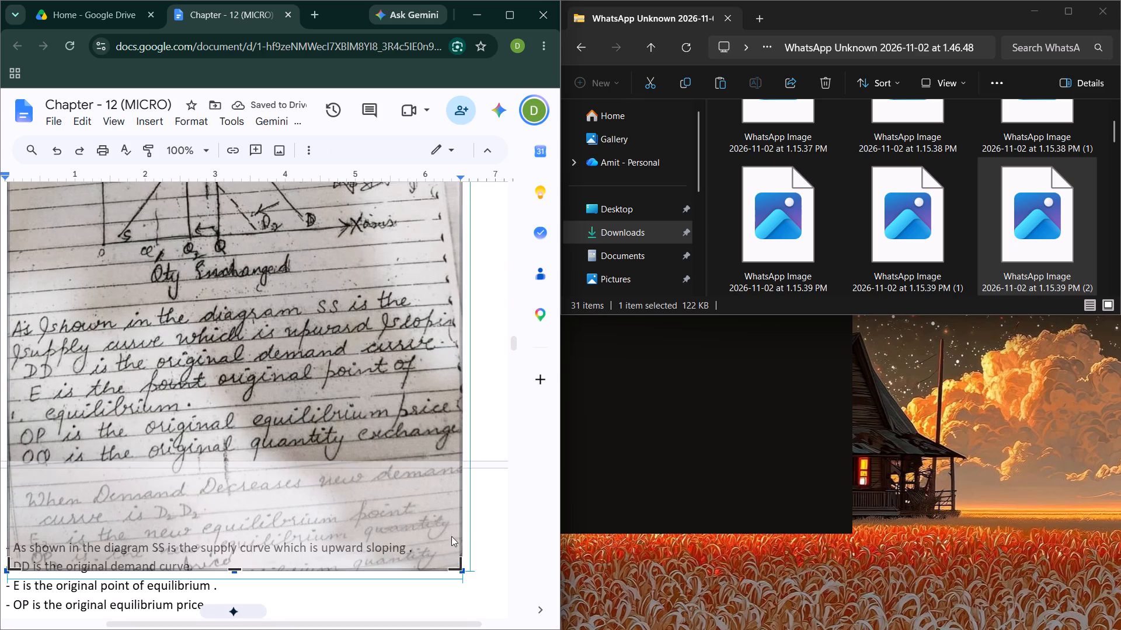
{"action": "left_click_drag", "start_coordinate": [451, 536], "coordinate": [419, 299]}
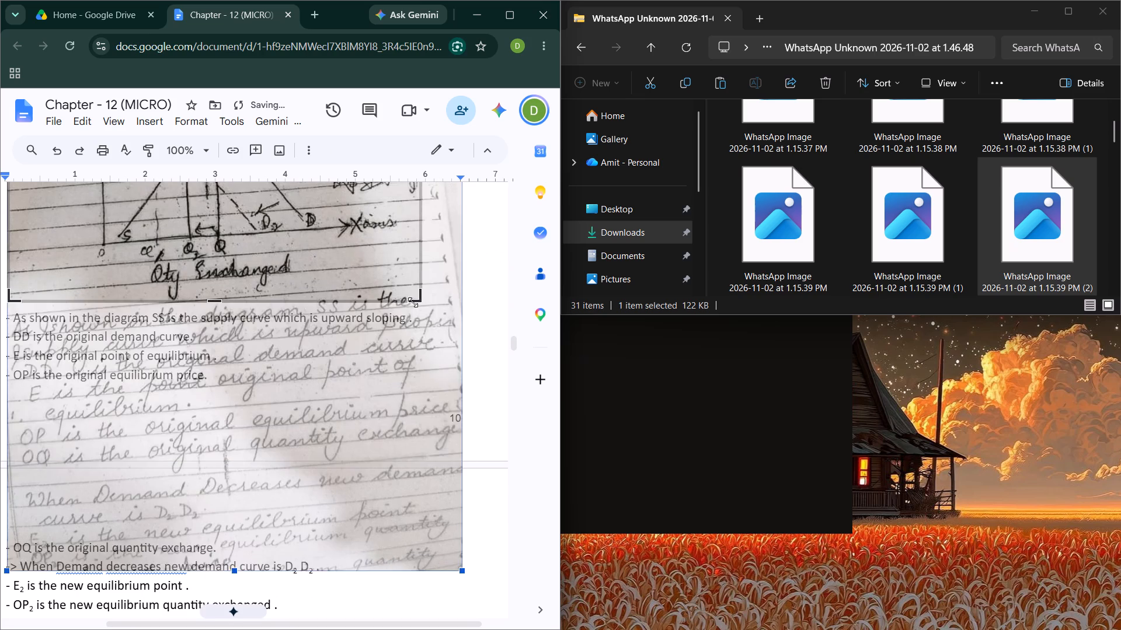
{"action": "scroll", "coordinate": [401, 313], "scroll_direction": "up", "scroll_amount": 3}
{"action": "scroll", "coordinate": [278, 327], "scroll_direction": "up", "scroll_amount": 2}
{"action": "scroll", "coordinate": [326, 300], "scroll_direction": "up", "scroll_amount": 1}
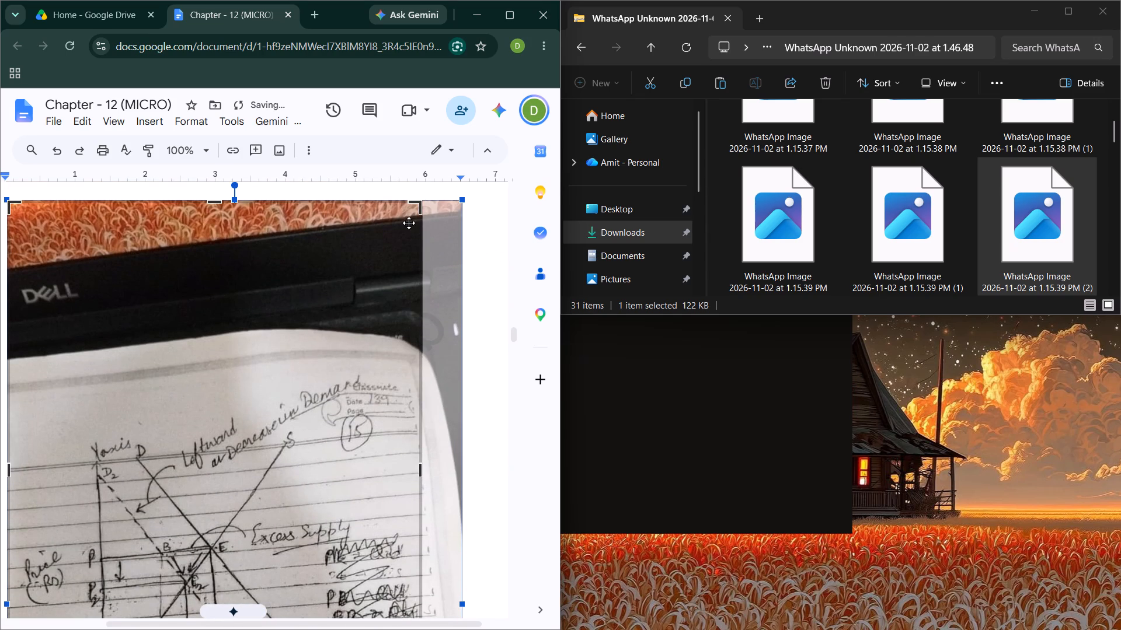
Crop the laptop and blank page area off the top of the leftward demand shift photo, just above the graph.
{"action": "left_click_drag", "start_coordinate": [415, 208], "coordinate": [412, 373]}
{"action": "left_click", "coordinate": [504, 248]}
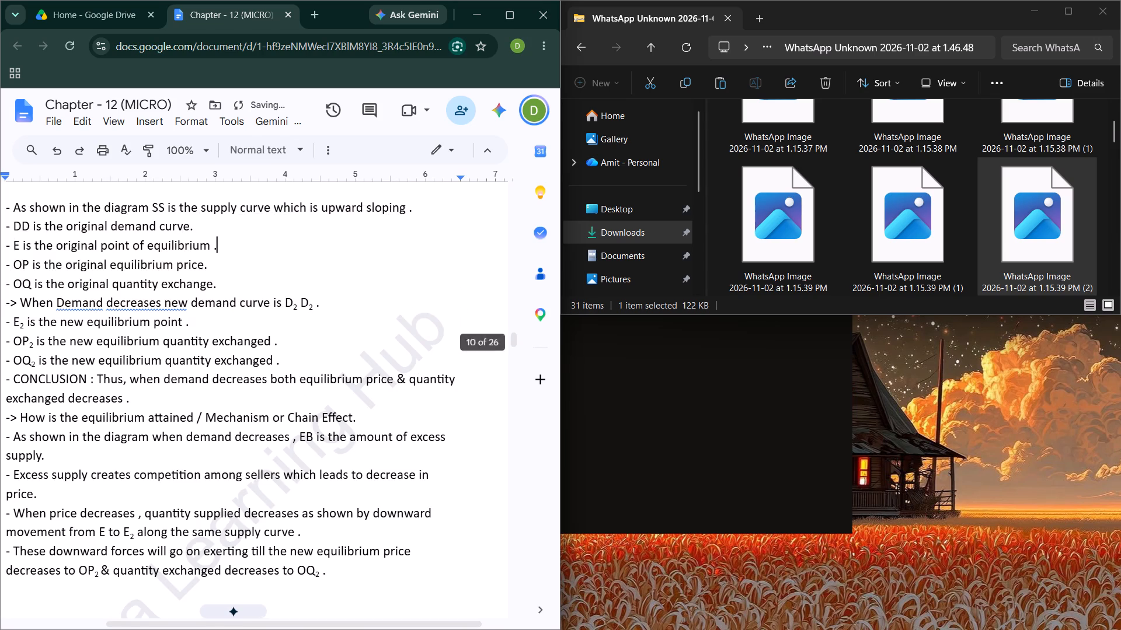
Shrink the cropped leftward demand shift diagram below "Other Forms of Question" proportionally to about 3.3 inches wide.
{"action": "scroll", "coordinate": [354, 286], "scroll_direction": "up", "scroll_amount": 6}
{"action": "left_click", "coordinate": [274, 312]}
{"action": "scroll", "coordinate": [275, 314], "scroll_direction": "up", "scroll_amount": 2}
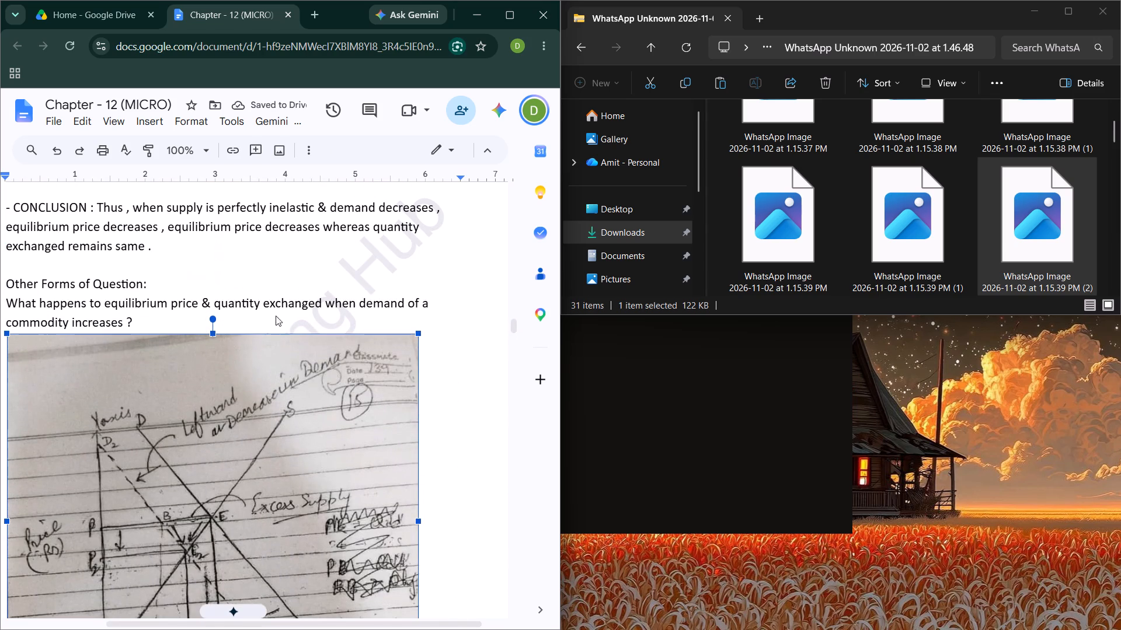
{"action": "scroll", "coordinate": [337, 537], "scroll_direction": "down", "scroll_amount": 3}
{"action": "left_click_drag", "start_coordinate": [420, 492], "coordinate": [420, 487]}
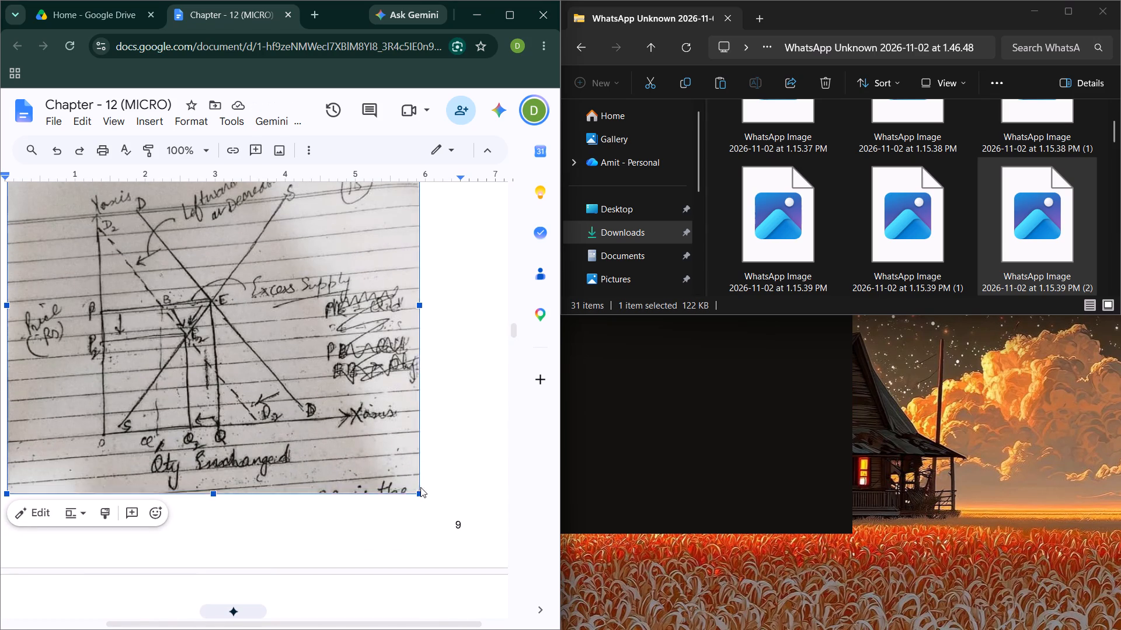
{"action": "left_click_drag", "start_coordinate": [420, 487], "coordinate": [236, 235]}
{"action": "scroll", "coordinate": [235, 311], "scroll_direction": "up", "scroll_amount": 1}
{"action": "scroll", "coordinate": [206, 359], "scroll_direction": "up", "scroll_amount": 2}
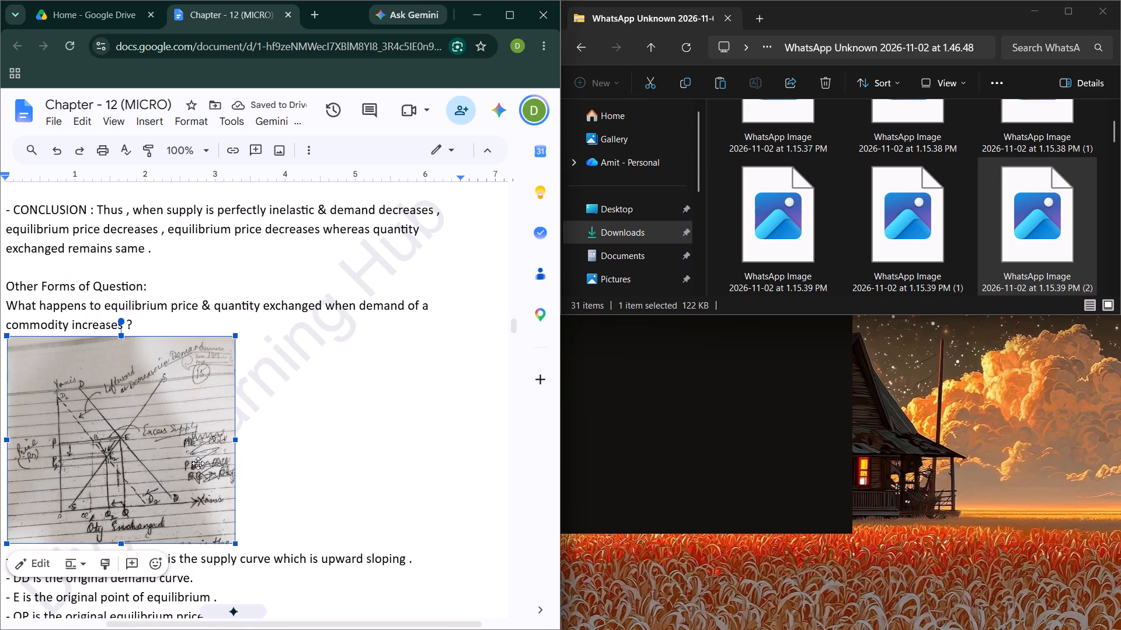
Centre the leftward demand shift diagram below "Other Forms of Question" on the page.
{"action": "key", "text": "ctrl+shift+e"}
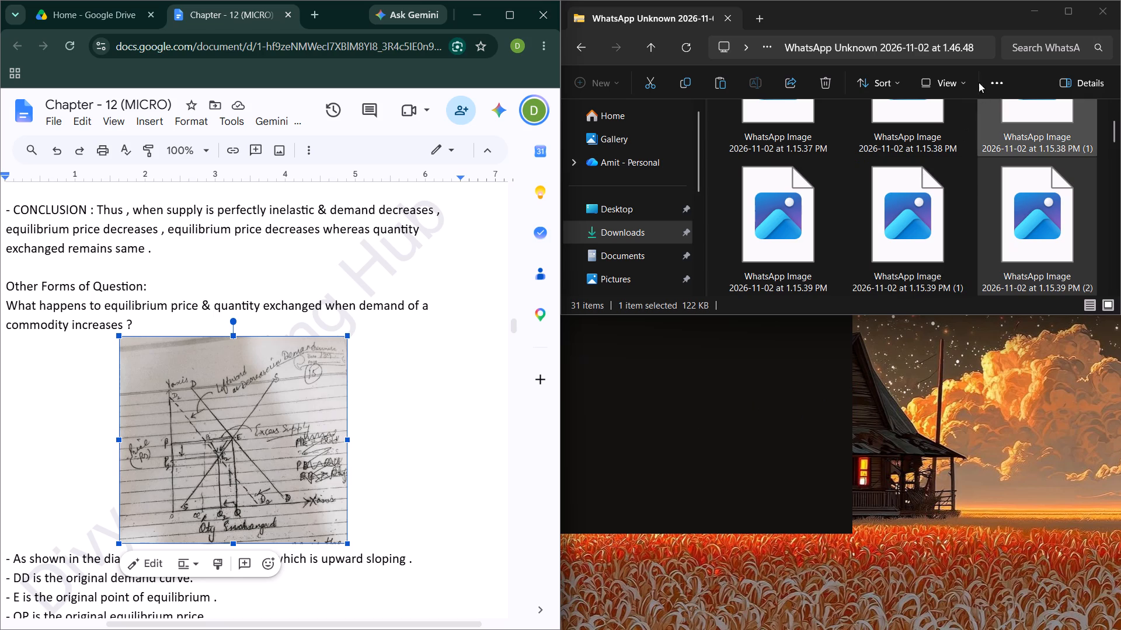
Open the demand increase photo "WhatsApp Image 2026-11-02 at 1.15.39 PM (3)" from the notebook photos folder and copy the image.
{"action": "double_click", "coordinate": [942, 10]}
{"action": "left_click_drag", "start_coordinate": [607, 123], "coordinate": [1120, 276]}
{"action": "double_click", "coordinate": [739, 362]}
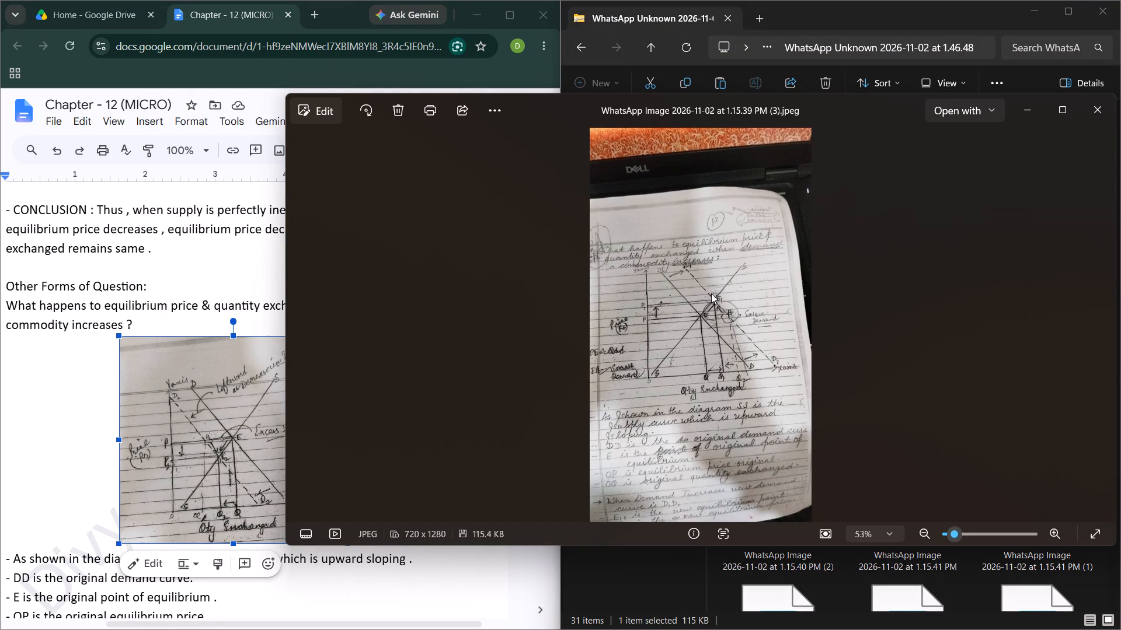
{"action": "right_click", "coordinate": [711, 293]}
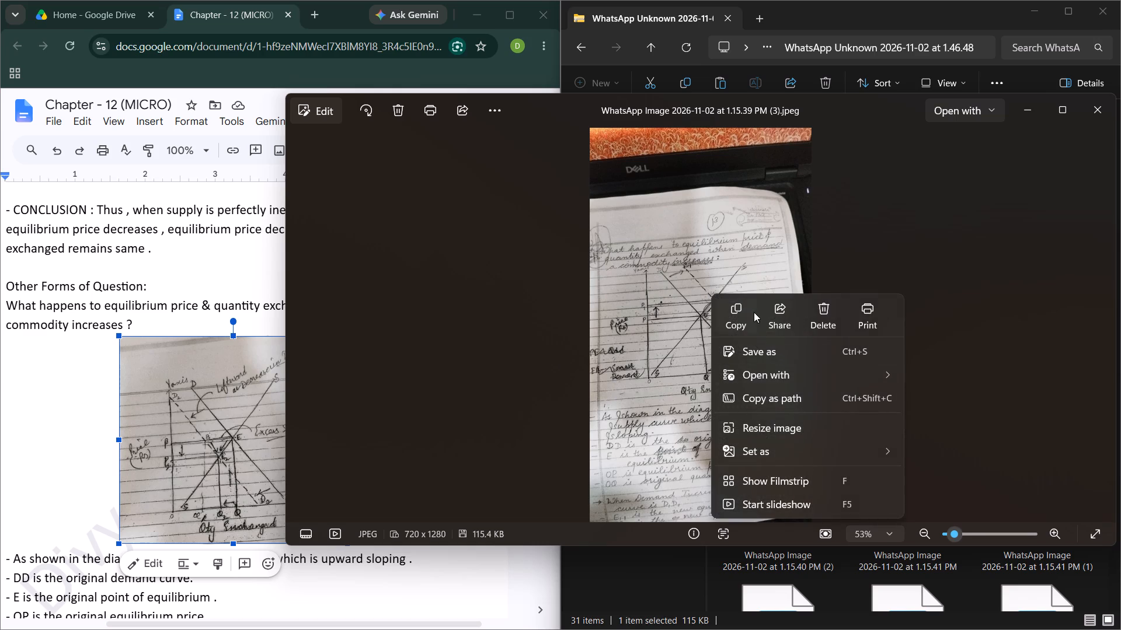
{"action": "left_click", "coordinate": [747, 311]}
Look through the Chapter - 12 (MICRO) document from the demand decrease answer to CASE - II for where the copied demand increase diagram belongs.
{"action": "left_click", "coordinate": [336, 20]}
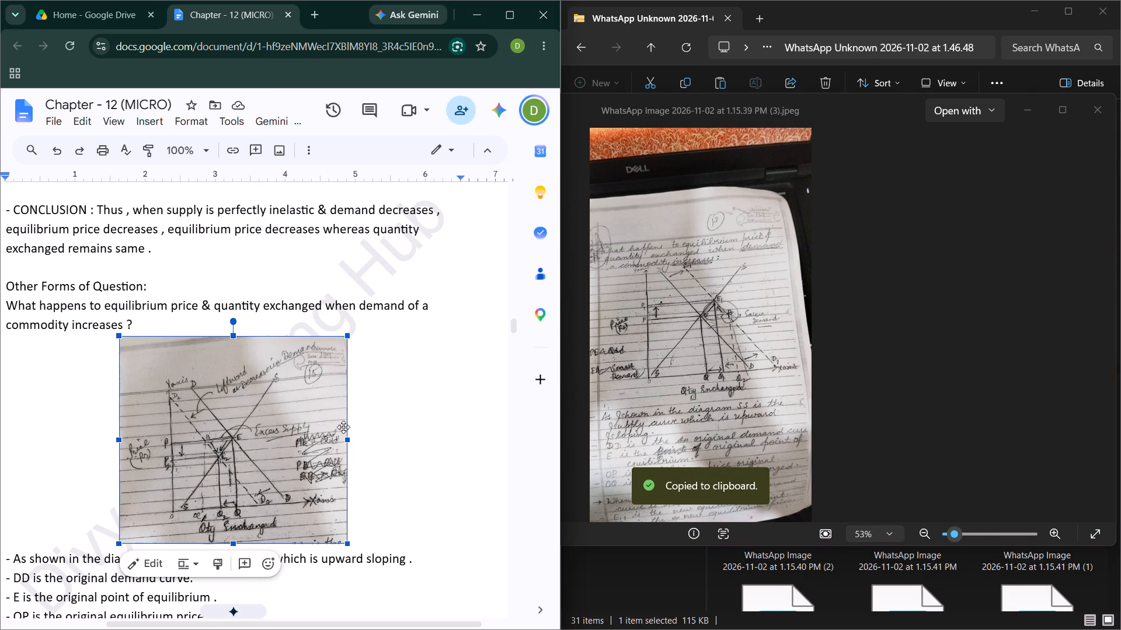
{"action": "scroll", "coordinate": [277, 440], "scroll_direction": "down", "scroll_amount": 1}
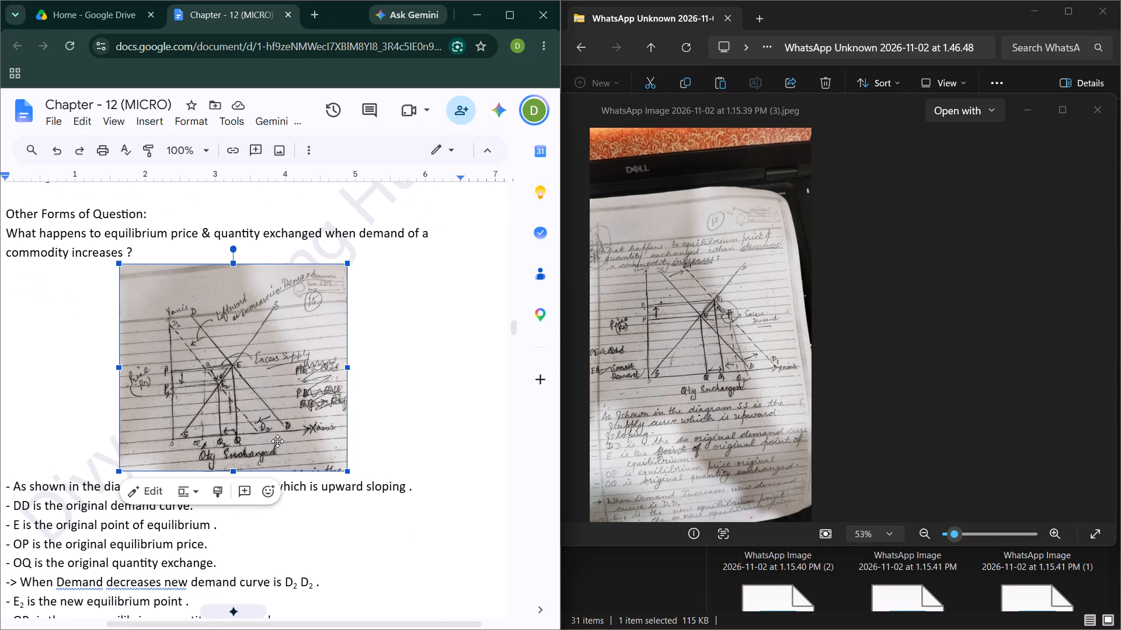
{"action": "scroll", "coordinate": [277, 441], "scroll_direction": "down", "scroll_amount": 2}
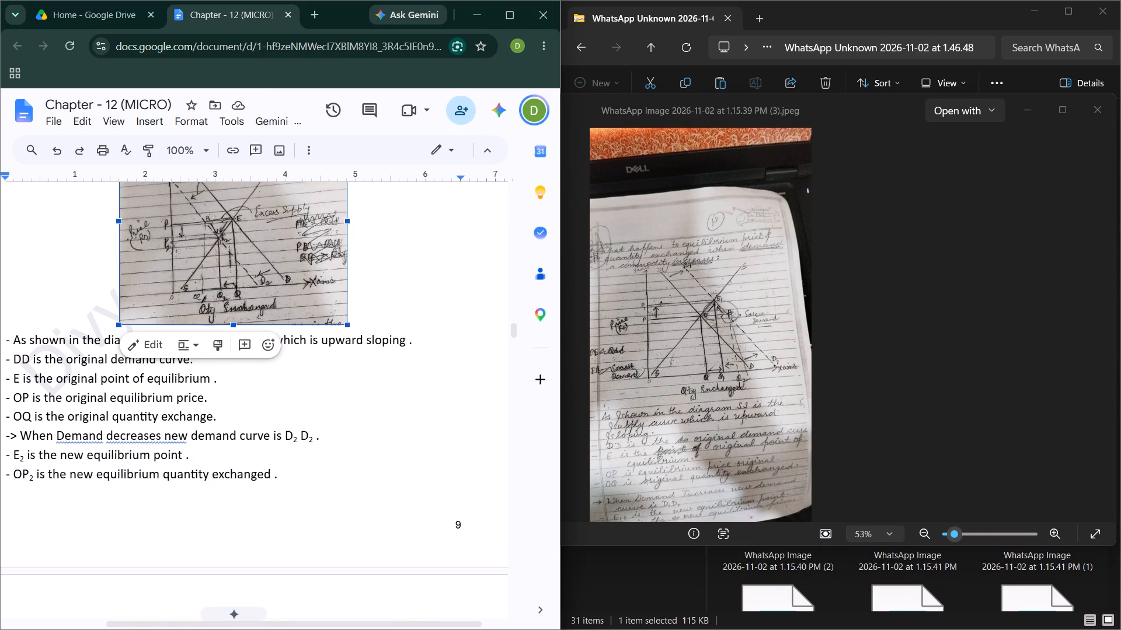
{"action": "scroll", "coordinate": [275, 441], "scroll_direction": "down", "scroll_amount": 5}
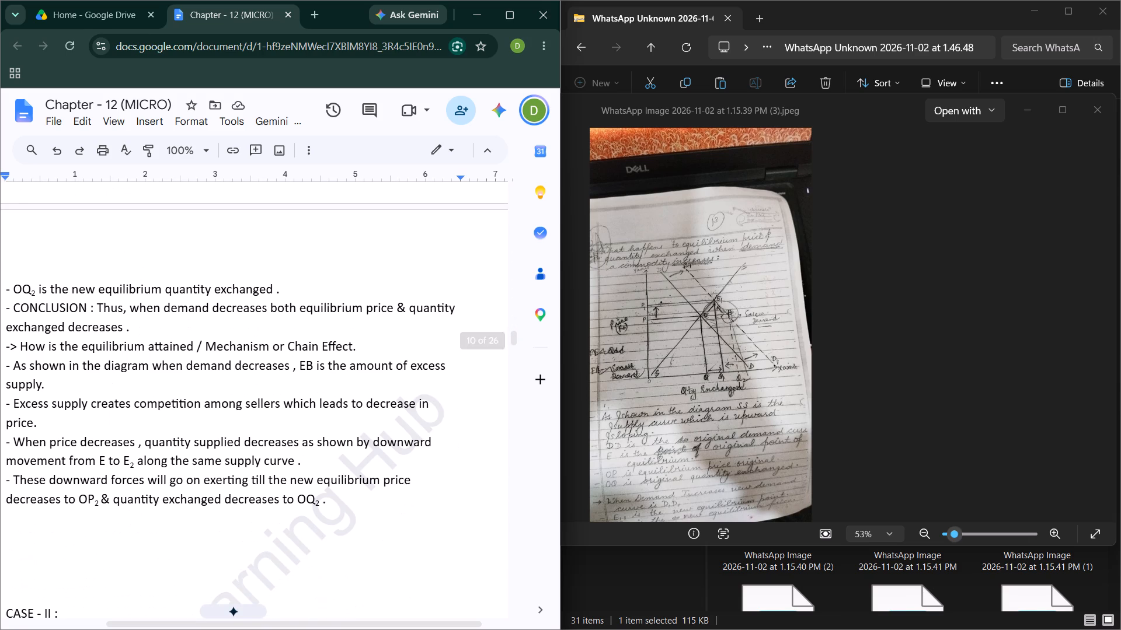
{"action": "scroll", "coordinate": [273, 442], "scroll_direction": "down", "scroll_amount": 3}
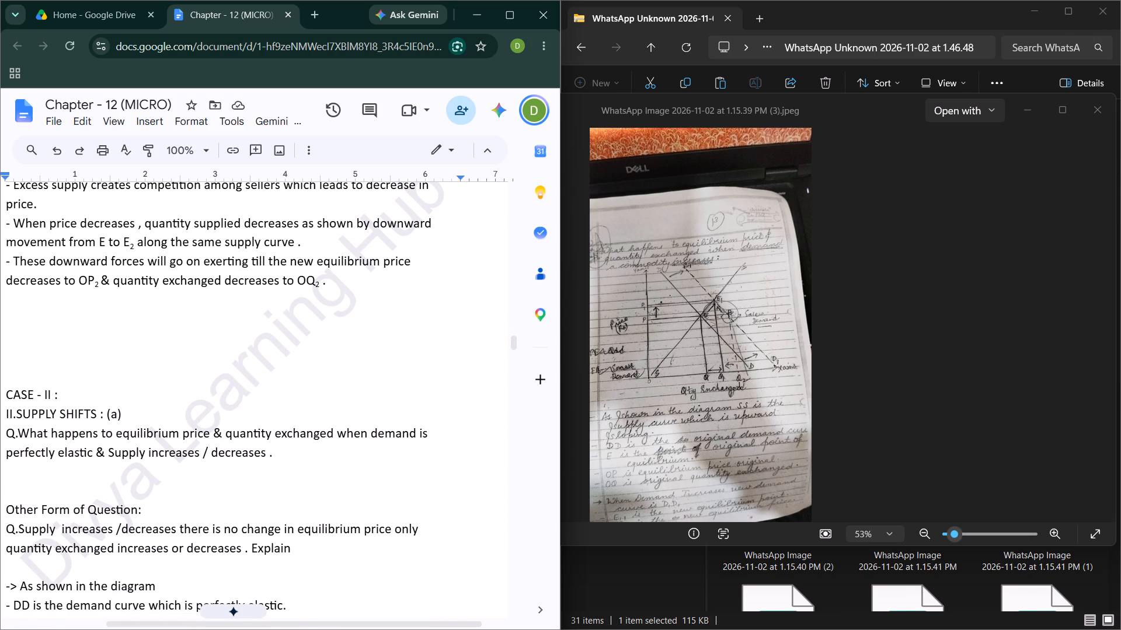
{"action": "scroll", "coordinate": [221, 423], "scroll_direction": "up", "scroll_amount": 1}
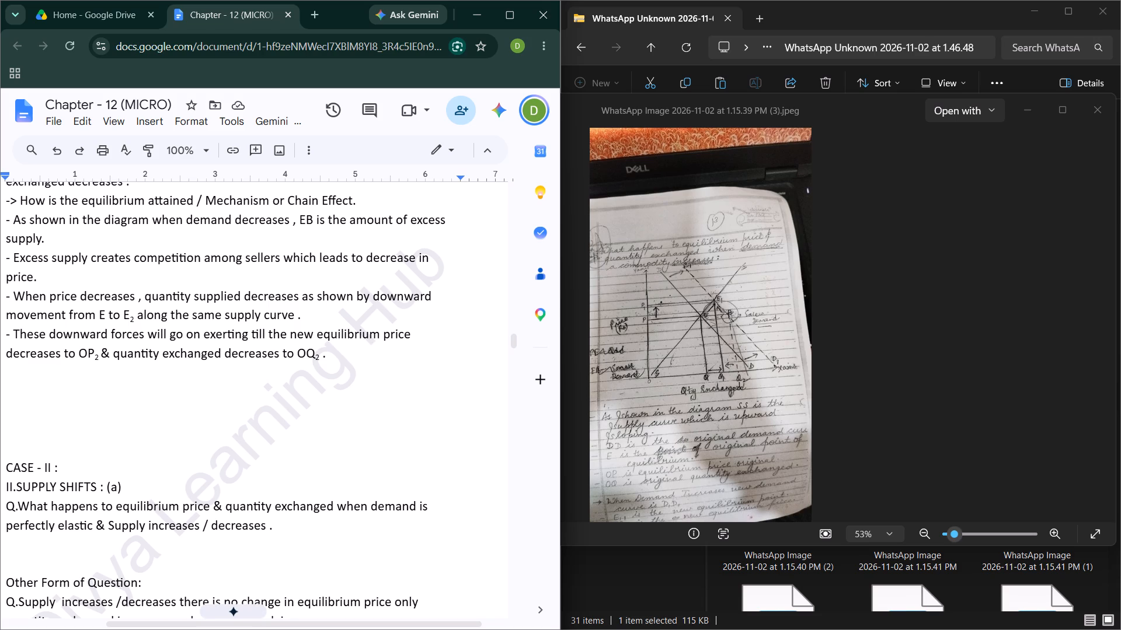
{"action": "scroll", "coordinate": [239, 460], "scroll_direction": "down", "scroll_amount": 2}
{"action": "scroll", "coordinate": [239, 460], "scroll_direction": "up", "scroll_amount": 1}
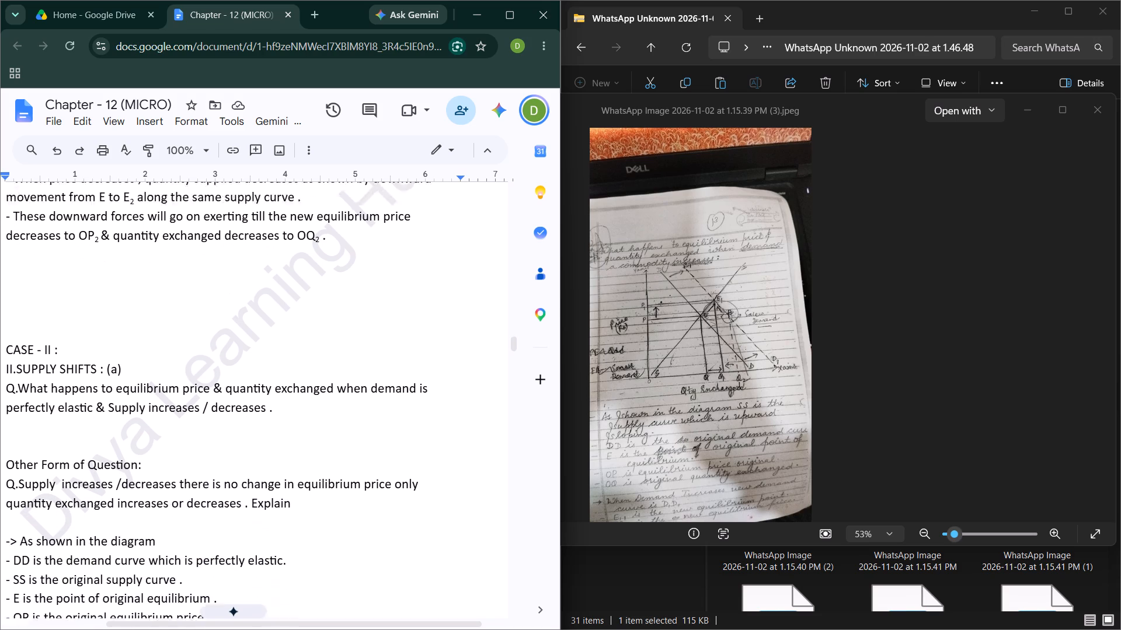
{"action": "scroll", "coordinate": [239, 460], "scroll_direction": "up", "scroll_amount": 1}
{"action": "scroll", "coordinate": [239, 460], "scroll_direction": "right", "scroll_amount": 2}
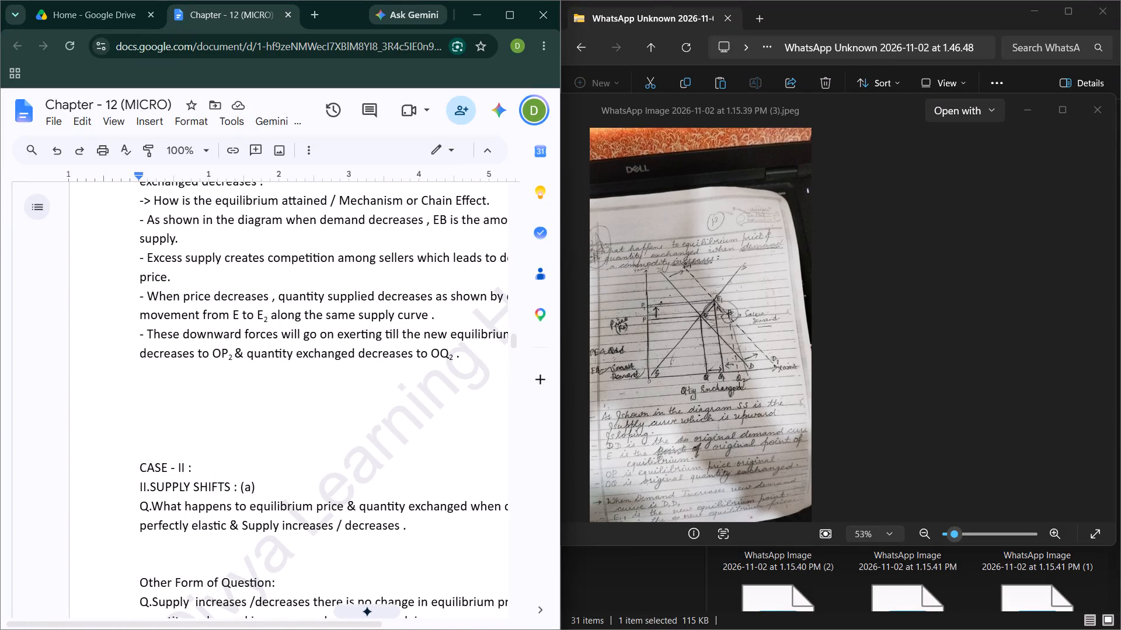
Examine the demand-decrease explanation and the start of CASE - II on pages 9 and 10 alongside the open demand-increase notebook photo.
{"action": "scroll", "coordinate": [255, 453], "scroll_direction": "down", "scroll_amount": 1}
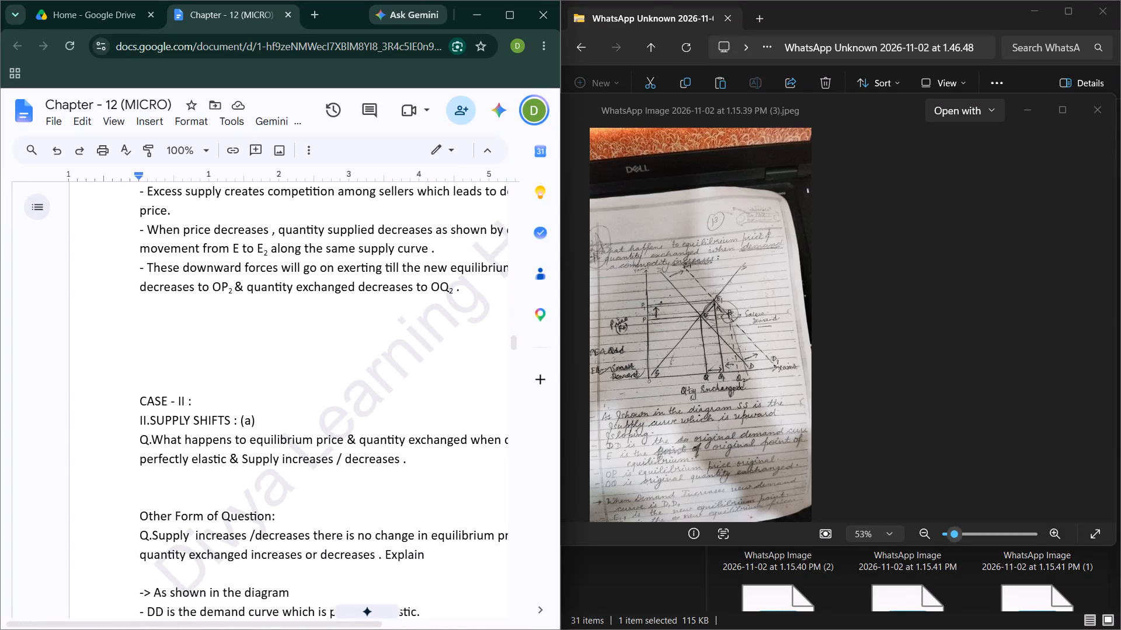
{"action": "scroll", "coordinate": [255, 453], "scroll_direction": "down", "scroll_amount": 5}
{"action": "scroll", "coordinate": [255, 453], "scroll_direction": "up", "scroll_amount": 4}
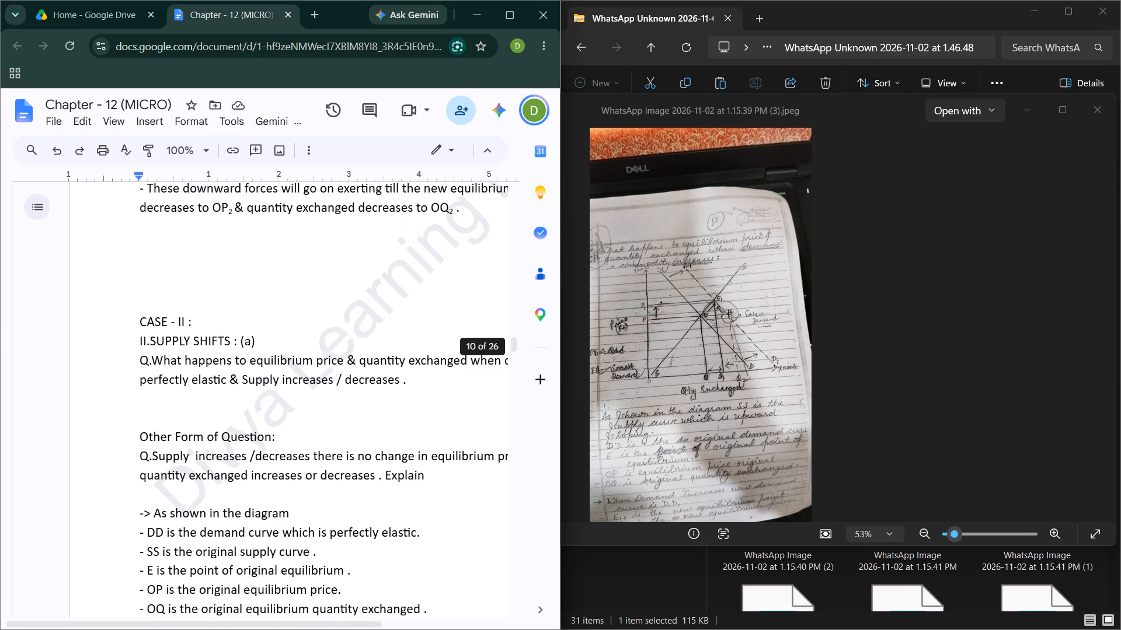
{"action": "scroll", "coordinate": [254, 453], "scroll_direction": "down", "scroll_amount": 4}
{"action": "scroll", "coordinate": [254, 453], "scroll_direction": "up", "scroll_amount": 4}
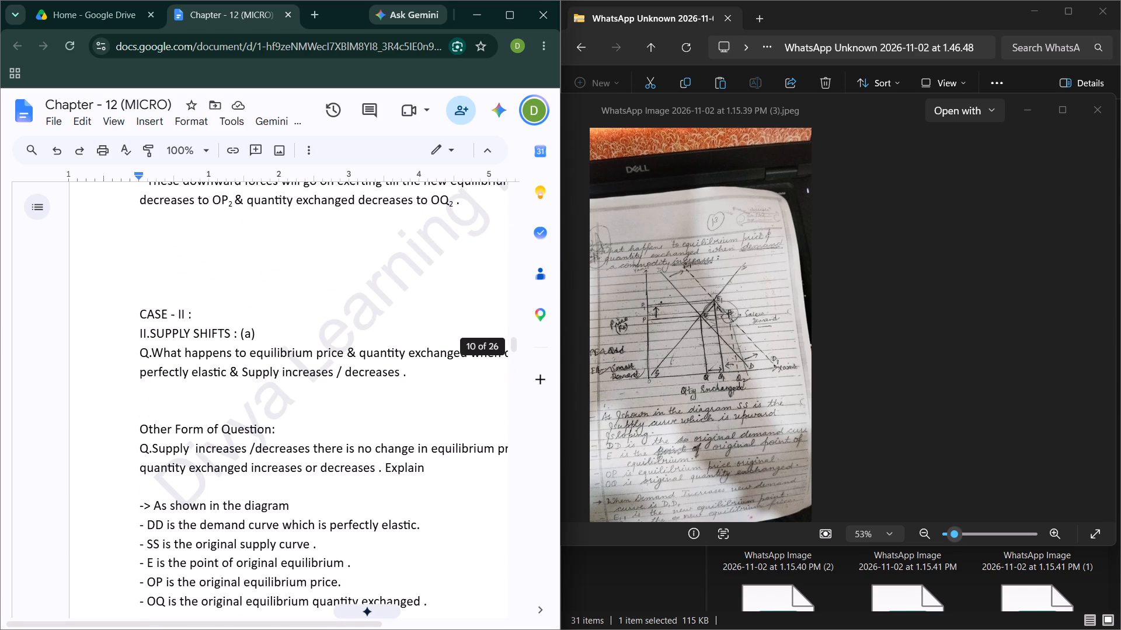
{"action": "scroll", "coordinate": [254, 453], "scroll_direction": "up", "scroll_amount": 12}
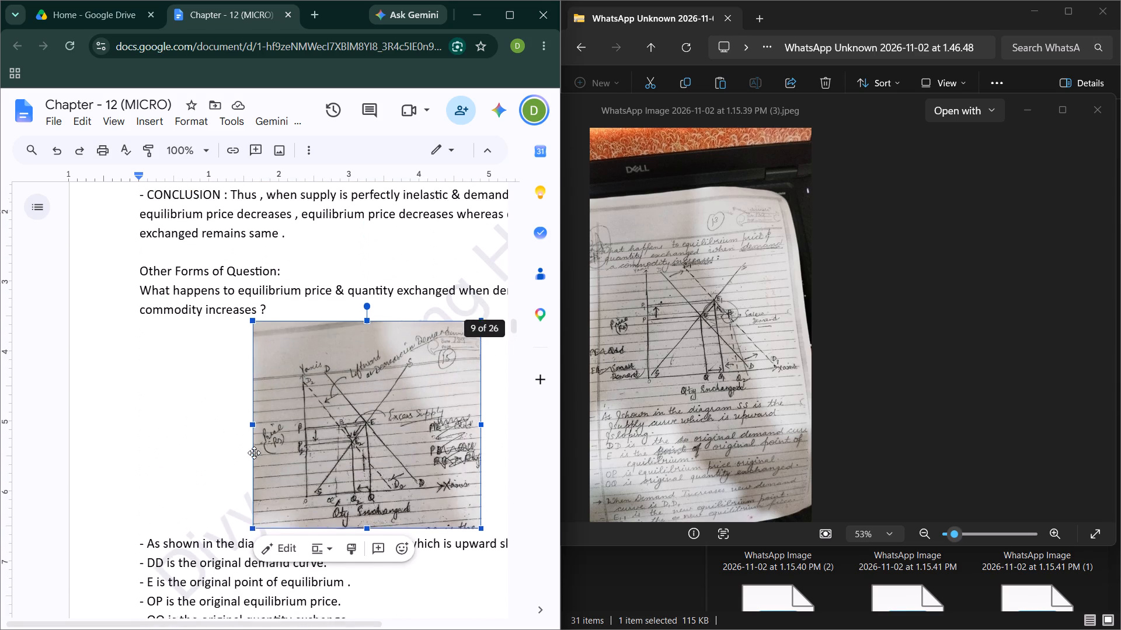
{"action": "scroll", "coordinate": [254, 453], "scroll_direction": "down", "scroll_amount": 1}
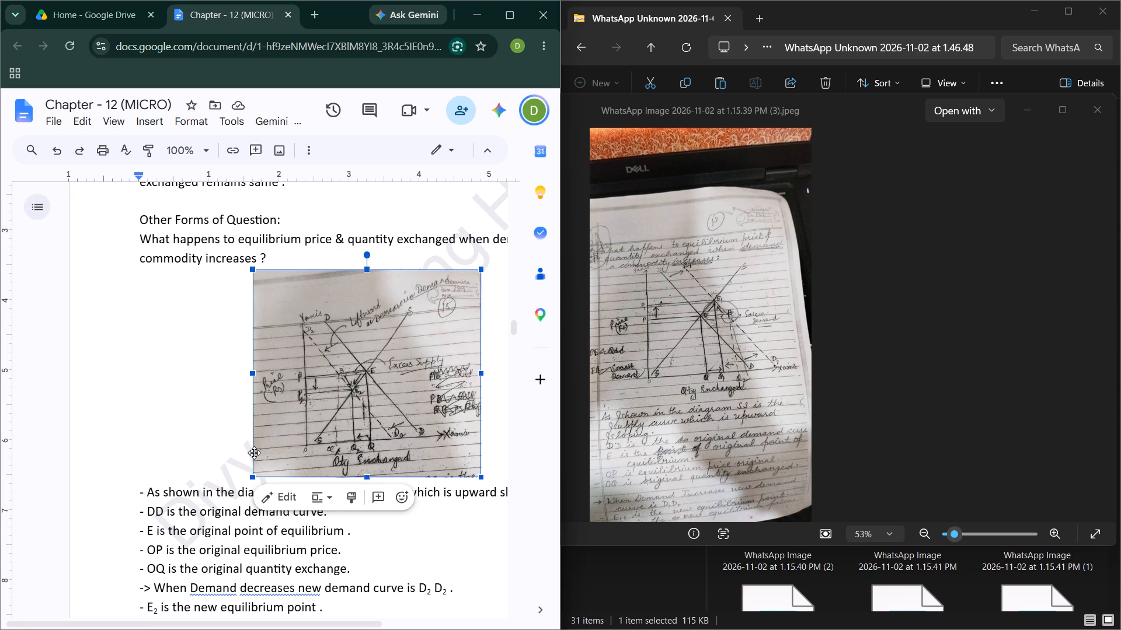
{"action": "scroll", "coordinate": [314, 375], "scroll_direction": "down", "scroll_amount": 6}
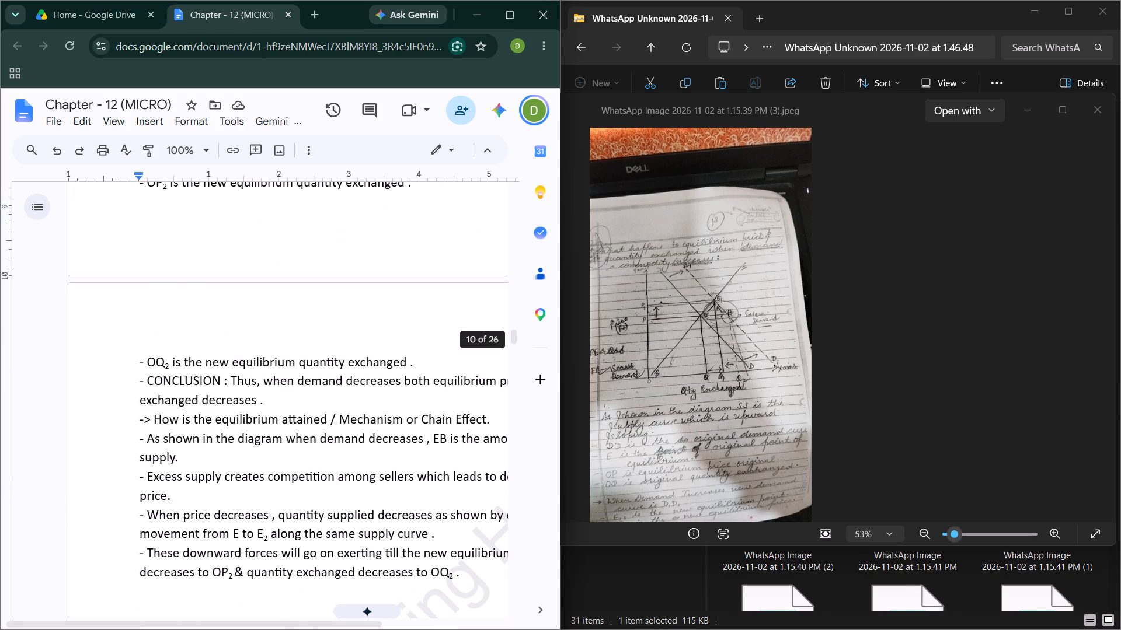
{"action": "scroll", "coordinate": [224, 397], "scroll_direction": "down", "scroll_amount": 2}
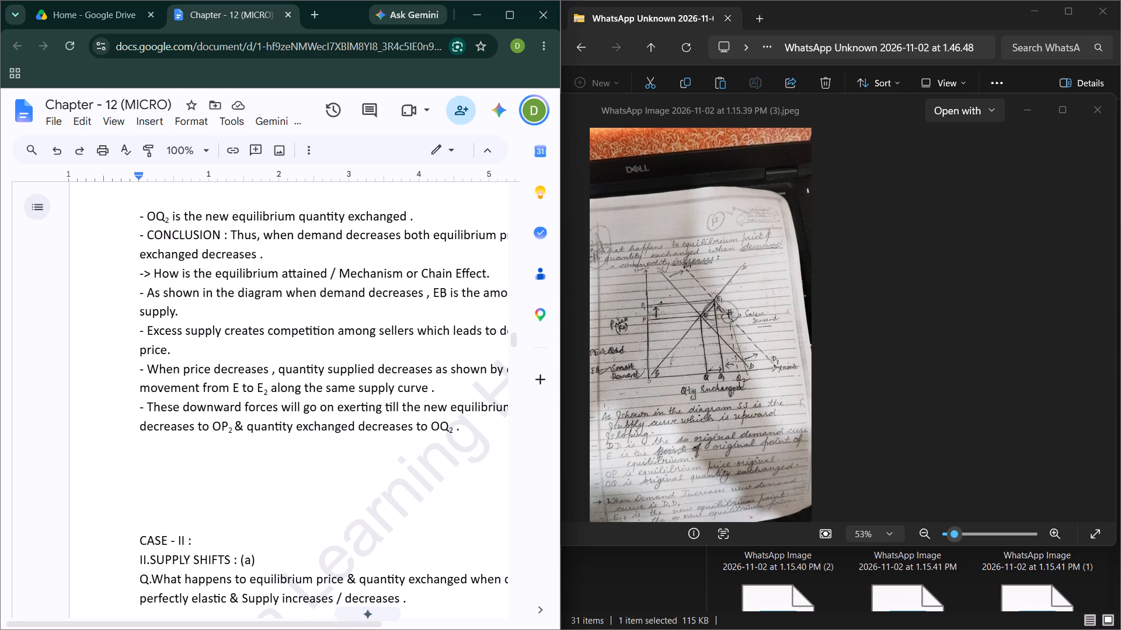
Examine the CASE - II supply shift questions (a) and (b) and their explanations on pages 10 to 12.
{"action": "scroll", "coordinate": [227, 530], "scroll_direction": "down", "scroll_amount": 1}
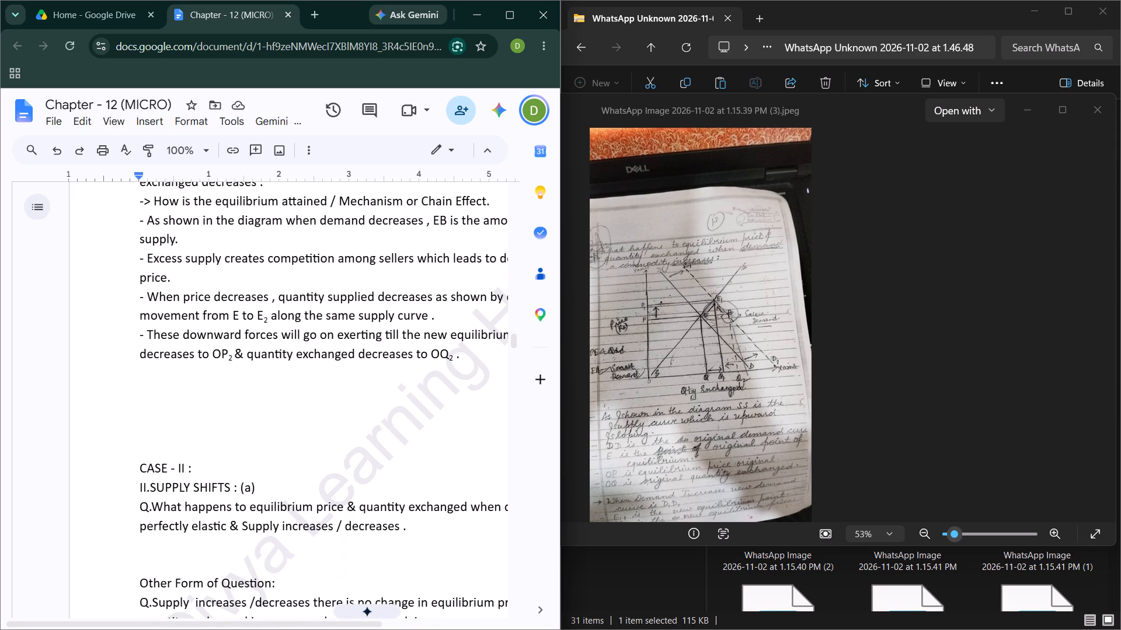
{"action": "scroll", "coordinate": [227, 530], "scroll_direction": "up", "scroll_amount": 2}
{"action": "scroll", "coordinate": [227, 530], "scroll_direction": "down", "scroll_amount": 3}
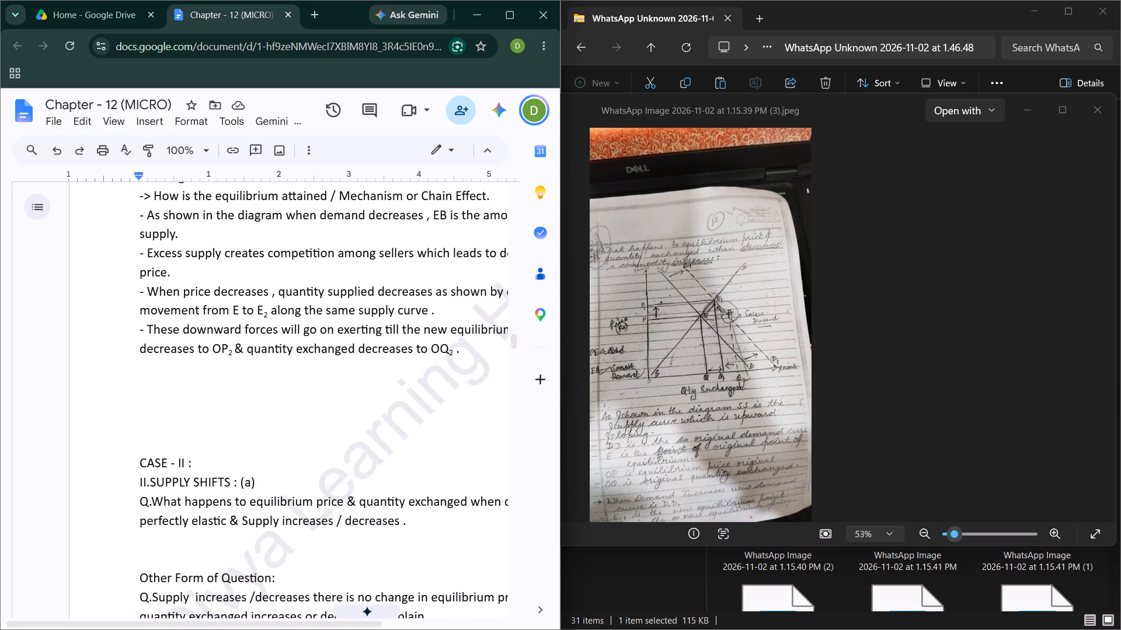
{"action": "scroll", "coordinate": [227, 519], "scroll_direction": "down", "scroll_amount": 1}
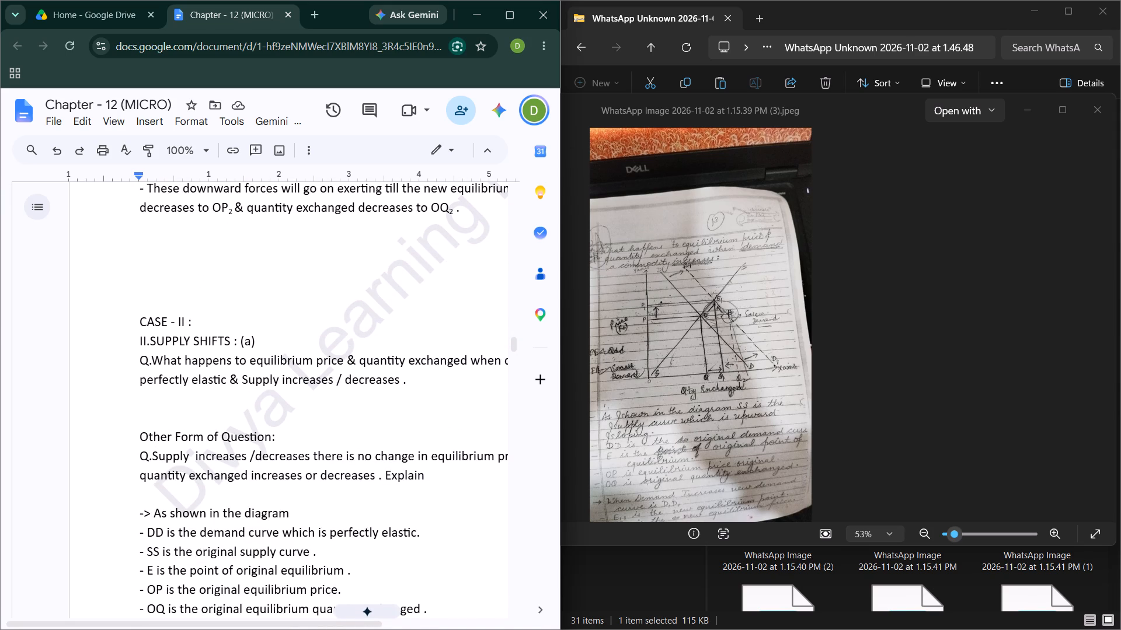
{"action": "scroll", "coordinate": [250, 489], "scroll_direction": "down", "scroll_amount": 5}
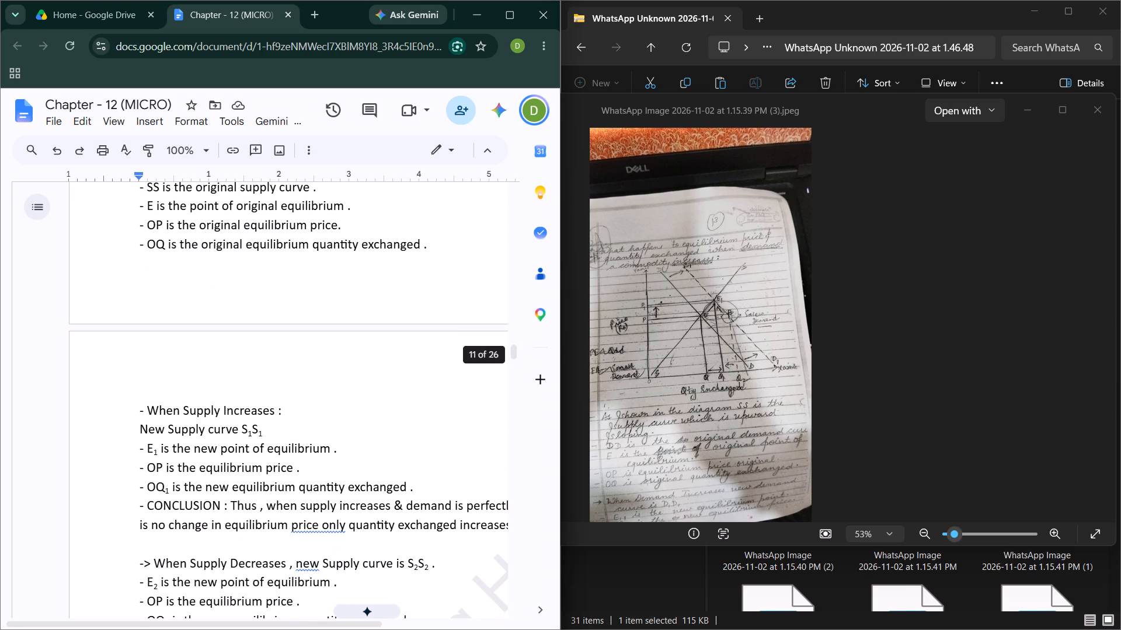
{"action": "scroll", "coordinate": [236, 487], "scroll_direction": "down", "scroll_amount": 4}
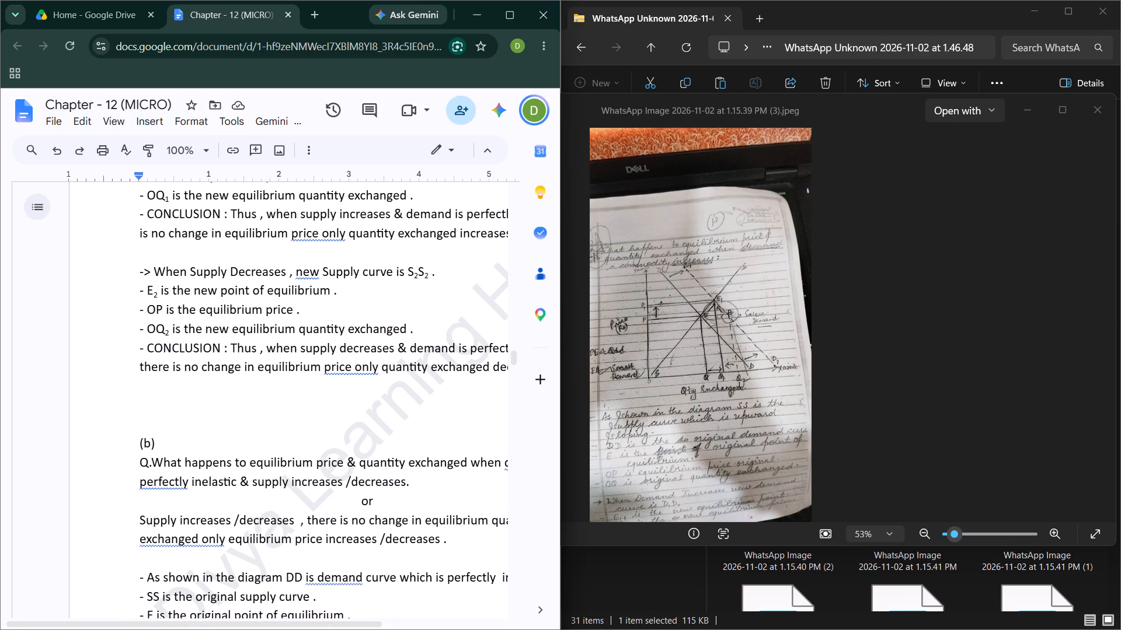
{"action": "scroll", "coordinate": [236, 487], "scroll_direction": "down", "scroll_amount": 4}
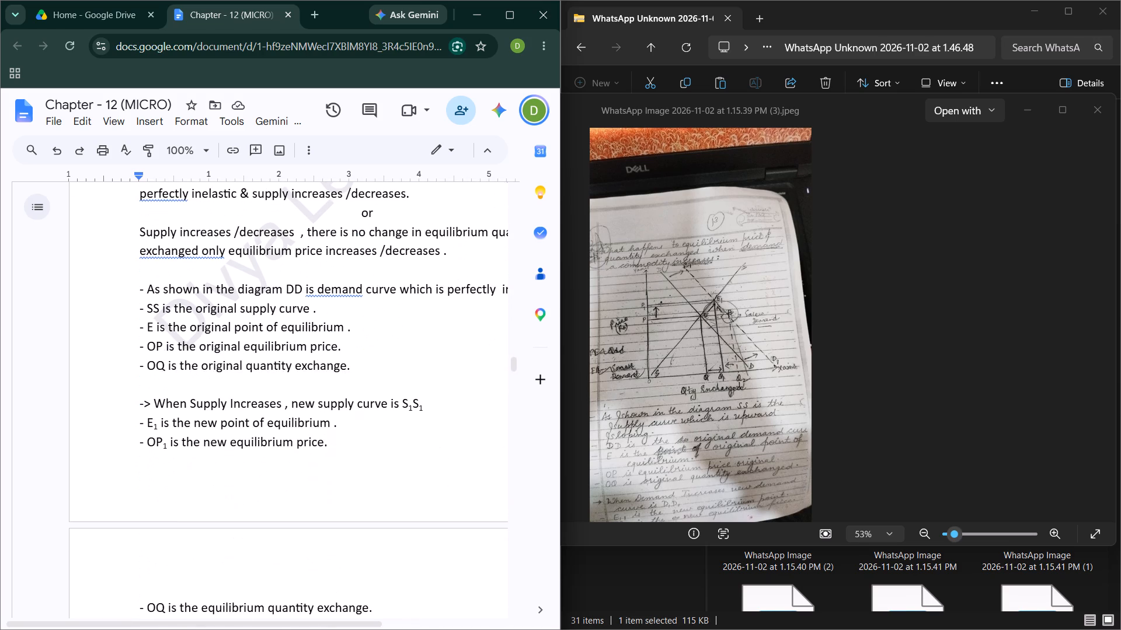
{"action": "scroll", "coordinate": [236, 487], "scroll_direction": "down", "scroll_amount": 4}
Review the text back up to page 9 and check the leftward demand shift diagram against its question under "Other Forms of Question".
{"action": "scroll", "coordinate": [236, 487], "scroll_direction": "up", "scroll_amount": 11}
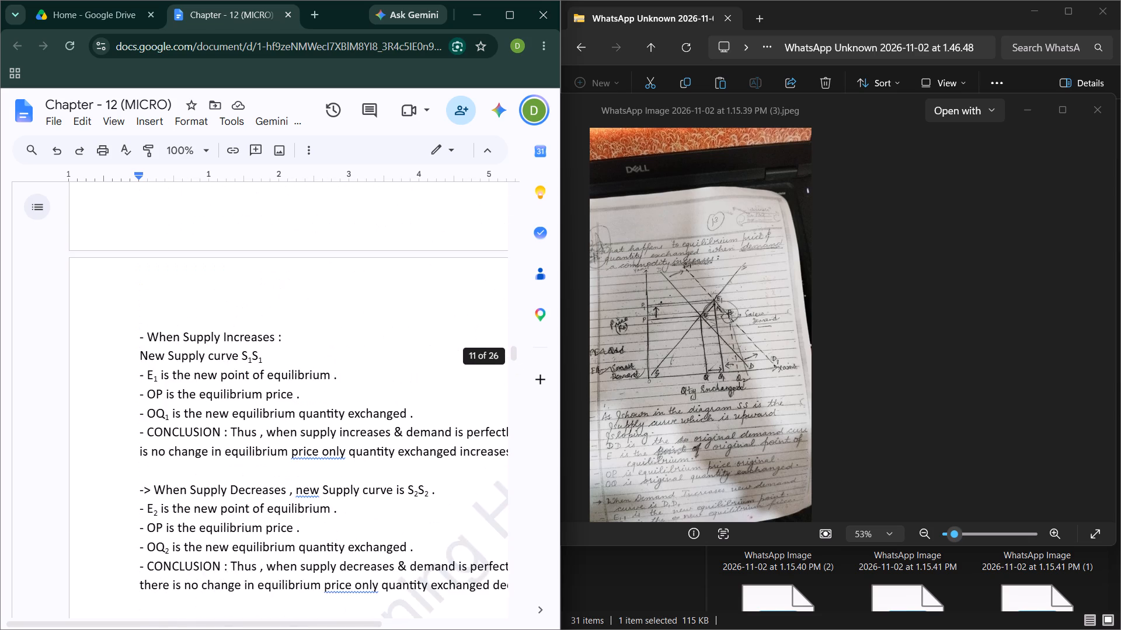
{"action": "scroll", "coordinate": [236, 487], "scroll_direction": "up", "scroll_amount": 12}
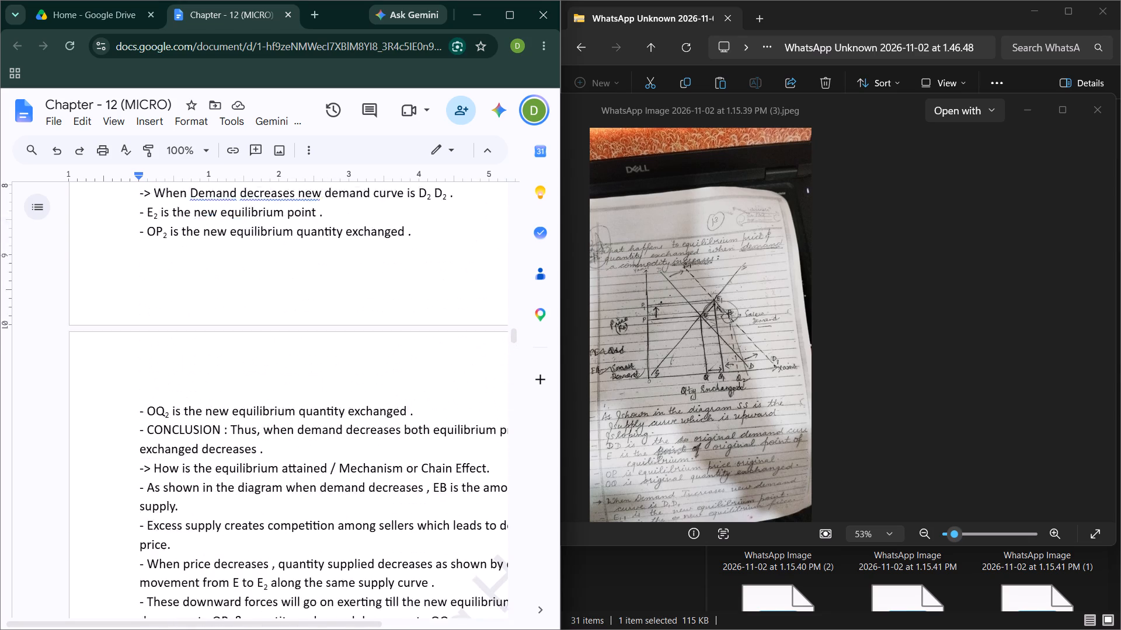
{"action": "scroll", "coordinate": [236, 487], "scroll_direction": "down", "scroll_amount": 1}
{"action": "scroll", "coordinate": [236, 487], "scroll_direction": "up", "scroll_amount": 5}
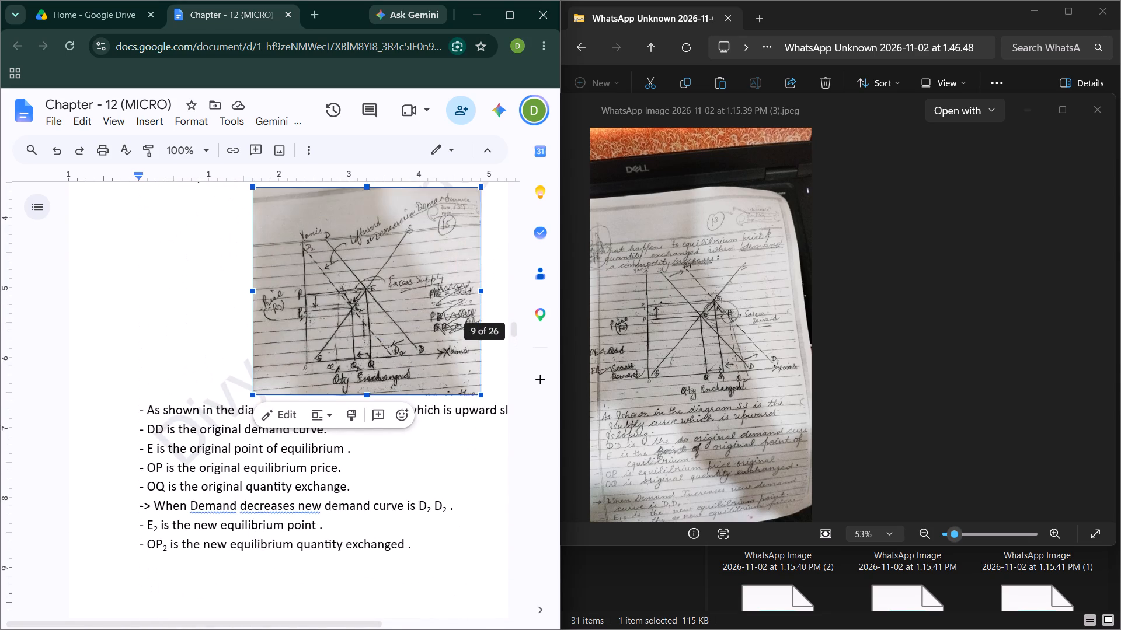
{"action": "scroll", "coordinate": [236, 487], "scroll_direction": "up", "scroll_amount": 4}
{"action": "scroll", "coordinate": [236, 487], "scroll_direction": "down", "scroll_amount": 2}
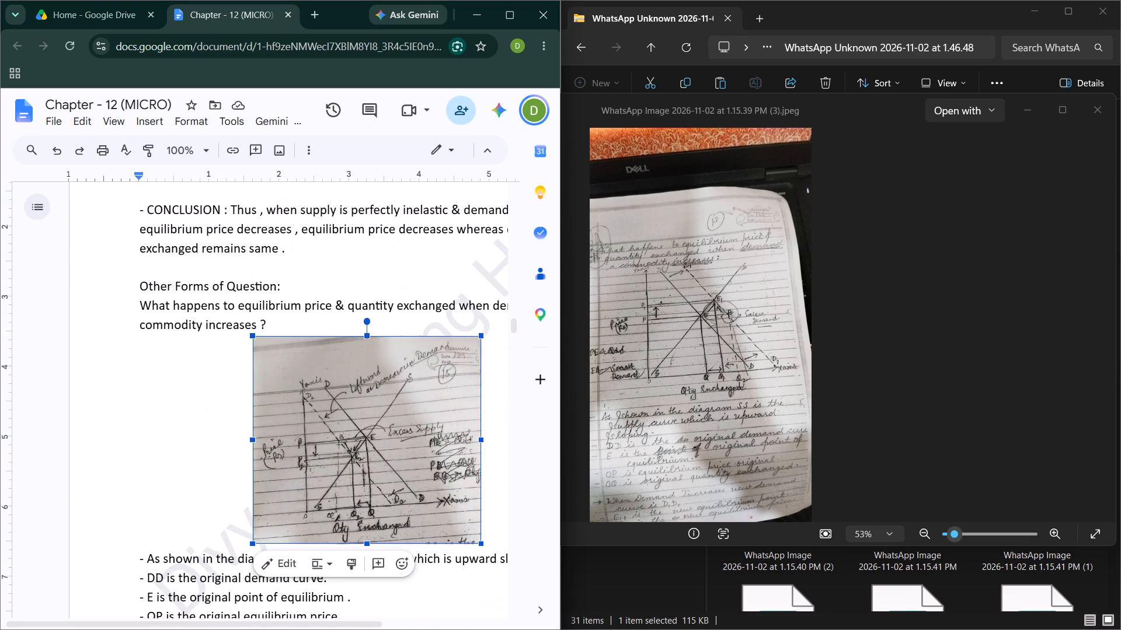
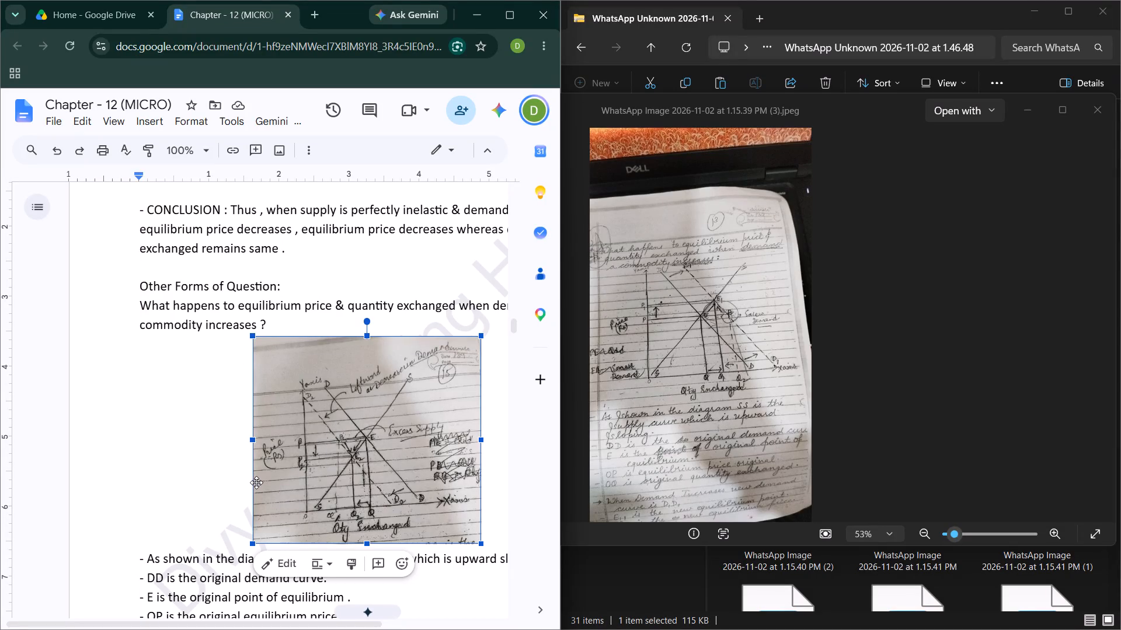
Review the demand-decrease explanation below the leftward demand shift diagram, through to the CASE - II supply shift question (a).
{"action": "scroll", "coordinate": [281, 483], "scroll_direction": "down", "scroll_amount": 2}
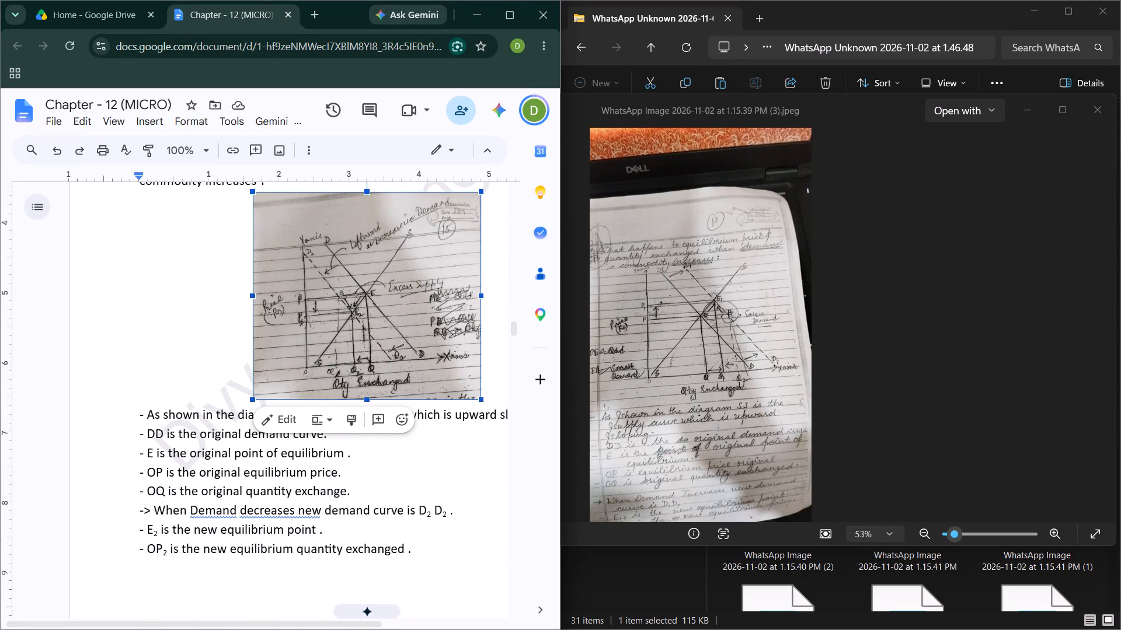
{"action": "scroll", "coordinate": [278, 484], "scroll_direction": "down", "scroll_amount": 3}
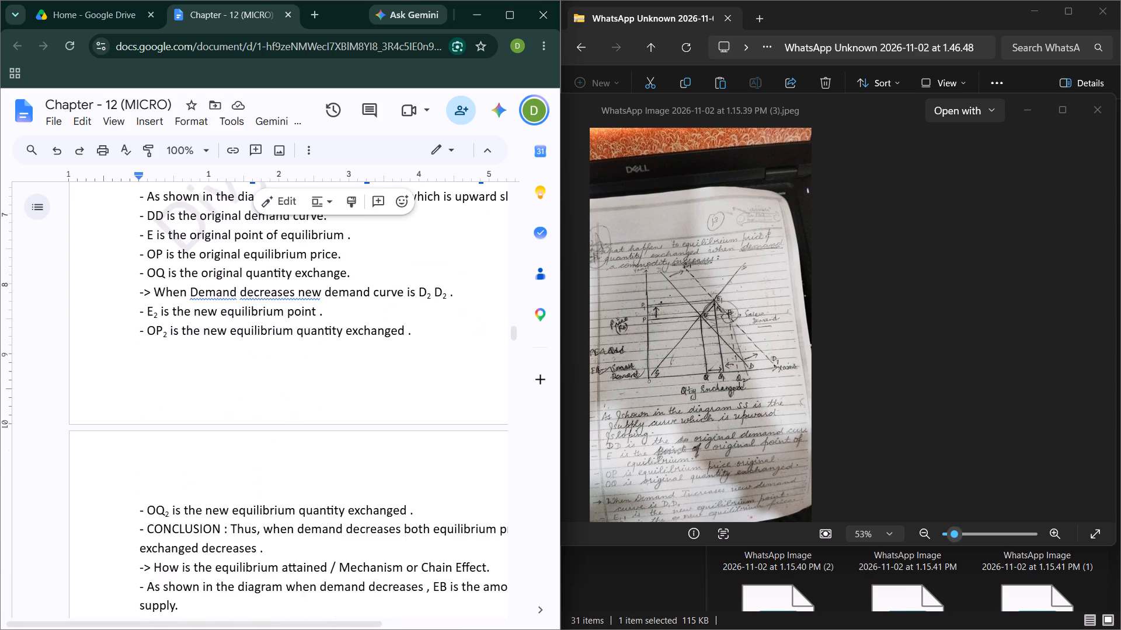
{"action": "scroll", "coordinate": [278, 484], "scroll_direction": "down", "scroll_amount": 4}
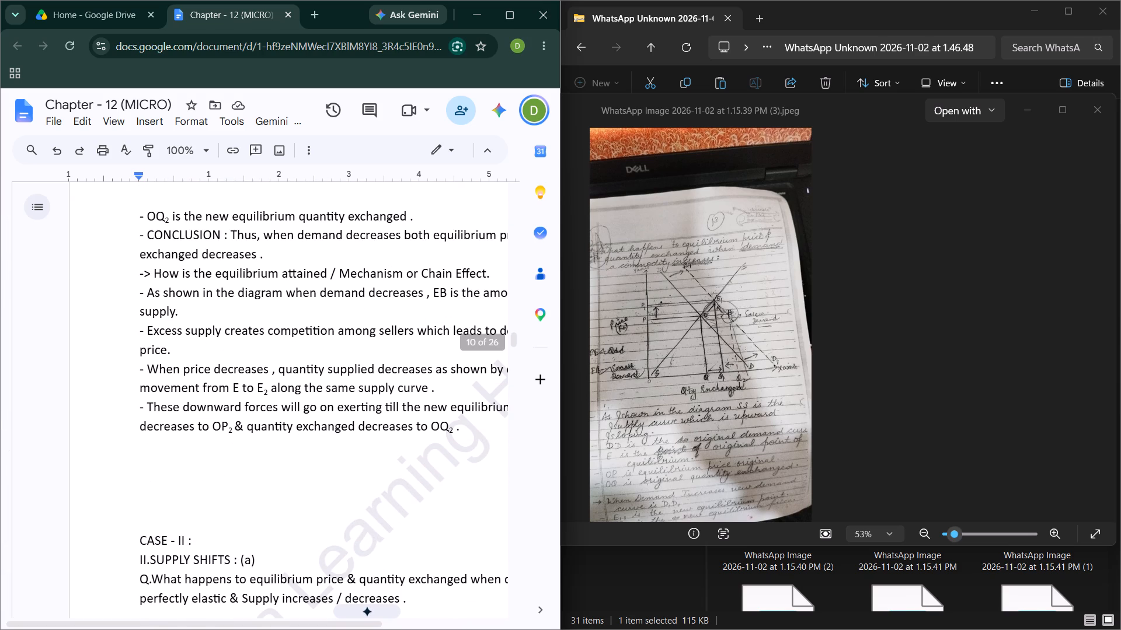
{"action": "scroll", "coordinate": [189, 478], "scroll_direction": "down", "scroll_amount": 1}
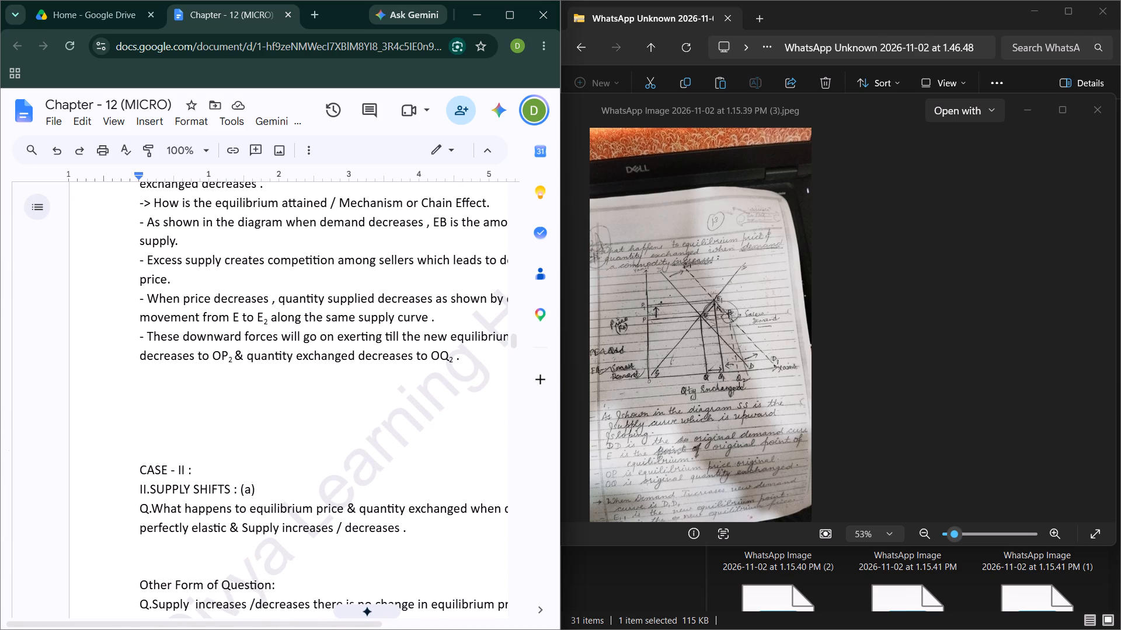
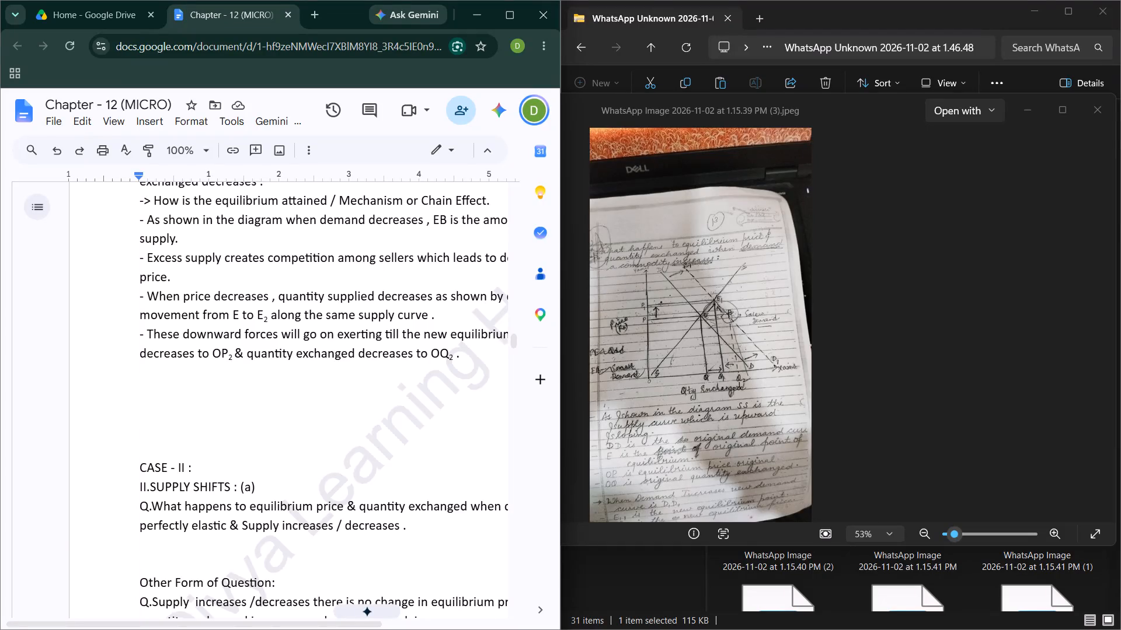
Copy the notebook photo WhatsApp Image 2026-11-02 at 1.15.40 PM into the document below the CASE - II supply shift question (a).
{"action": "scroll", "coordinate": [387, 431], "scroll_direction": "down", "scroll_amount": 2}
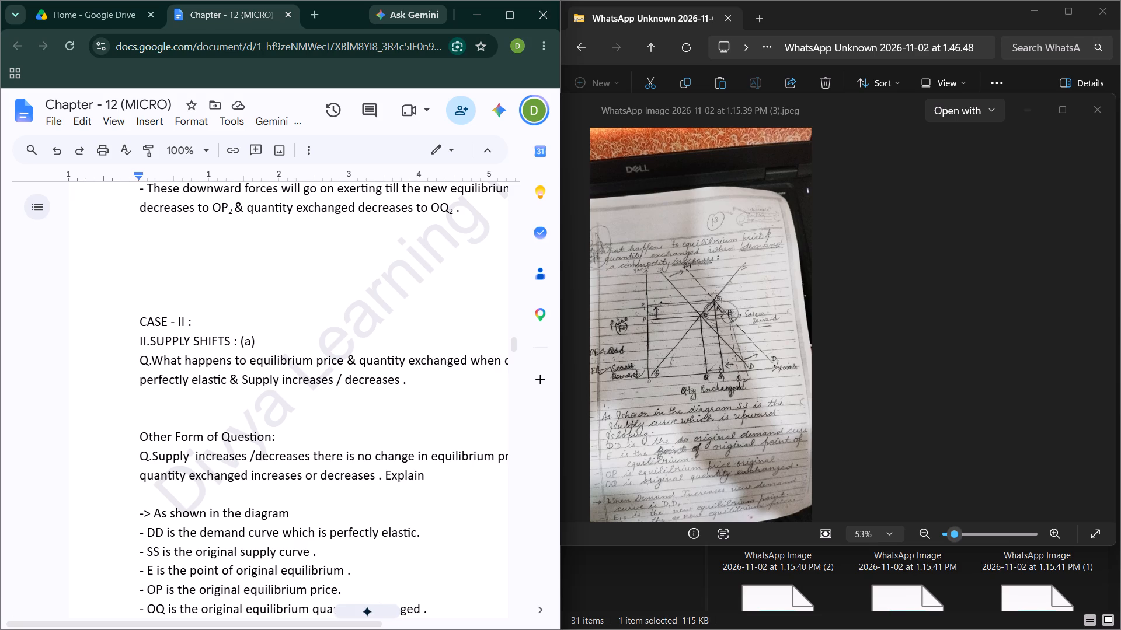
{"action": "scroll", "coordinate": [734, 384], "scroll_direction": "down", "scroll_amount": 1}
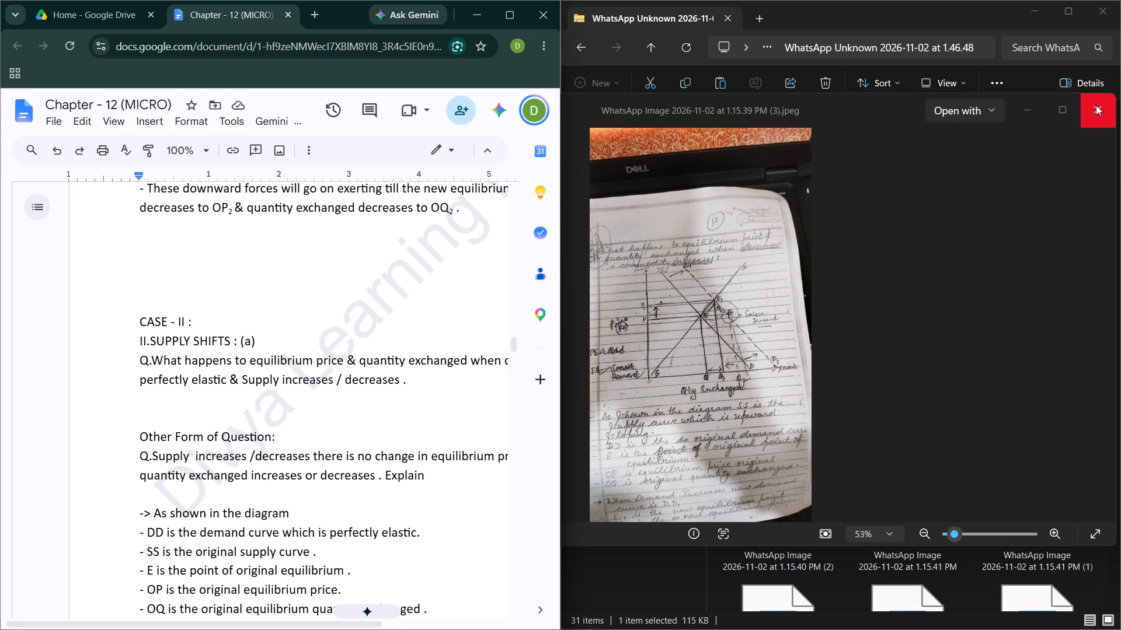
{"action": "left_click", "coordinate": [1096, 105]}
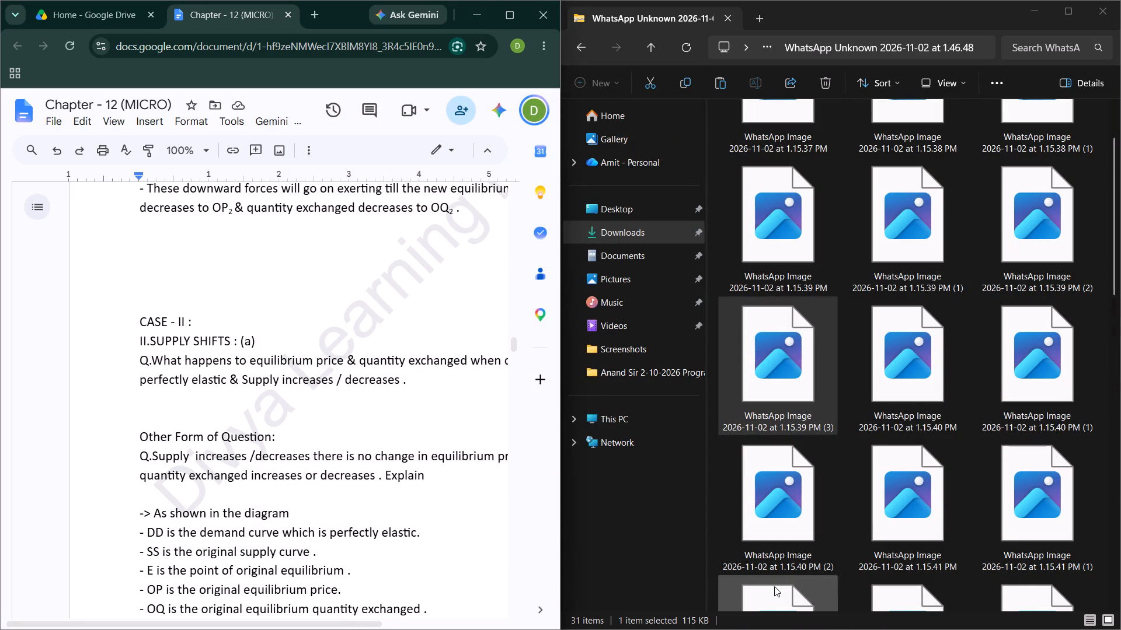
{"action": "double_click", "coordinate": [884, 373]}
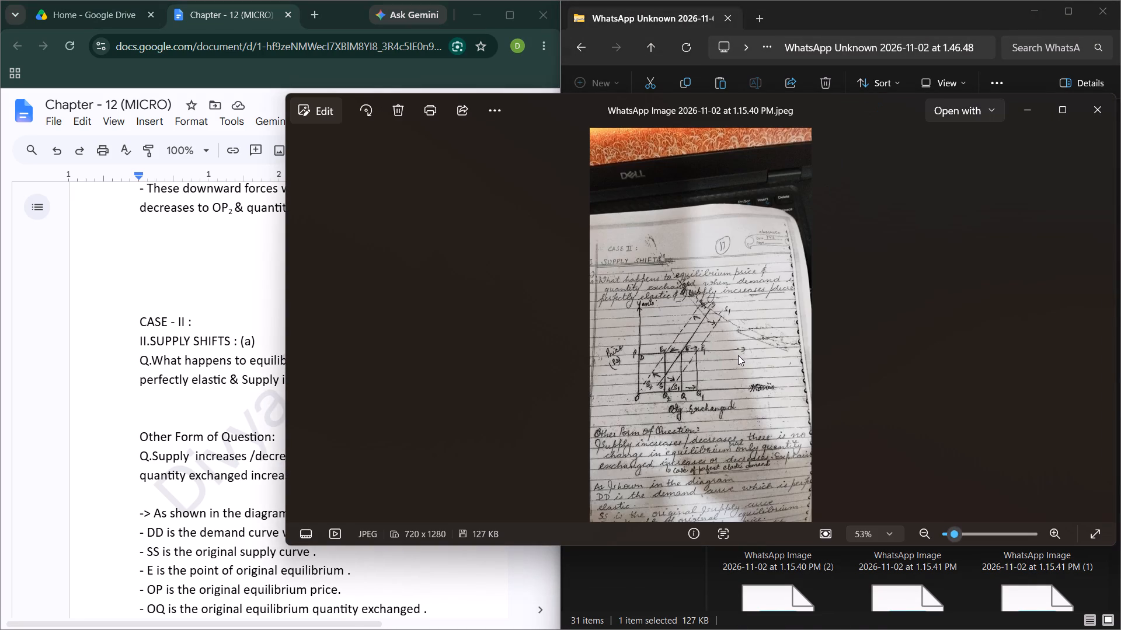
{"action": "right_click", "coordinate": [738, 355]}
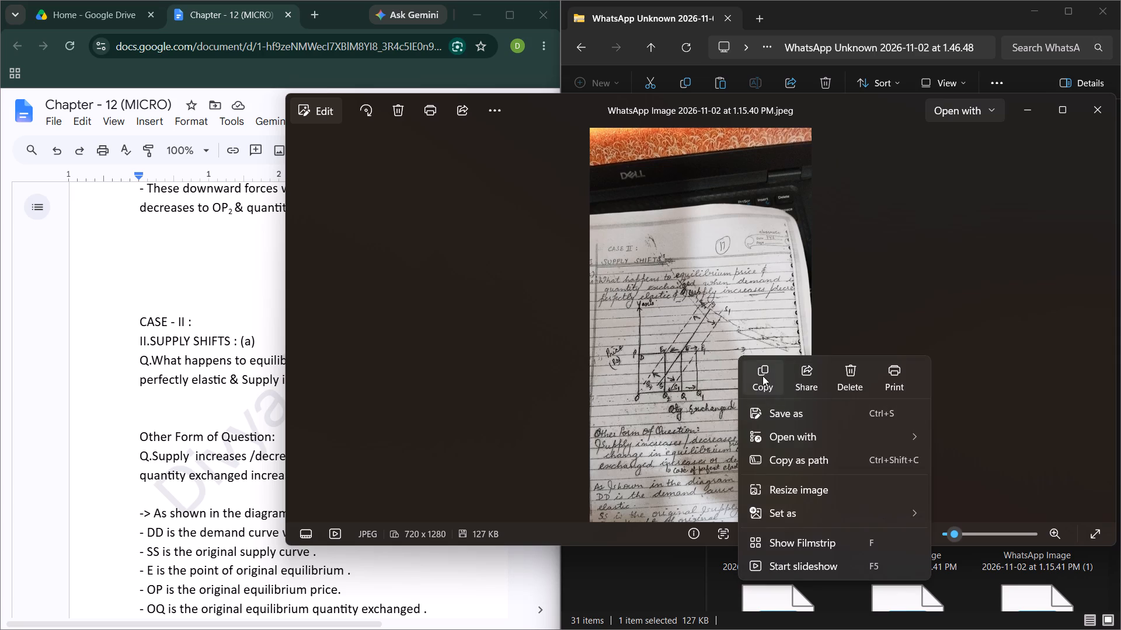
{"action": "left_click", "coordinate": [763, 376]}
{"action": "left_click", "coordinate": [876, 8]}
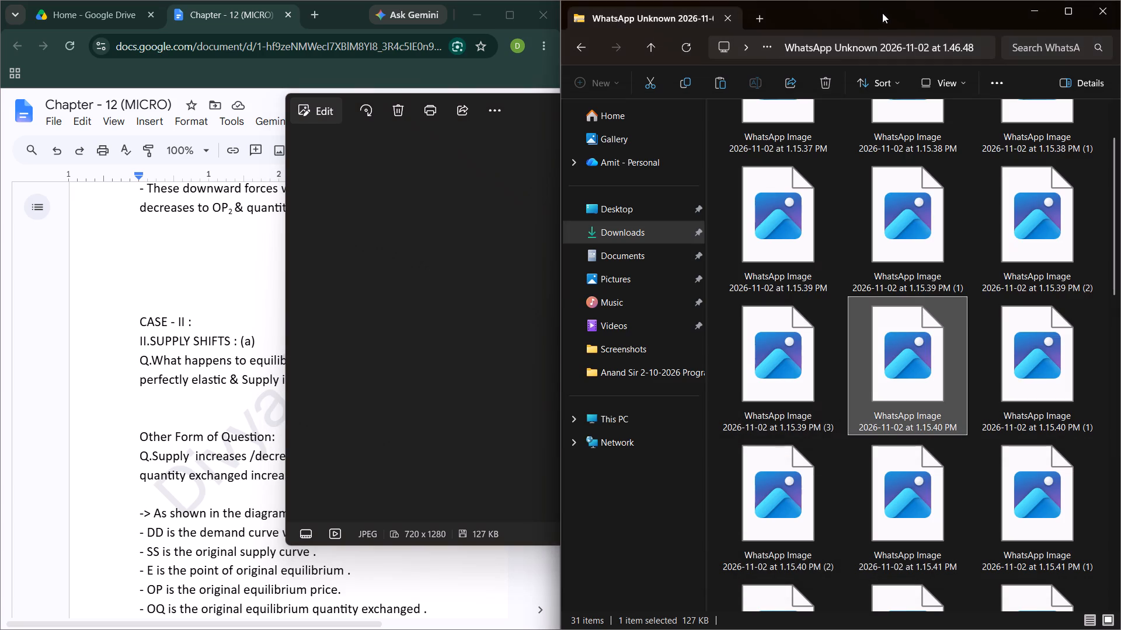
{"action": "left_click", "coordinate": [325, 19]}
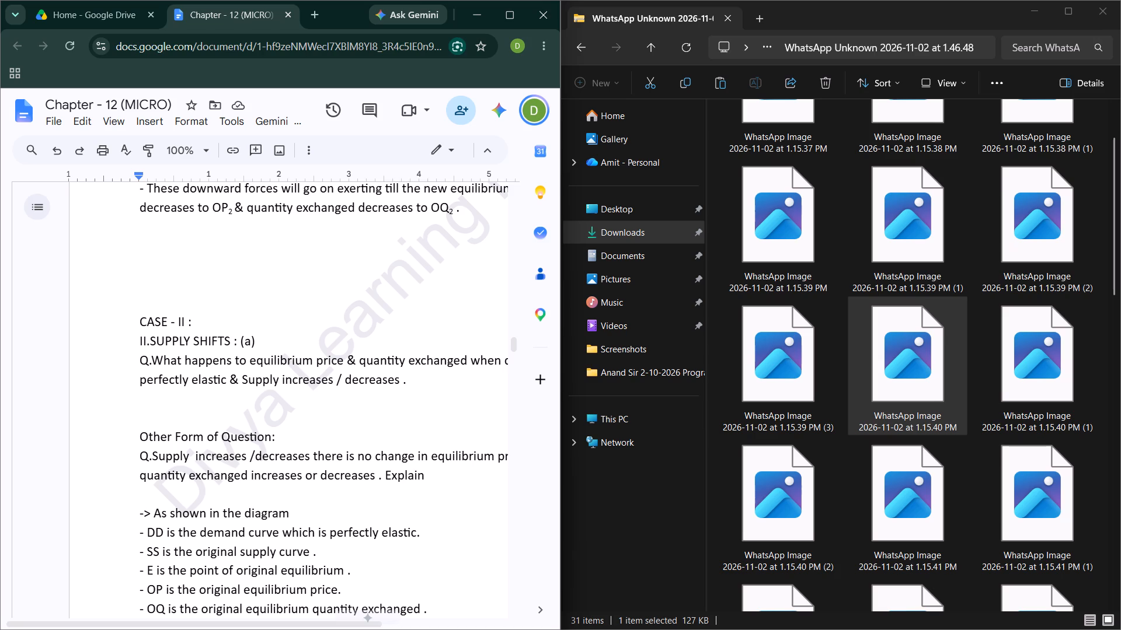
{"action": "left_click", "coordinate": [391, 393]}
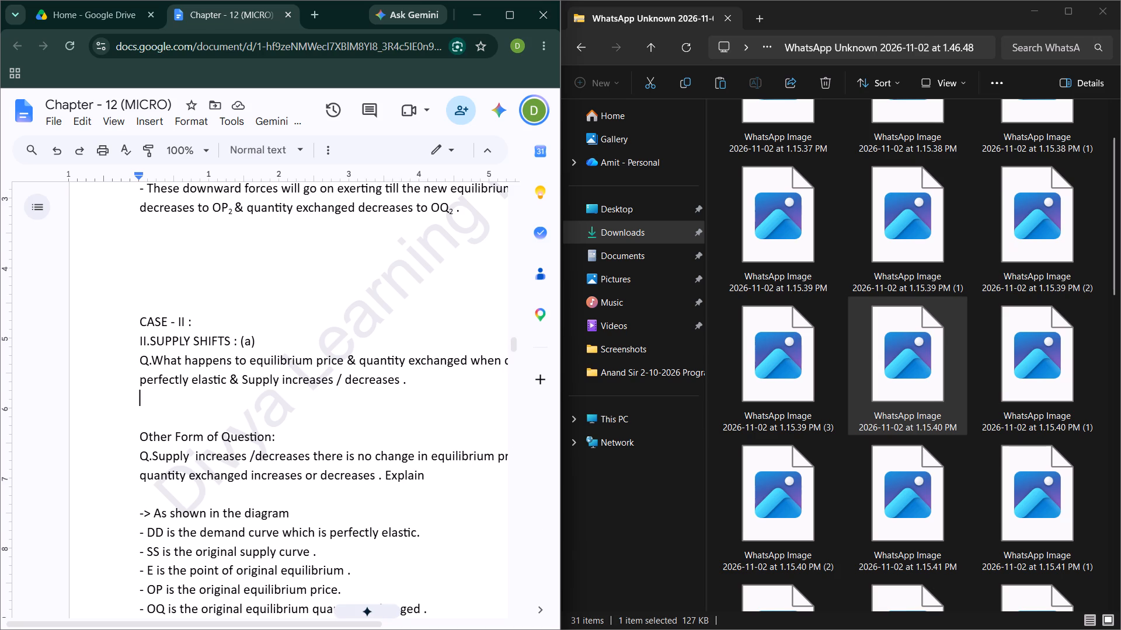
{"action": "key", "text": "ctrl+v"}
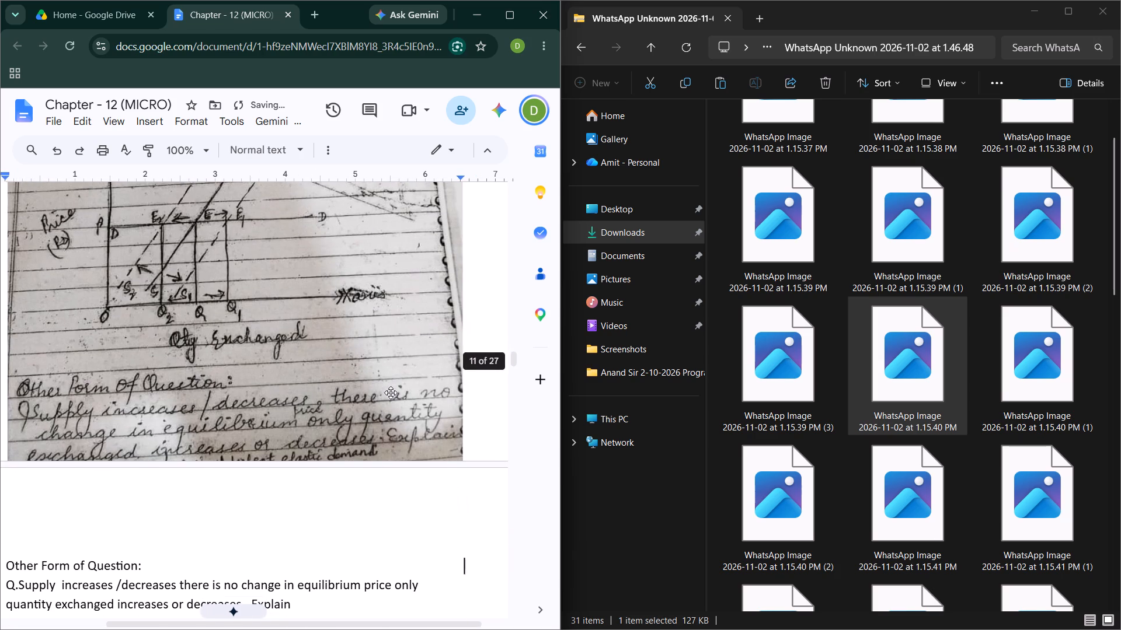
Crop the pasted notebook photo to just the supply shift diagram, from the Y-axis label down to the "Qty Exchanged" caption.
{"action": "triple_click", "coordinate": [347, 344]}
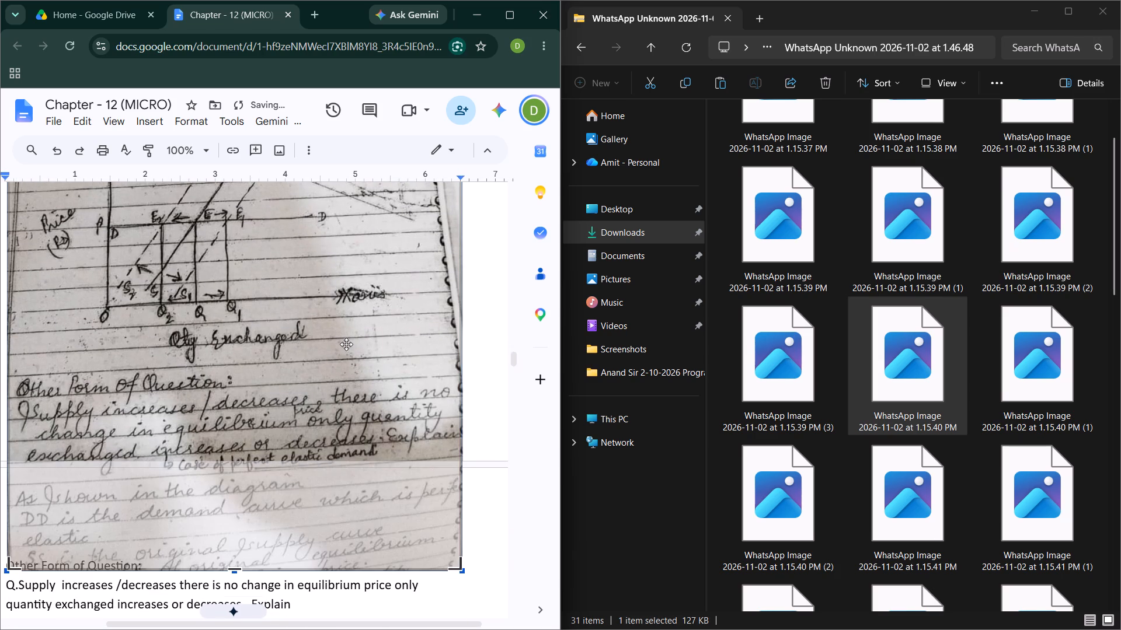
{"action": "left_click", "coordinate": [346, 344]}
{"action": "left_click", "coordinate": [460, 565]}
{"action": "left_click_drag", "start_coordinate": [460, 565], "coordinate": [459, 388]}
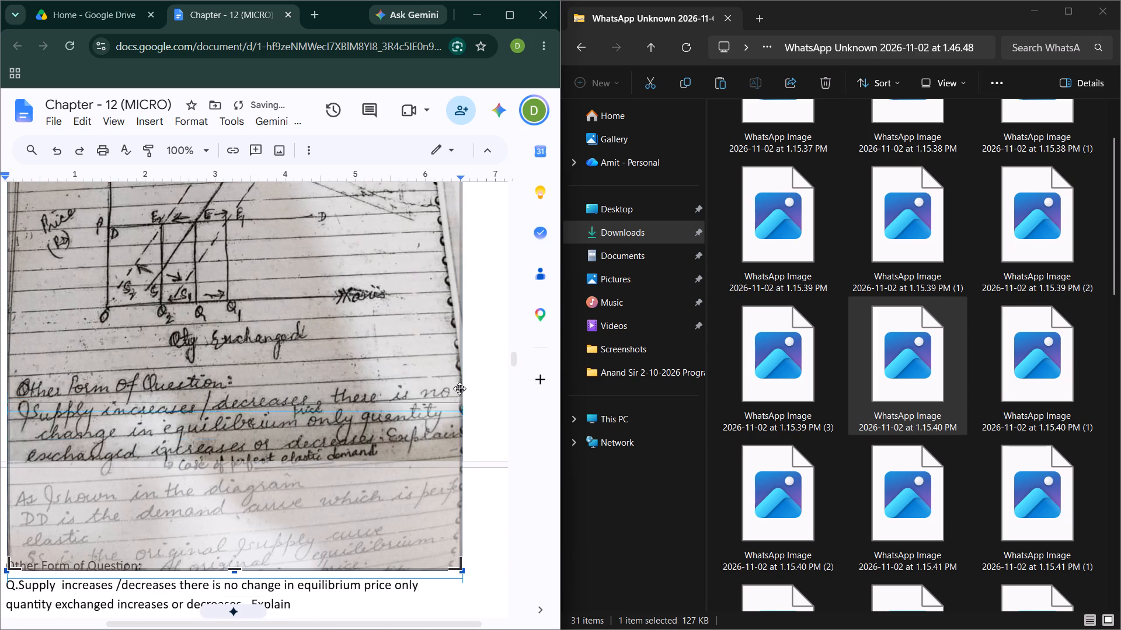
{"action": "left_click_drag", "start_coordinate": [459, 388], "coordinate": [457, 360]}
{"action": "scroll", "coordinate": [392, 371], "scroll_direction": "up", "scroll_amount": 7}
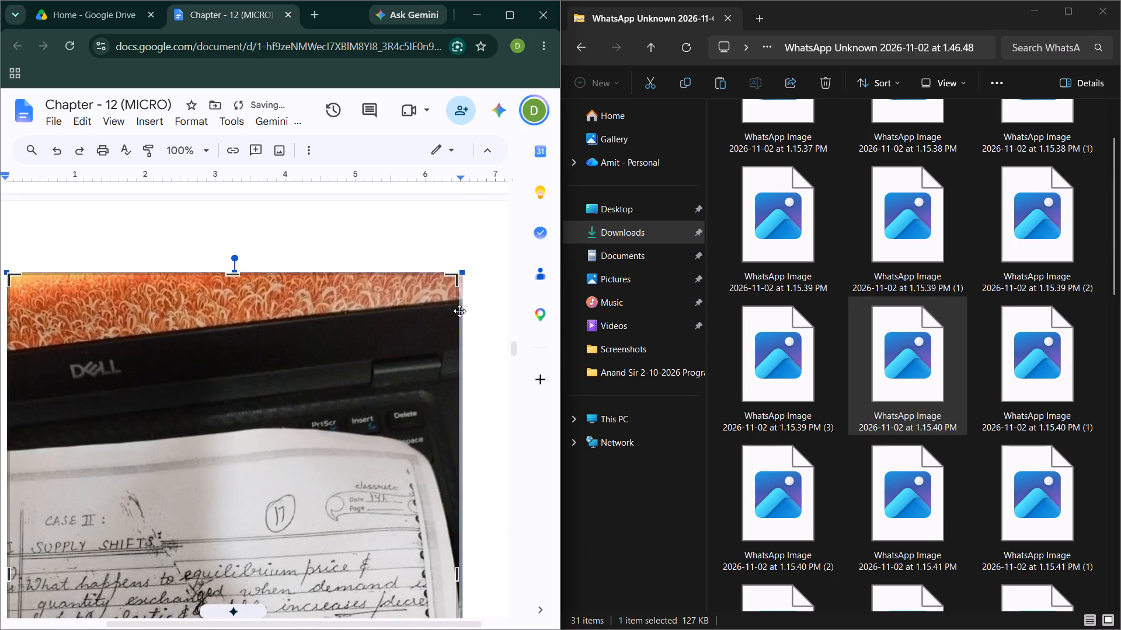
{"action": "left_click_drag", "start_coordinate": [458, 282], "coordinate": [426, 549]}
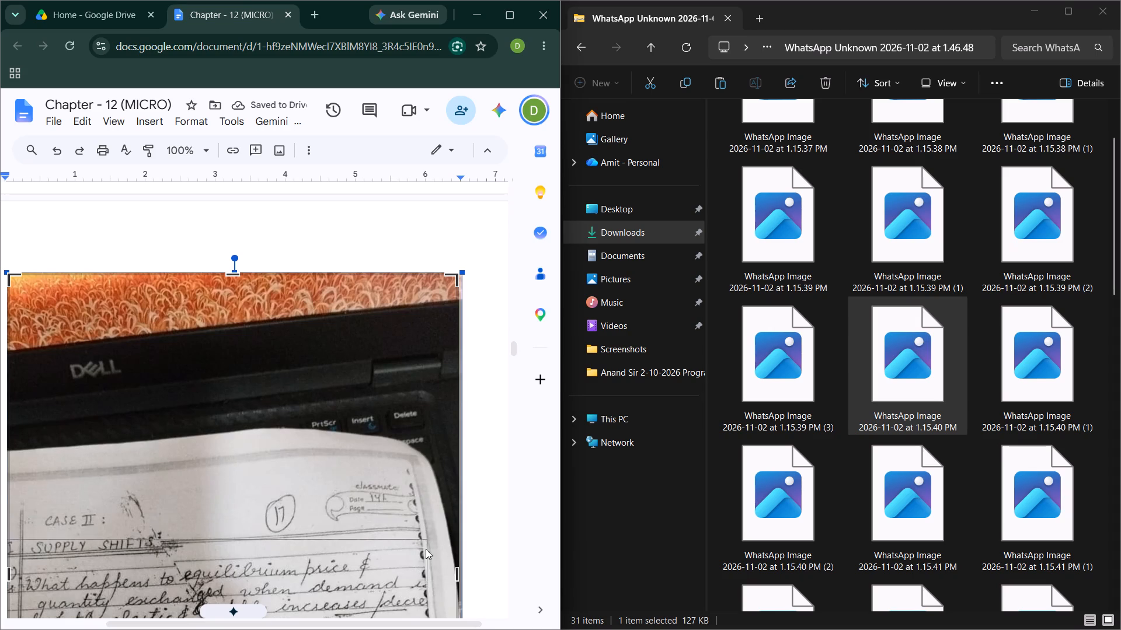
{"action": "left_click_drag", "start_coordinate": [426, 549], "coordinate": [425, 549]}
{"action": "scroll", "coordinate": [392, 509], "scroll_direction": "down", "scroll_amount": 2}
{"action": "scroll", "coordinate": [413, 279], "scroll_direction": "up", "scroll_amount": 2}
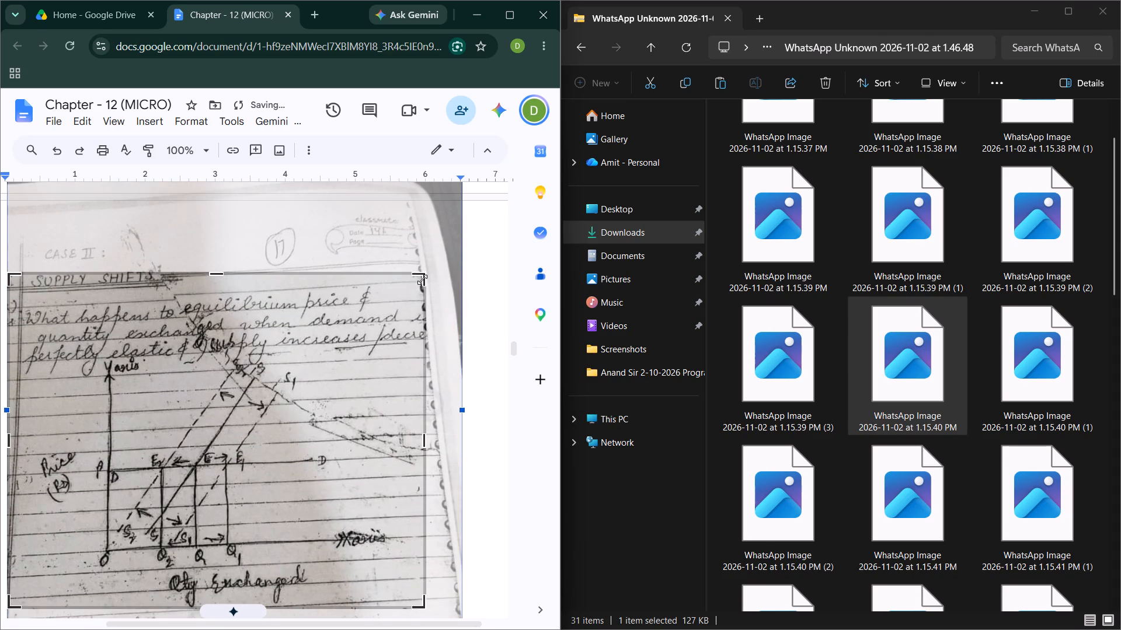
{"action": "left_click_drag", "start_coordinate": [422, 279], "coordinate": [422, 367]}
{"action": "left_click", "coordinate": [482, 321]}
Shrink the cropped supply shift diagram proportionally to about 3.2 inches wide beneath CASE - II question (a).
{"action": "left_click", "coordinate": [337, 433]}
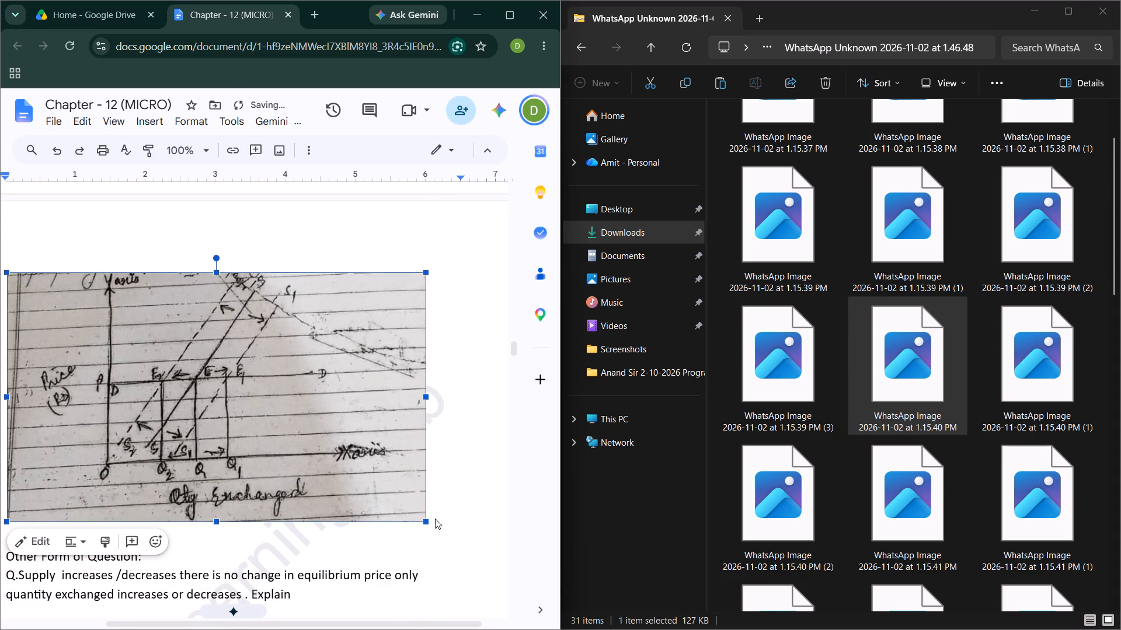
{"action": "left_click", "coordinate": [426, 521]}
{"action": "left_click_drag", "start_coordinate": [426, 521], "coordinate": [214, 366]}
{"action": "scroll", "coordinate": [292, 349], "scroll_direction": "up", "scroll_amount": 4}
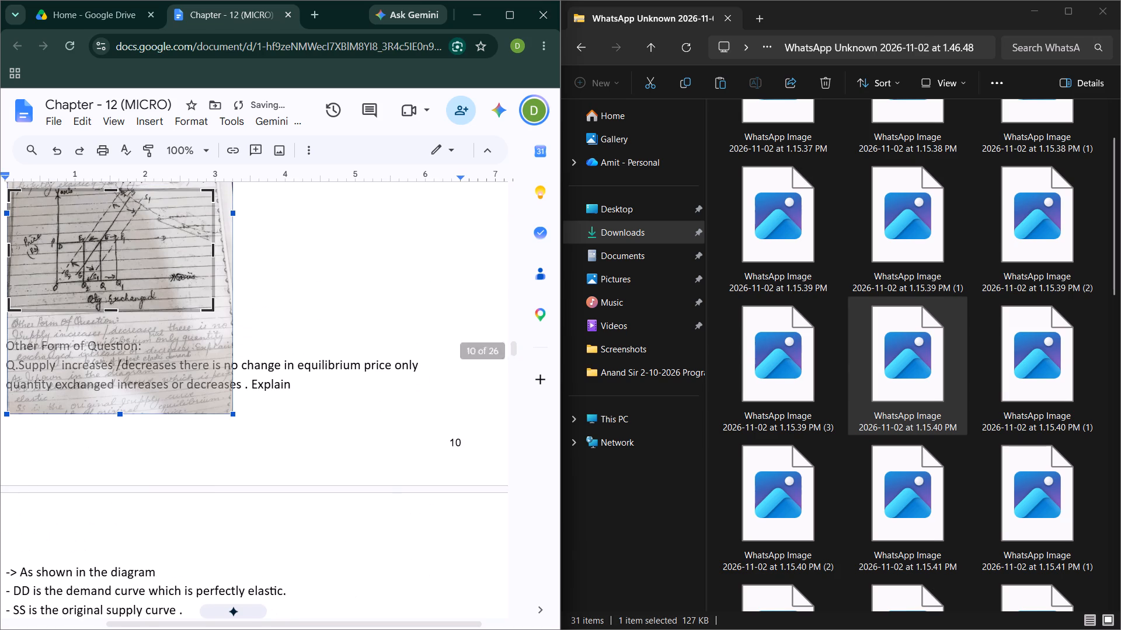
{"action": "left_click", "coordinate": [329, 268]}
{"action": "scroll", "coordinate": [263, 355], "scroll_direction": "up", "scroll_amount": 2}
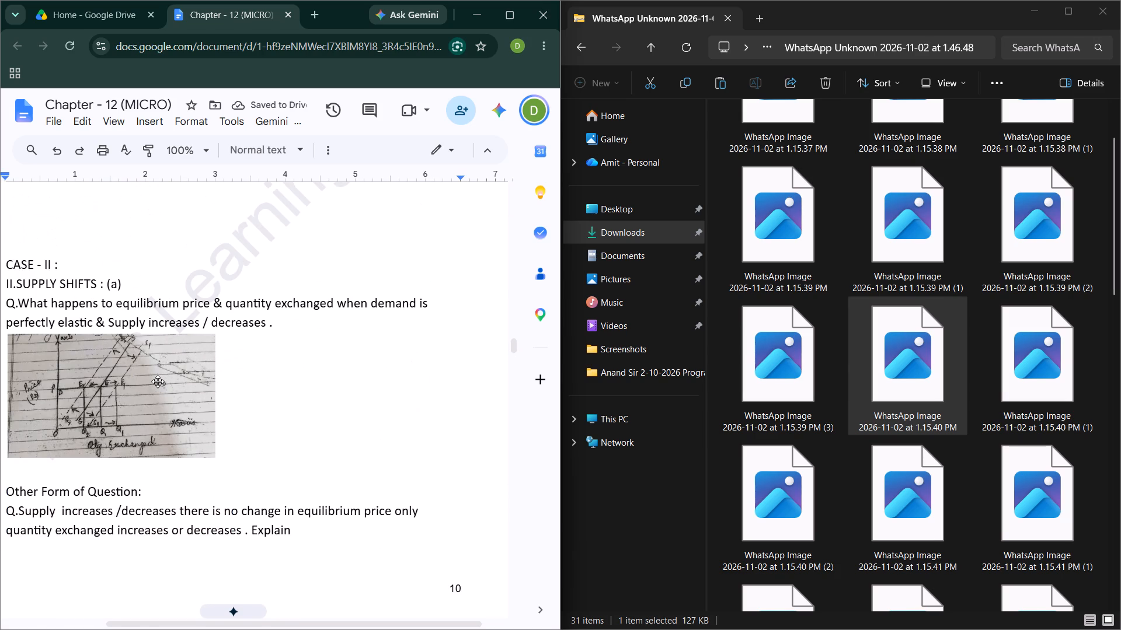
{"action": "scroll", "coordinate": [154, 283], "scroll_direction": "up", "scroll_amount": 2}
{"action": "scroll", "coordinate": [149, 392], "scroll_direction": "down", "scroll_amount": 2}
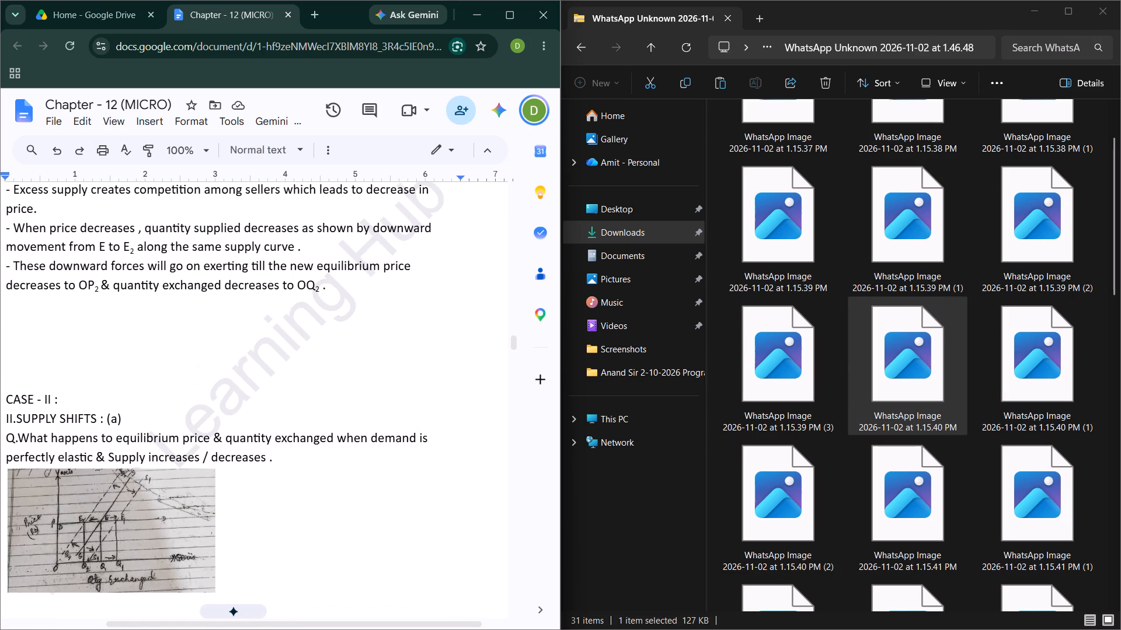
{"action": "left_click", "coordinate": [189, 408]}
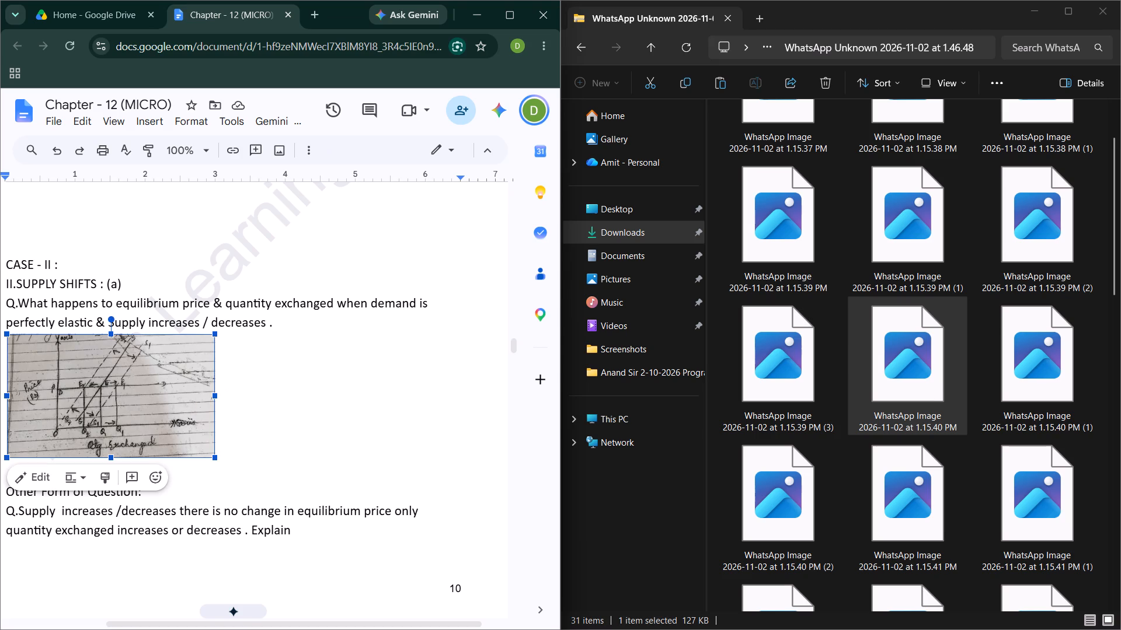
{"action": "left_click_drag", "start_coordinate": [215, 460], "coordinate": [221, 469]}
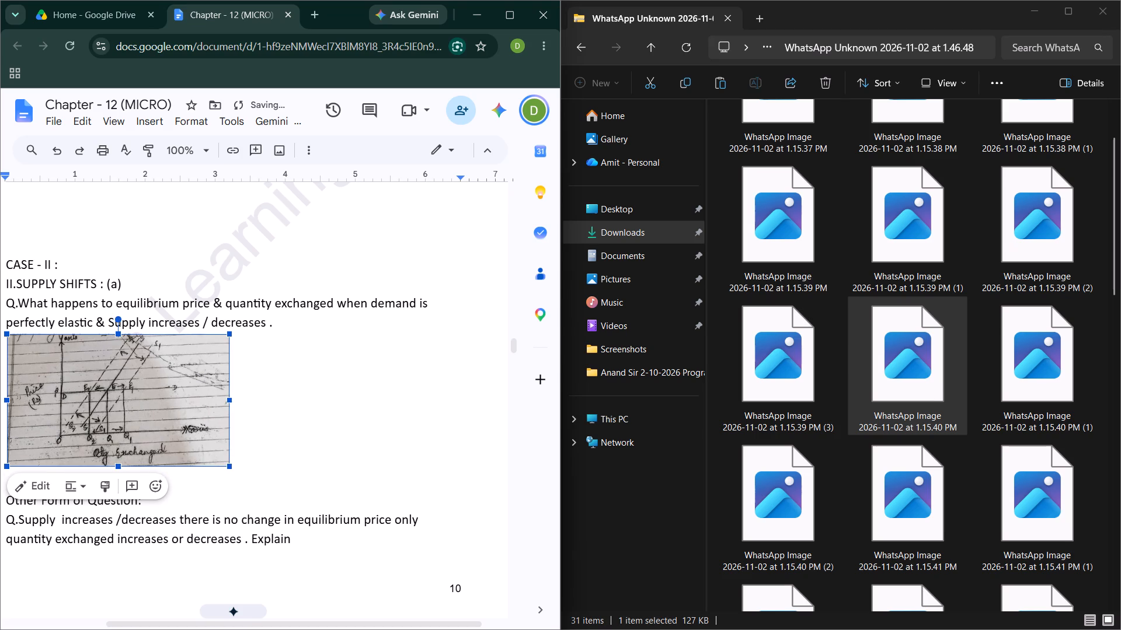
{"action": "left_click", "coordinate": [287, 387]}
Centre the resized supply shift diagram above the "Other Form of Question" text.
{"action": "scroll", "coordinate": [289, 393], "scroll_direction": "down", "scroll_amount": 2}
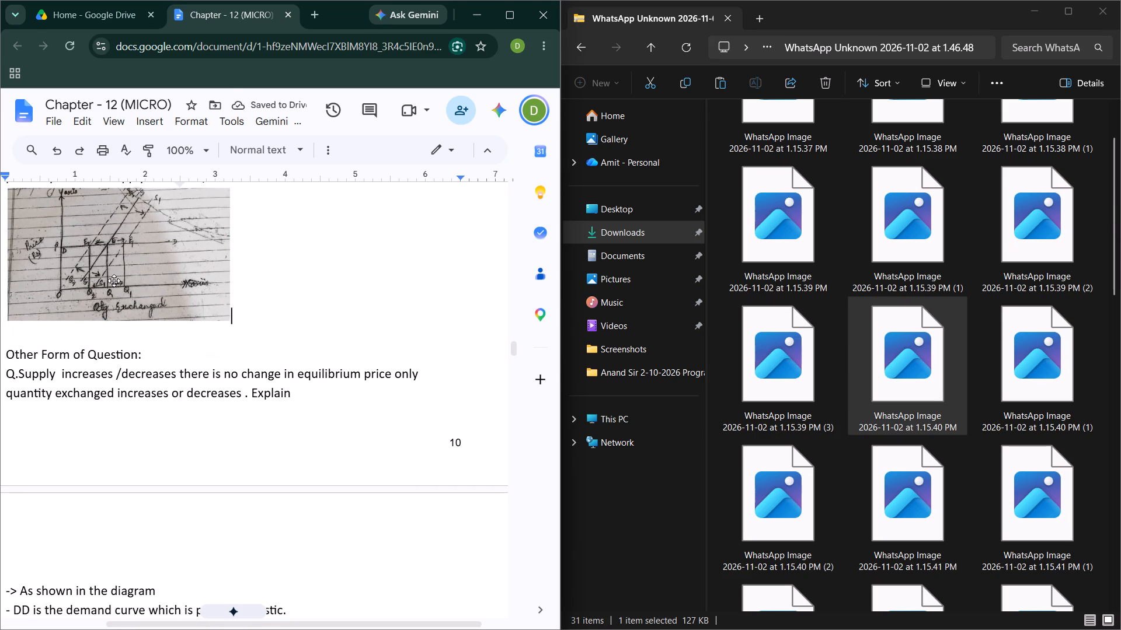
{"action": "left_click", "coordinate": [114, 281]}
{"action": "left_click", "coordinate": [114, 281], "text": "ctrl+shift"}
{"action": "key", "text": "ctrl+shift+e"}
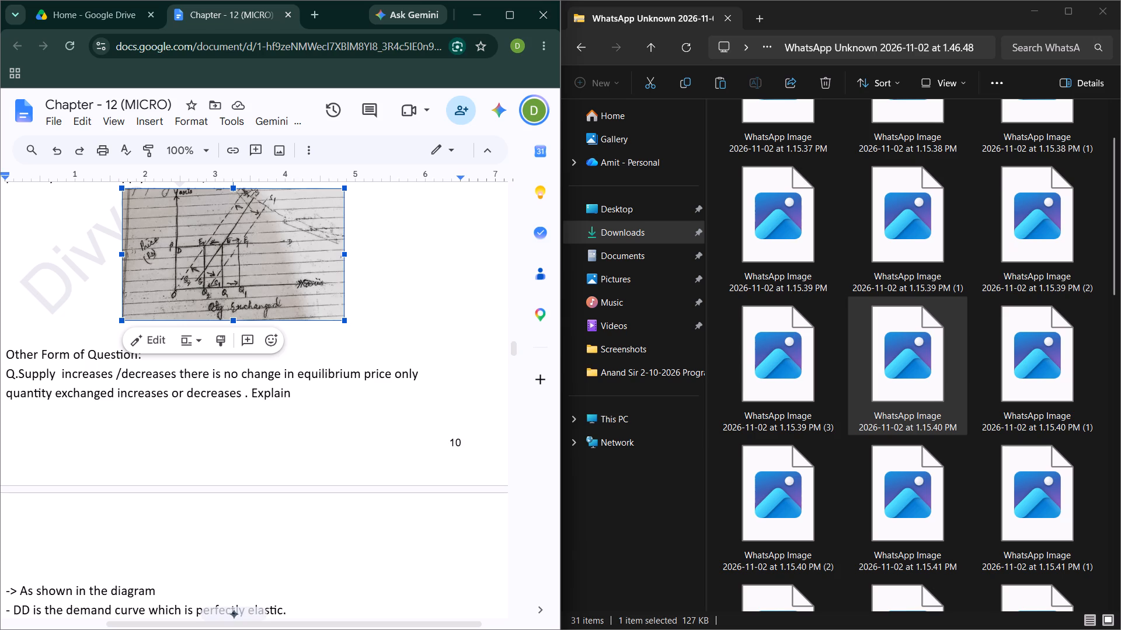
Join the perfectly inelastic demand question onto the same line as its "(b)" label, separated by a space.
{"action": "scroll", "coordinate": [351, 338], "scroll_direction": "down", "scroll_amount": 10}
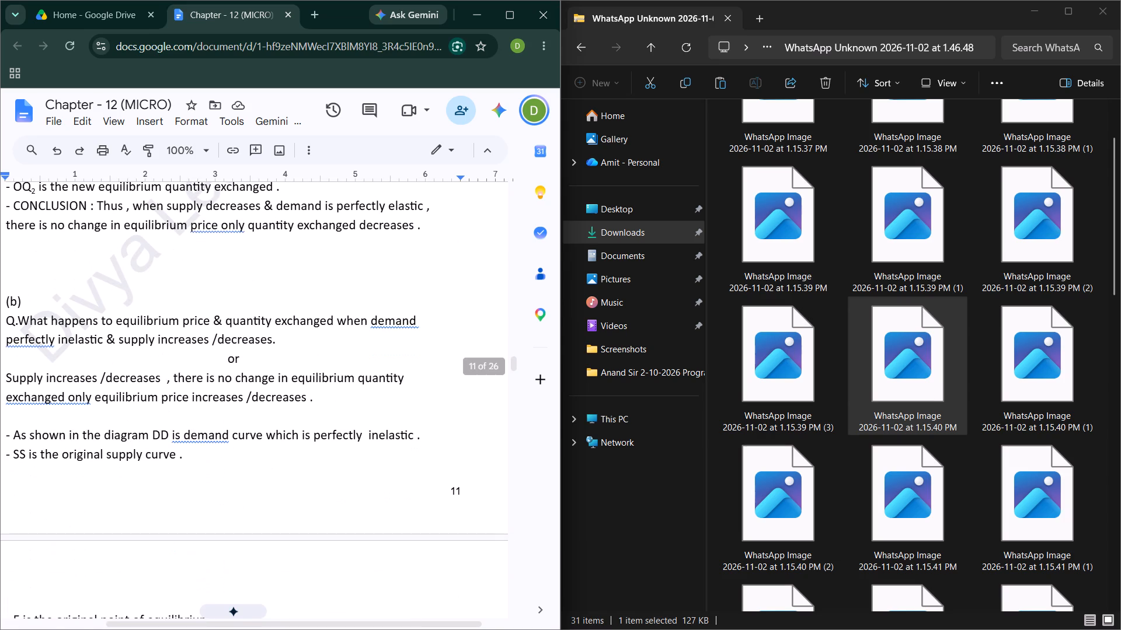
{"action": "left_click", "coordinate": [4, 320]}
{"action": "key", "text": "BackSpace"}
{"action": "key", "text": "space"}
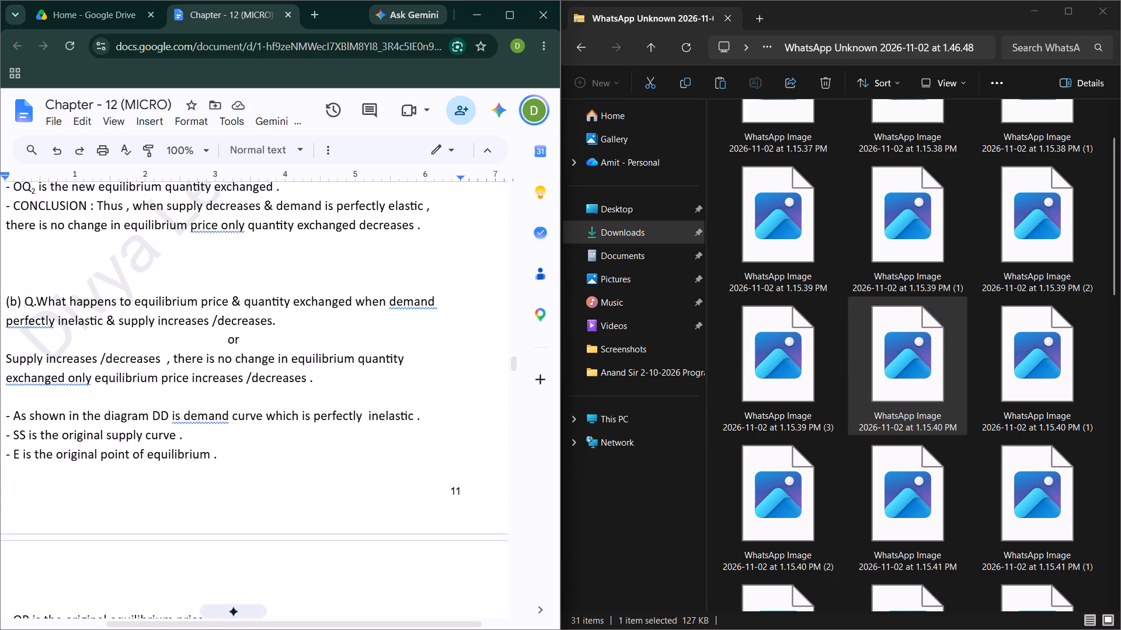
Copy the photo "WhatsApp Image 2026-11-02 at 1.15.40 PM (1)" into the blank line beneath question (b), above "As shown in the diagram".
{"action": "scroll", "coordinate": [144, 407], "scroll_direction": "right", "scroll_amount": 1}
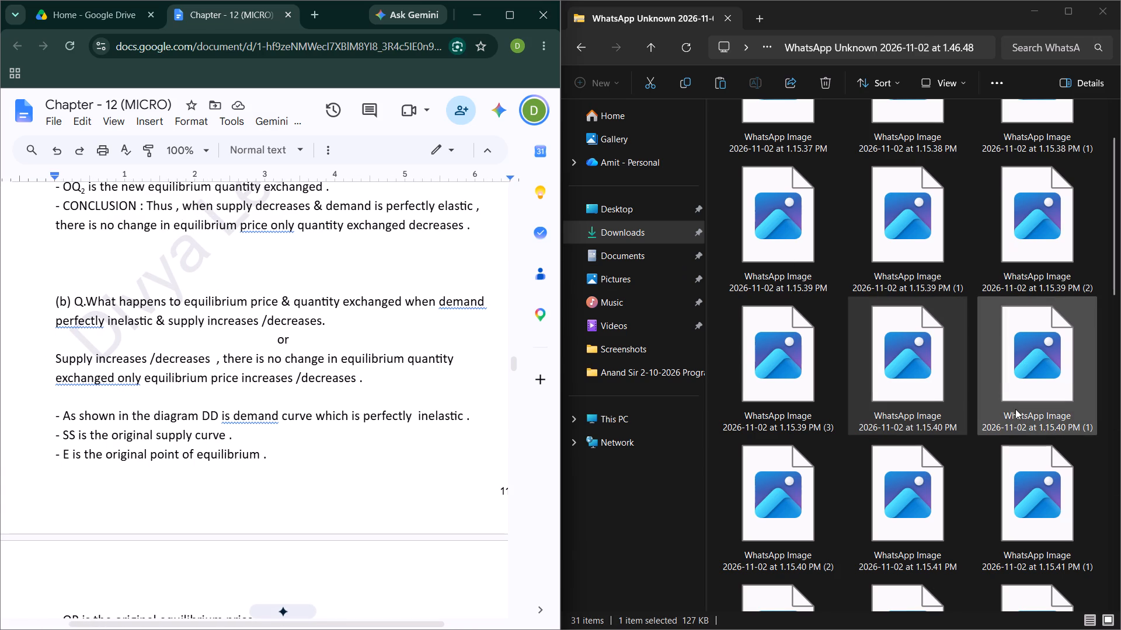
{"action": "double_click", "coordinate": [1037, 381]}
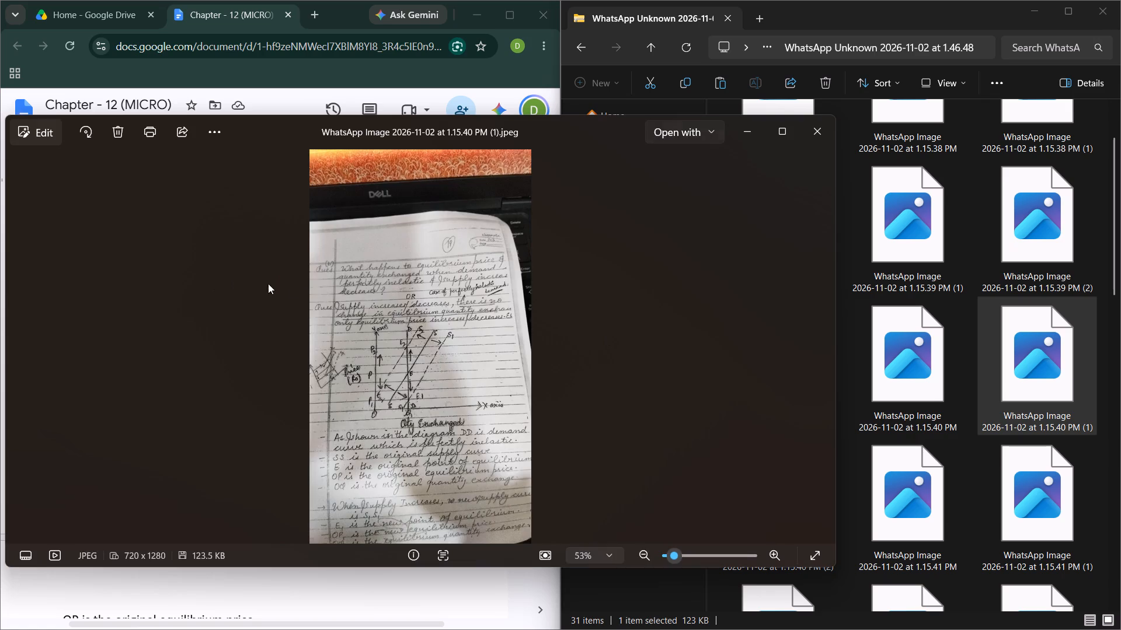
{"action": "scroll", "coordinate": [463, 251], "scroll_direction": "up", "scroll_amount": 9}
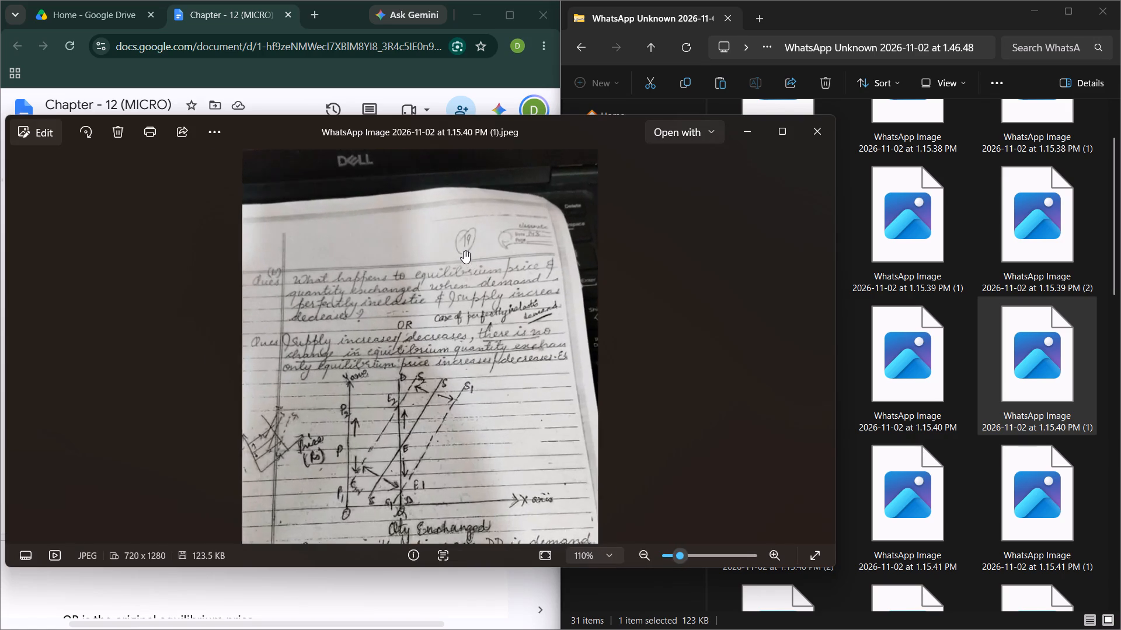
{"action": "right_click", "coordinate": [506, 283]}
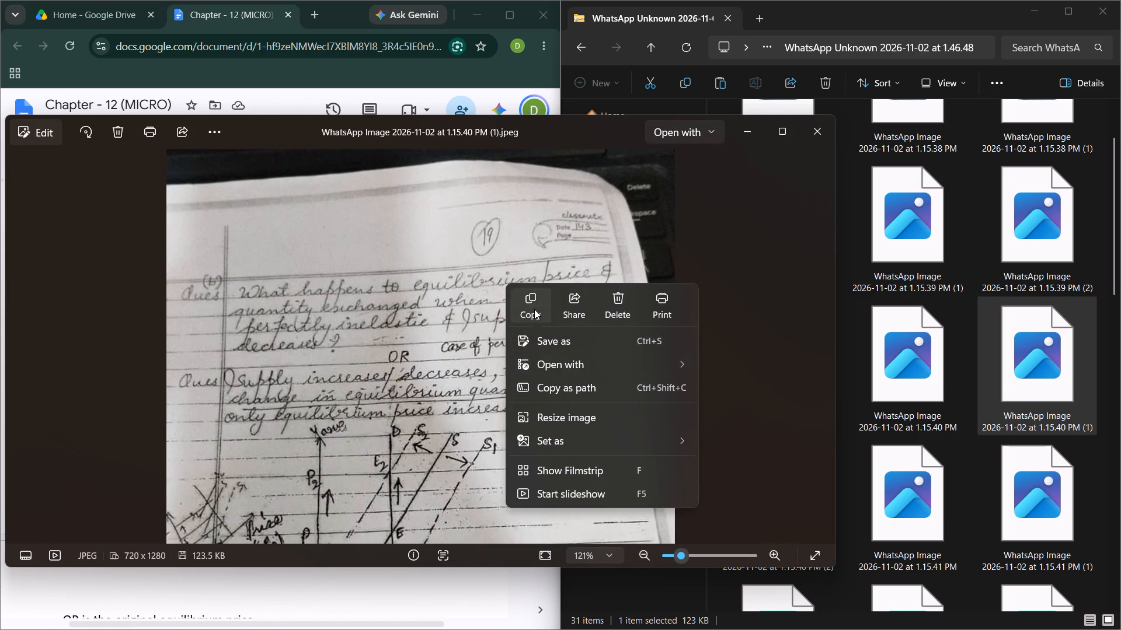
{"action": "left_click", "coordinate": [534, 309]}
{"action": "left_click", "coordinate": [826, 140]}
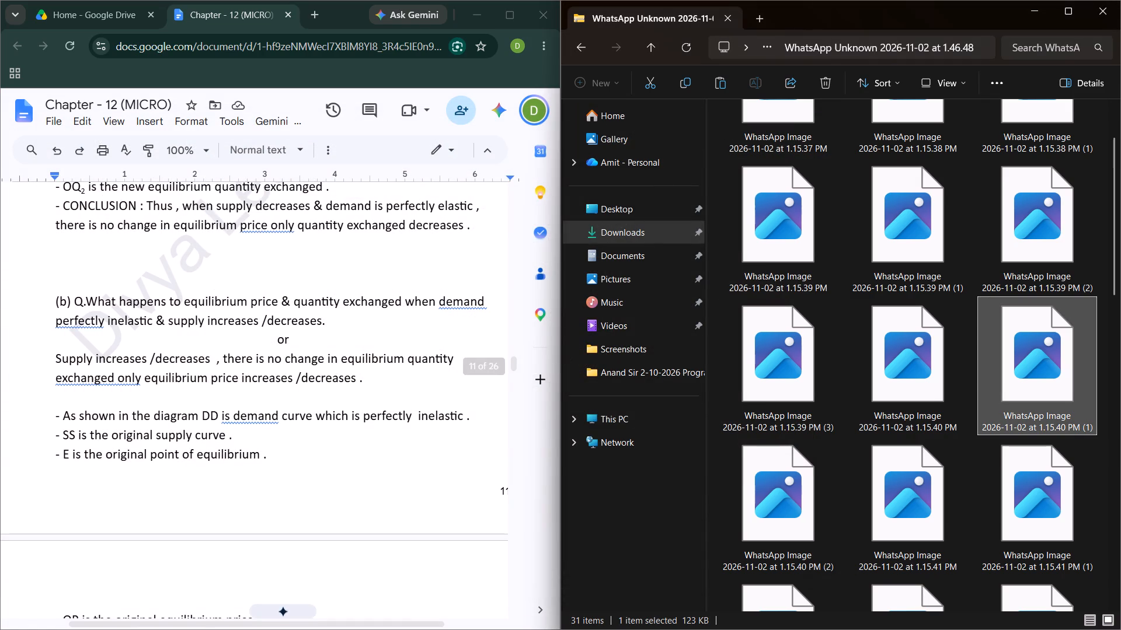
{"action": "left_click", "coordinate": [103, 397]}
{"action": "left_click", "coordinate": [103, 397]}
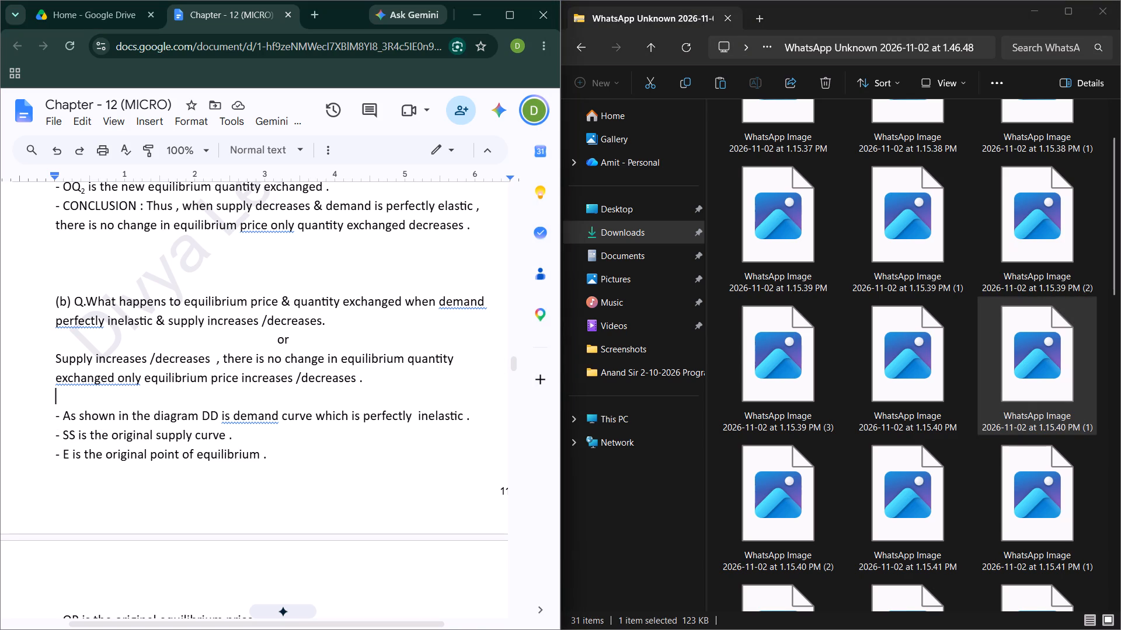
{"action": "key", "text": "ctrl+v"}
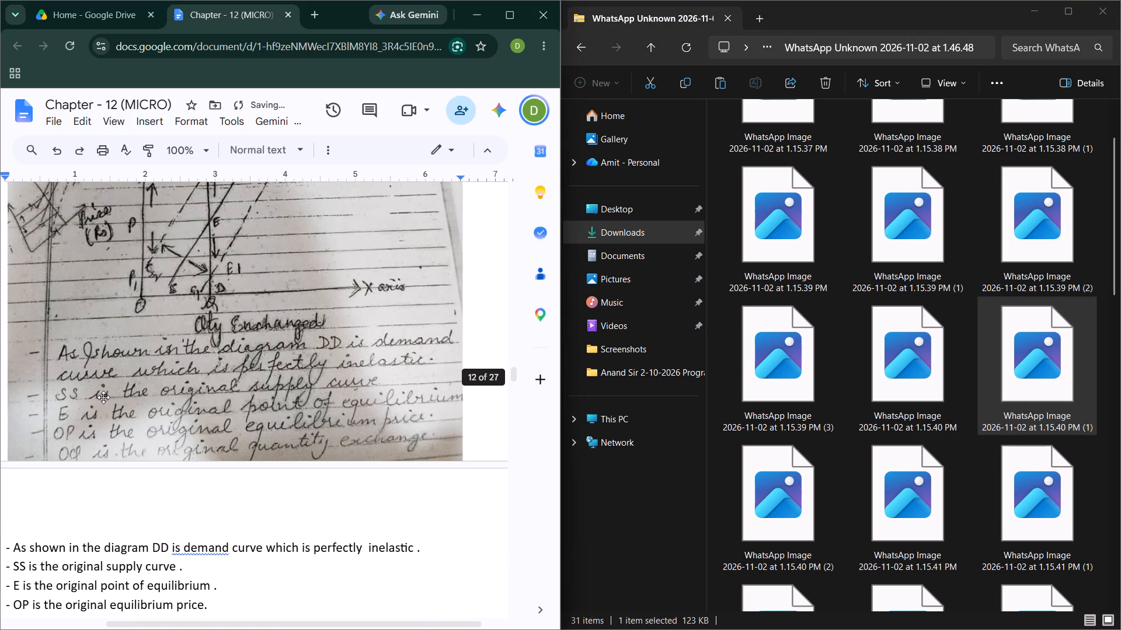
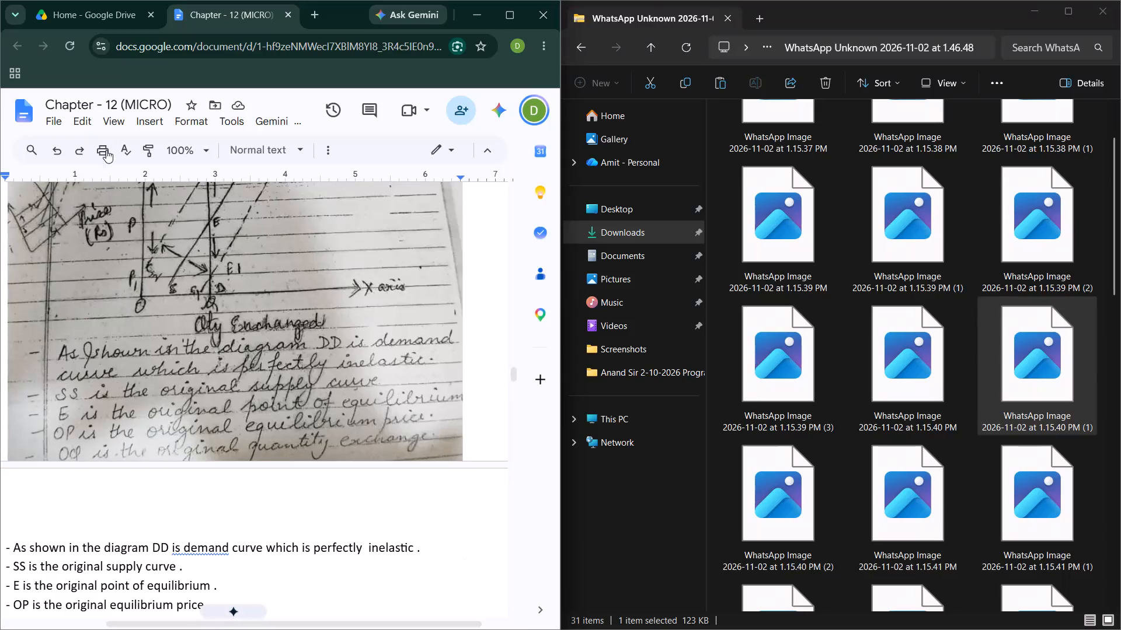
Crop the perfectly inelastic demand photo for question (b) vertically, from the Y axis label down to "Qty Exchanged".
{"action": "double_click", "coordinate": [290, 315]}
{"action": "left_click", "coordinate": [291, 314]}
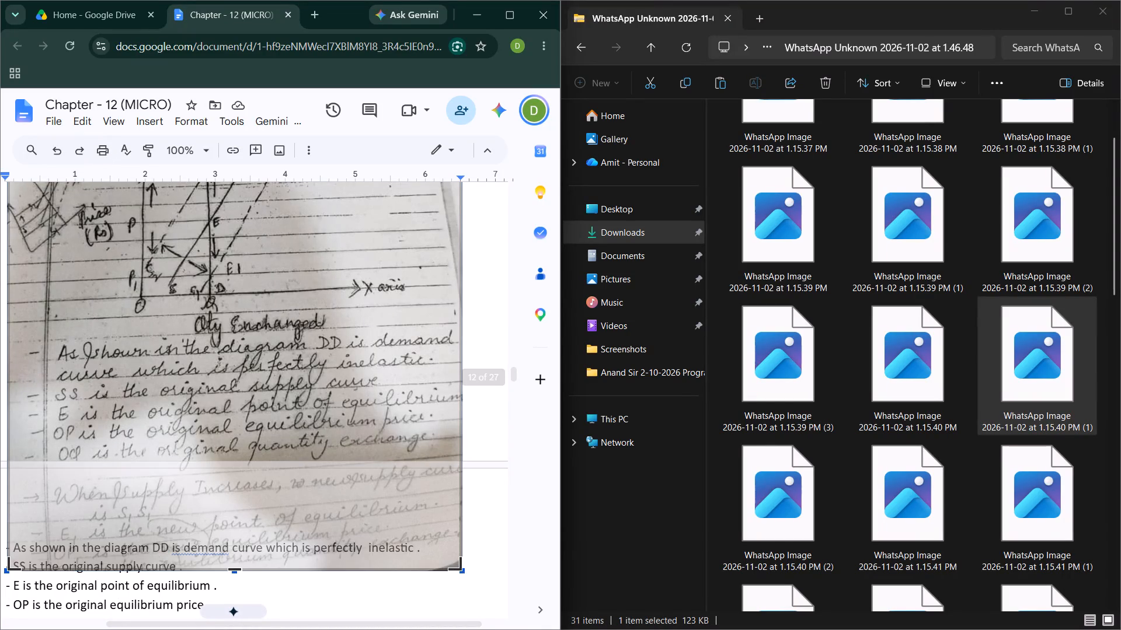
{"action": "left_click_drag", "start_coordinate": [460, 569], "coordinate": [458, 330]}
{"action": "scroll", "coordinate": [445, 337], "scroll_direction": "up", "scroll_amount": 7}
{"action": "left_click_drag", "start_coordinate": [452, 280], "coordinate": [447, 531]}
{"action": "scroll", "coordinate": [445, 528], "scroll_direction": "down", "scroll_amount": 3}
{"action": "scroll", "coordinate": [423, 342], "scroll_direction": "up", "scroll_amount": 2}
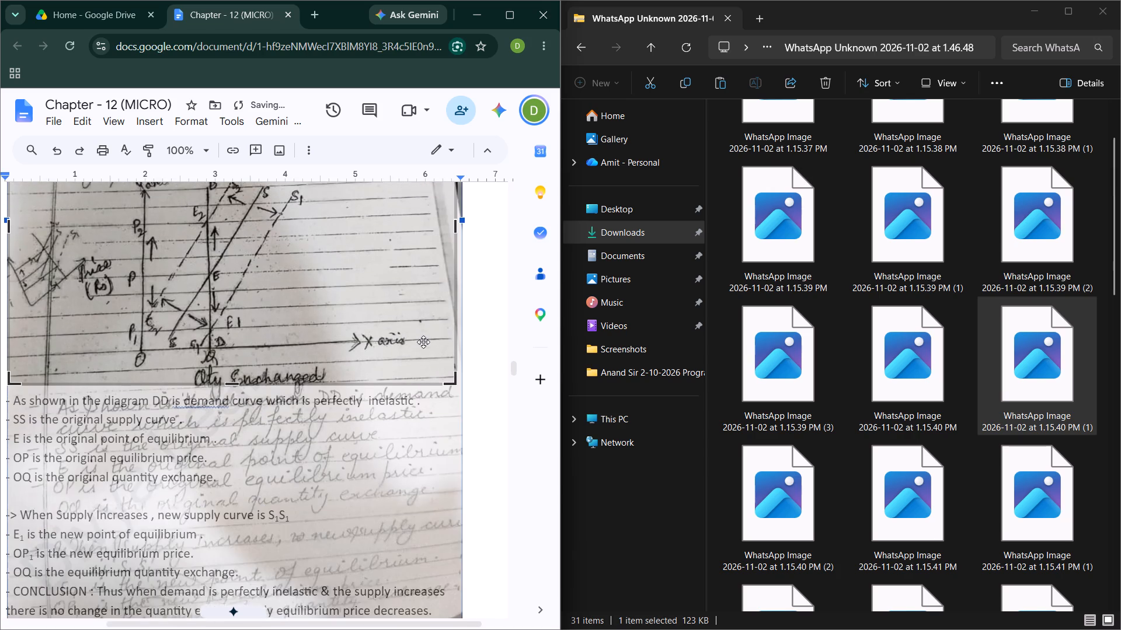
{"action": "left_click_drag", "start_coordinate": [449, 208], "coordinate": [448, 239]}
{"action": "left_click_drag", "start_coordinate": [448, 242], "coordinate": [438, 286]}
{"action": "left_click_drag", "start_coordinate": [362, 365], "coordinate": [367, 324]}
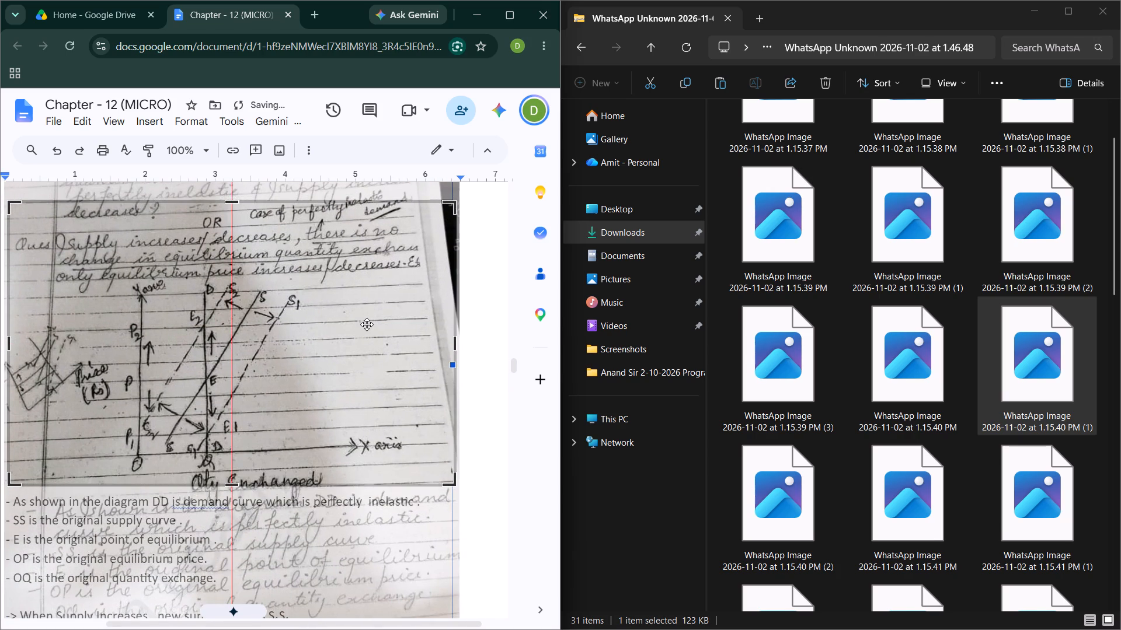
{"action": "left_click_drag", "start_coordinate": [367, 324], "coordinate": [367, 313]}
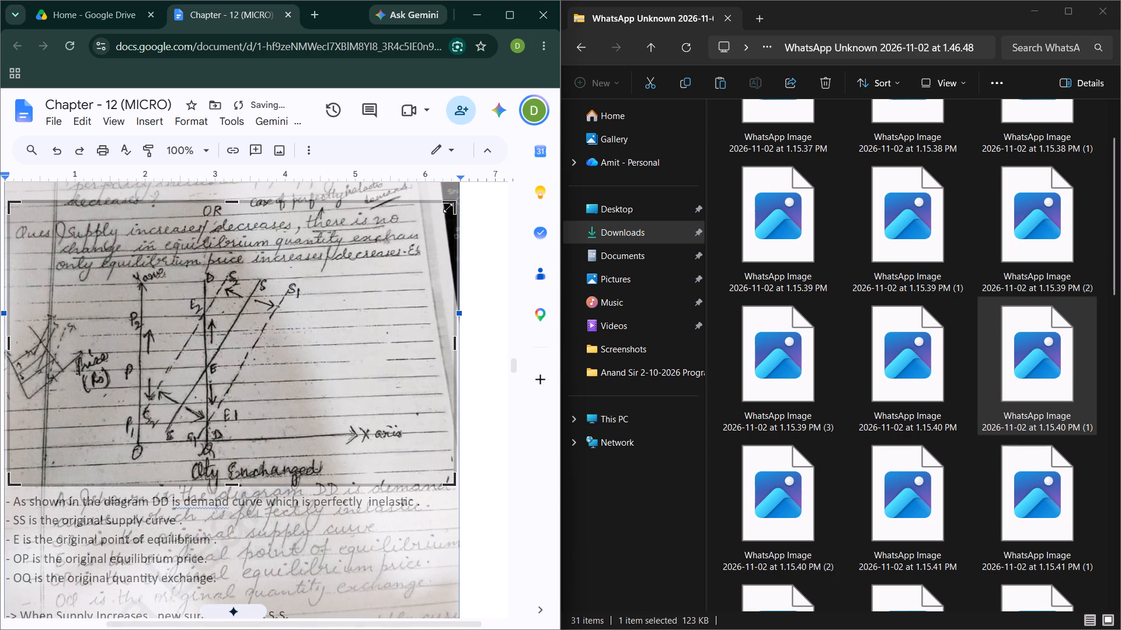
{"action": "left_click_drag", "start_coordinate": [448, 208], "coordinate": [439, 275]}
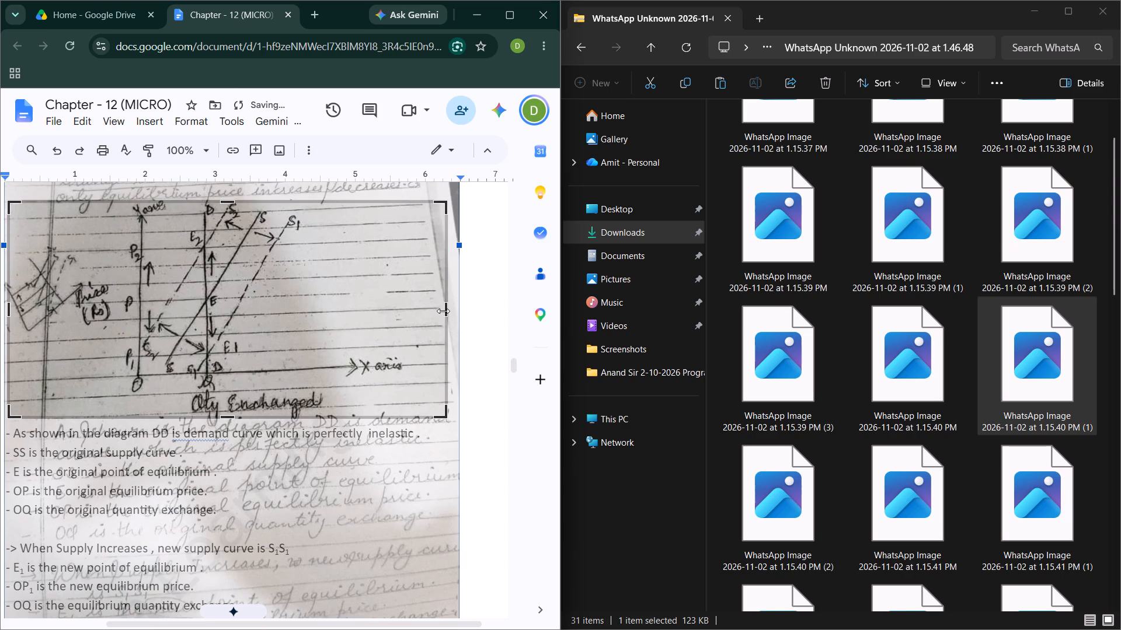
Trim the photo's sides to the diagram, removing the margin sketch before "Price (Rs)" and the spare paper beyond "X axis", and apply the crop.
{"action": "left_click", "coordinate": [443, 311]}
{"action": "left_click_drag", "start_coordinate": [443, 311], "coordinate": [408, 310]}
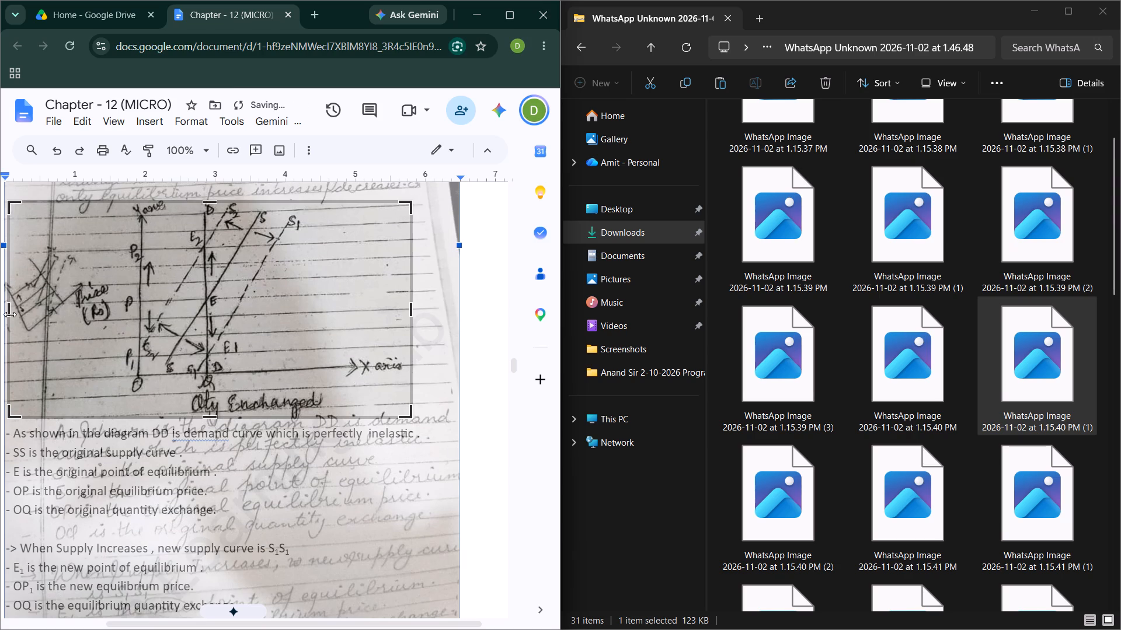
{"action": "left_click_drag", "start_coordinate": [11, 311], "coordinate": [74, 313]}
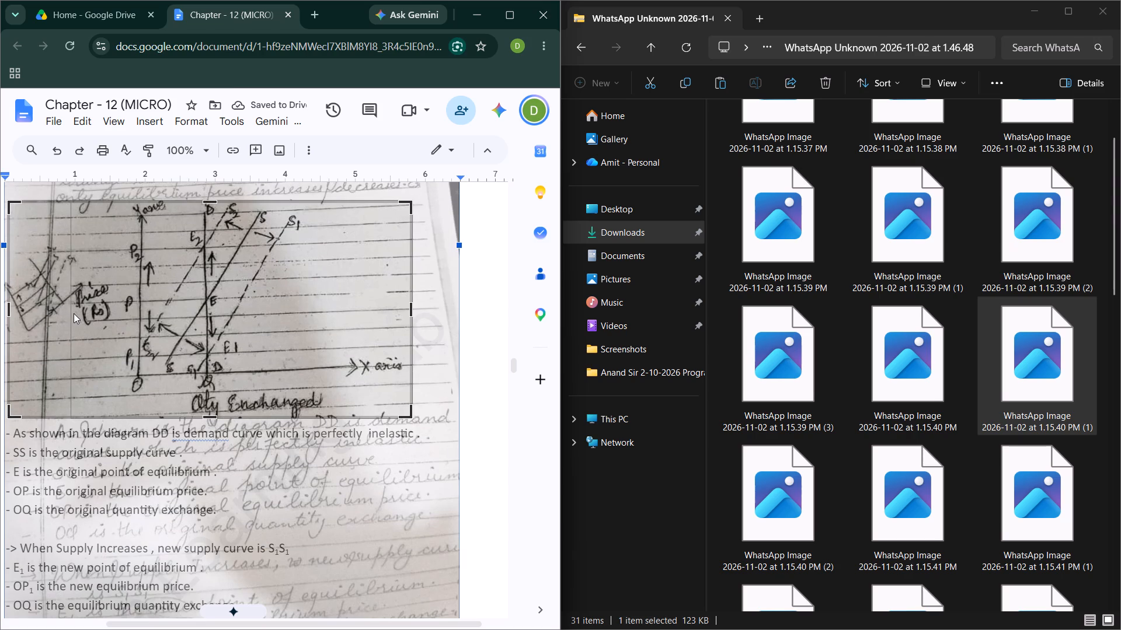
{"action": "left_click_drag", "start_coordinate": [74, 313], "coordinate": [76, 313]}
{"action": "left_click", "coordinate": [451, 335]}
{"action": "left_click", "coordinate": [308, 328]}
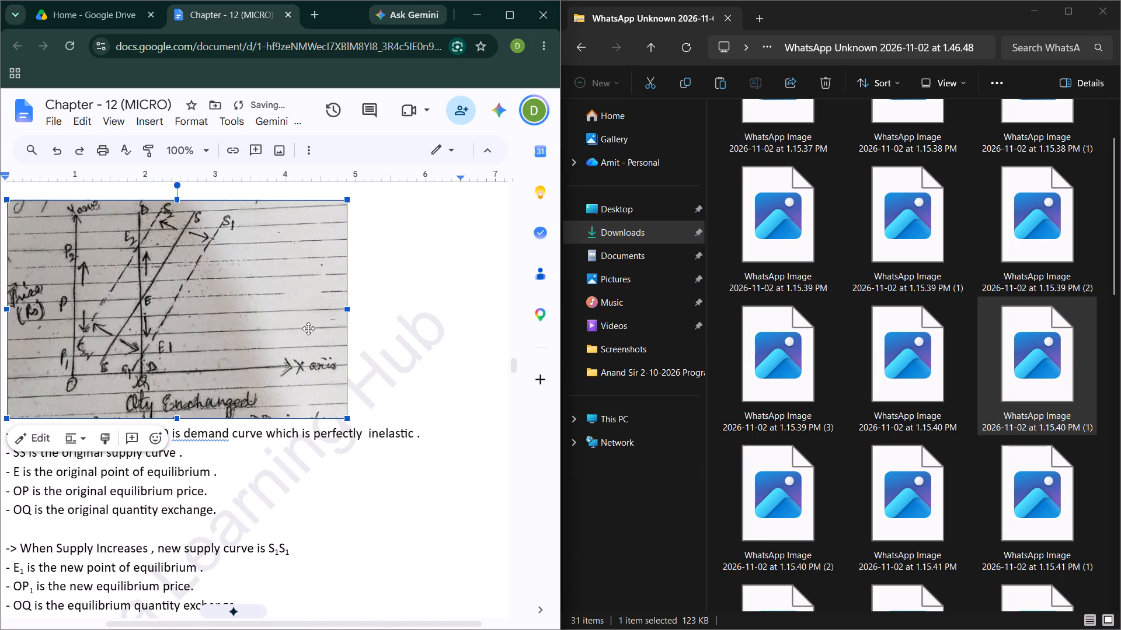
Shrink the cropped inelastic demand diagram proportionally to about 3.3 inches wide.
{"action": "left_click_drag", "start_coordinate": [347, 417], "coordinate": [241, 313]}
{"action": "scroll", "coordinate": [260, 351], "scroll_direction": "up", "scroll_amount": 2}
Centre the resized inelastic demand diagram above the "As shown in the diagram DD is demand curve" notes.
{"action": "left_click", "coordinate": [206, 386]}
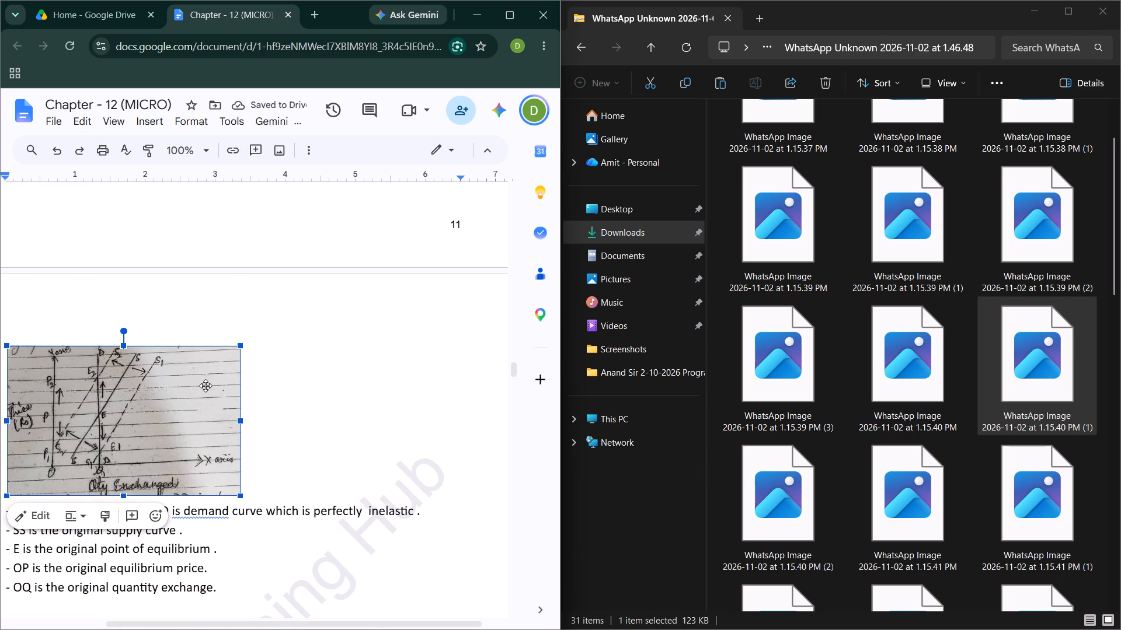
{"action": "key", "text": "ctrl+shift+e"}
{"action": "scroll", "coordinate": [206, 383], "scroll_direction": "up", "scroll_amount": 4}
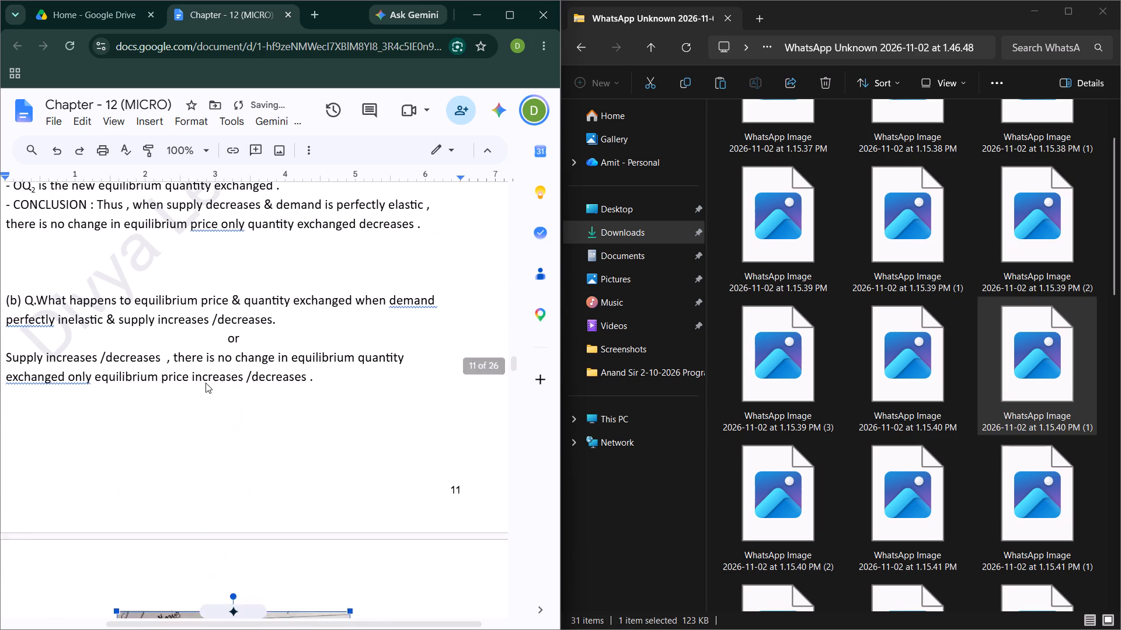
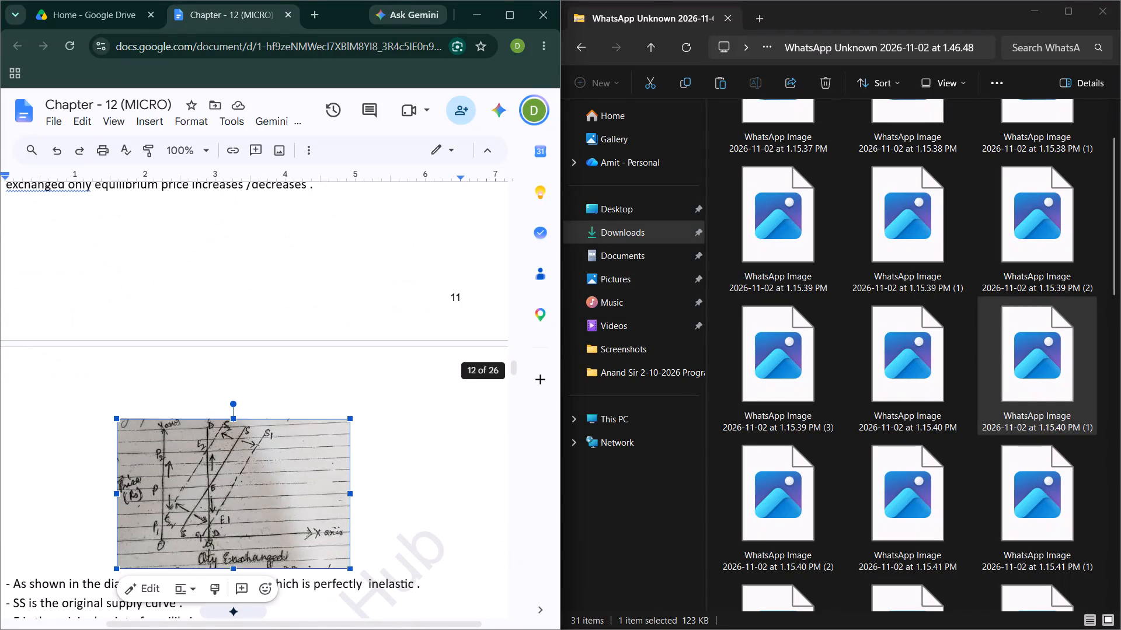
Deselect the centred inelastic demand diagram, placing the text cursor at the end of its line above the notes.
{"action": "scroll", "coordinate": [241, 264], "scroll_direction": "down", "scroll_amount": 2}
{"action": "left_click", "coordinate": [414, 314]}
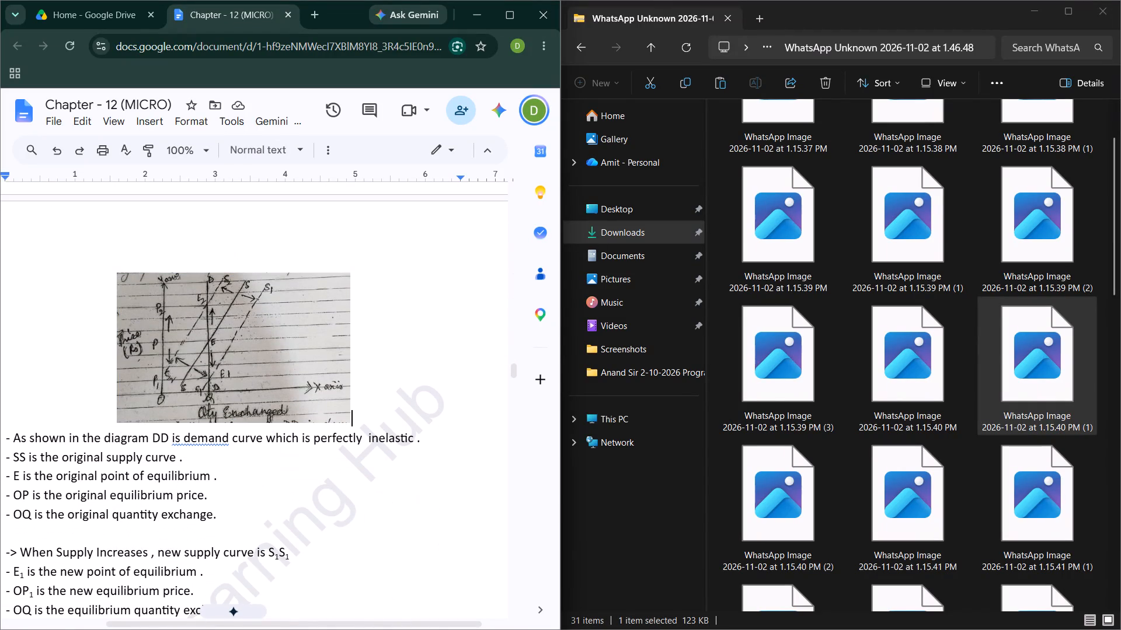
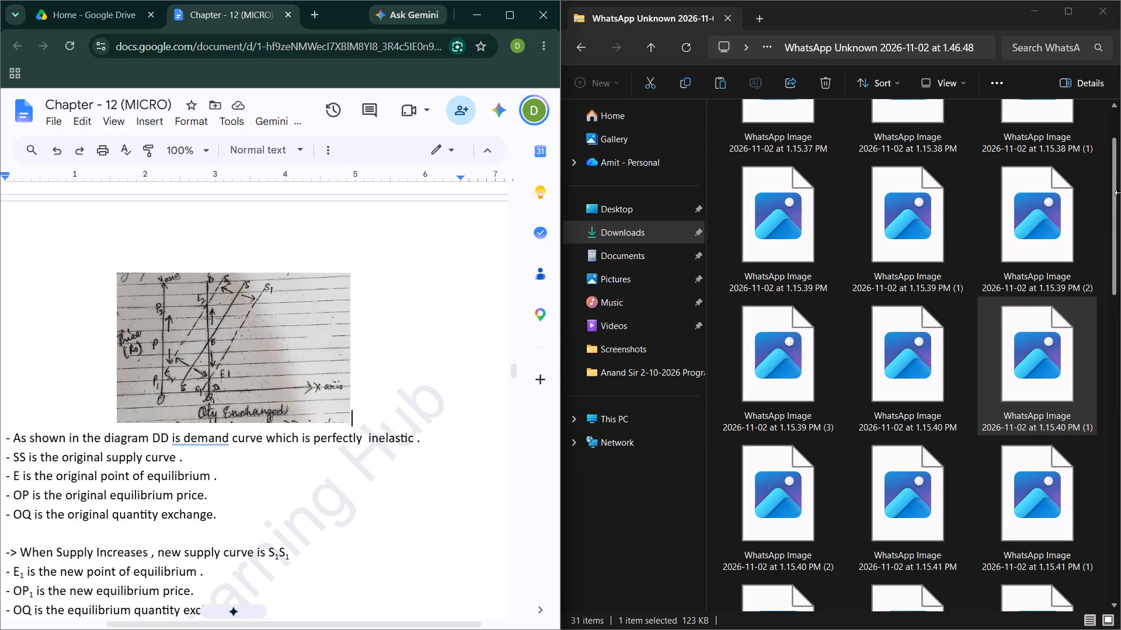
Copy the notebook photo WhatsApp Image 2026-11-02 at 1.15.40 PM (2) for question (c) on an increase in a commodity's supply.
{"action": "double_click", "coordinate": [807, 474]}
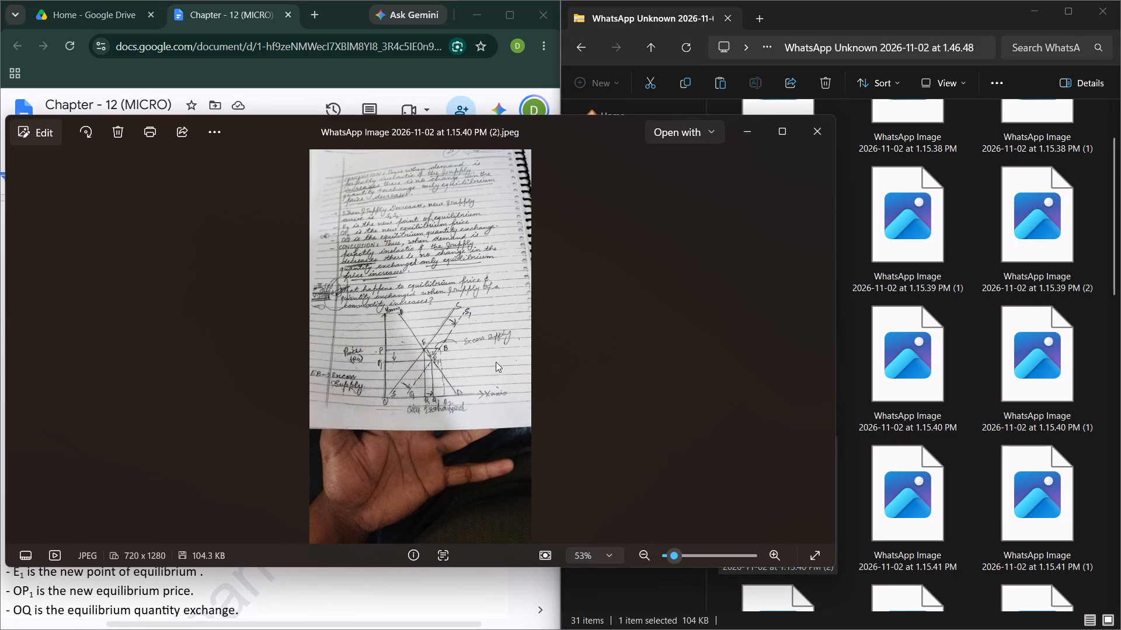
{"action": "right_click", "coordinate": [426, 344]}
{"action": "left_click", "coordinate": [457, 363]}
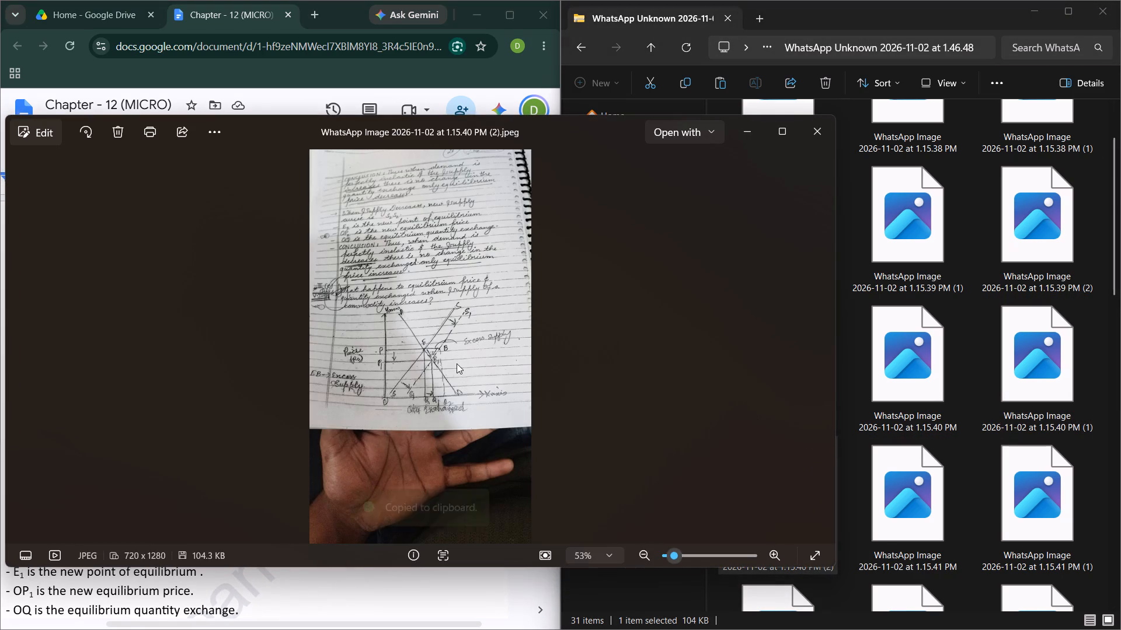
{"action": "left_click", "coordinate": [817, 130]}
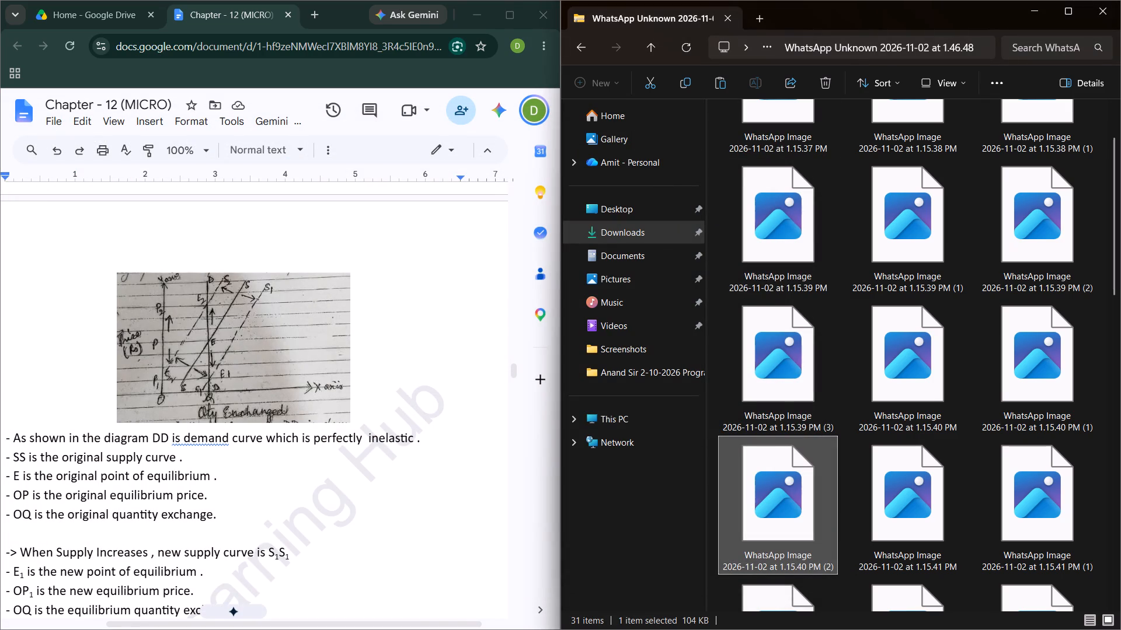
{"action": "scroll", "coordinate": [183, 439], "scroll_direction": "down", "scroll_amount": 6}
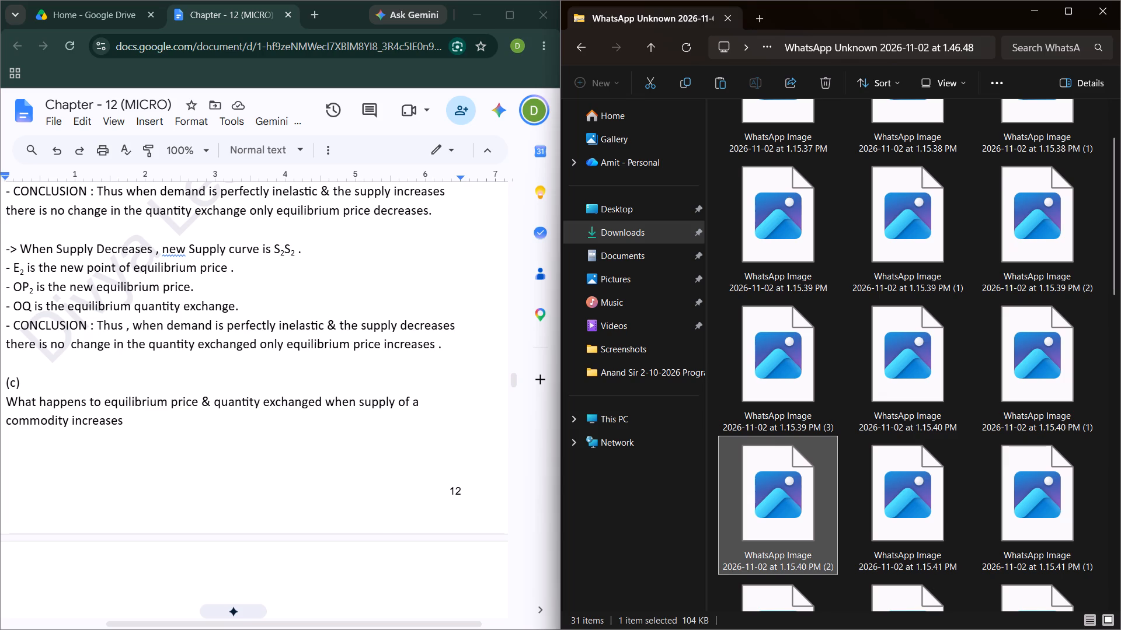
Join the supply-increase question onto the (c) line and prefix it with "Q.".
{"action": "scroll", "coordinate": [100, 390], "scroll_direction": "right", "scroll_amount": 1}
{"action": "left_click", "coordinate": [134, 405]}
{"action": "key", "text": "BackSpace"}
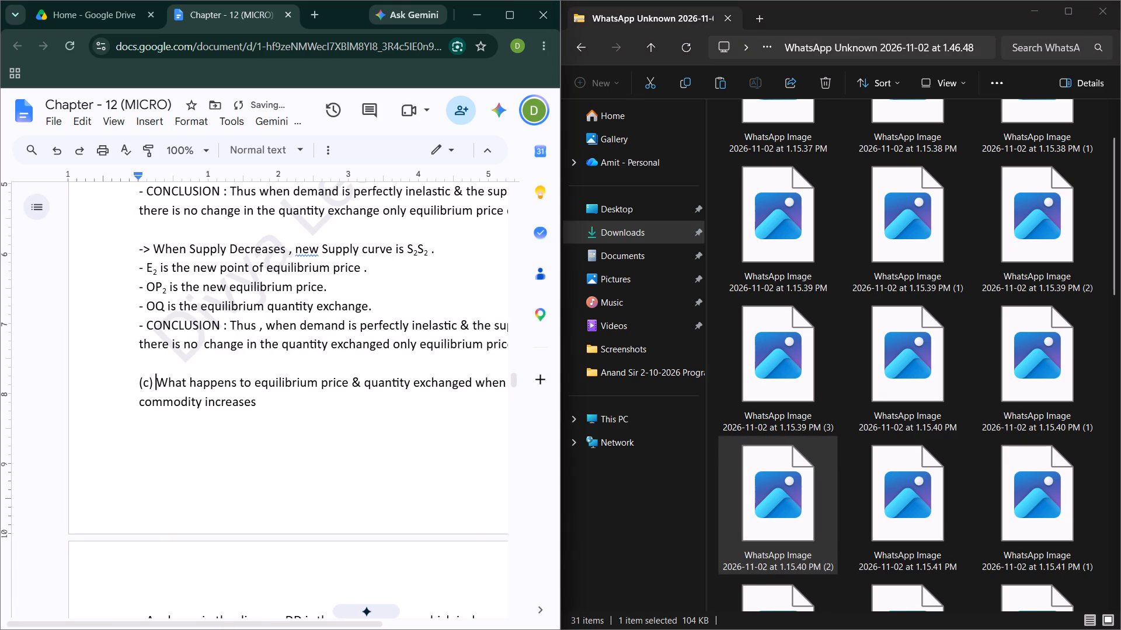
{"action": "key", "text": "q"}
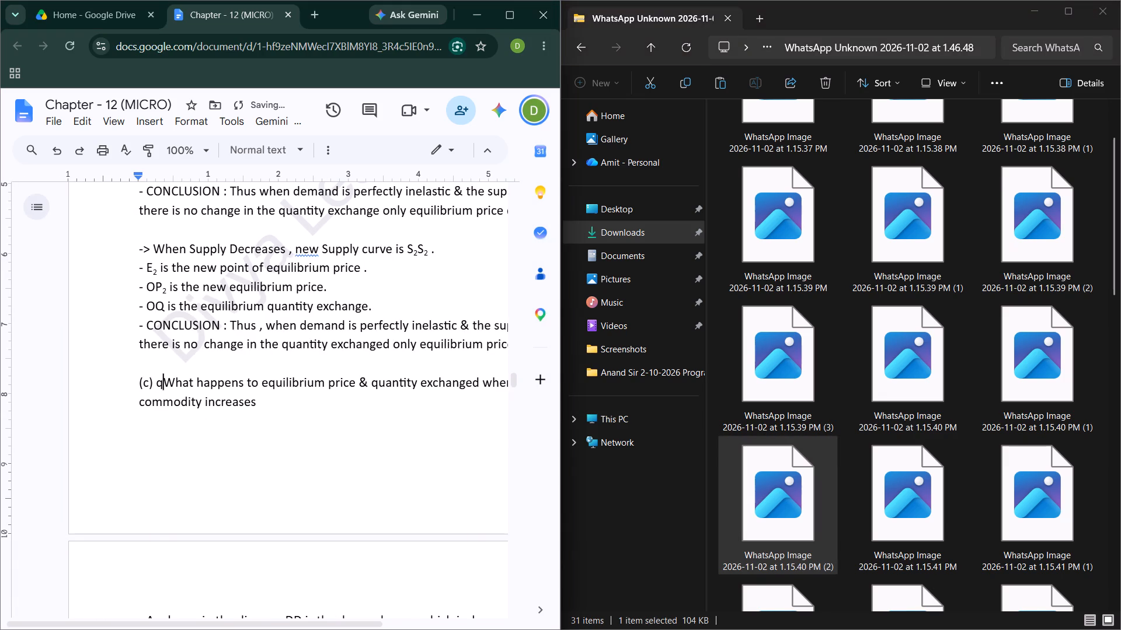
{"action": "key", "text": "BackSpace"}
{"action": "key", "text": "shift+q"}
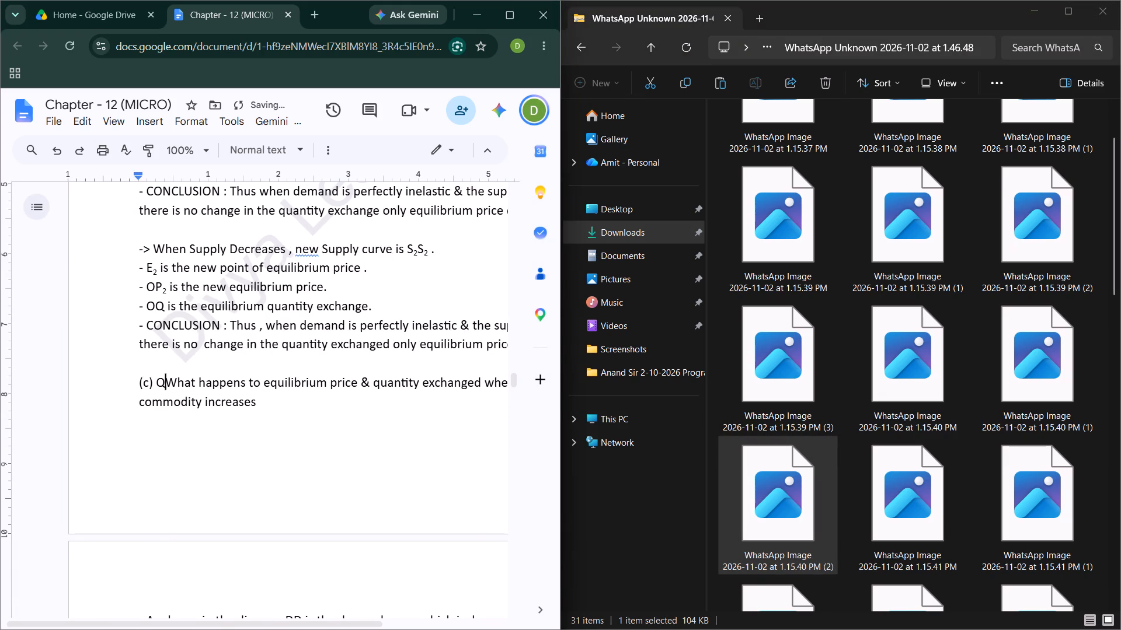
{"action": "key", "text": "period"}
Paste the copied notebook photo on the blank line below question (c) about equilibrium when supply increases.
{"action": "scroll", "coordinate": [173, 375], "scroll_direction": "down", "scroll_amount": 3}
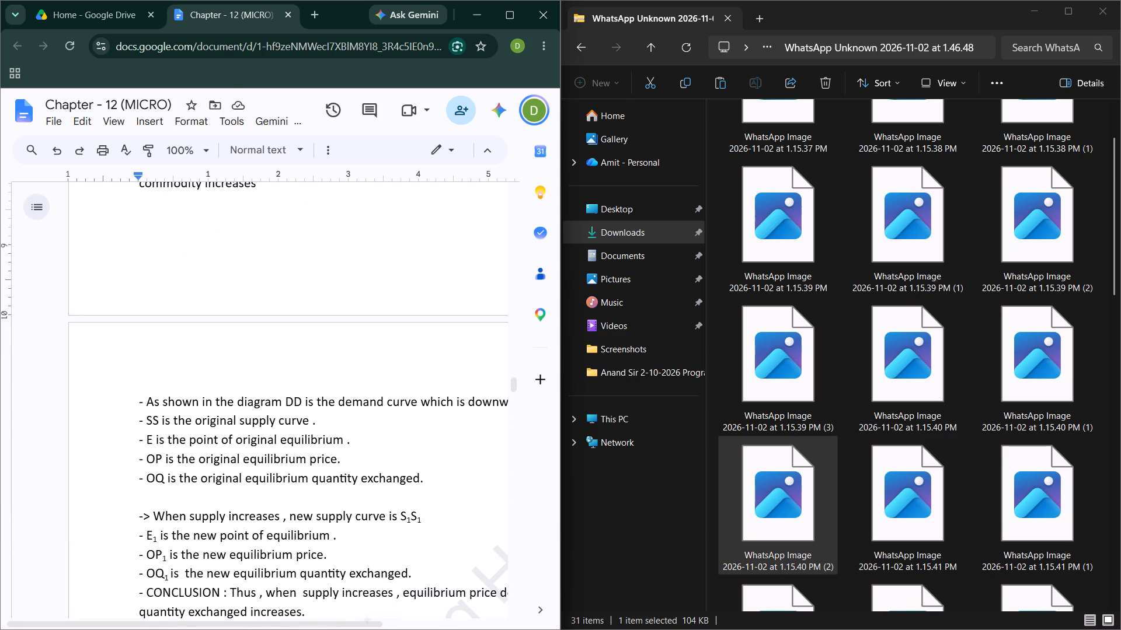
{"action": "scroll", "coordinate": [192, 385], "scroll_direction": "up", "scroll_amount": 2}
{"action": "left_click", "coordinate": [189, 367]}
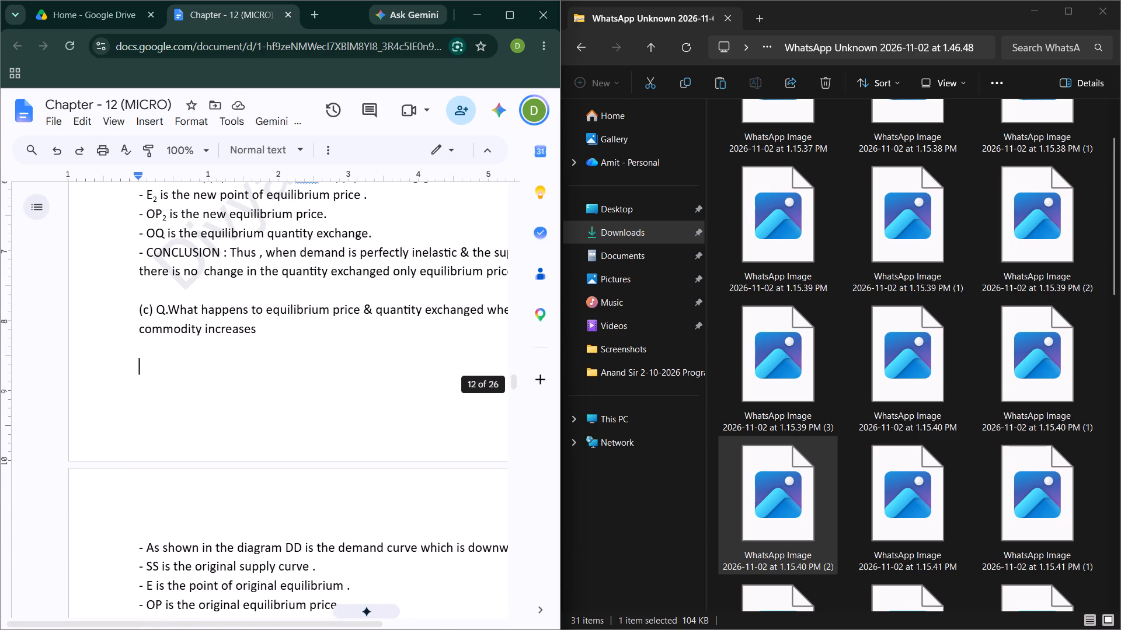
{"action": "left_click", "coordinate": [192, 361]}
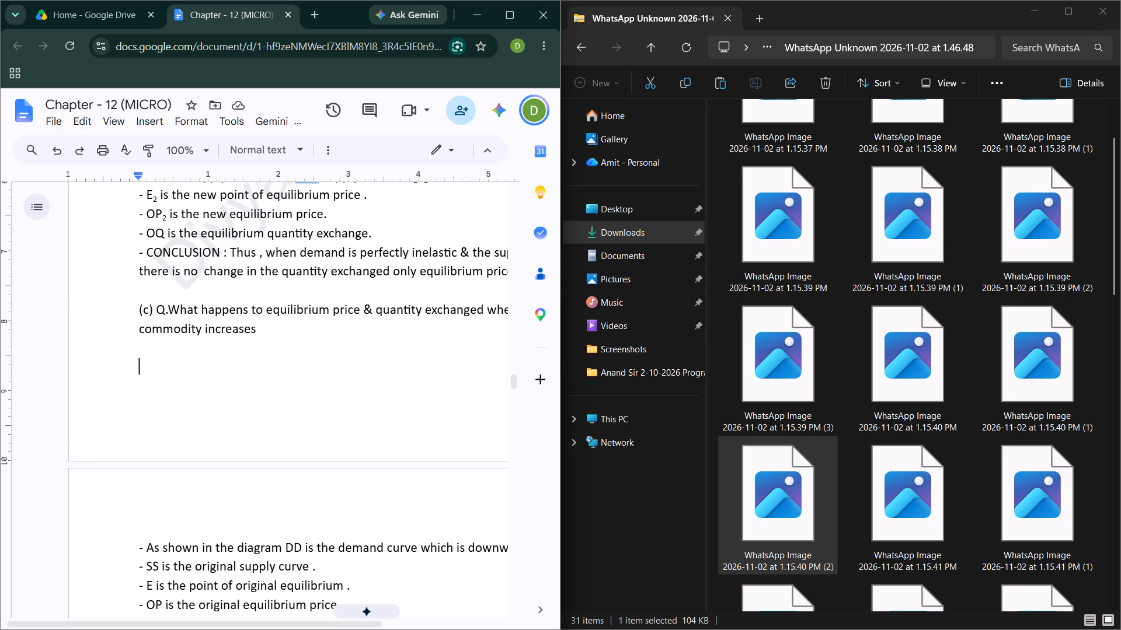
{"action": "key", "text": "ctrl+v"}
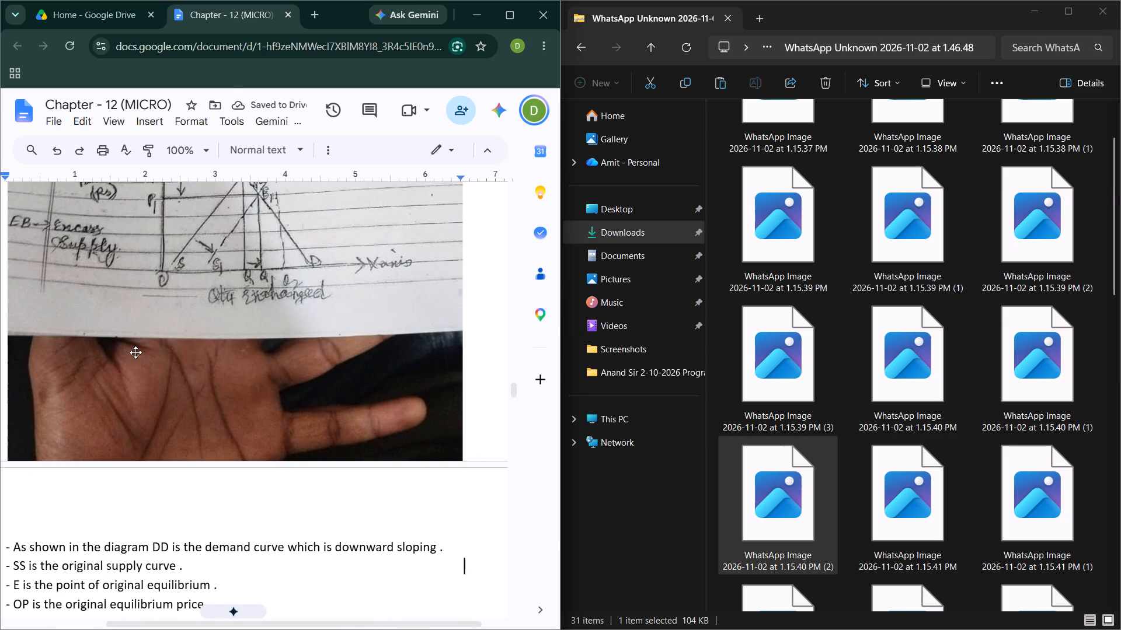
Crop the pasted photo to the excess supply diagram, removing the handwritten notes above, the hand below and the page edge.
{"action": "double_click", "coordinate": [264, 374]}
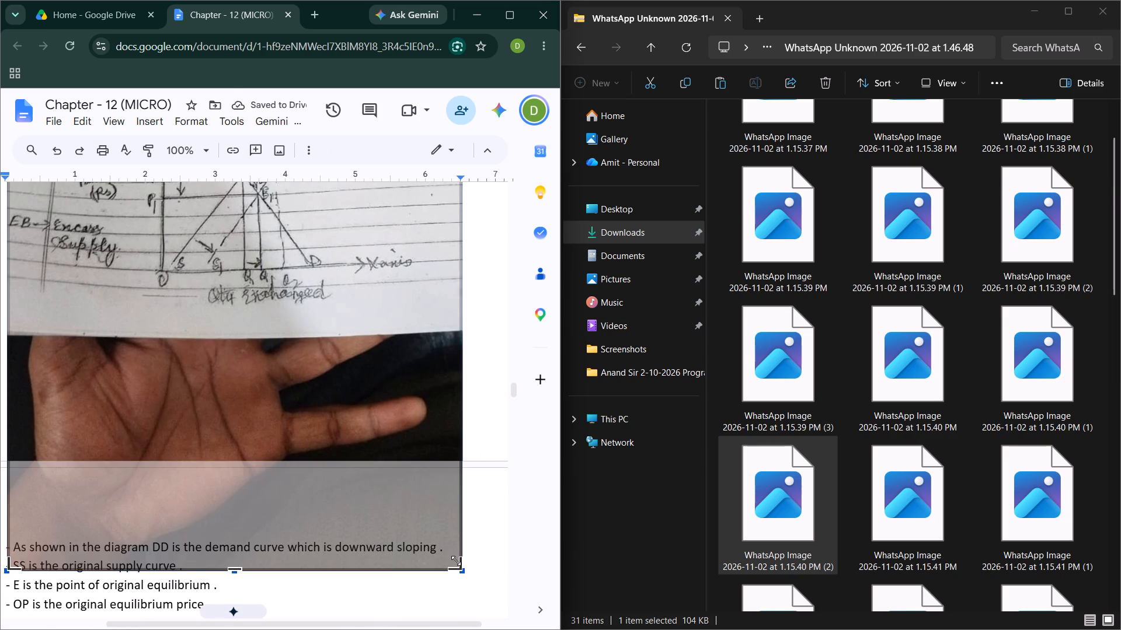
{"action": "left_click_drag", "start_coordinate": [461, 568], "coordinate": [431, 314]}
{"action": "scroll", "coordinate": [328, 332], "scroll_direction": "up", "scroll_amount": 3}
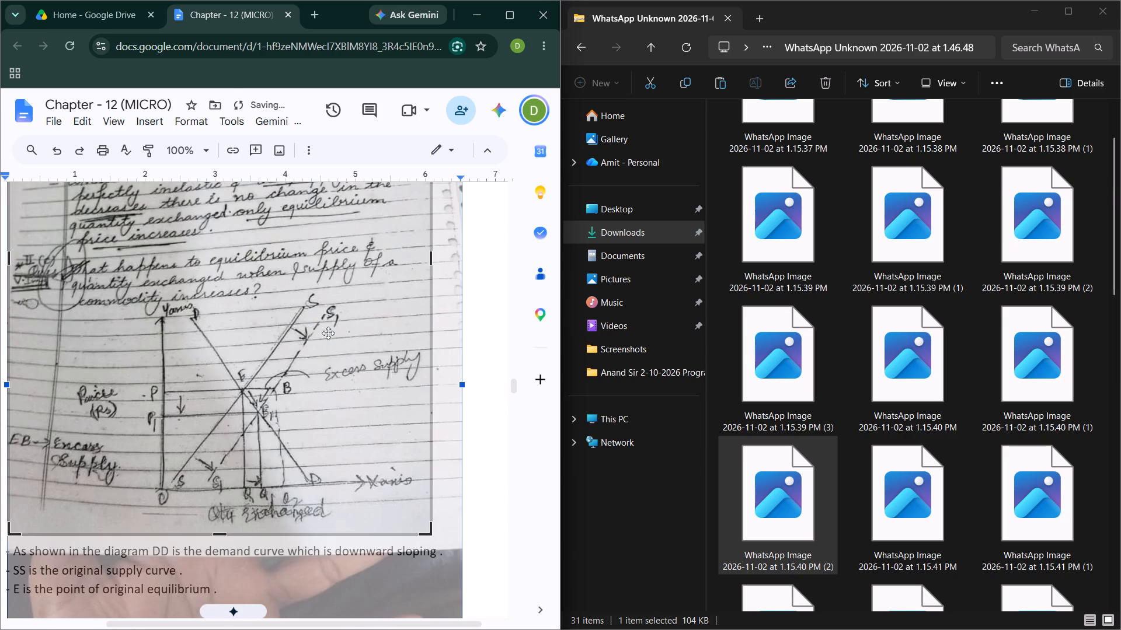
{"action": "scroll", "coordinate": [347, 335], "scroll_direction": "up", "scroll_amount": 3}
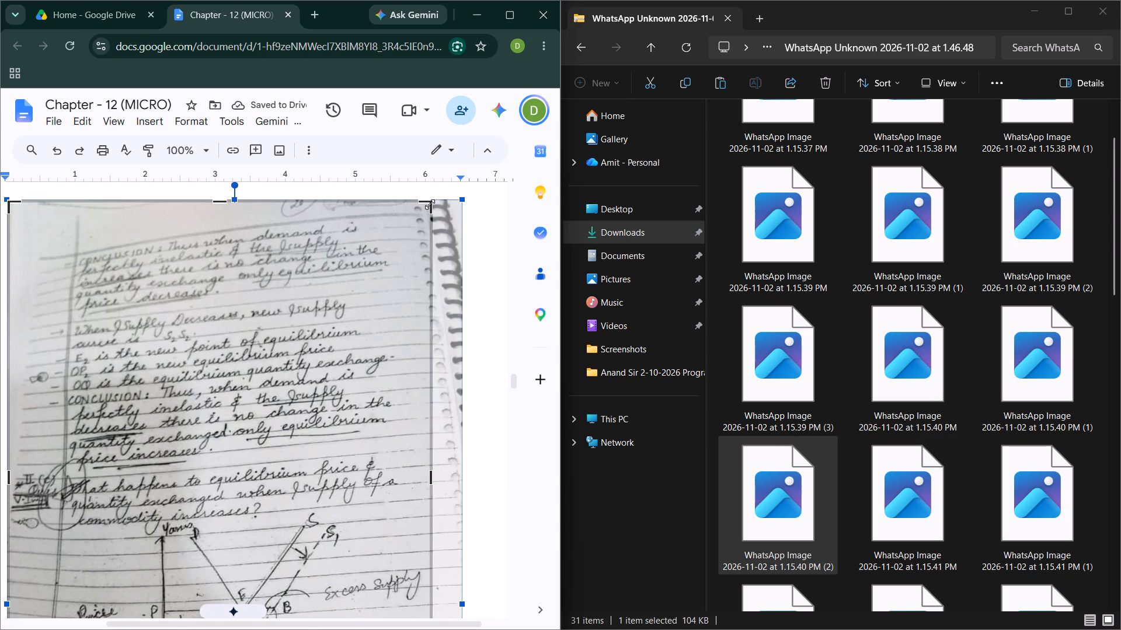
{"action": "left_click_drag", "start_coordinate": [430, 204], "coordinate": [431, 523]}
{"action": "left_click_drag", "start_coordinate": [431, 523], "coordinate": [431, 524]}
{"action": "scroll", "coordinate": [413, 502], "scroll_direction": "down", "scroll_amount": 2}
{"action": "scroll", "coordinate": [336, 384], "scroll_direction": "up", "scroll_amount": 2}
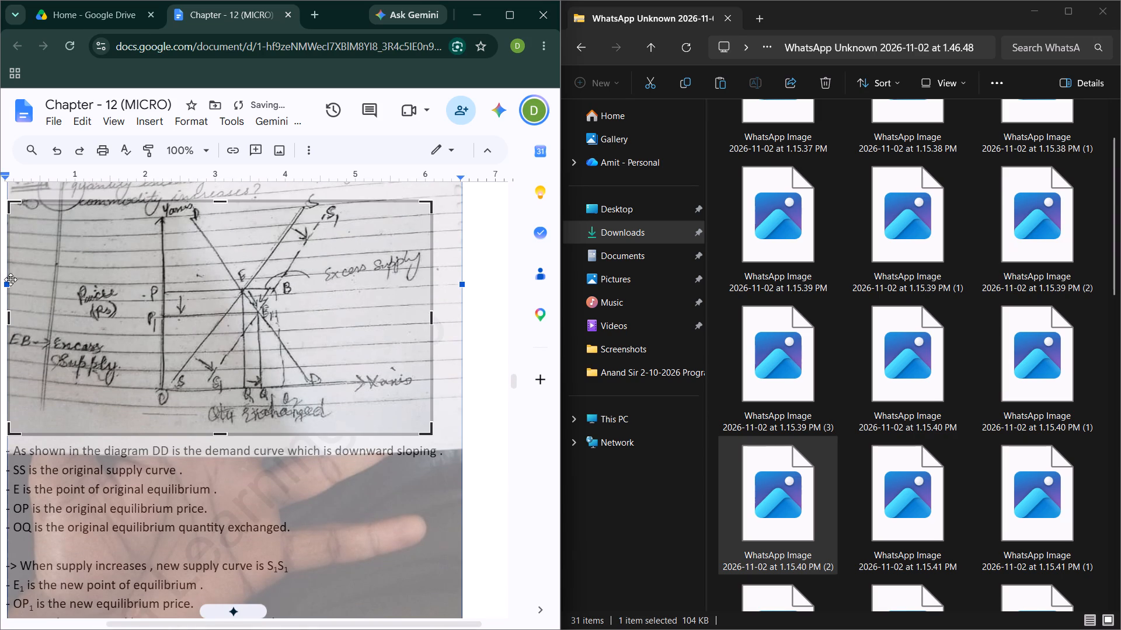
{"action": "left_click", "coordinate": [486, 303]}
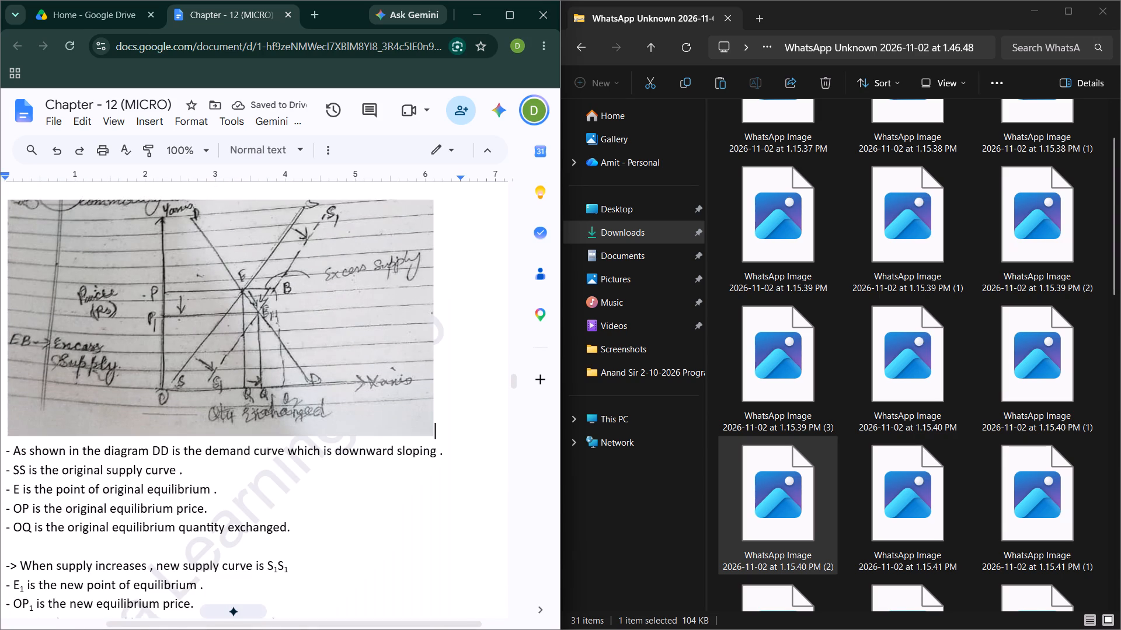
Shrink the cropped excess supply diagram proportionally to about half its width and centre it above the notes.
{"action": "left_click", "coordinate": [394, 312]}
{"action": "left_click_drag", "start_coordinate": [434, 435], "coordinate": [421, 423]}
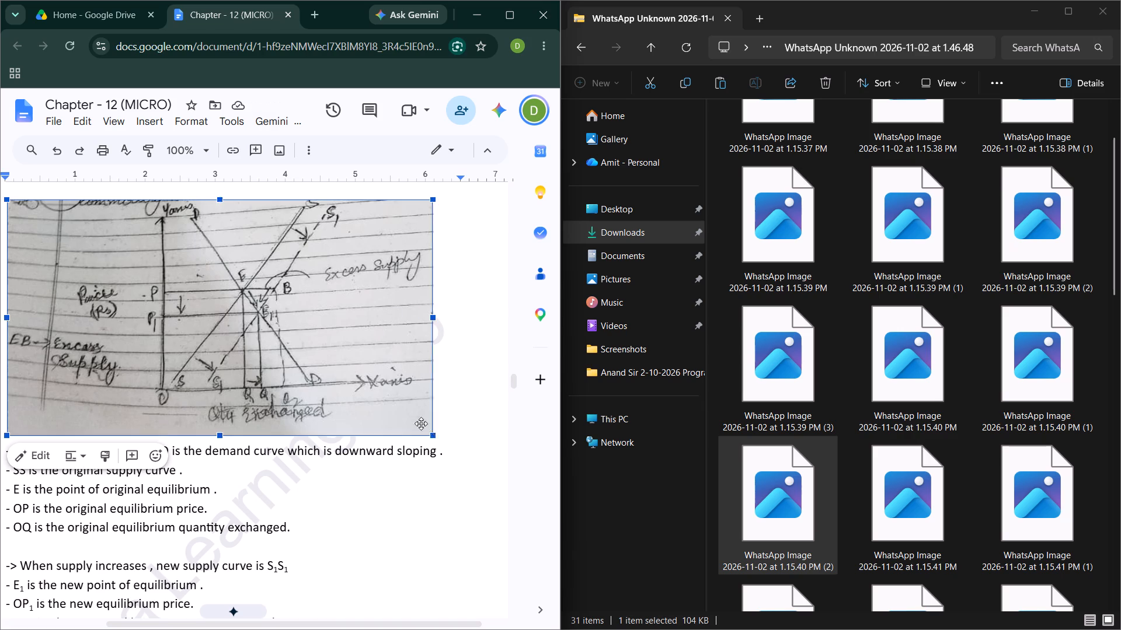
{"action": "left_click_drag", "start_coordinate": [421, 423], "coordinate": [235, 289]}
{"action": "scroll", "coordinate": [345, 294], "scroll_direction": "up", "scroll_amount": 2}
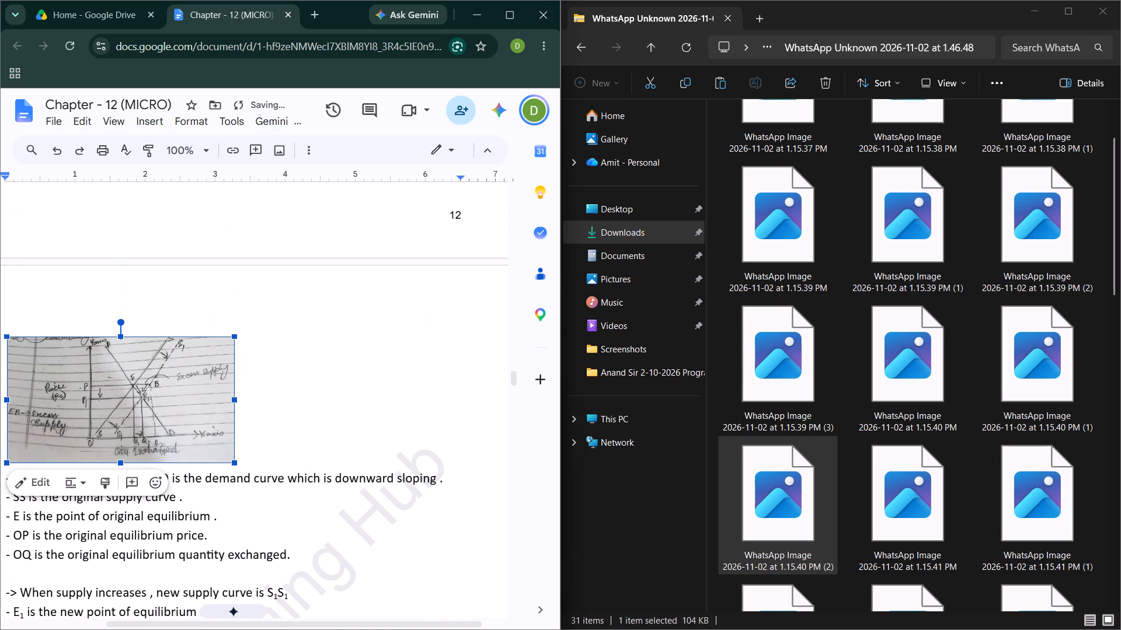
{"action": "key", "text": "ctrl+shift+e"}
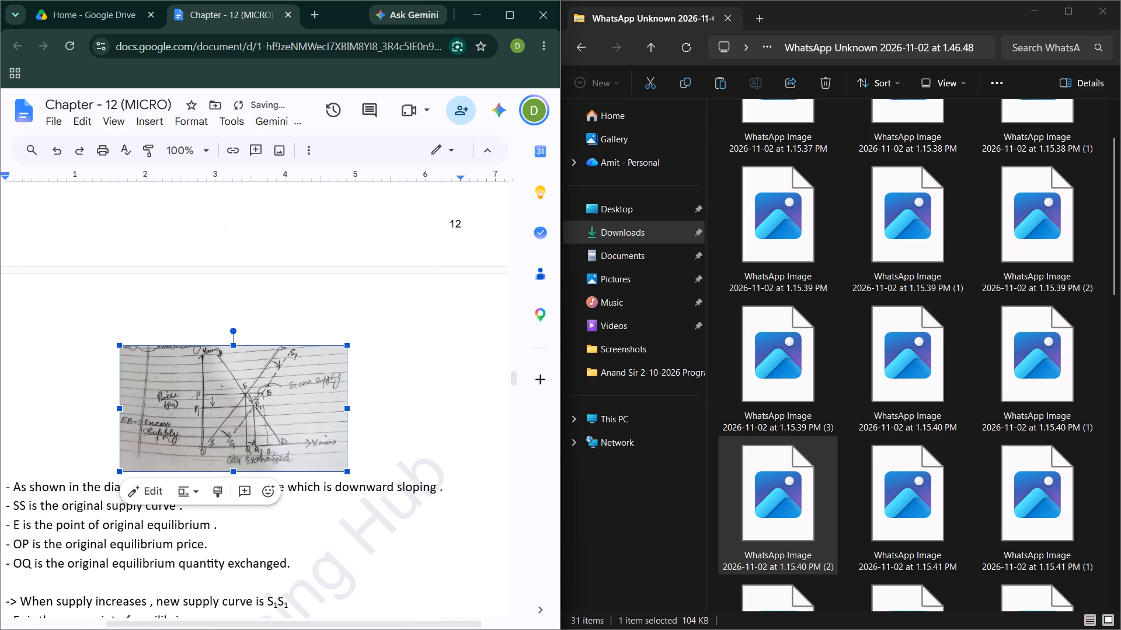
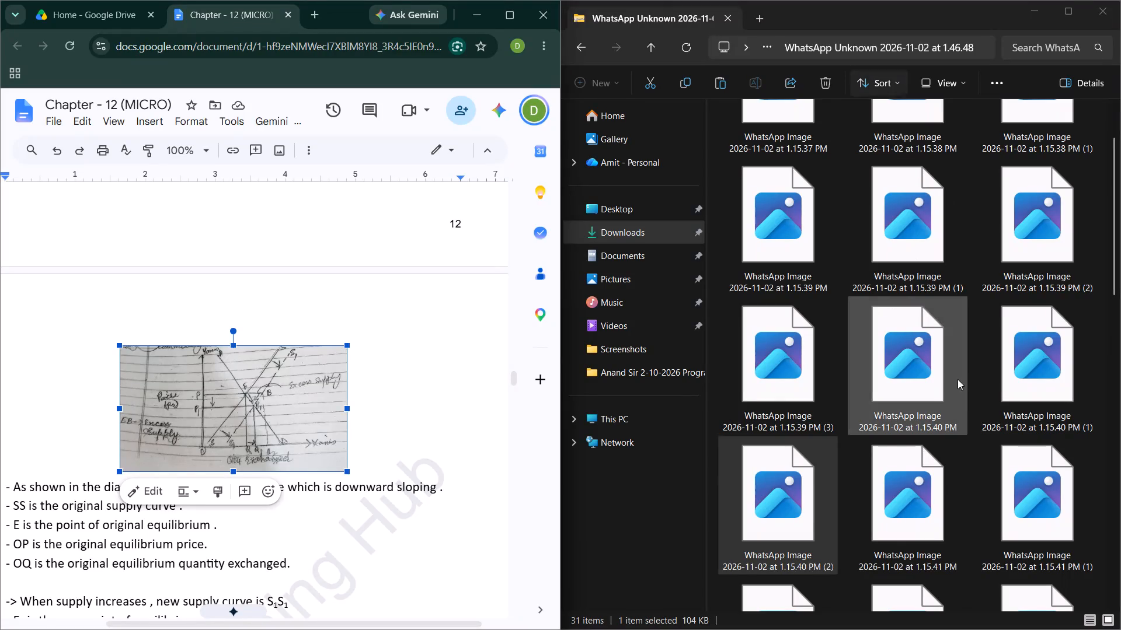
Copy the notebook photo "WhatsApp Image 2026-11-02 at 1.15.41 PM", which shows the supply-decrease diagram, and close the viewer.
{"action": "double_click", "coordinate": [924, 460]}
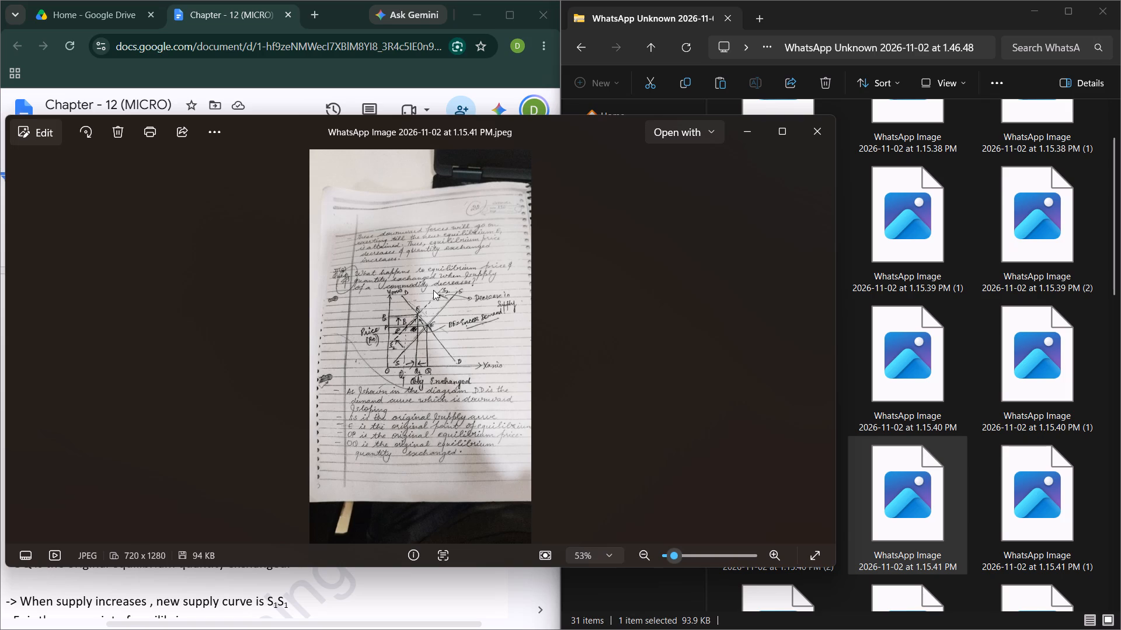
{"action": "right_click", "coordinate": [433, 290]}
{"action": "left_click", "coordinate": [461, 320]}
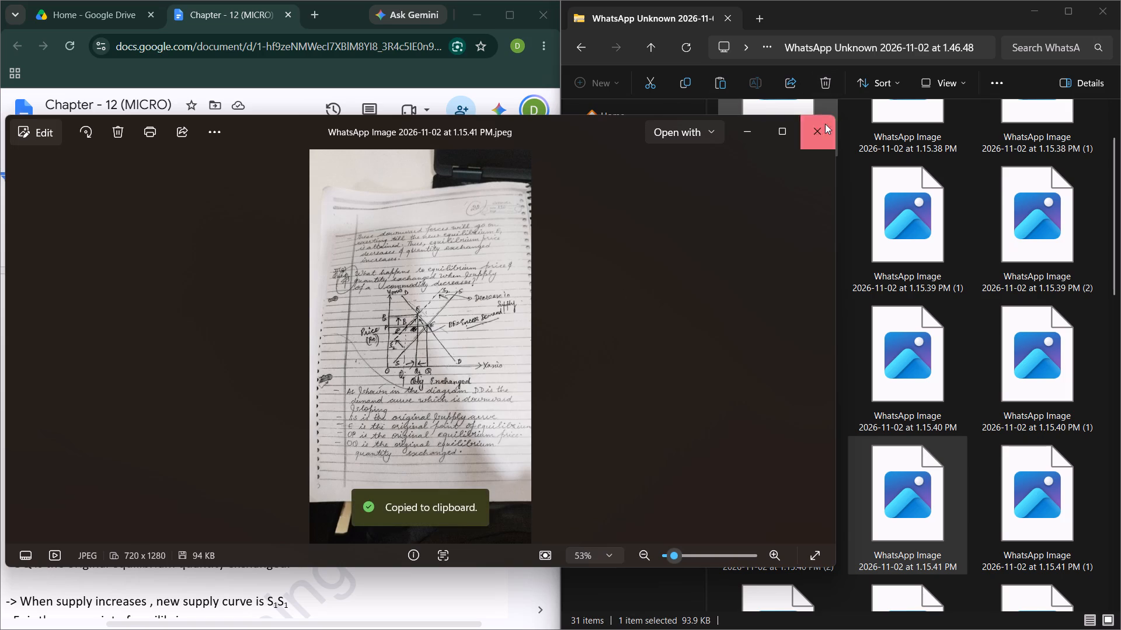
{"action": "left_click", "coordinate": [825, 124]}
Look through the supply-increase and supply-decrease notes on pages 13 to 15 to find where the copied diagram belongs.
{"action": "scroll", "coordinate": [249, 442], "scroll_direction": "down", "scroll_amount": 2}
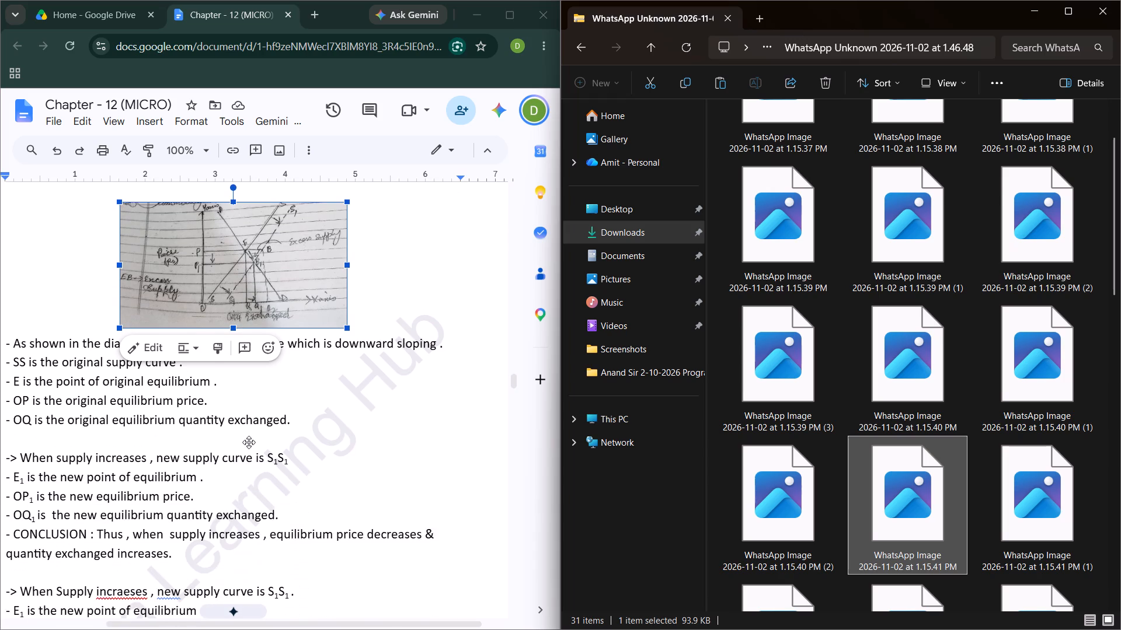
{"action": "scroll", "coordinate": [249, 442], "scroll_direction": "down", "scroll_amount": 5}
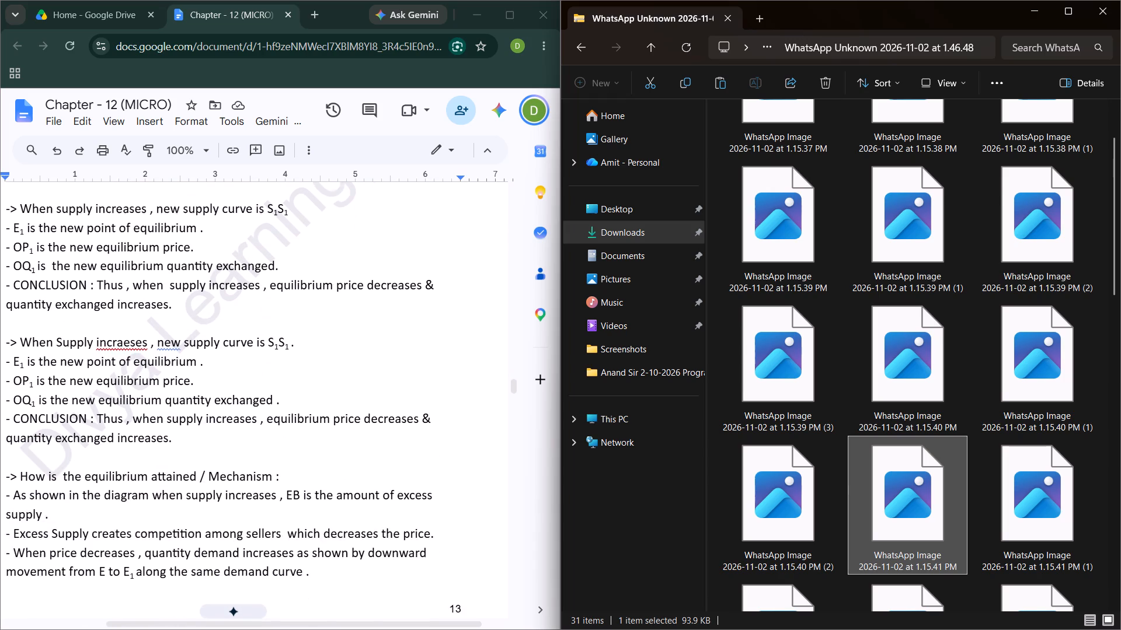
{"action": "scroll", "coordinate": [259, 435], "scroll_direction": "down", "scroll_amount": 7}
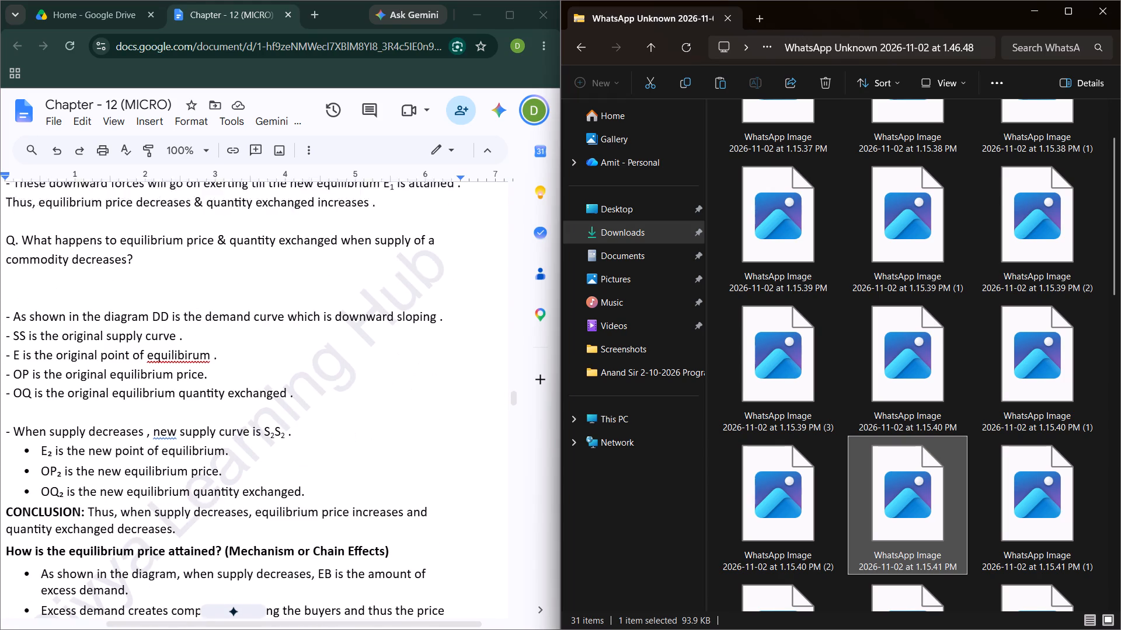
{"action": "scroll", "coordinate": [259, 435], "scroll_direction": "down", "scroll_amount": 4}
{"action": "scroll", "coordinate": [183, 435], "scroll_direction": "down", "scroll_amount": 3}
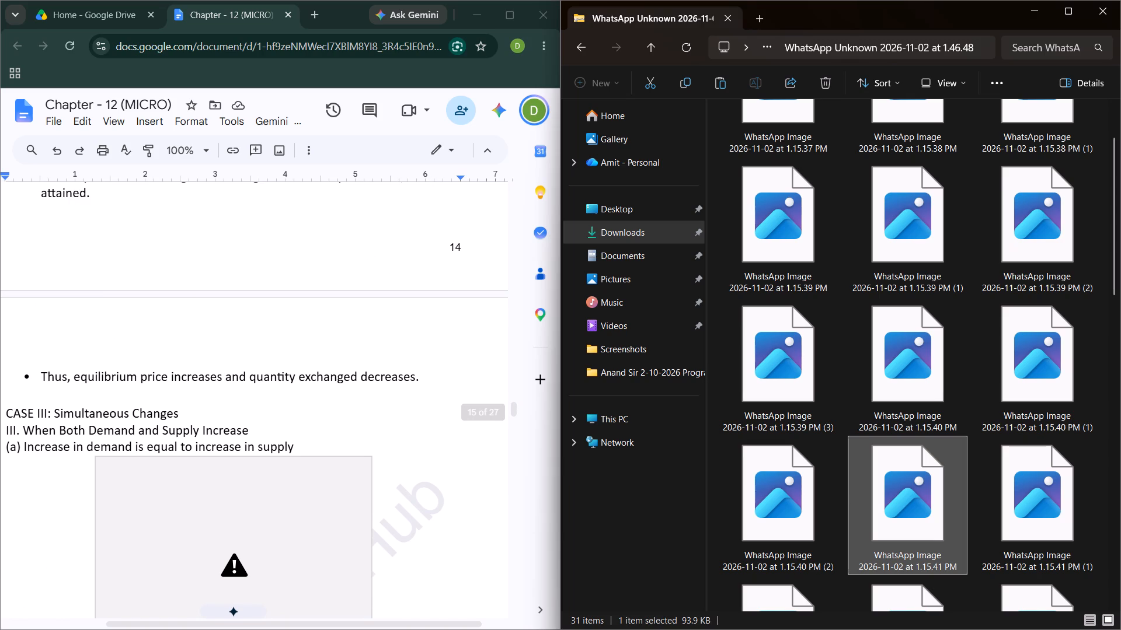
{"action": "scroll", "coordinate": [67, 416], "scroll_direction": "up", "scroll_amount": 9}
{"action": "scroll", "coordinate": [67, 416], "scroll_direction": "right", "scroll_amount": 1}
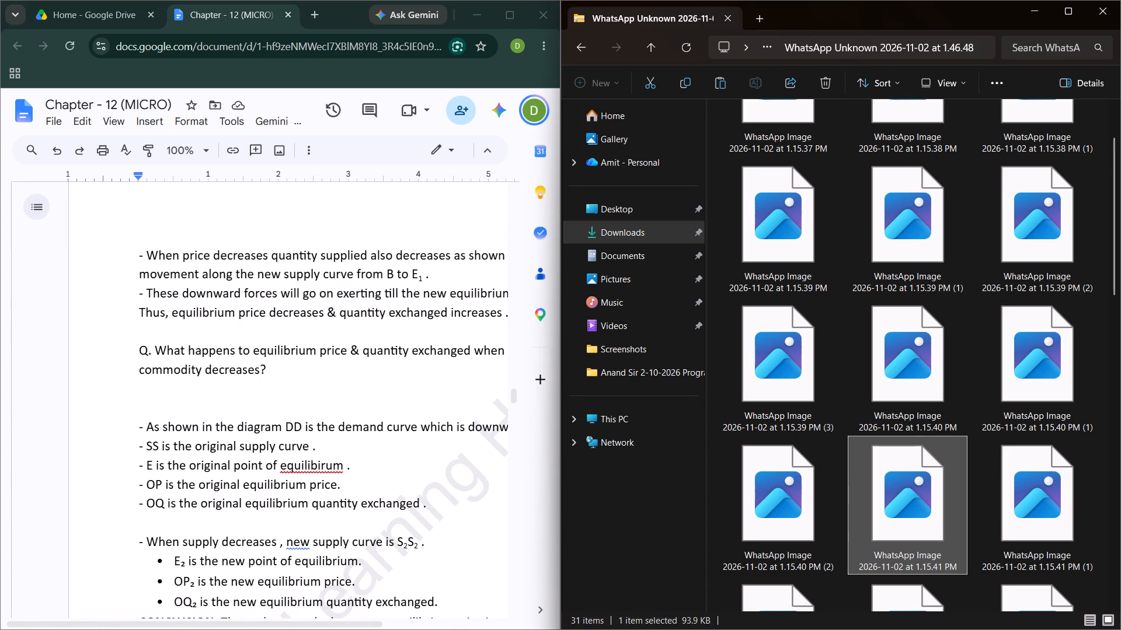
{"action": "scroll", "coordinate": [67, 416], "scroll_direction": "up", "scroll_amount": 3}
{"action": "scroll", "coordinate": [168, 377], "scroll_direction": "up", "scroll_amount": 2}
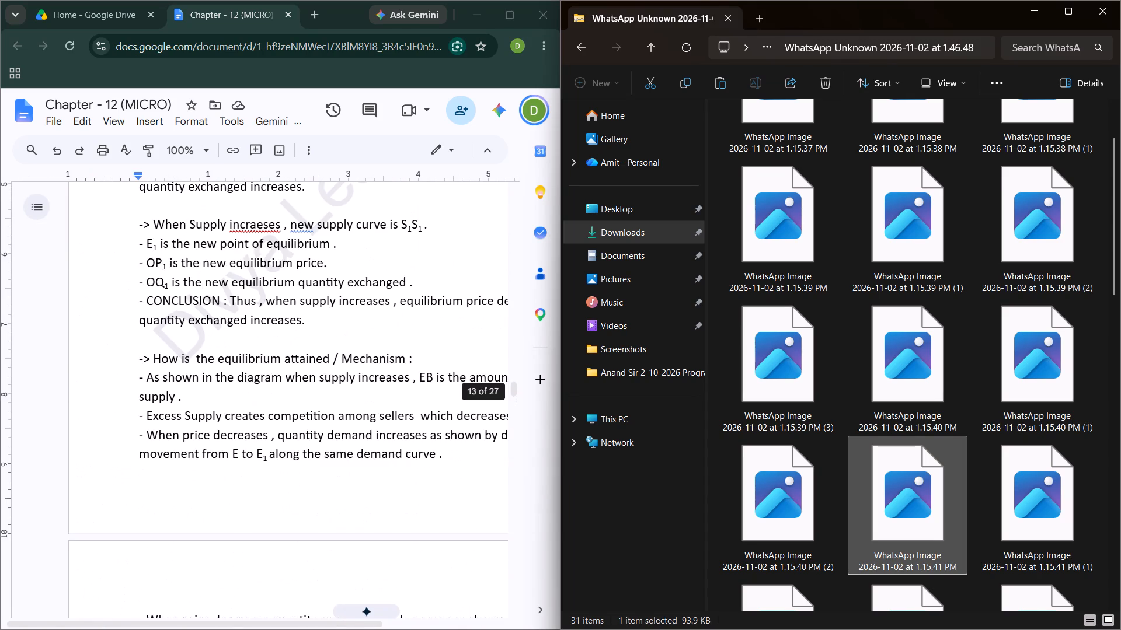
{"action": "scroll", "coordinate": [175, 375], "scroll_direction": "up", "scroll_amount": 4}
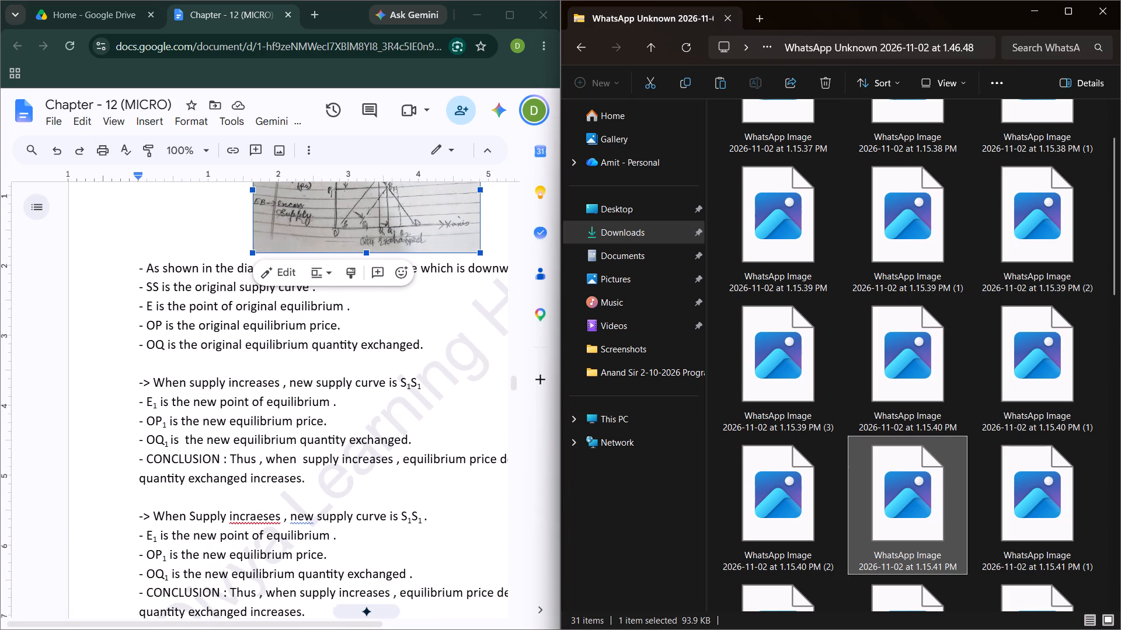
{"action": "scroll", "coordinate": [179, 374], "scroll_direction": "up", "scroll_amount": 2}
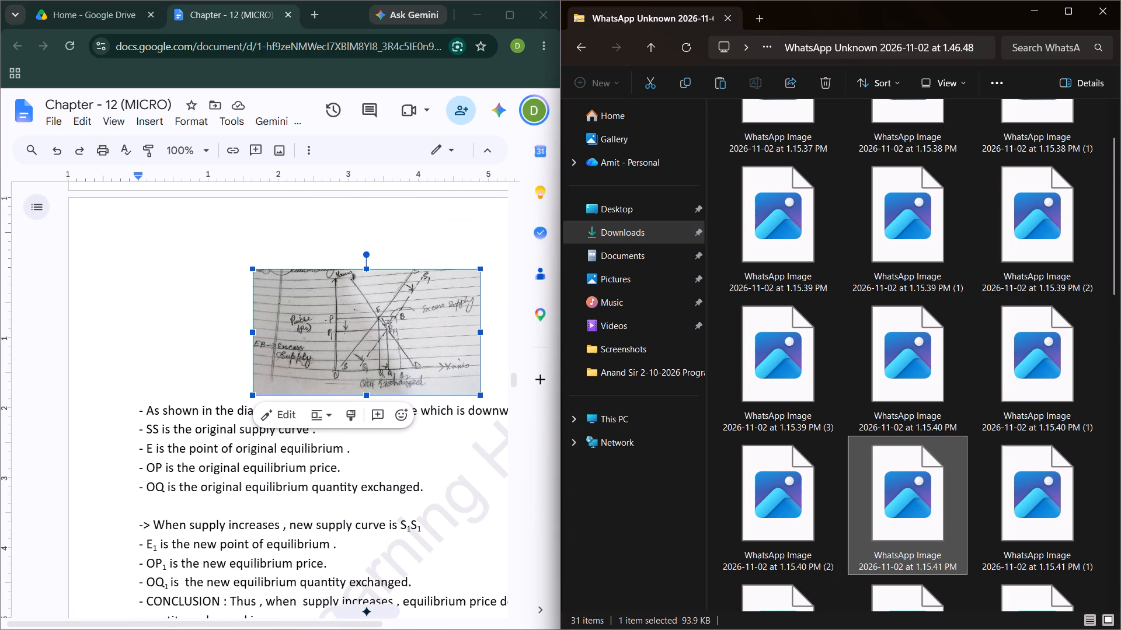
Correct the misspelled "incraeses" to "increases" in the second "When Supply" line about the new supply curve S₁S₁.
{"action": "scroll", "coordinate": [152, 468], "scroll_direction": "down", "scroll_amount": 3}
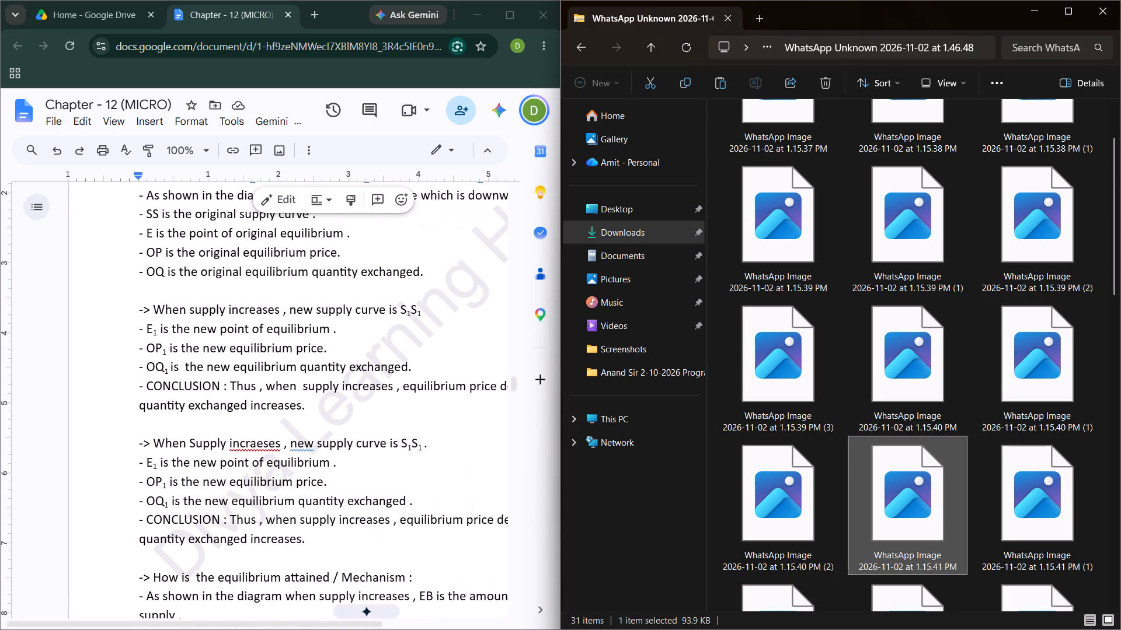
{"action": "left_click", "coordinate": [262, 447]}
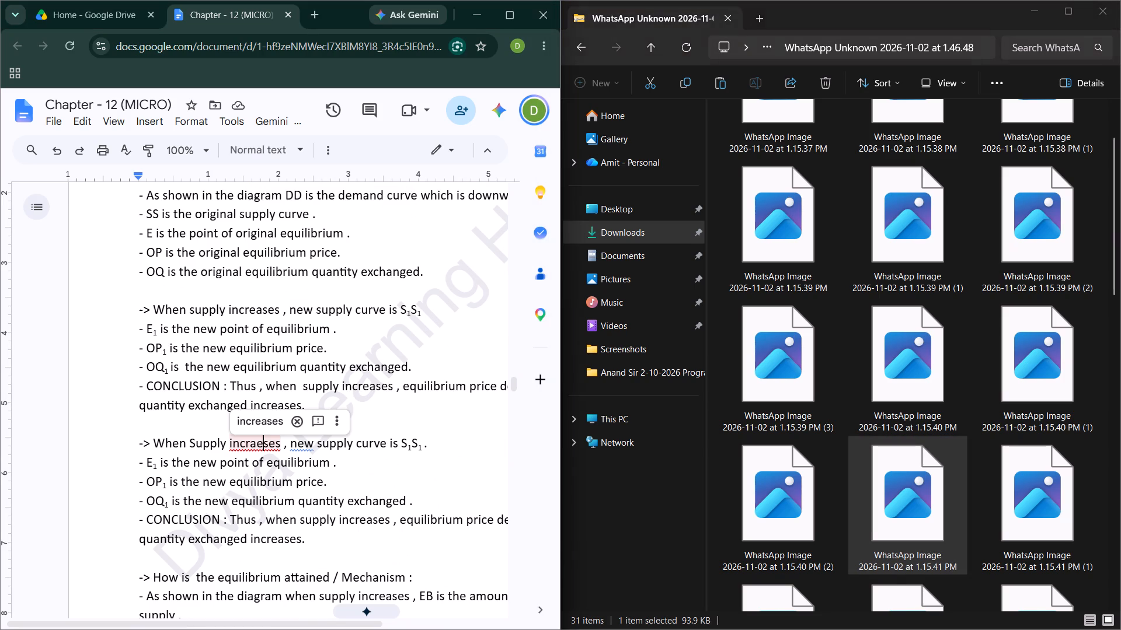
{"action": "left_click", "coordinate": [260, 428]}
Place the text cursor on the first blank line below the question about supply of a commodity decreasing, for the copied photo.
{"action": "scroll", "coordinate": [177, 513], "scroll_direction": "down", "scroll_amount": 3}
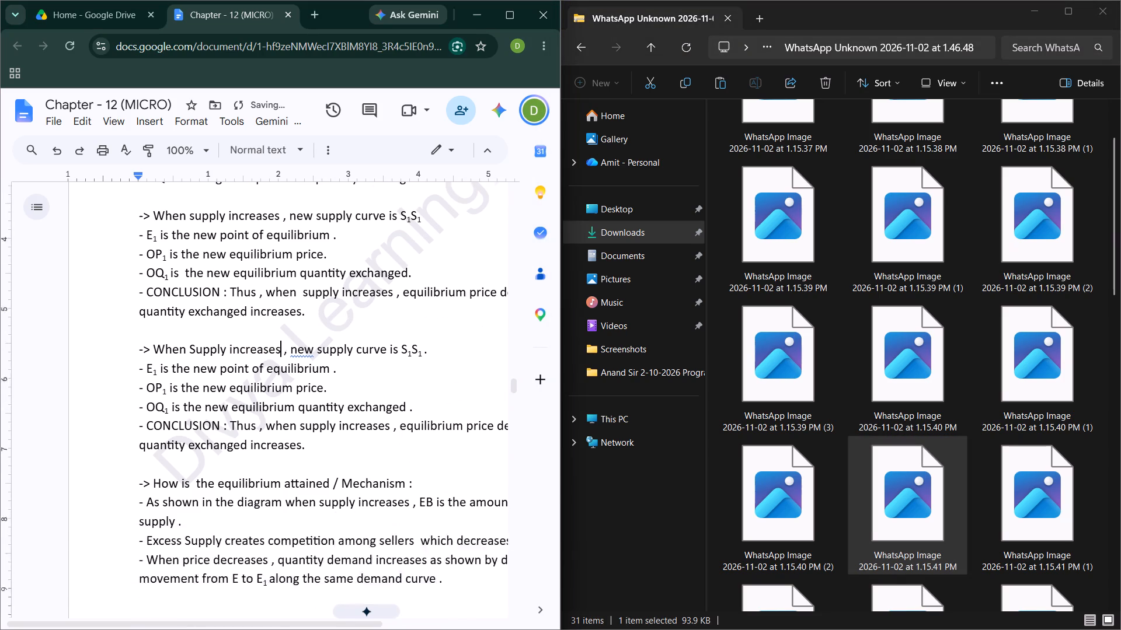
{"action": "scroll", "coordinate": [240, 419], "scroll_direction": "down", "scroll_amount": 3}
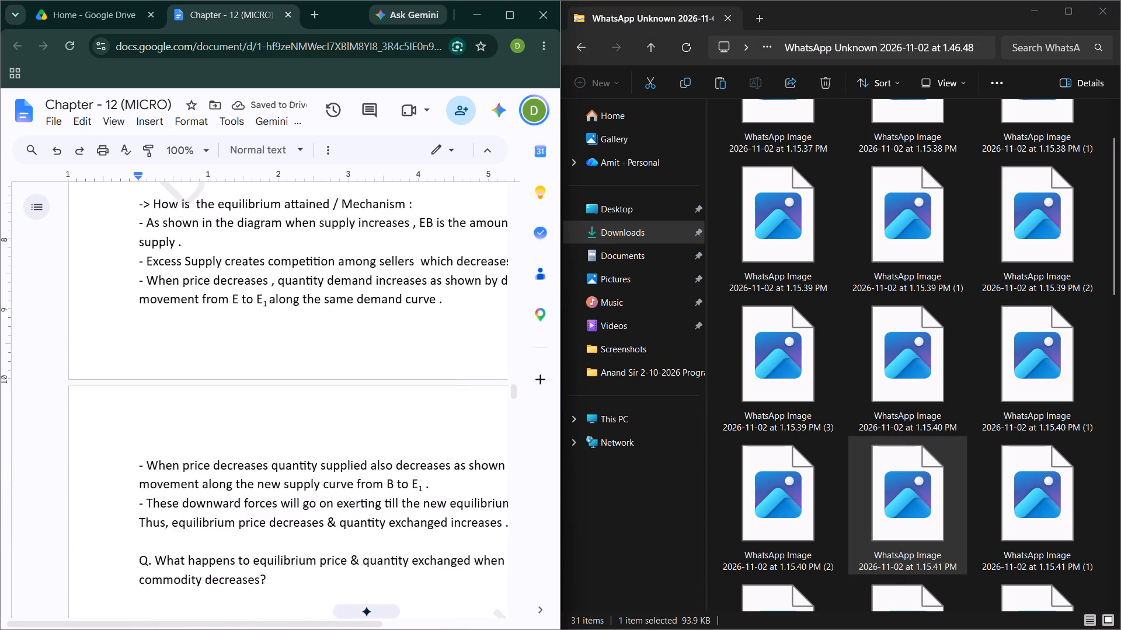
{"action": "scroll", "coordinate": [240, 419], "scroll_direction": "down", "scroll_amount": 1}
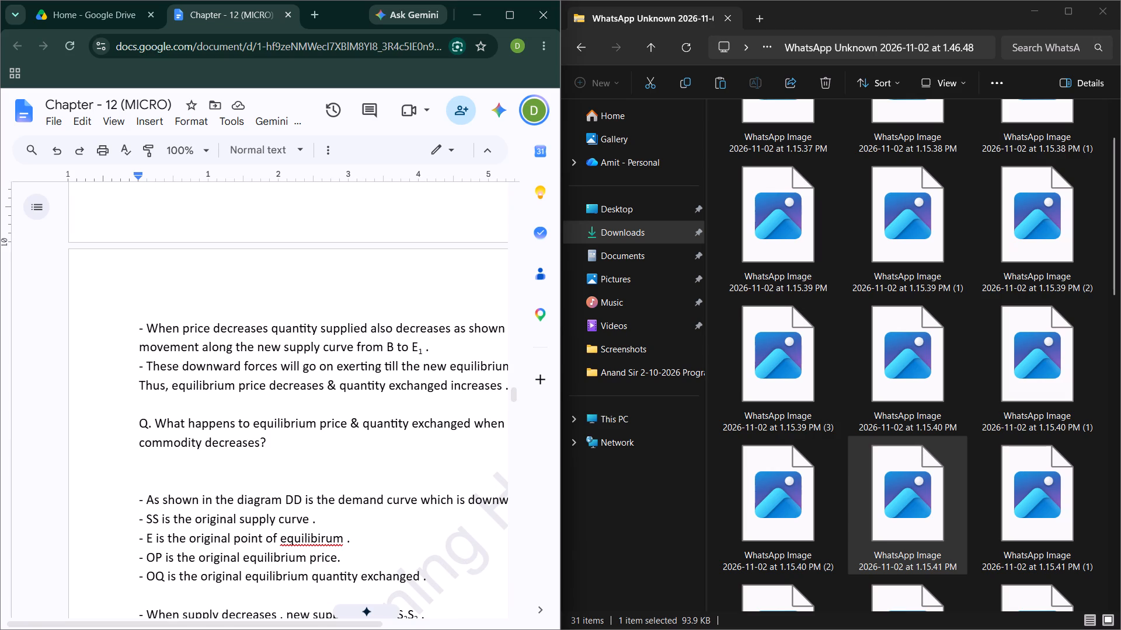
{"action": "scroll", "coordinate": [289, 465], "scroll_direction": "down", "scroll_amount": 1}
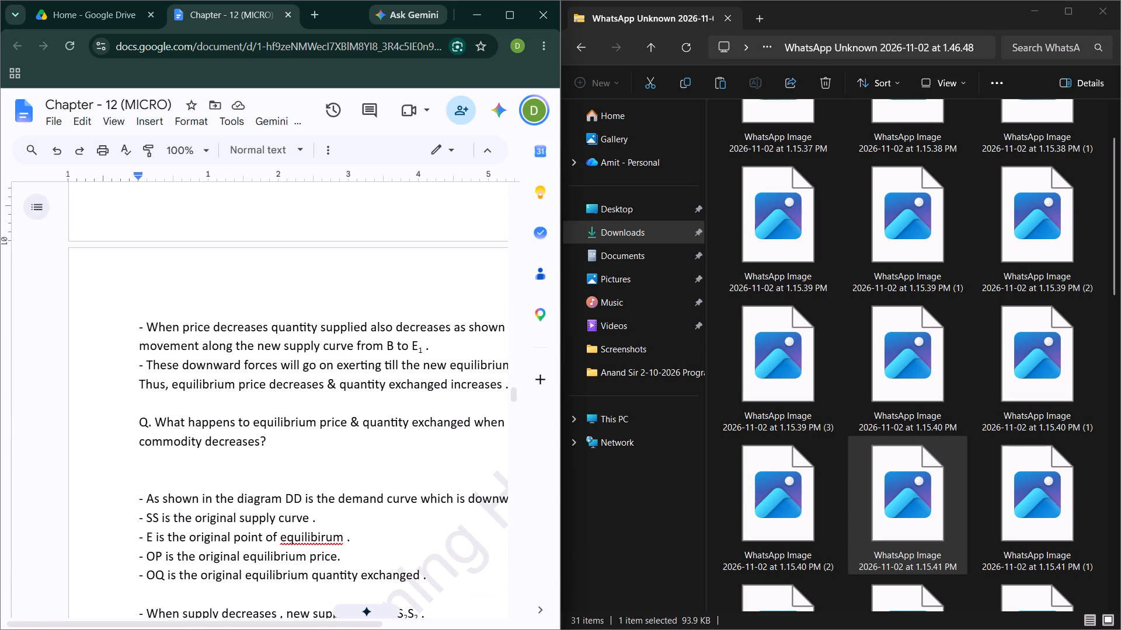
{"action": "scroll", "coordinate": [291, 467], "scroll_direction": "down", "scroll_amount": 1}
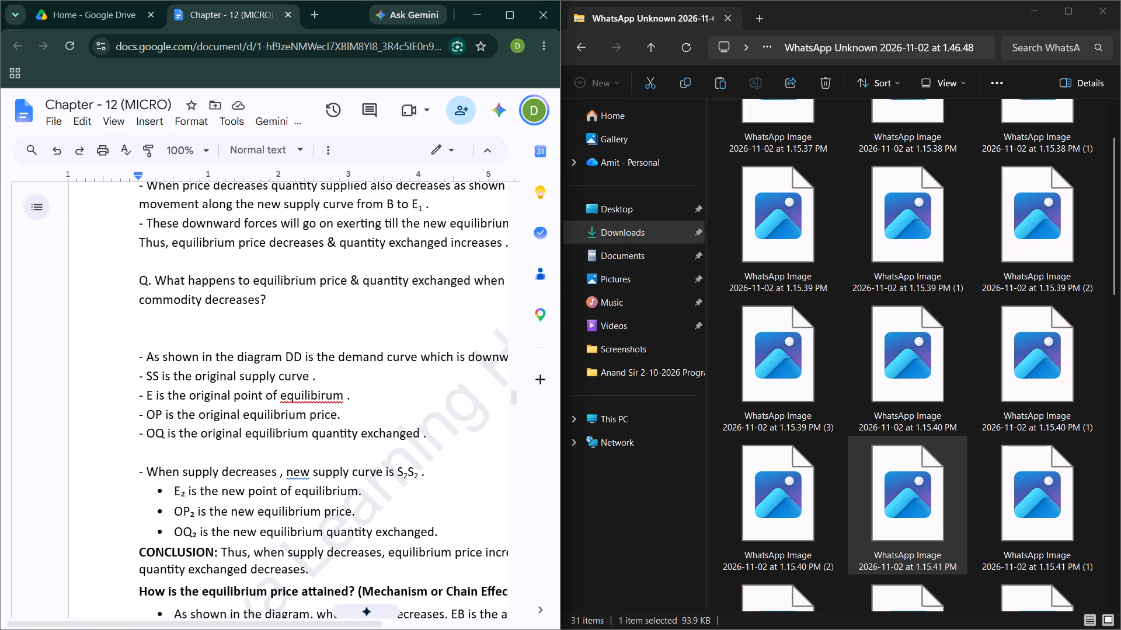
{"action": "scroll", "coordinate": [291, 467], "scroll_direction": "down", "scroll_amount": 3}
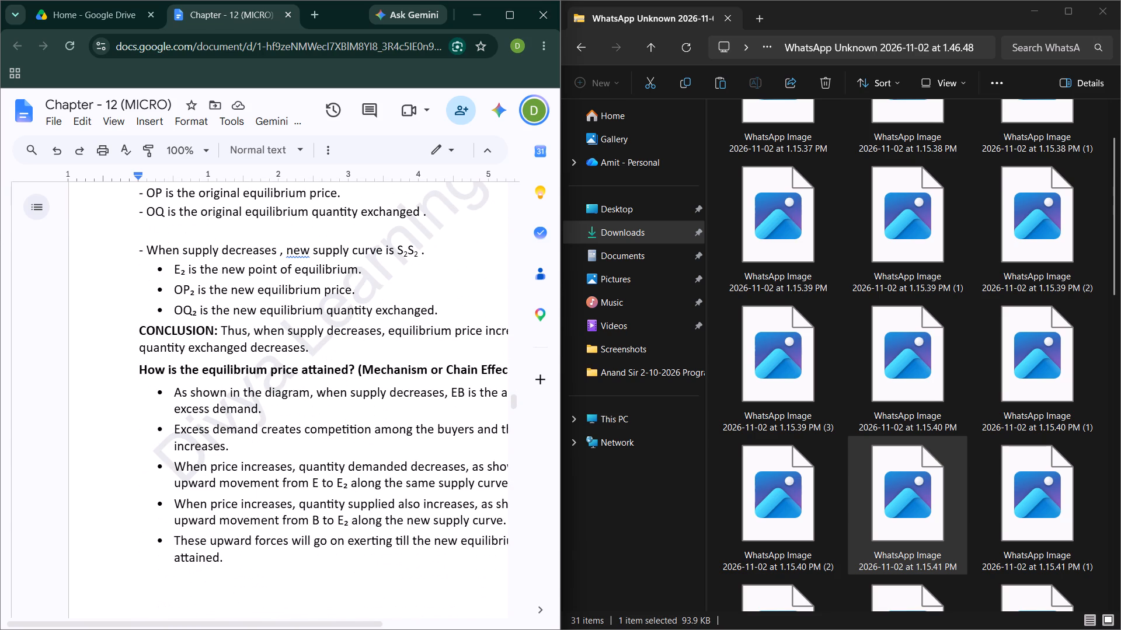
{"action": "scroll", "coordinate": [291, 467], "scroll_direction": "up", "scroll_amount": 4}
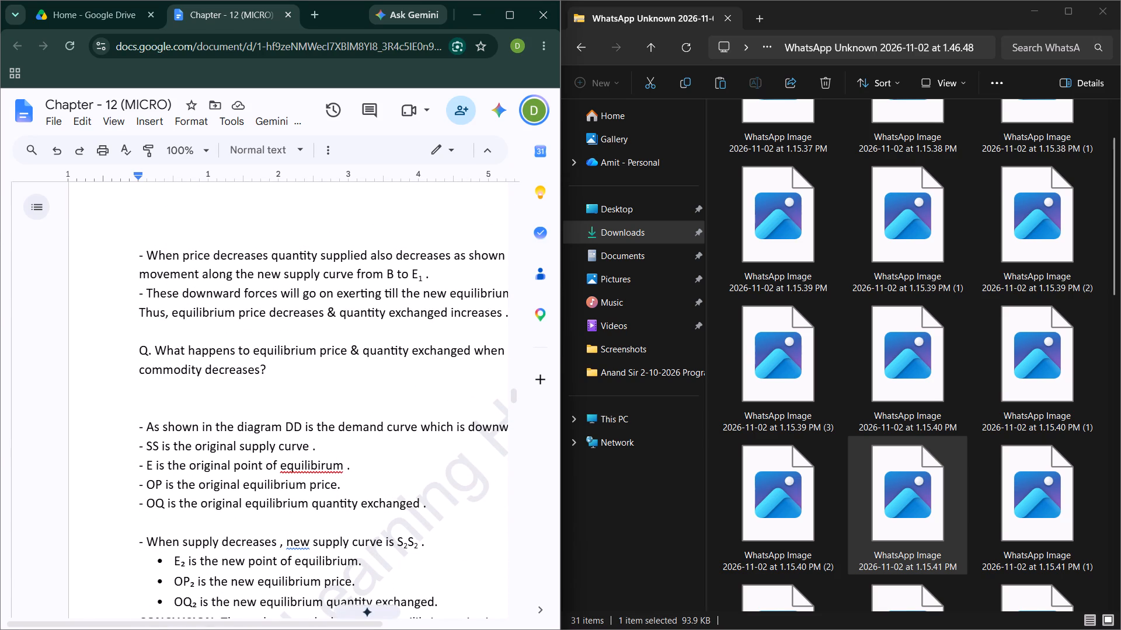
{"action": "left_click", "coordinate": [166, 395]}
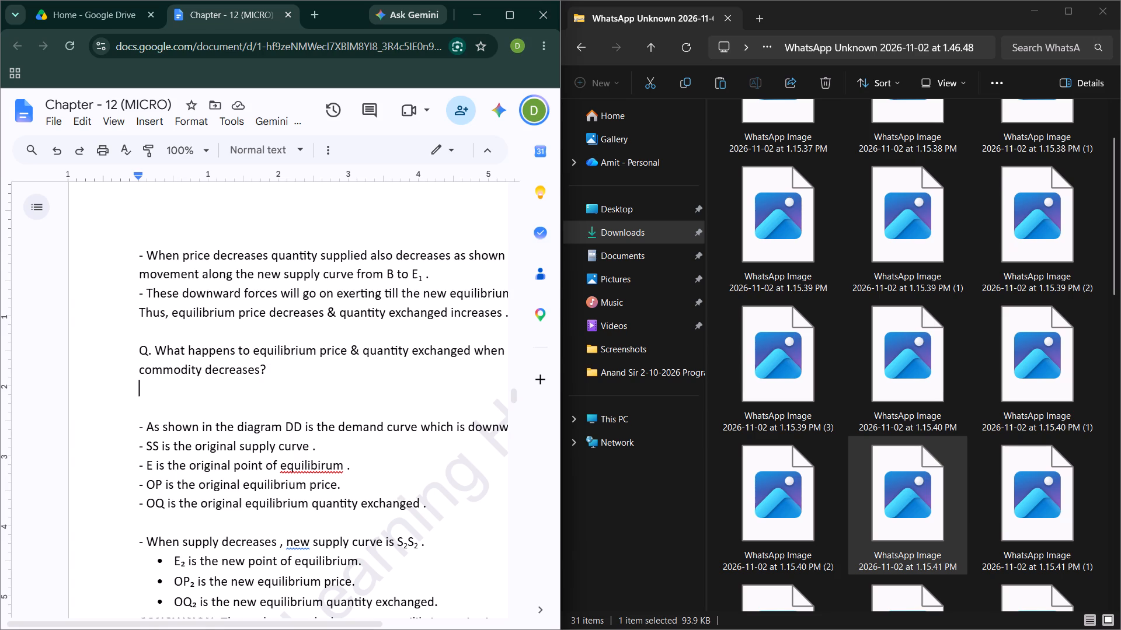
Paste the copied notebook photo on the blank line below the question about equilibrium when supply of a commodity decreases.
{"action": "key", "text": "ctrl+v"}
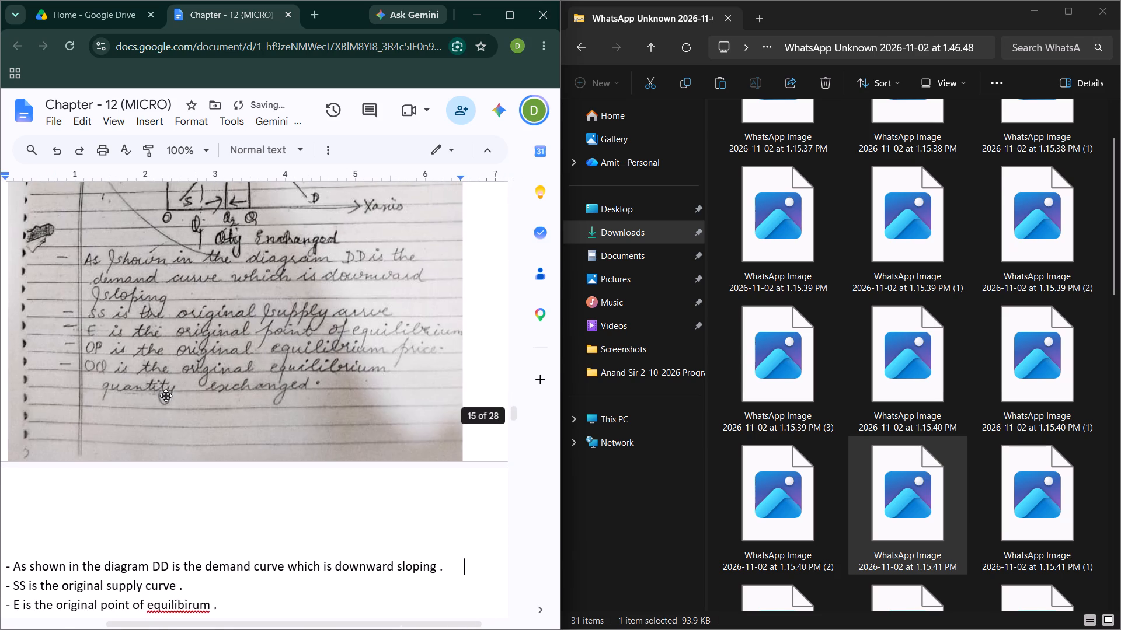
Crop the pasted photo to the decrease-in-supply excess demand diagram, removing the handwritten text above and below, the notebook margin and the page edge.
{"action": "double_click", "coordinate": [266, 291]}
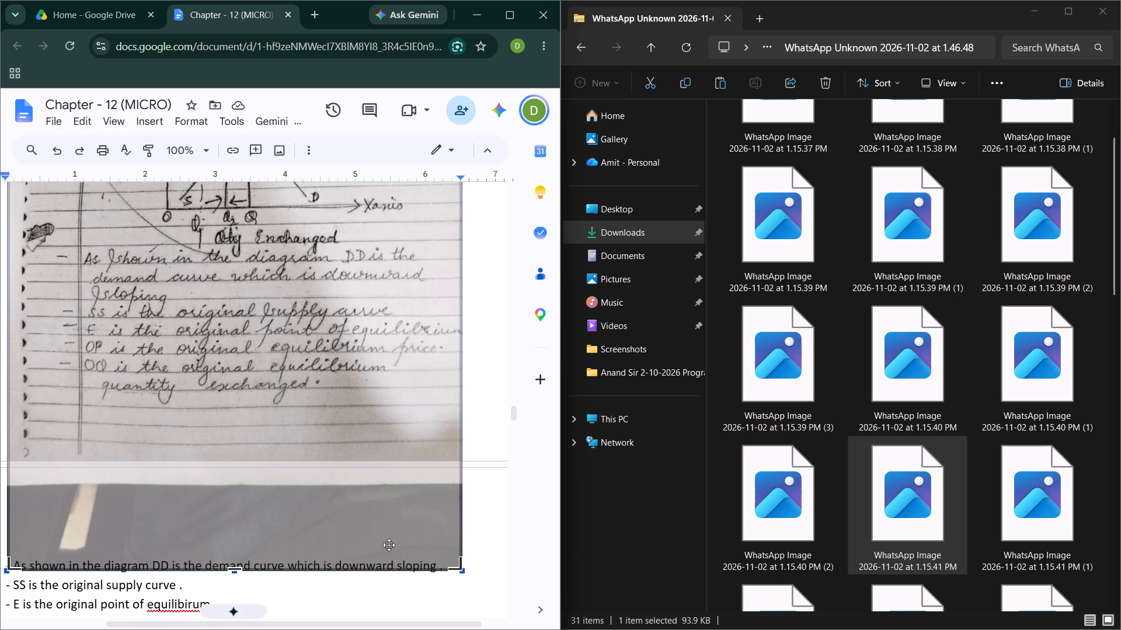
{"action": "left_click_drag", "start_coordinate": [458, 568], "coordinate": [432, 282]}
{"action": "scroll", "coordinate": [429, 304], "scroll_direction": "up", "scroll_amount": 2}
{"action": "scroll", "coordinate": [385, 343], "scroll_direction": "up", "scroll_amount": 2}
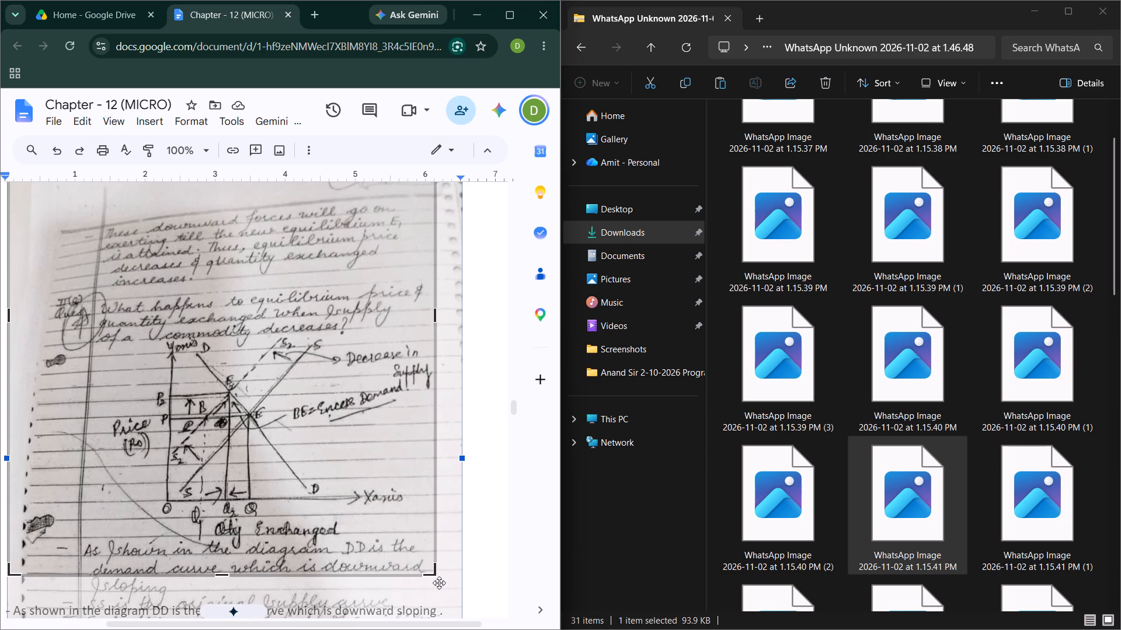
{"action": "left_click_drag", "start_coordinate": [436, 574], "coordinate": [436, 513]}
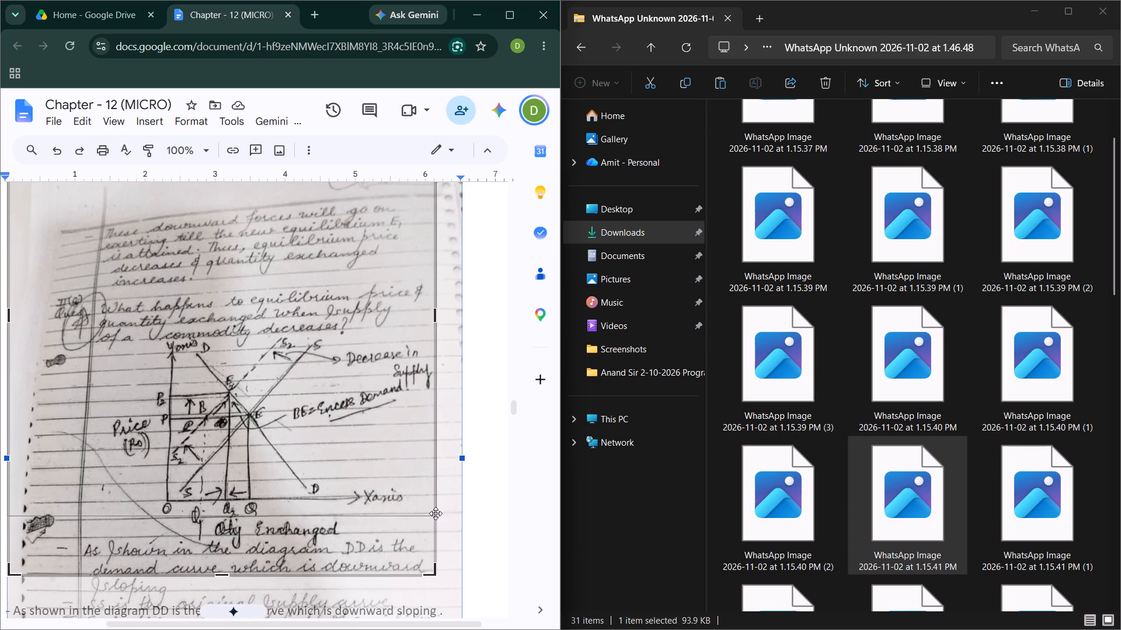
{"action": "left_click_drag", "start_coordinate": [436, 513], "coordinate": [437, 521]}
{"action": "scroll", "coordinate": [339, 353], "scroll_direction": "up", "scroll_amount": 2}
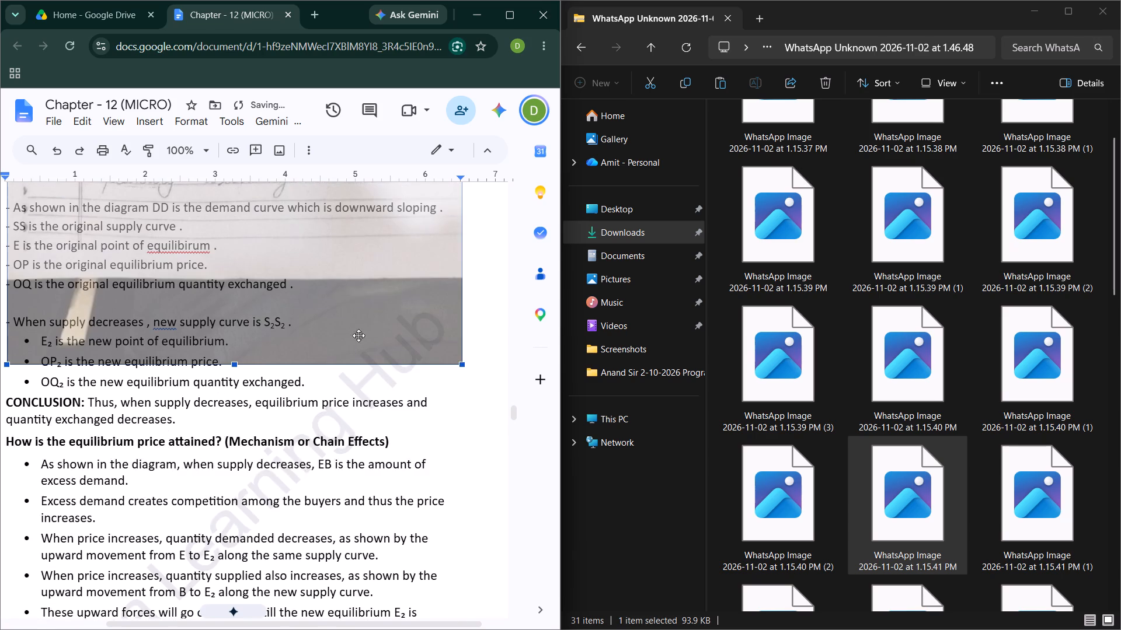
{"action": "scroll", "coordinate": [338, 303], "scroll_direction": "up", "scroll_amount": 3}
{"action": "scroll", "coordinate": [350, 392], "scroll_direction": "up", "scroll_amount": 2}
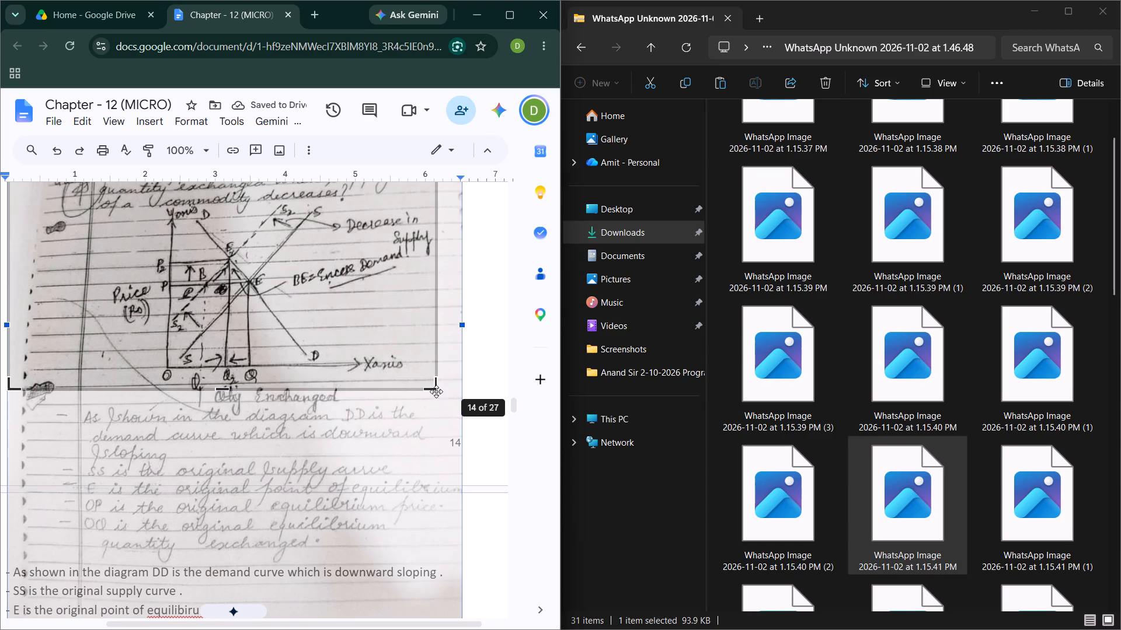
{"action": "left_click_drag", "start_coordinate": [434, 386], "coordinate": [443, 402]}
{"action": "scroll", "coordinate": [420, 411], "scroll_direction": "up", "scroll_amount": 3}
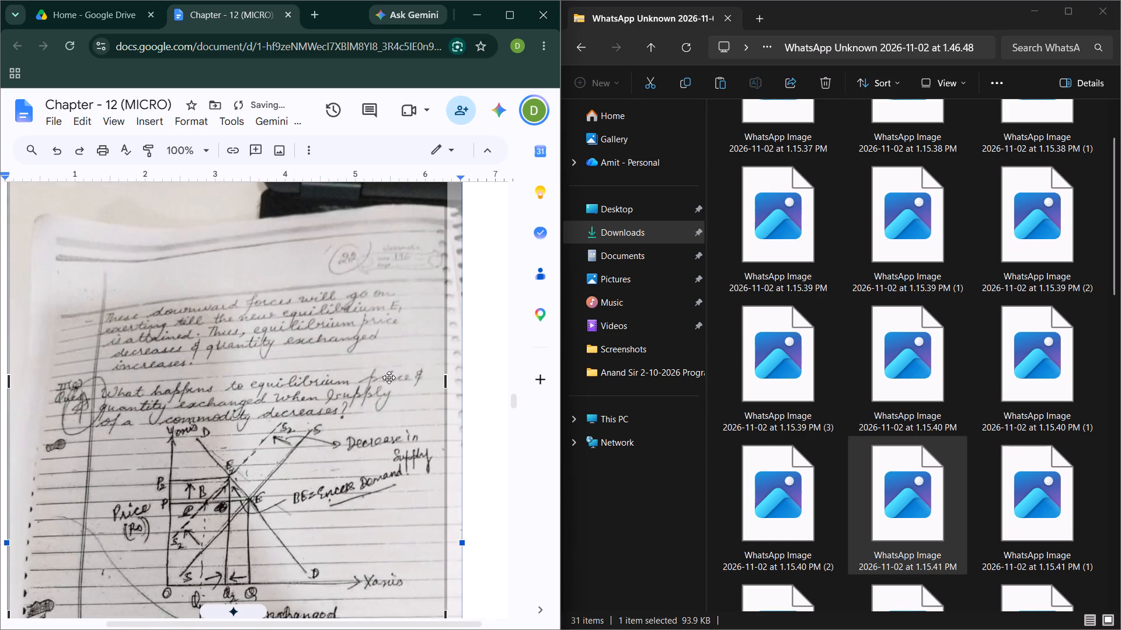
{"action": "scroll", "coordinate": [440, 242], "scroll_direction": "up", "scroll_amount": 2}
{"action": "left_click_drag", "start_coordinate": [442, 289], "coordinate": [460, 422]}
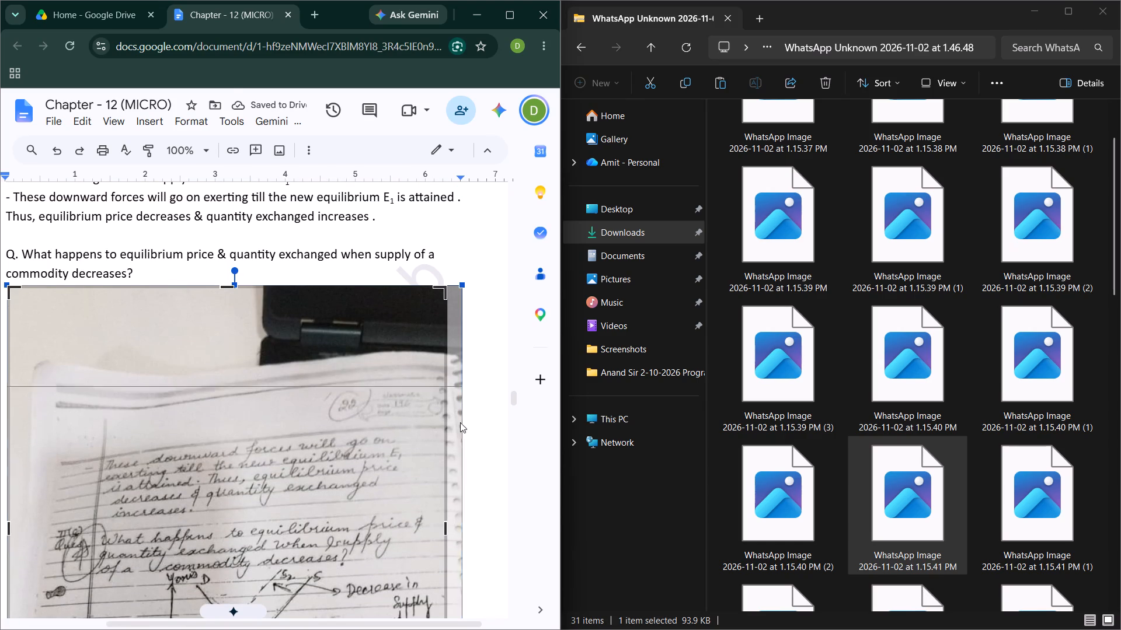
{"action": "left_click_drag", "start_coordinate": [460, 422], "coordinate": [434, 518]}
{"action": "scroll", "coordinate": [435, 517], "scroll_direction": "down", "scroll_amount": 3}
{"action": "scroll", "coordinate": [425, 441], "scroll_direction": "up", "scroll_amount": 3}
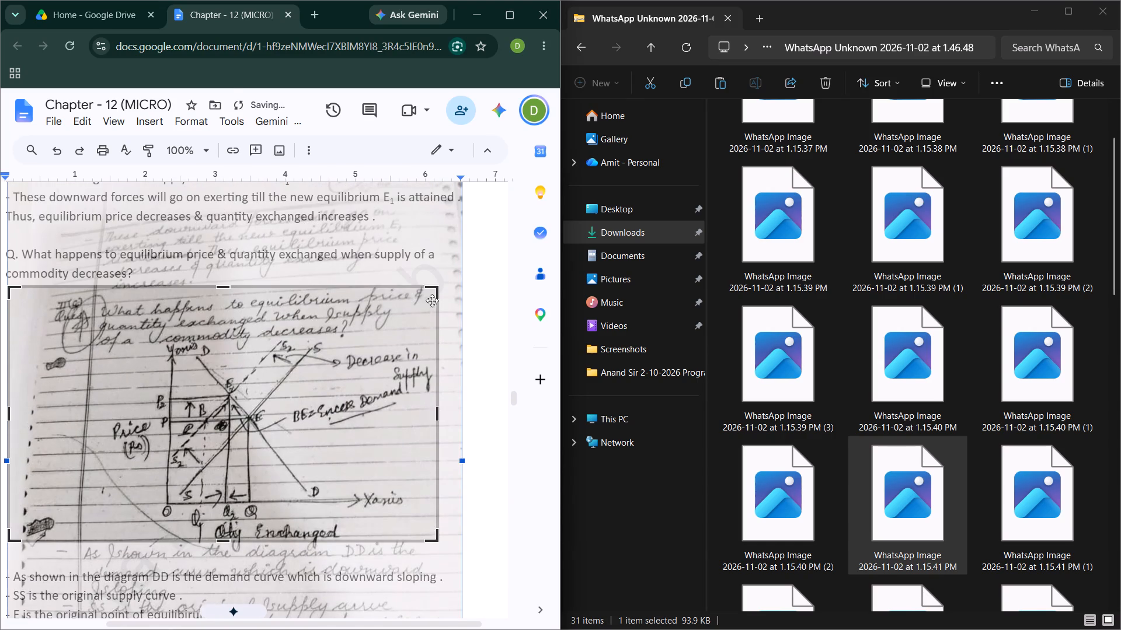
{"action": "left_click_drag", "start_coordinate": [435, 290], "coordinate": [438, 345]}
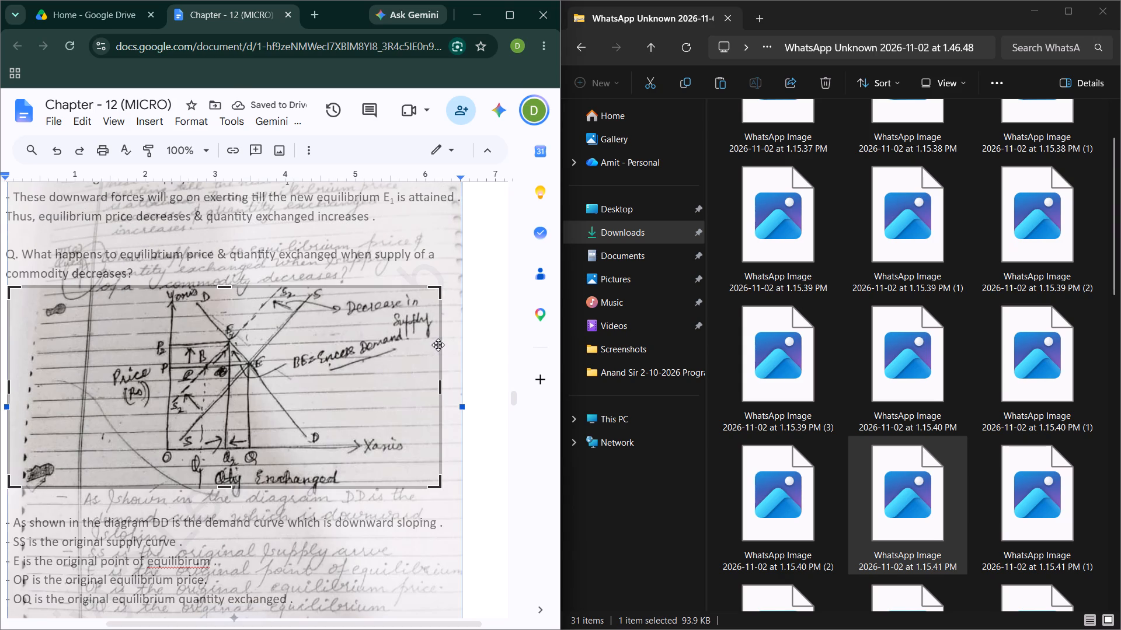
{"action": "left_click_drag", "start_coordinate": [12, 384], "coordinate": [107, 386]}
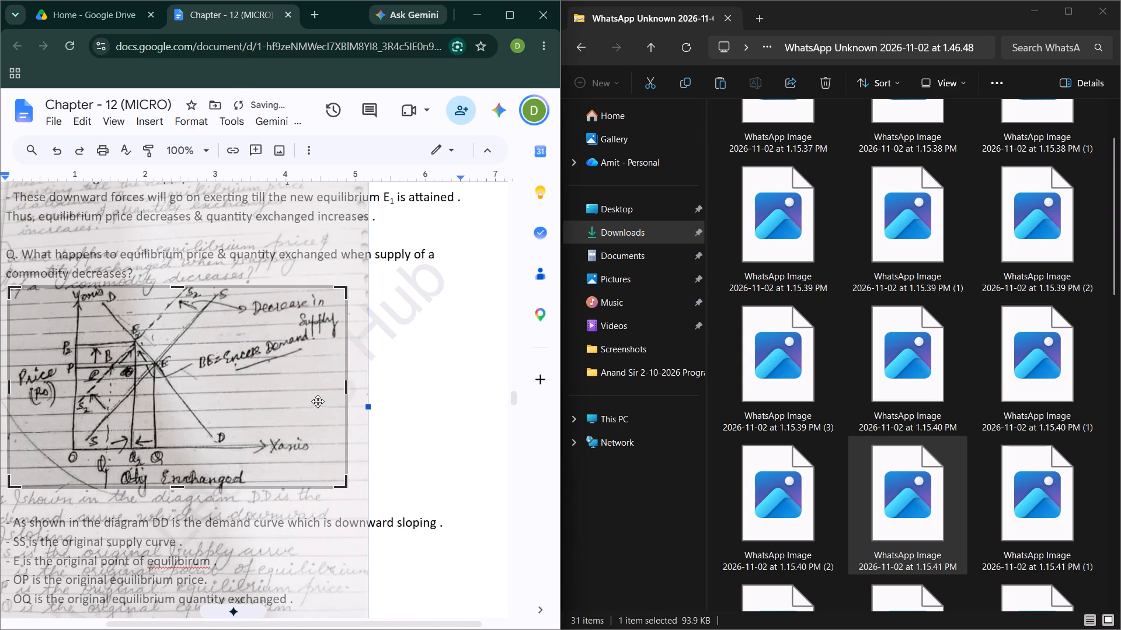
{"action": "left_click", "coordinate": [421, 376]}
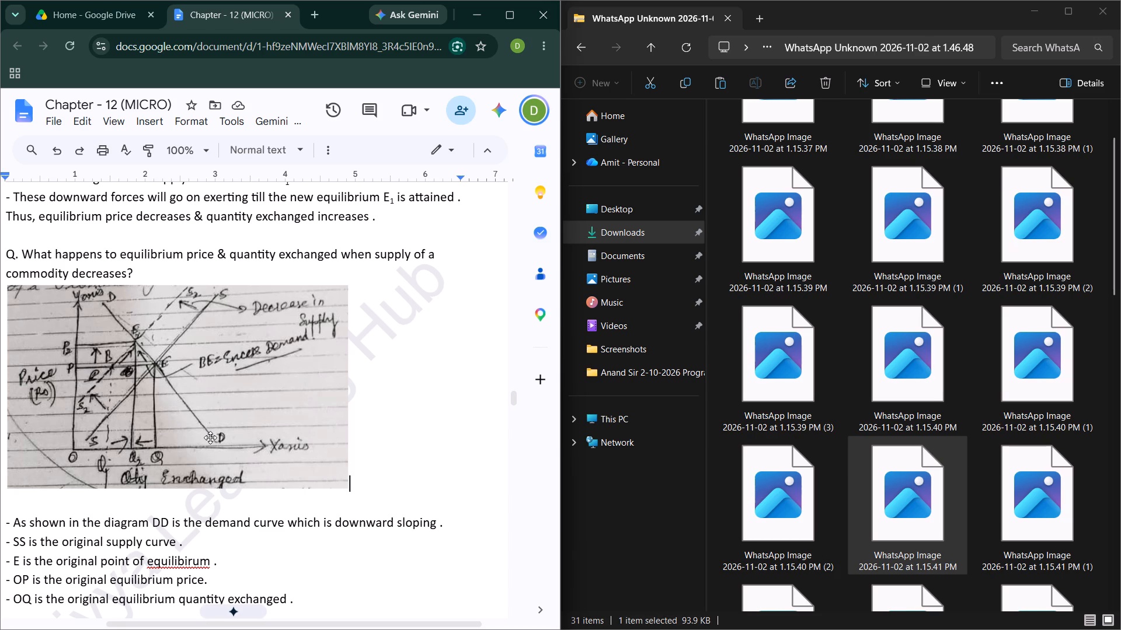
Correct the misspelled "equilibirum" to "equilibrium" in the "E is the original point of" line below the diagram.
{"action": "scroll", "coordinate": [207, 440], "scroll_direction": "down", "scroll_amount": 3}
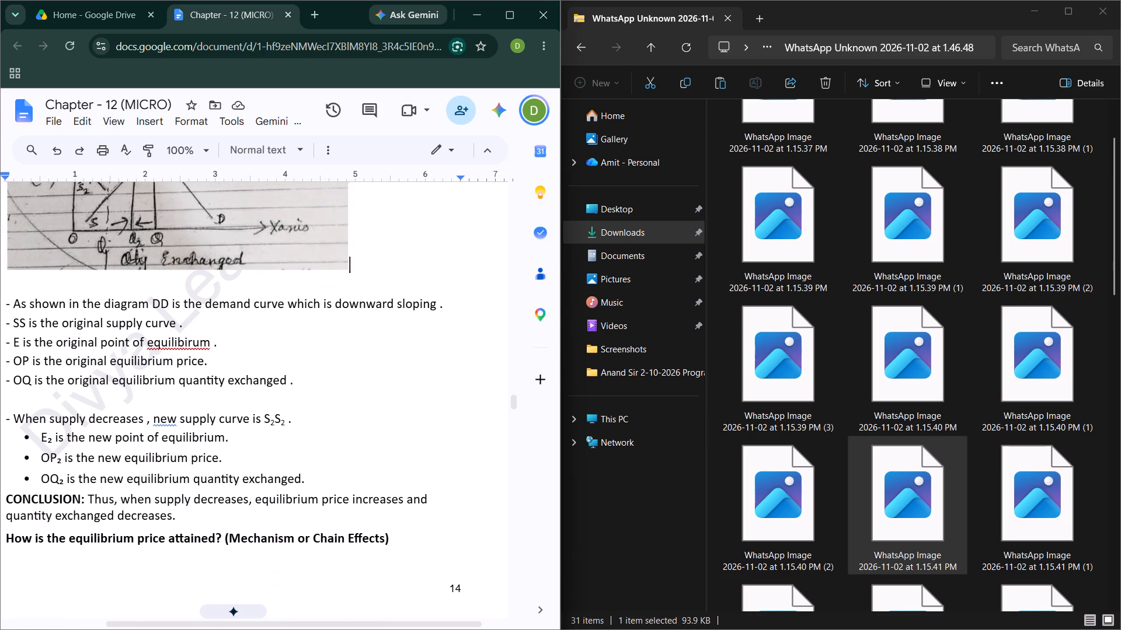
{"action": "left_click", "coordinate": [176, 341]}
{"action": "left_click", "coordinate": [183, 325]}
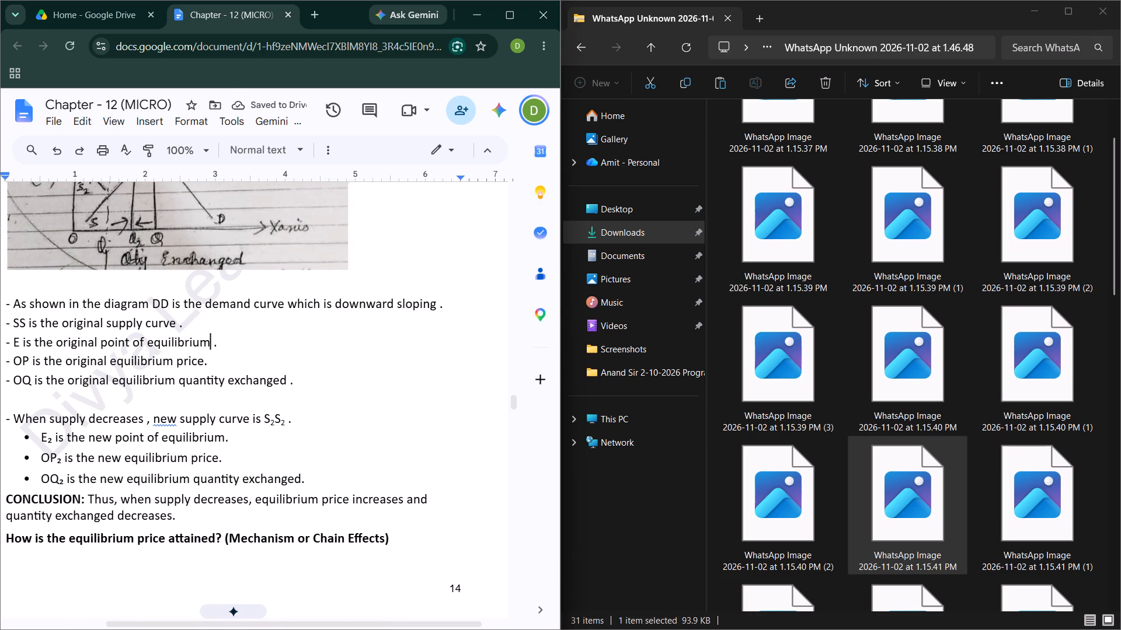
{"action": "left_click", "coordinate": [93, 289]}
{"action": "left_click", "coordinate": [99, 289]}
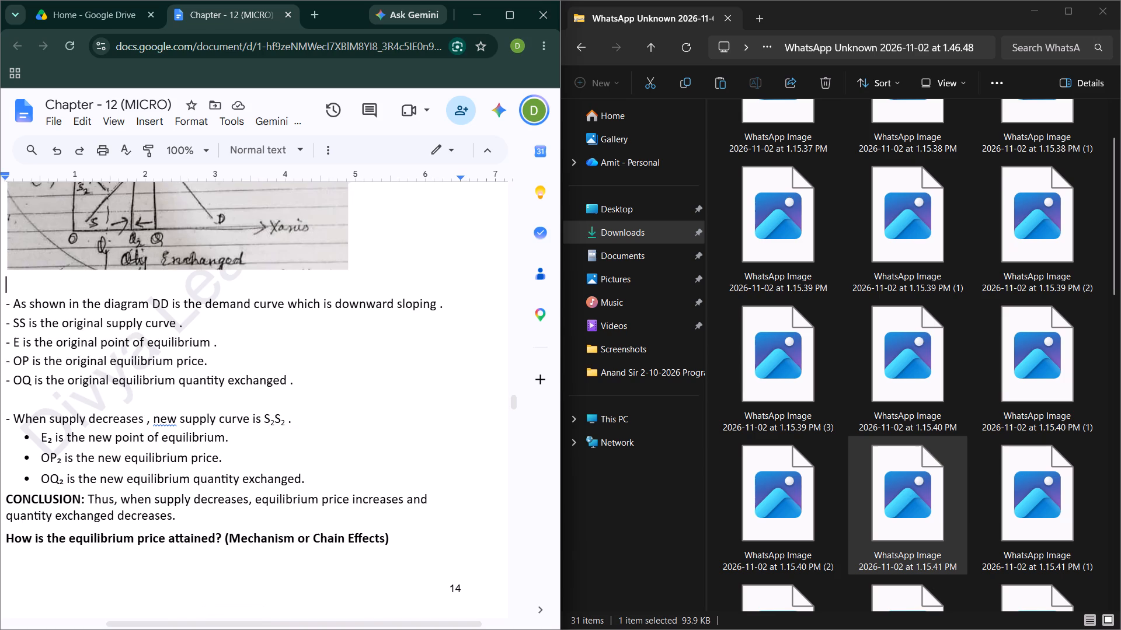
Copy the notebook photo "WhatsApp Image 2026-11-02 at 1.15.41 PM (1)", which holds the Case III diagram for equal increases in demand and supply.
{"action": "scroll", "coordinate": [332, 474], "scroll_direction": "down", "scroll_amount": 5}
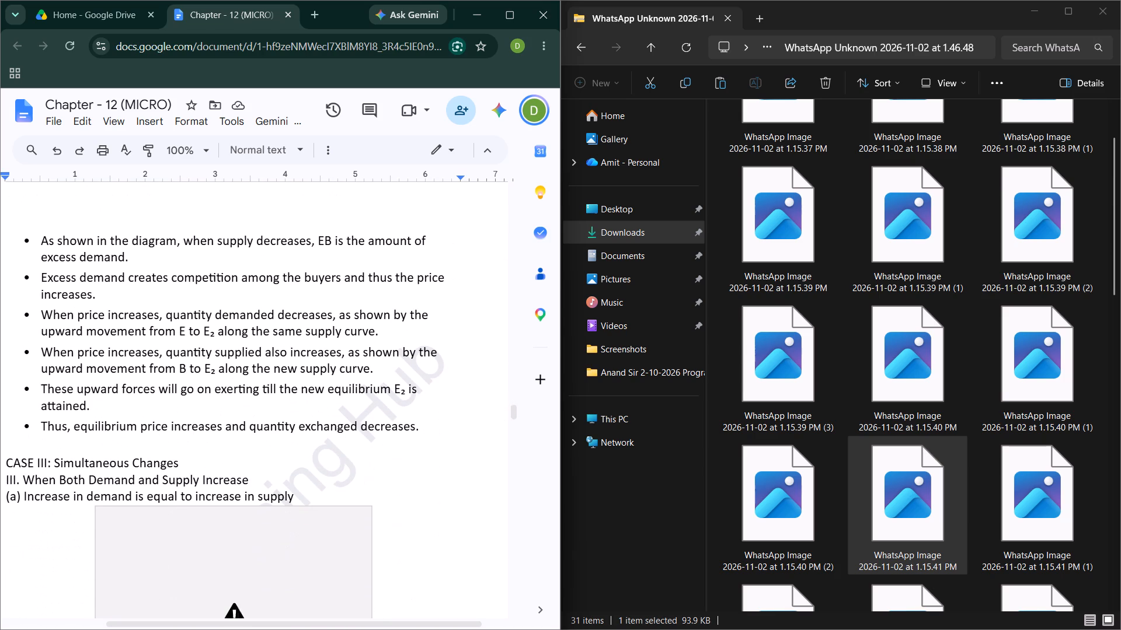
{"action": "scroll", "coordinate": [332, 474], "scroll_direction": "down", "scroll_amount": 3}
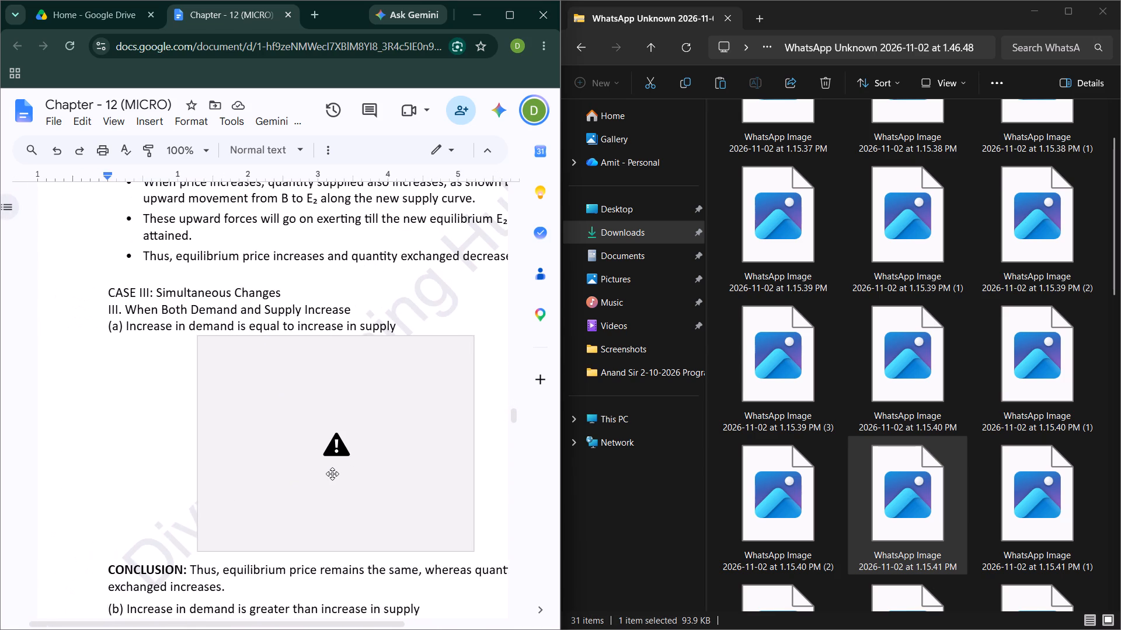
{"action": "scroll", "coordinate": [332, 474], "scroll_direction": "down", "scroll_amount": 1}
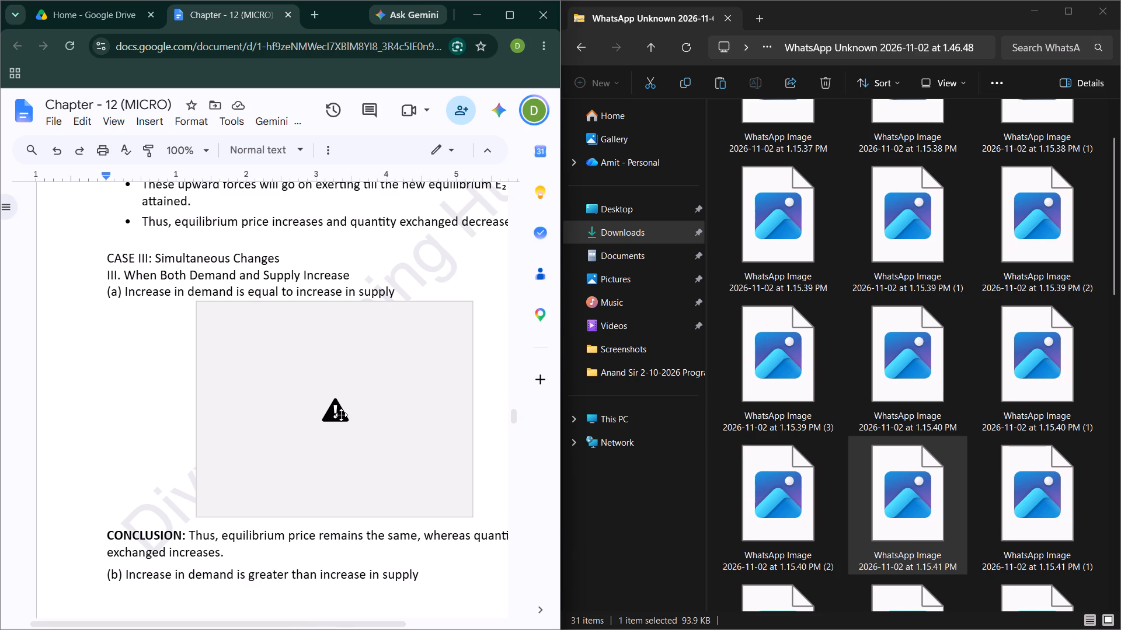
{"action": "left_click", "coordinate": [960, 10]}
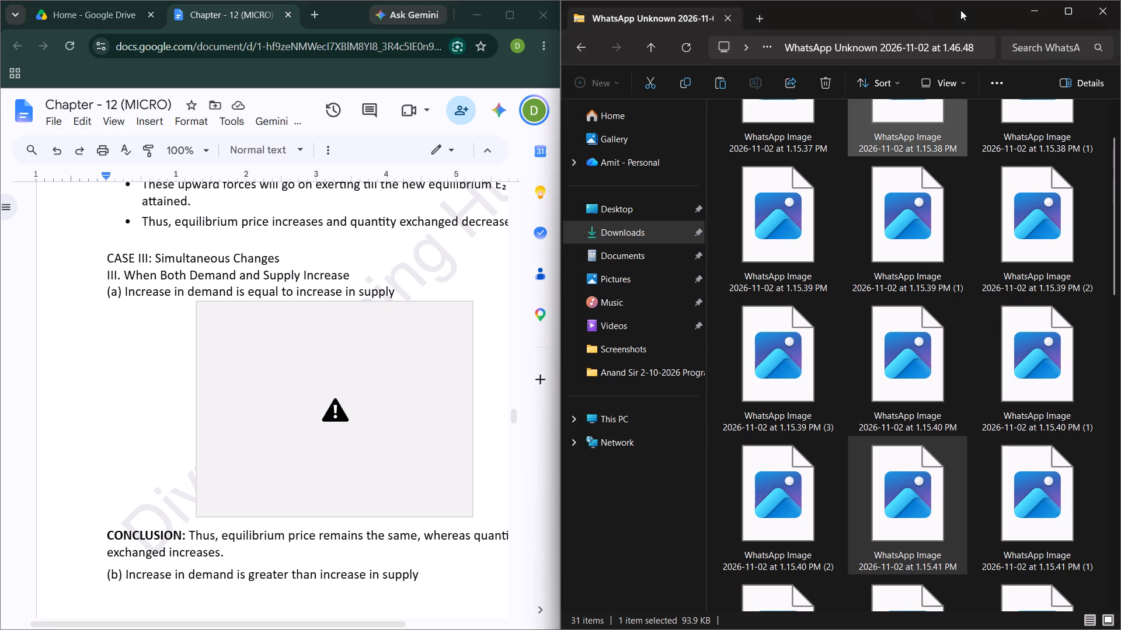
{"action": "scroll", "coordinate": [983, 327], "scroll_direction": "down", "scroll_amount": 1}
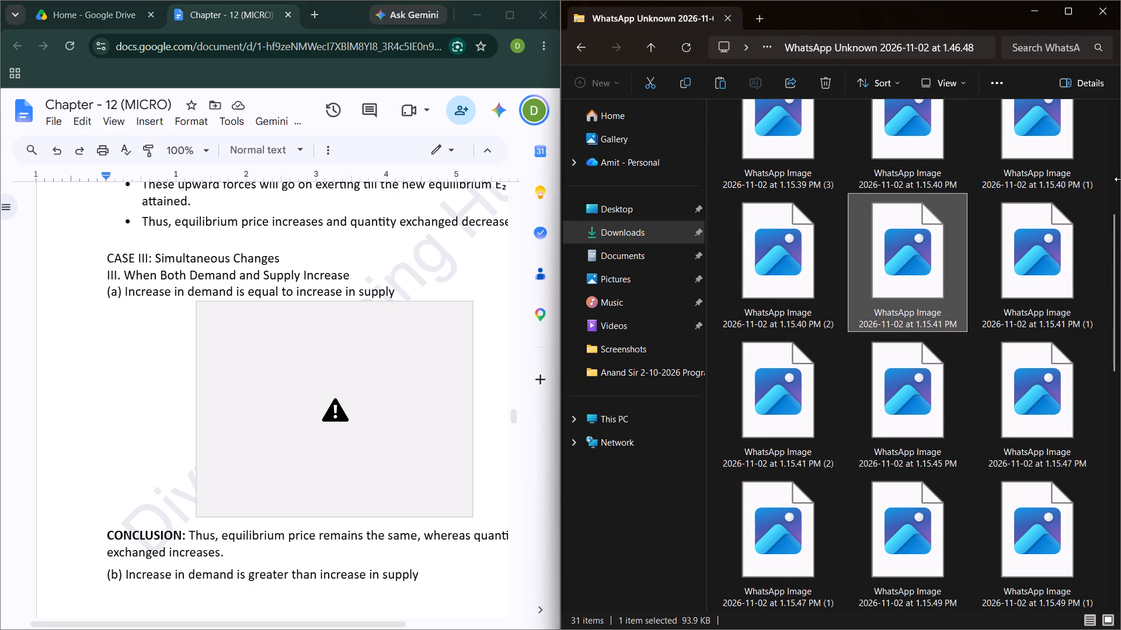
{"action": "double_click", "coordinate": [1015, 236]}
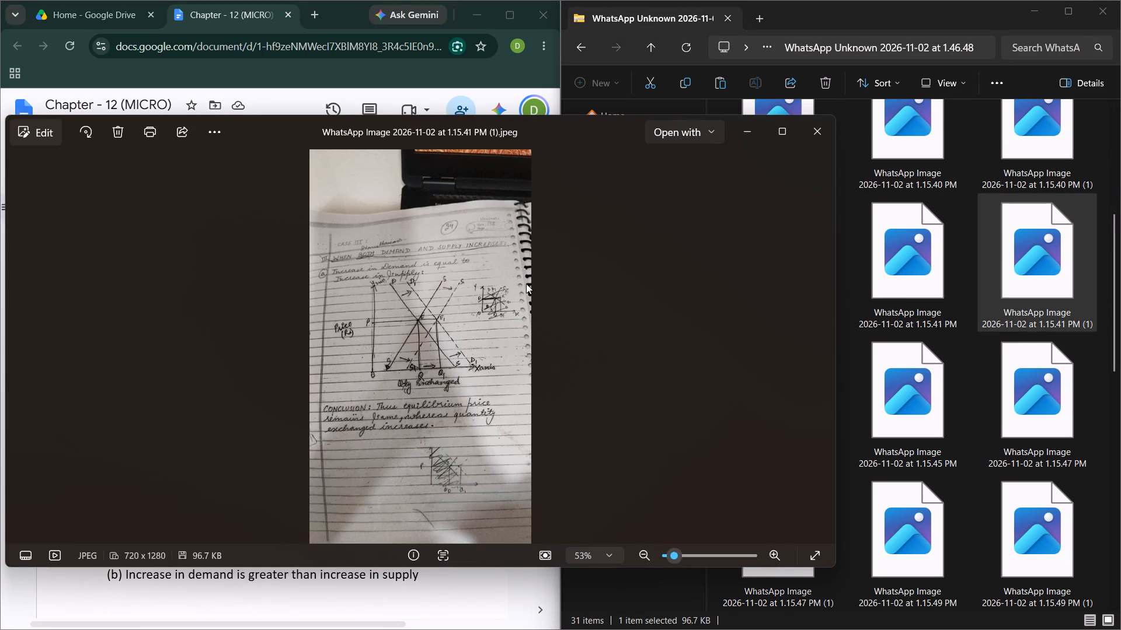
{"action": "right_click", "coordinate": [436, 290]}
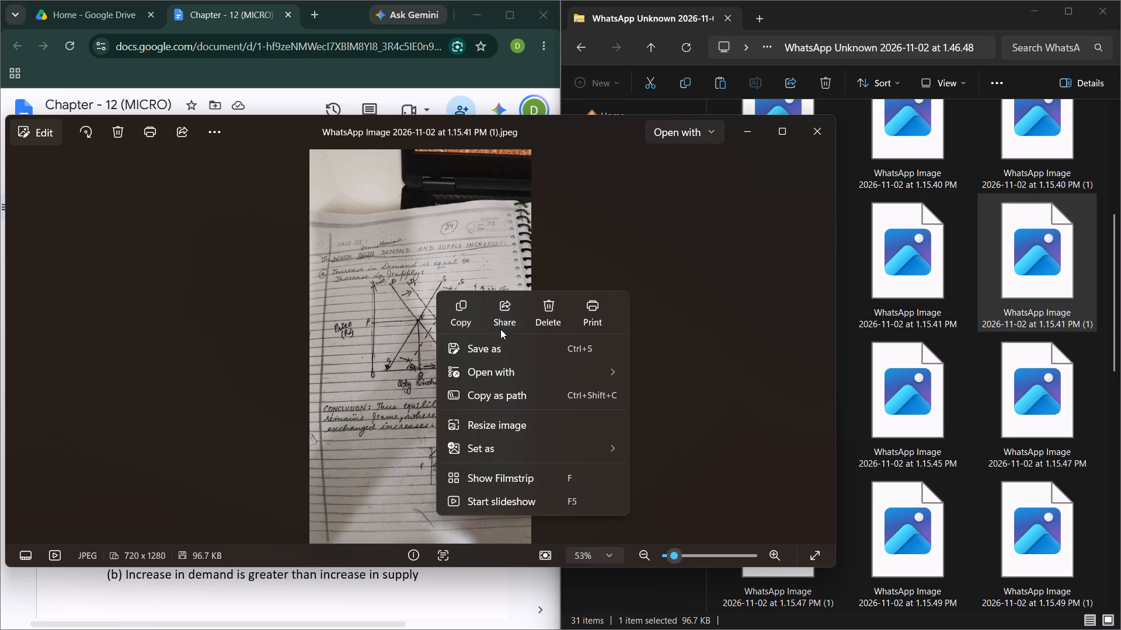
{"action": "left_click", "coordinate": [469, 321]}
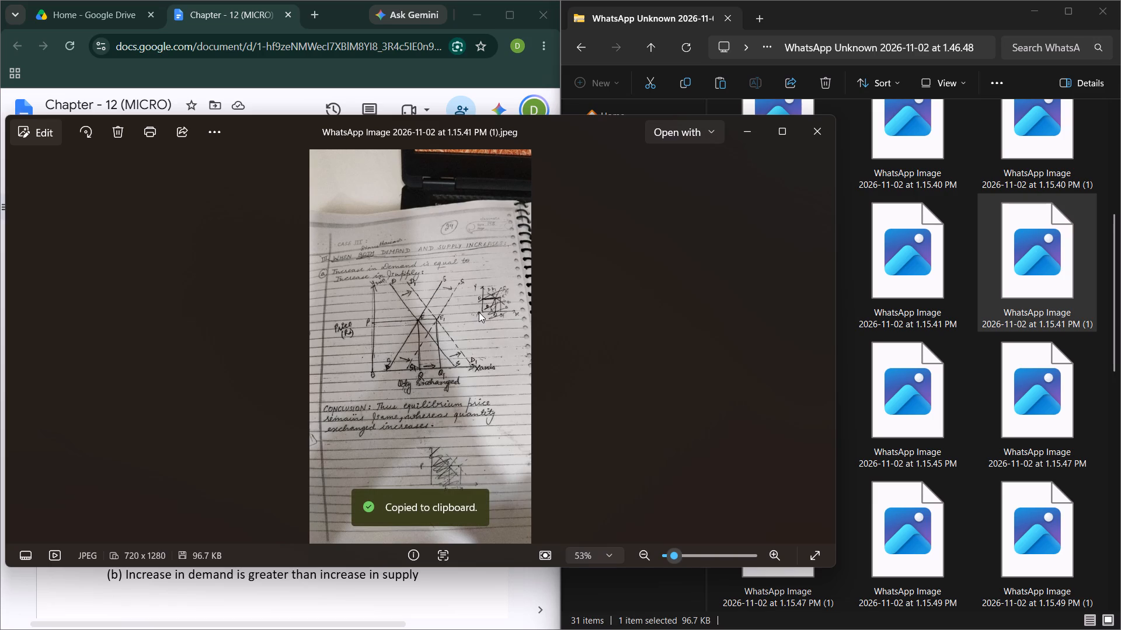
{"action": "double_click", "coordinate": [811, 133]}
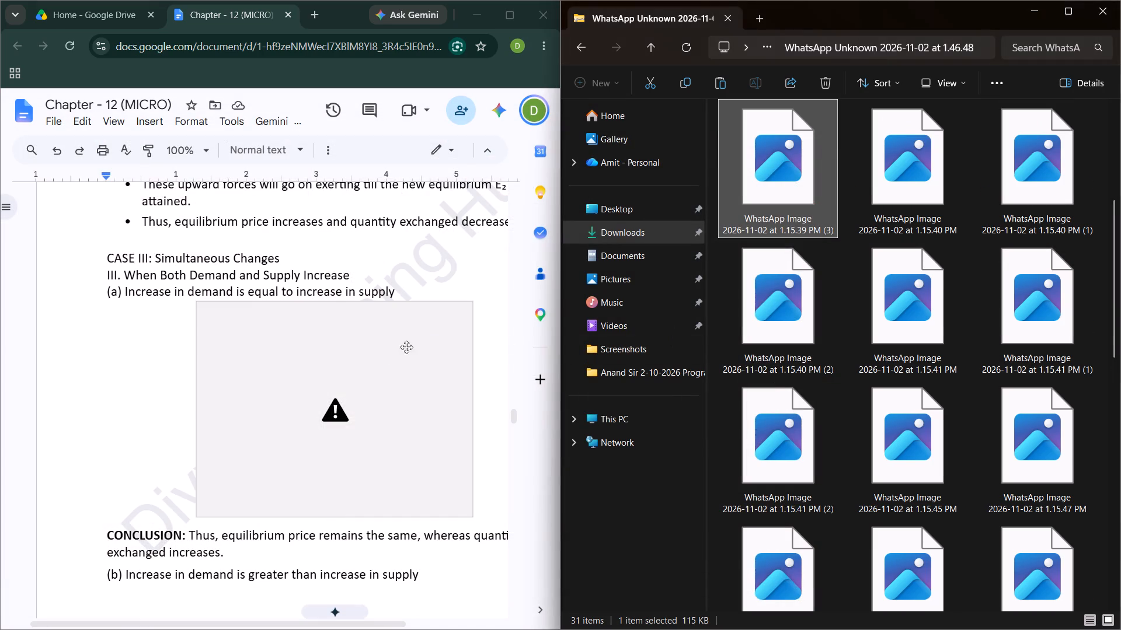
Replace the broken image placeholder under "(a) Increase in demand is equal to increase in supply" with the copied notebook photo.
{"action": "left_click", "coordinate": [368, 358]}
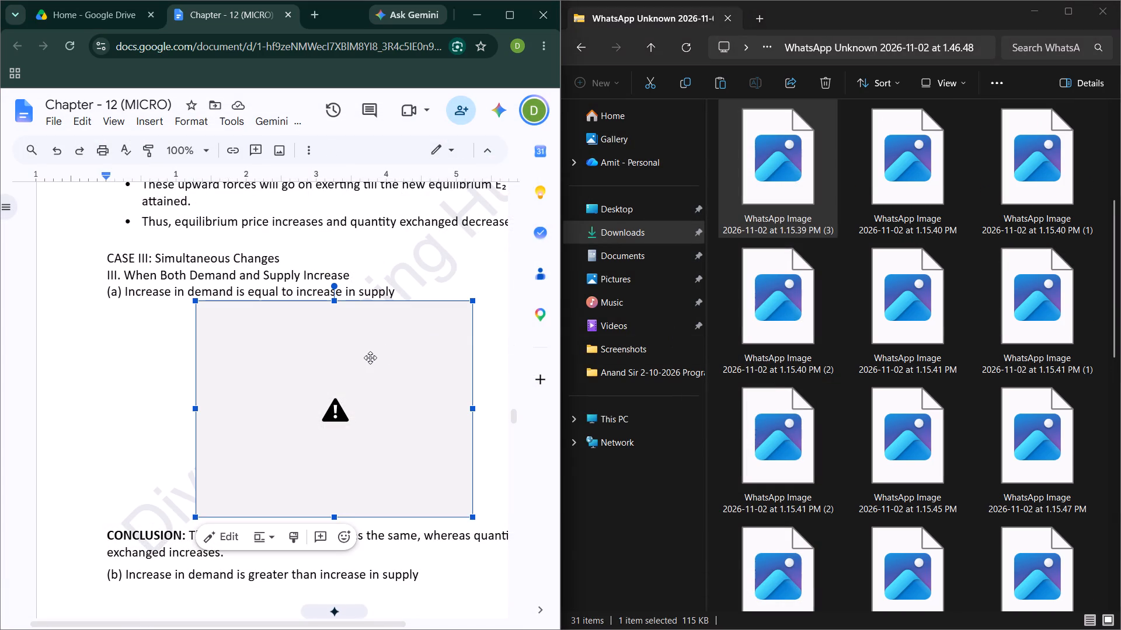
{"action": "key", "text": "ctrl+v"}
Crop the pasted notebook photo to the diagram showing equal increases in demand and supply.
{"action": "double_click", "coordinate": [358, 292]}
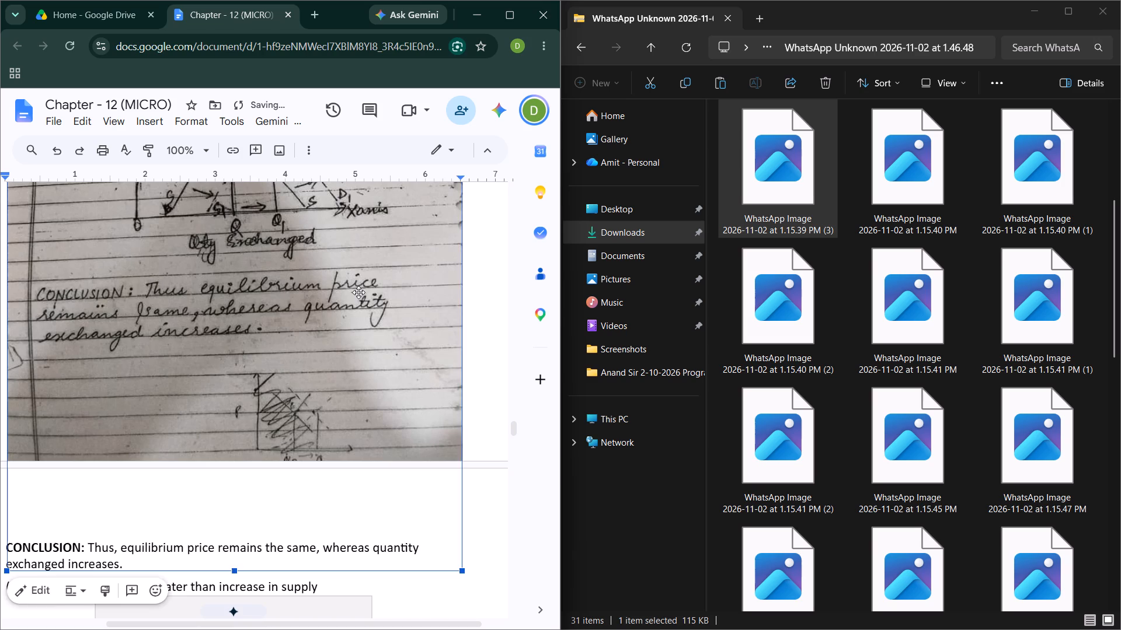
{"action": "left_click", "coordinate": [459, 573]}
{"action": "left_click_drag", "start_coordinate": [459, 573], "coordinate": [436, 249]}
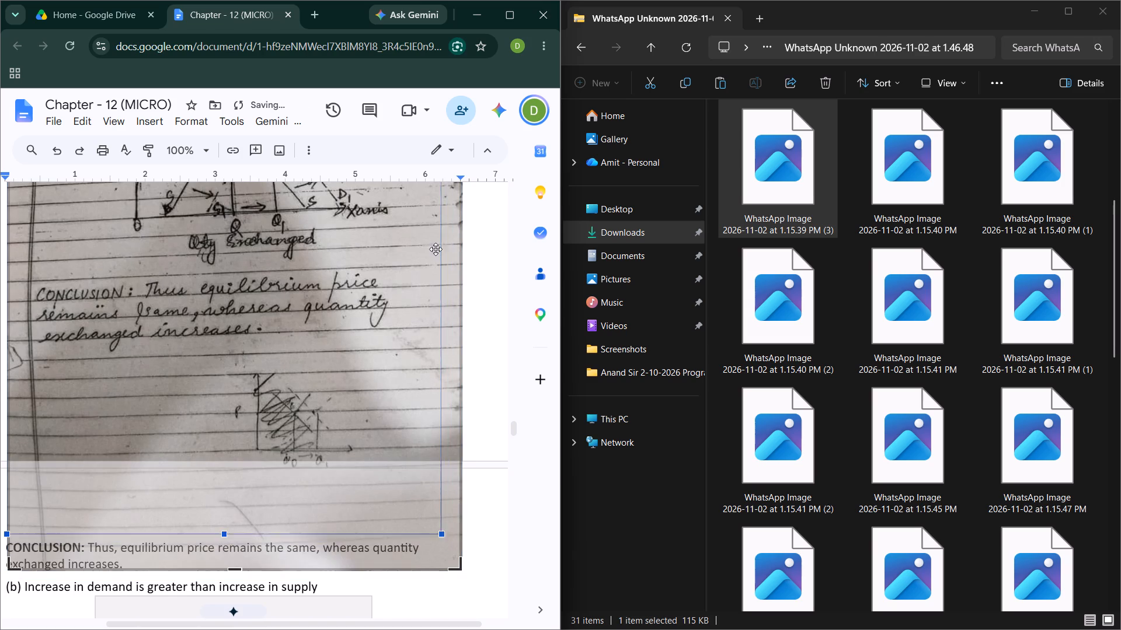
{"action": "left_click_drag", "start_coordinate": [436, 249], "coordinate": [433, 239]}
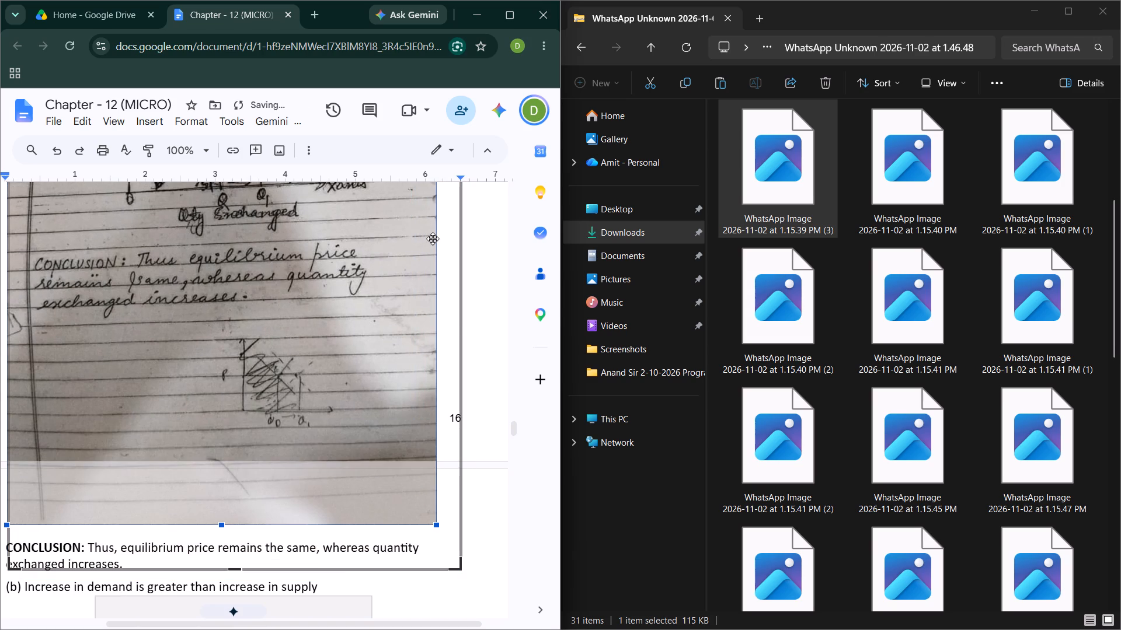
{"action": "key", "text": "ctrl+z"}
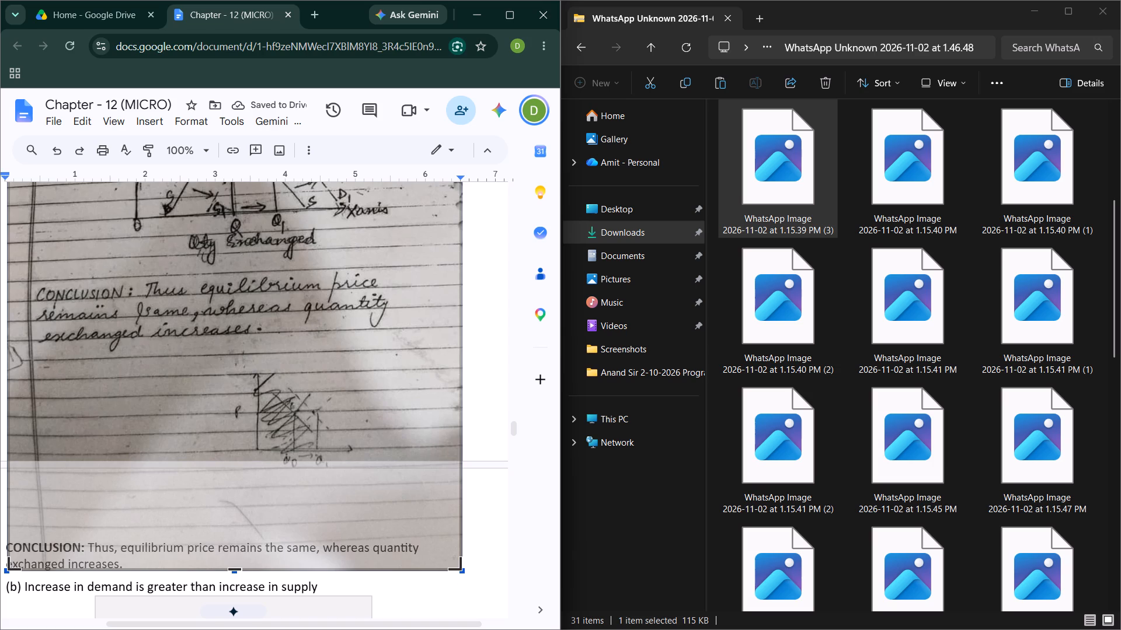
Crop the new photo to the equal demand and supply increase diagram, removing the headings above and the conclusion text below.
{"action": "left_click_drag", "start_coordinate": [457, 568], "coordinate": [448, 254]}
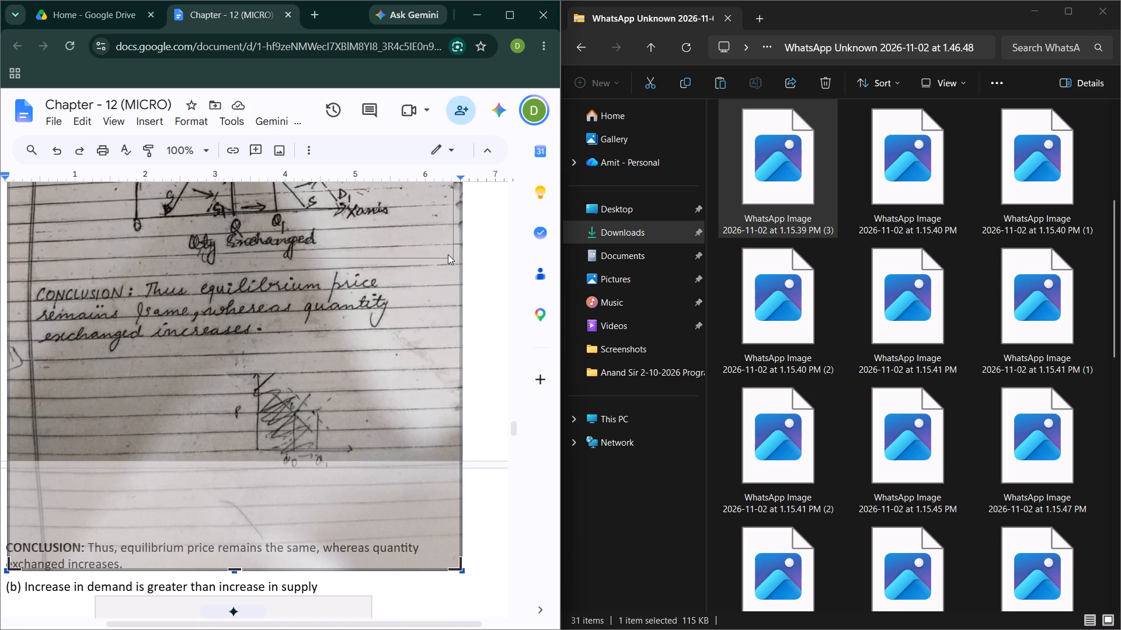
{"action": "left_click_drag", "start_coordinate": [448, 254], "coordinate": [450, 262]}
{"action": "scroll", "coordinate": [444, 270], "scroll_direction": "up", "scroll_amount": 4}
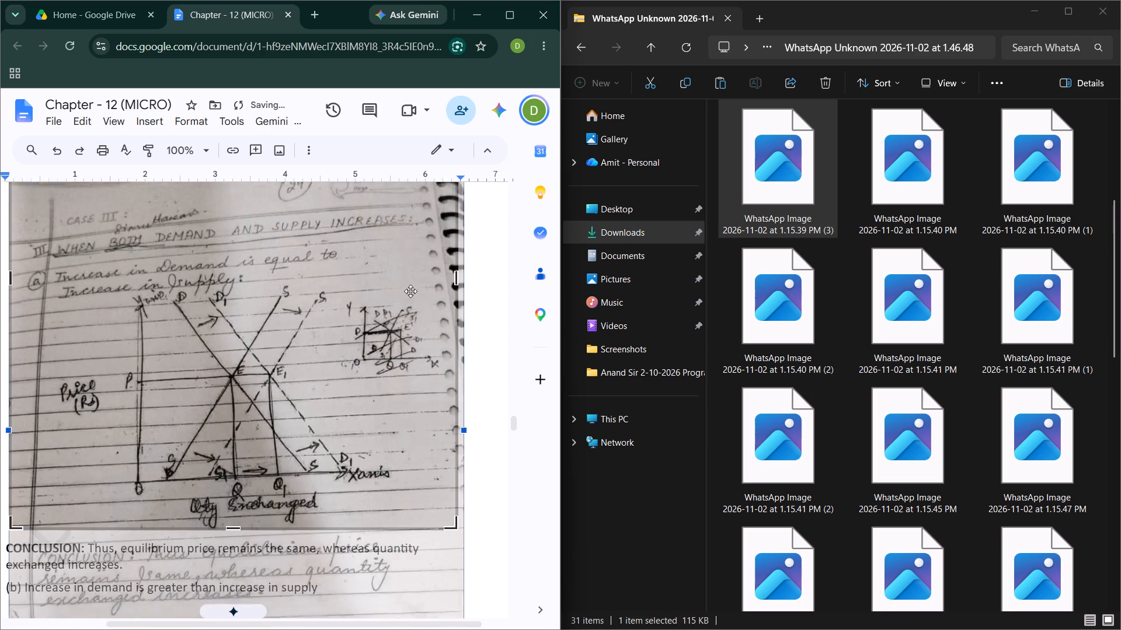
{"action": "scroll", "coordinate": [408, 292], "scroll_direction": "up", "scroll_amount": 2}
{"action": "left_click_drag", "start_coordinate": [451, 205], "coordinate": [451, 278]}
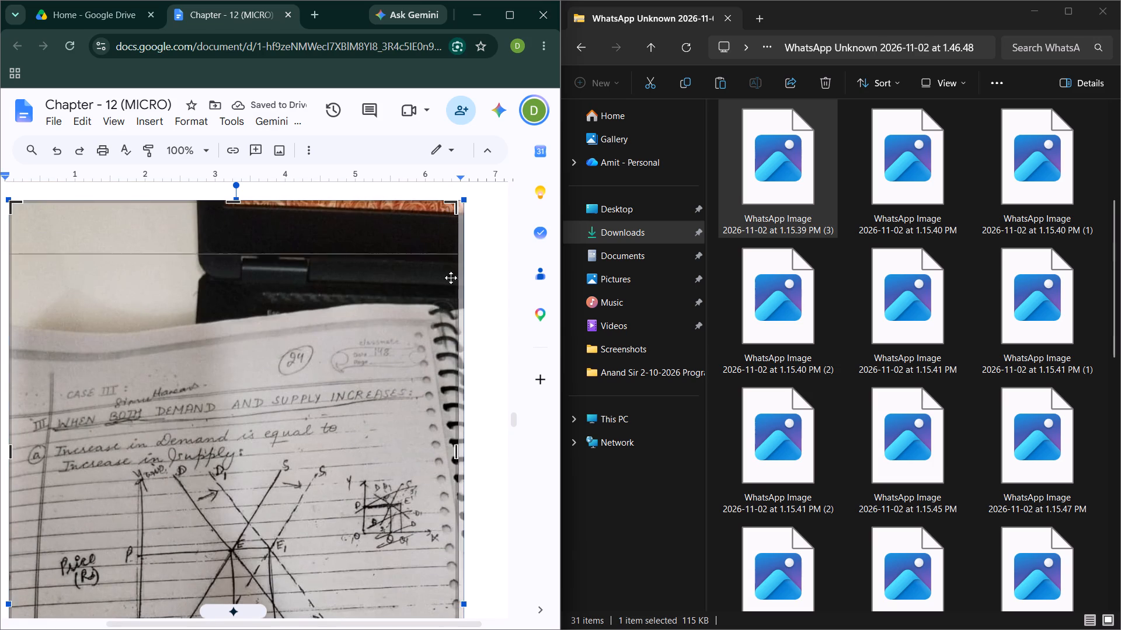
{"action": "left_click_drag", "start_coordinate": [451, 278], "coordinate": [444, 464]}
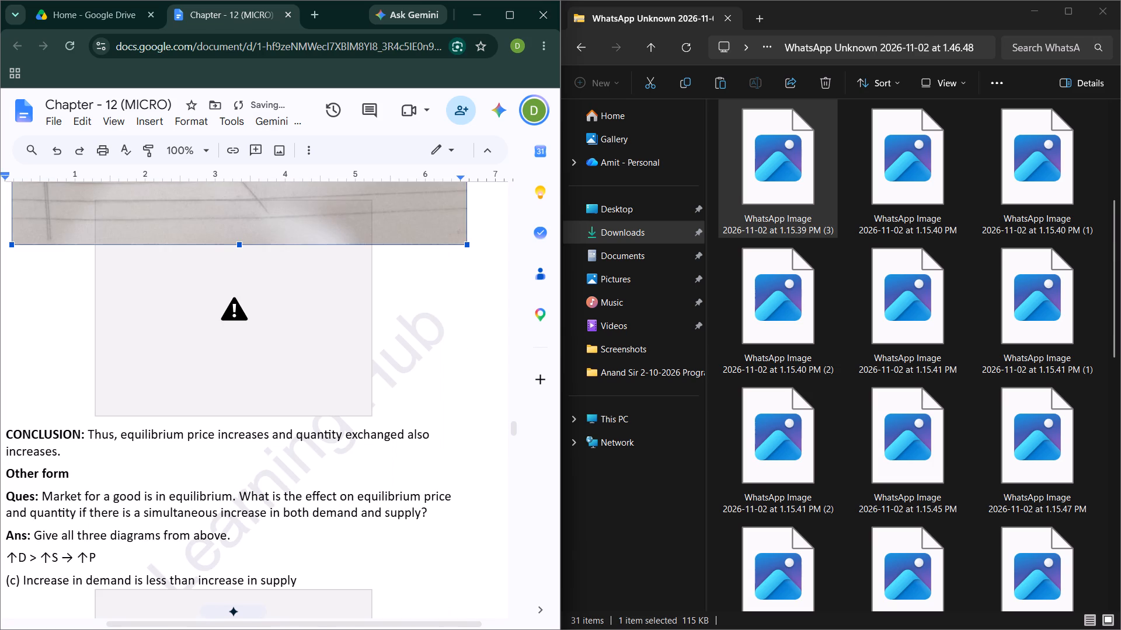
{"action": "scroll", "coordinate": [405, 378], "scroll_direction": "up", "scroll_amount": 4}
{"action": "scroll", "coordinate": [347, 370], "scroll_direction": "up", "scroll_amount": 2}
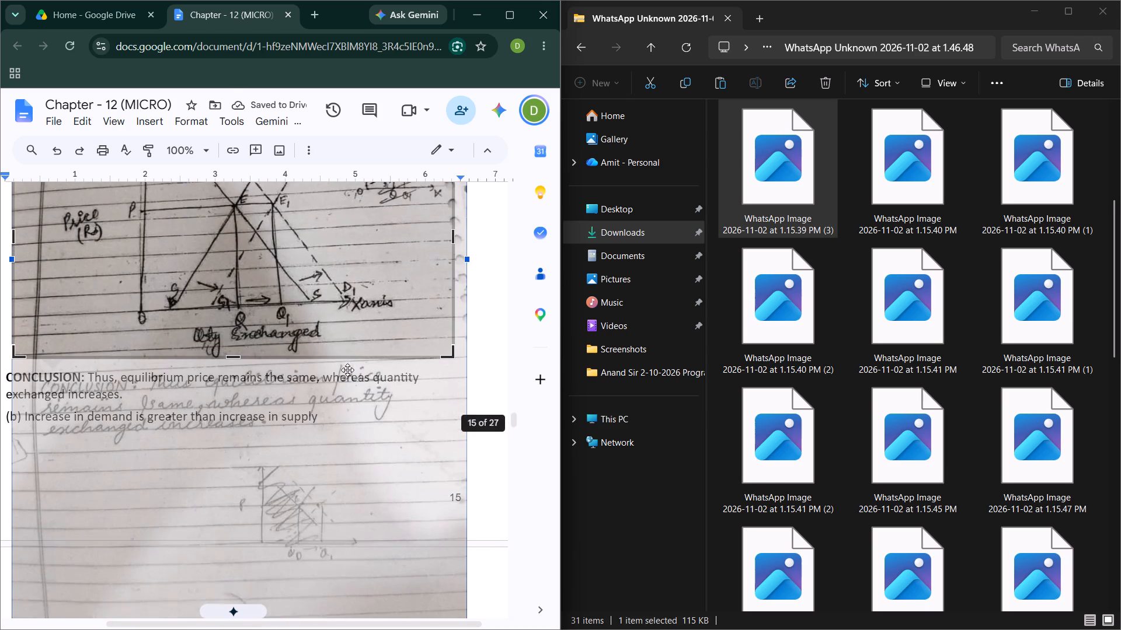
{"action": "scroll", "coordinate": [347, 367], "scroll_direction": "up", "scroll_amount": 2}
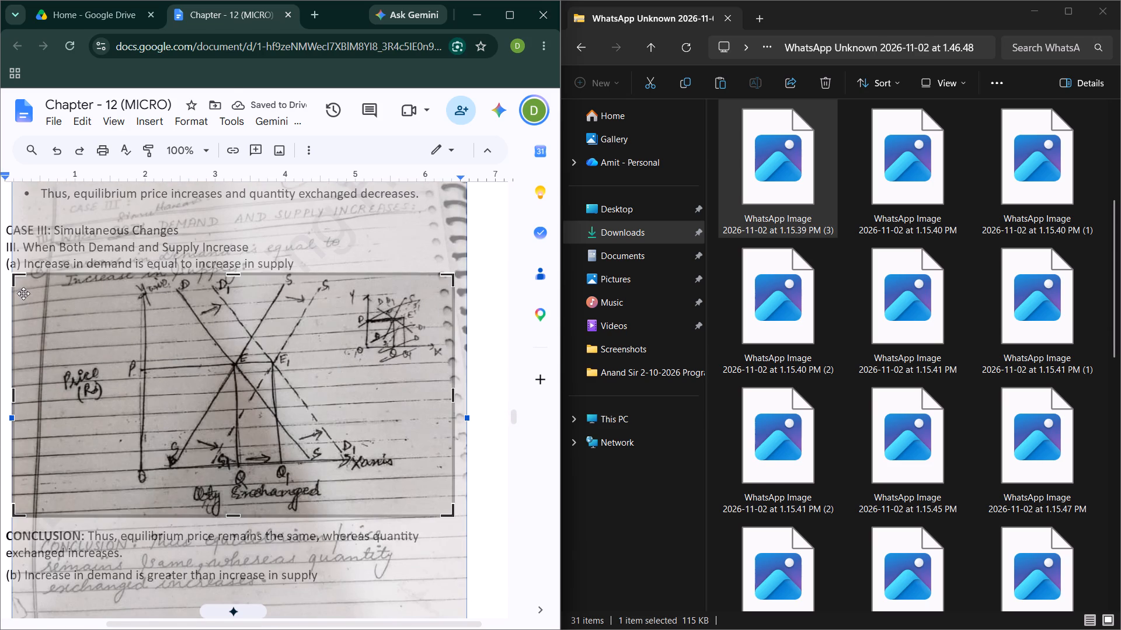
{"action": "left_click_drag", "start_coordinate": [15, 287], "coordinate": [41, 314]}
{"action": "left_click_drag", "start_coordinate": [41, 314], "coordinate": [59, 312]}
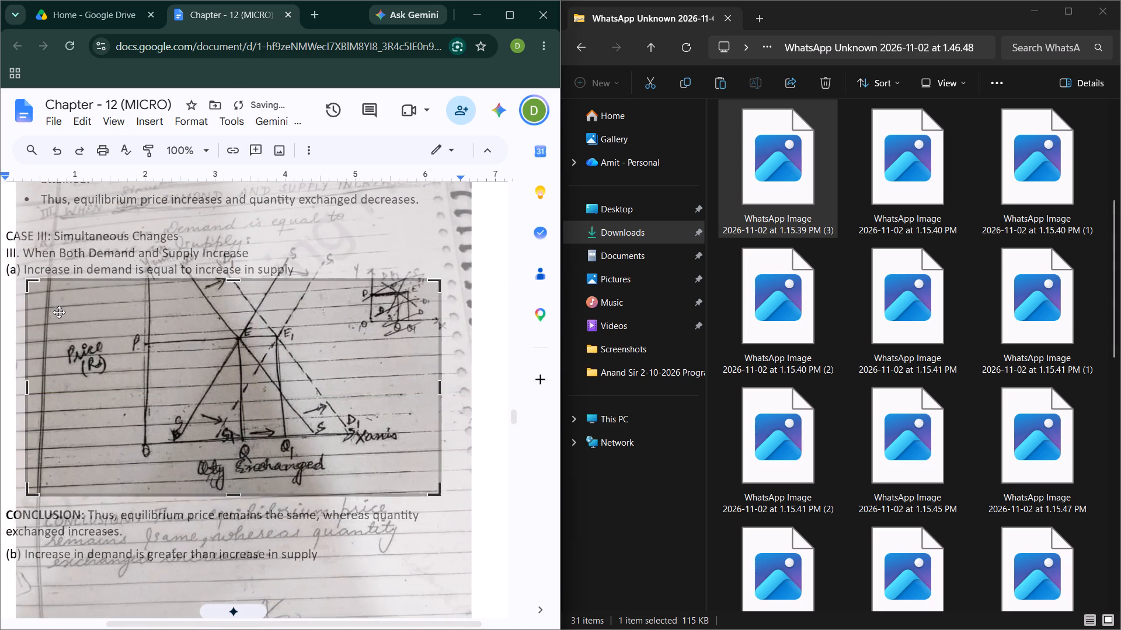
{"action": "left_click_drag", "start_coordinate": [59, 312], "coordinate": [41, 331]}
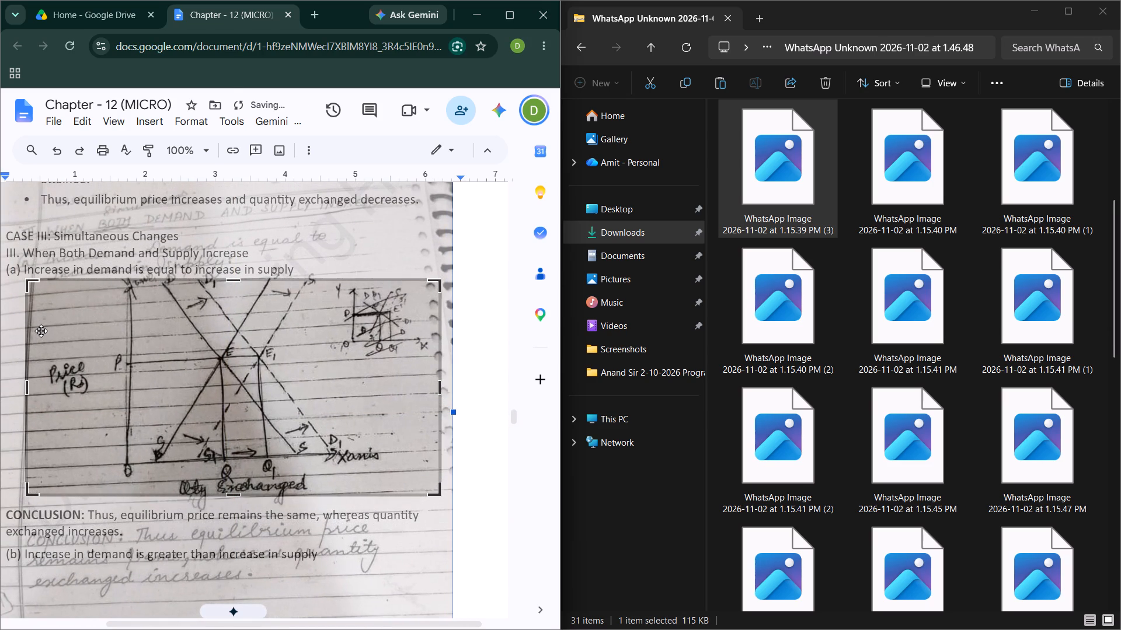
Undo the last two crop adjustments on the equal demand and supply increase diagram and finish cropping.
{"action": "key", "text": "ctrl+z"}
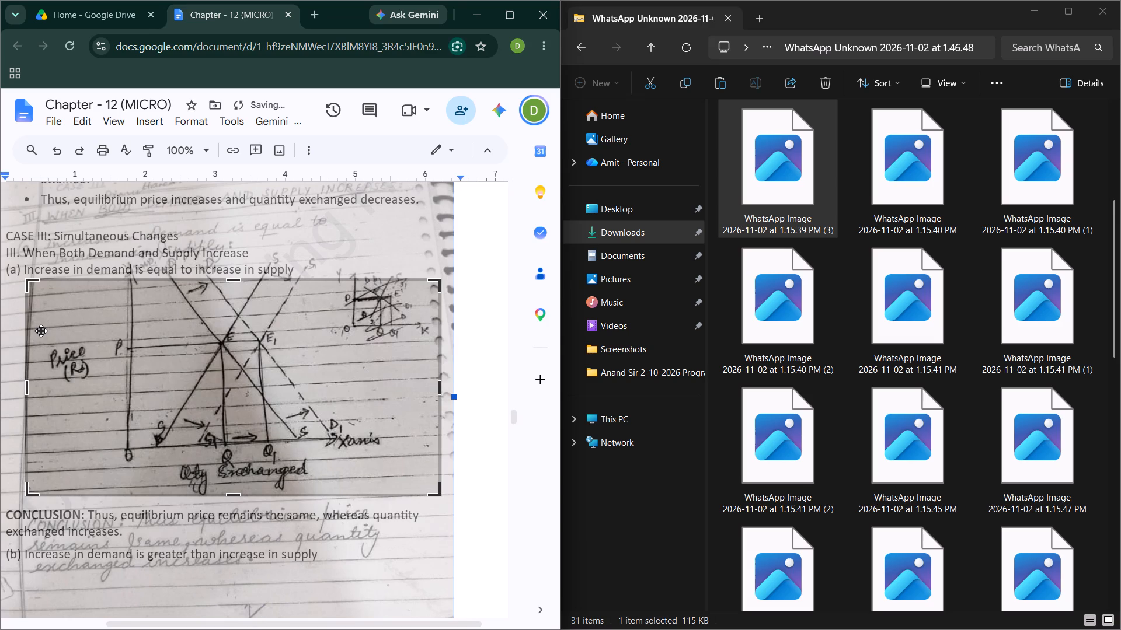
{"action": "key", "text": "ctrl+z"}
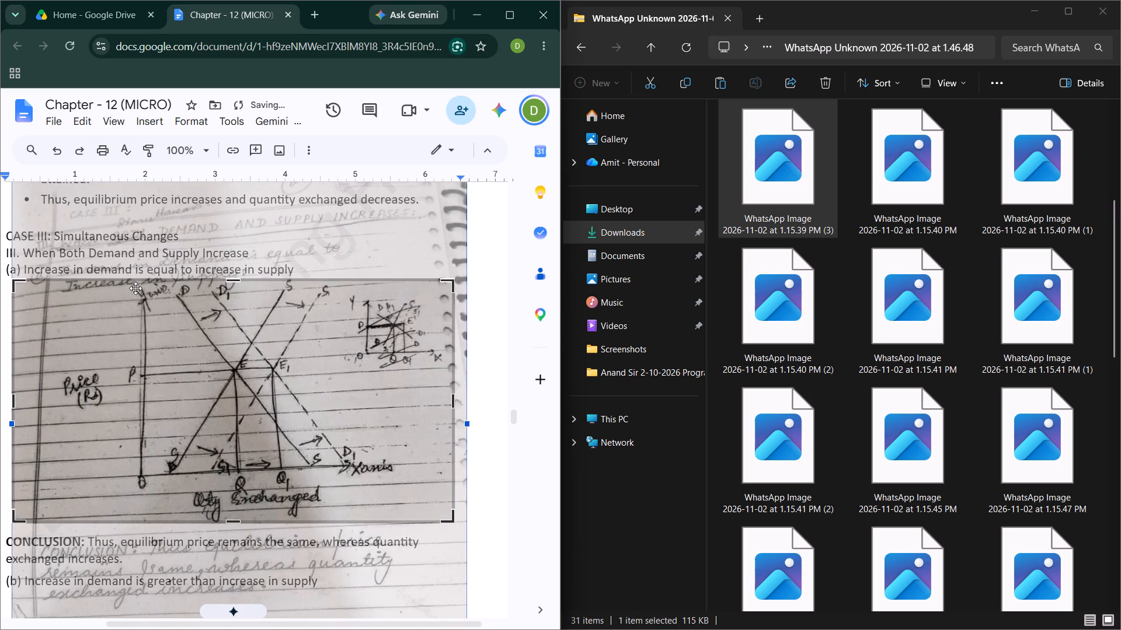
{"action": "left_click", "coordinate": [509, 355]}
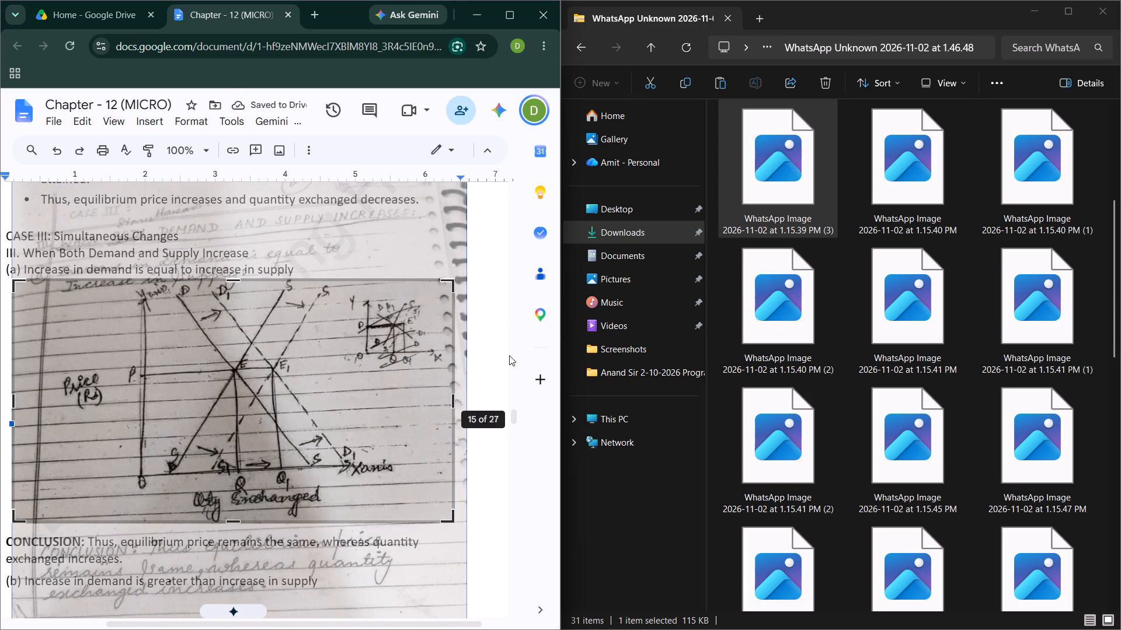
{"action": "left_click", "coordinate": [338, 306]}
Shrink the cropped diagram under "(a) Increase in demand is equal to increase in supply" proportionally to about 4.2 inches wide.
{"action": "scroll", "coordinate": [322, 335], "scroll_direction": "down", "scroll_amount": 3}
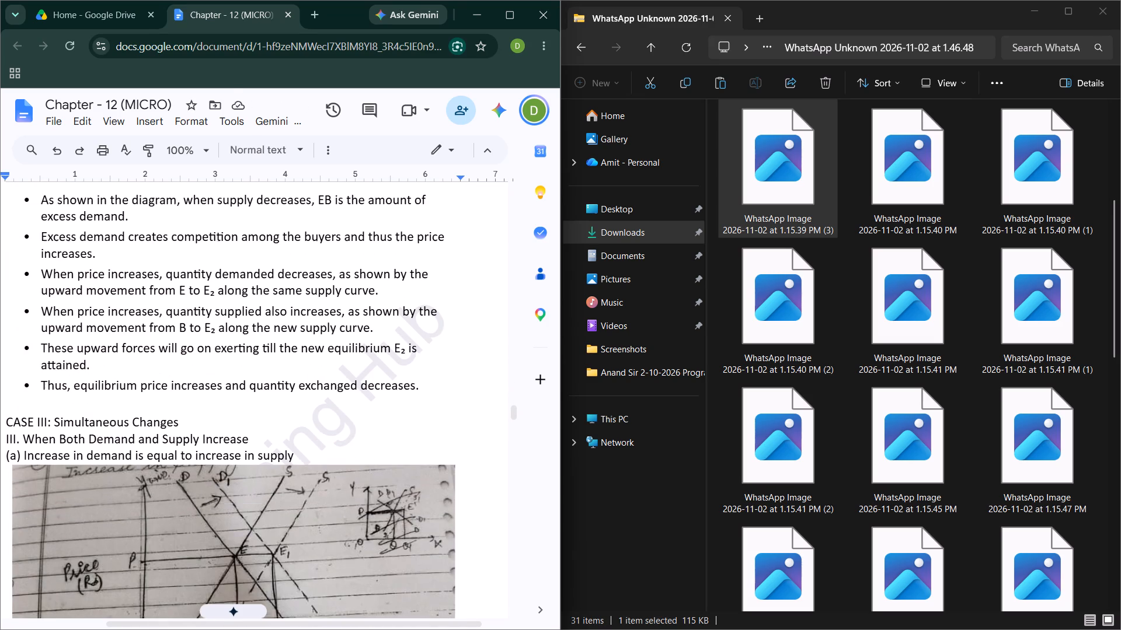
{"action": "scroll", "coordinate": [246, 489], "scroll_direction": "down", "scroll_amount": 2}
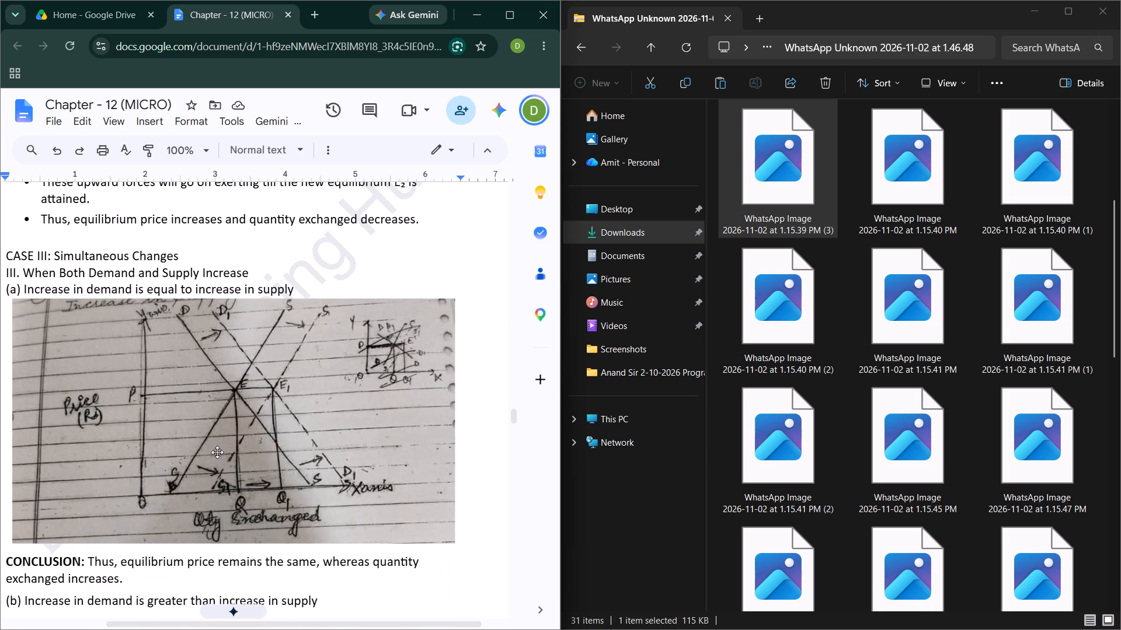
{"action": "left_click", "coordinate": [217, 452]}
{"action": "left_click_drag", "start_coordinate": [454, 542], "coordinate": [454, 543]}
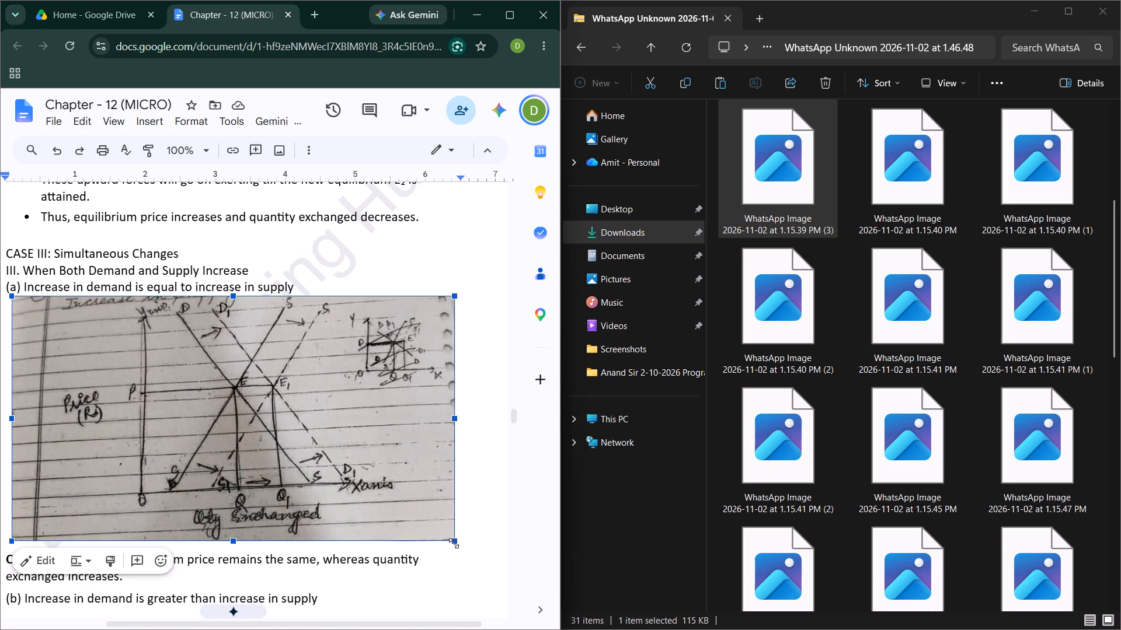
{"action": "left_click_drag", "start_coordinate": [454, 543], "coordinate": [301, 462]}
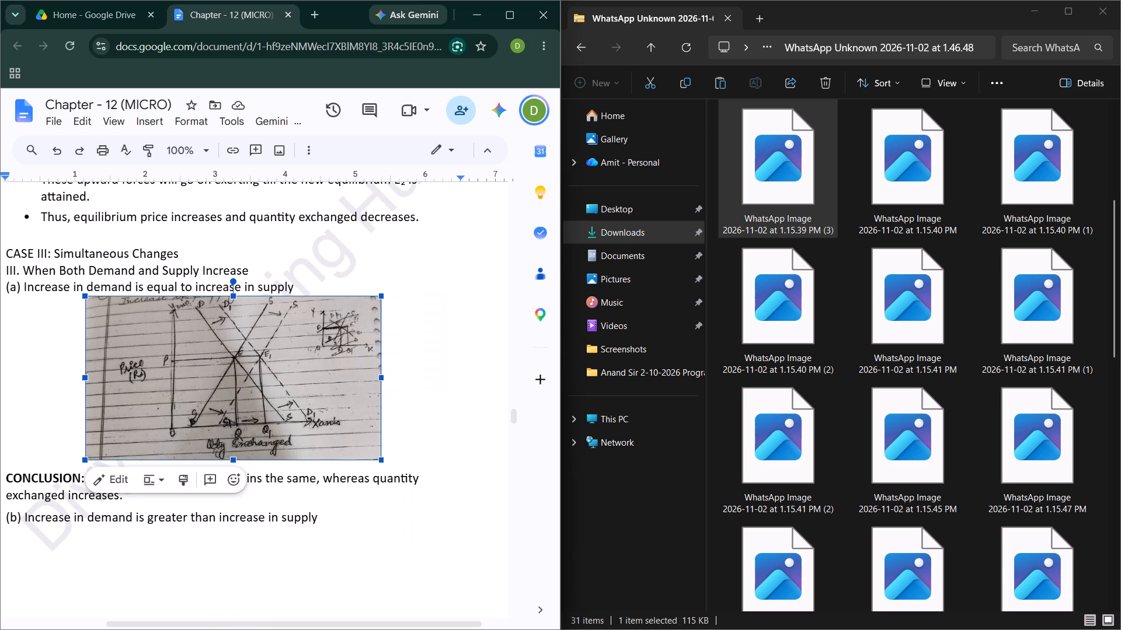
Go to the broken image under "(b) Increase in demand is greater than increase in supply".
{"action": "scroll", "coordinate": [166, 432], "scroll_direction": "down", "scroll_amount": 2}
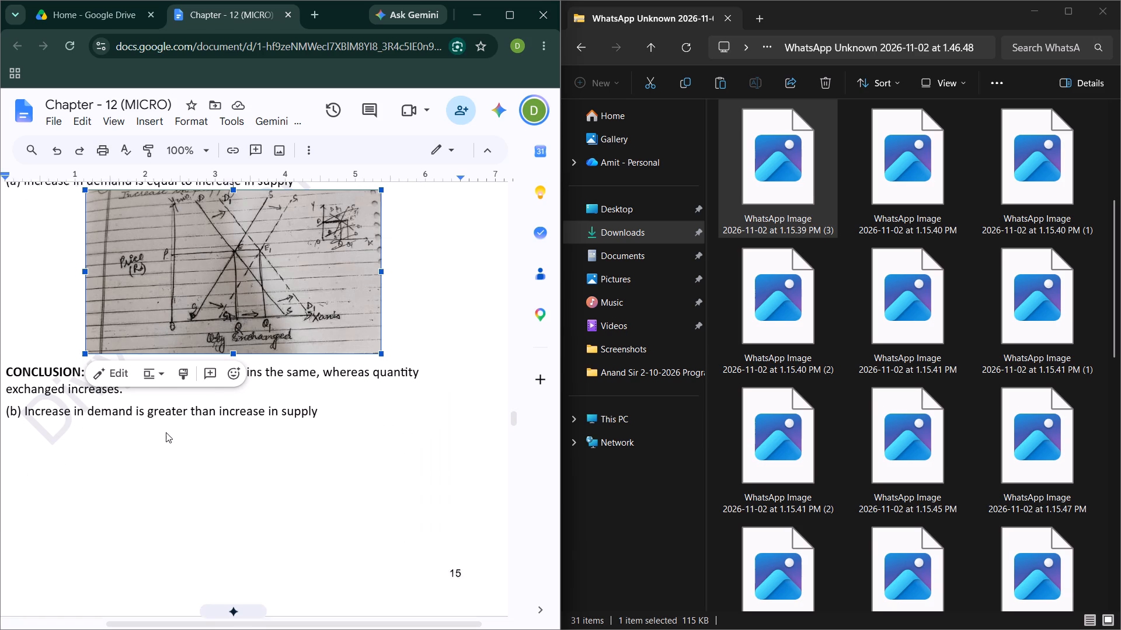
{"action": "scroll", "coordinate": [180, 432], "scroll_direction": "down", "scroll_amount": 4}
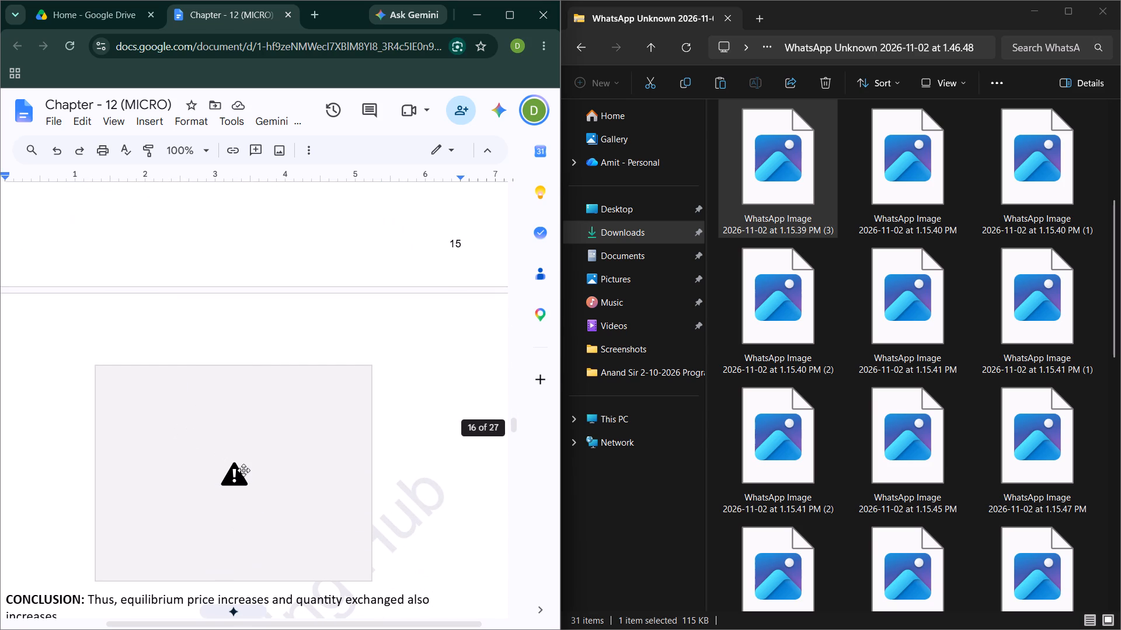
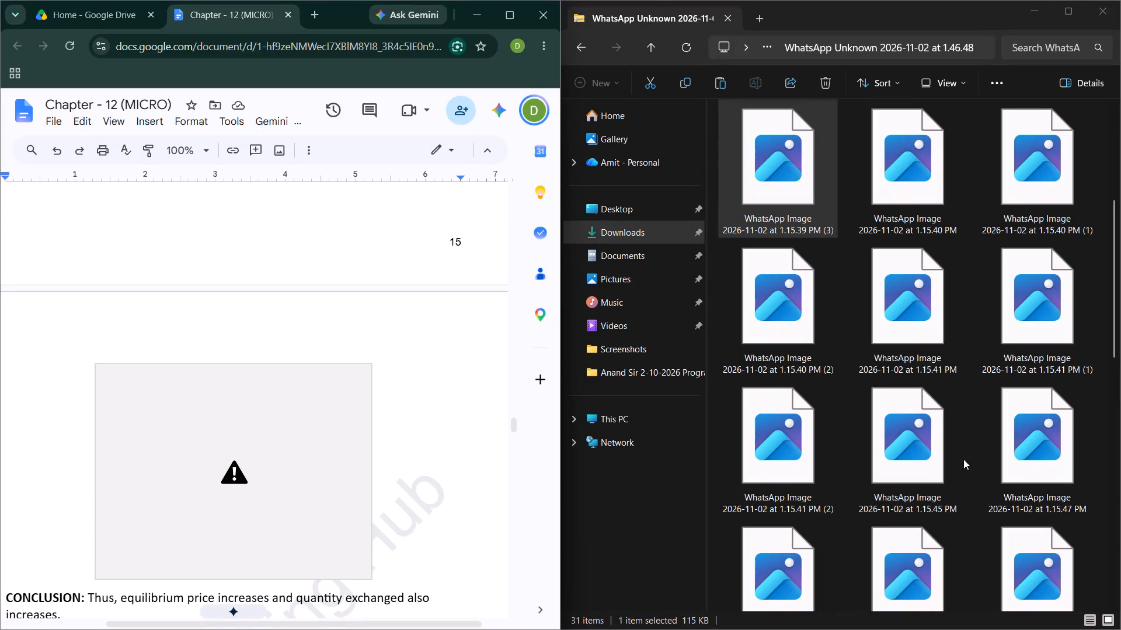
Examine notebook photos 1.15.39 PM (3) and 1.15.39 PM (2) for a diagram matching the greater-increase-in-demand case.
{"action": "double_click", "coordinate": [789, 192]}
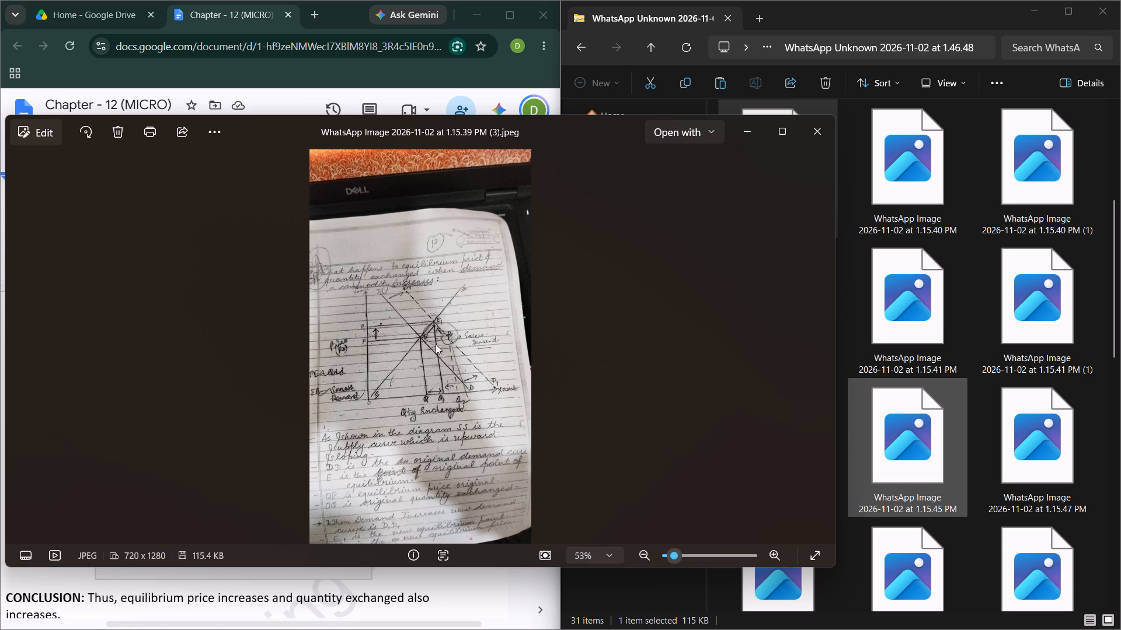
{"action": "scroll", "coordinate": [436, 344], "scroll_direction": "up", "scroll_amount": 6}
{"action": "scroll", "coordinate": [436, 342], "scroll_direction": "down", "scroll_amount": 9}
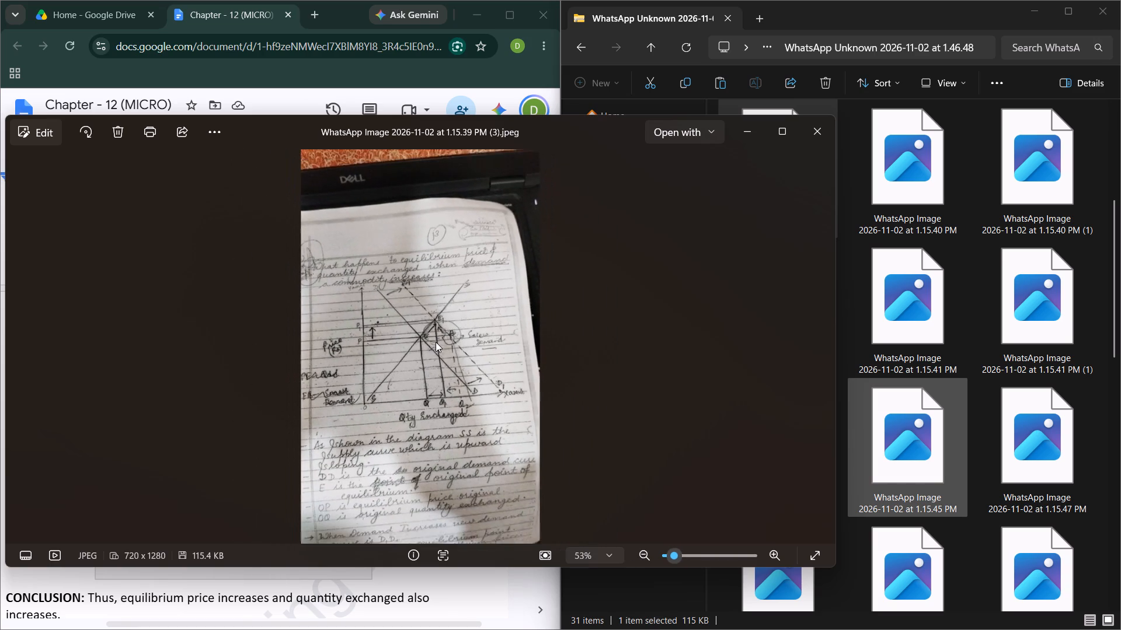
{"action": "scroll", "coordinate": [436, 342], "scroll_direction": "down", "scroll_amount": 5}
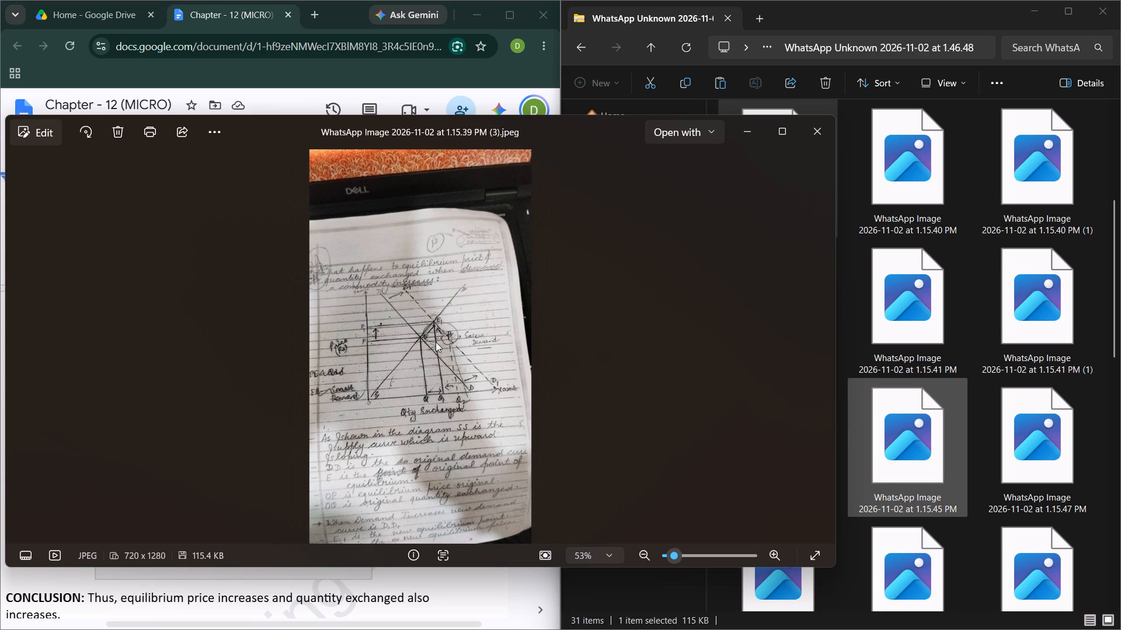
{"action": "left_click", "coordinate": [821, 117]}
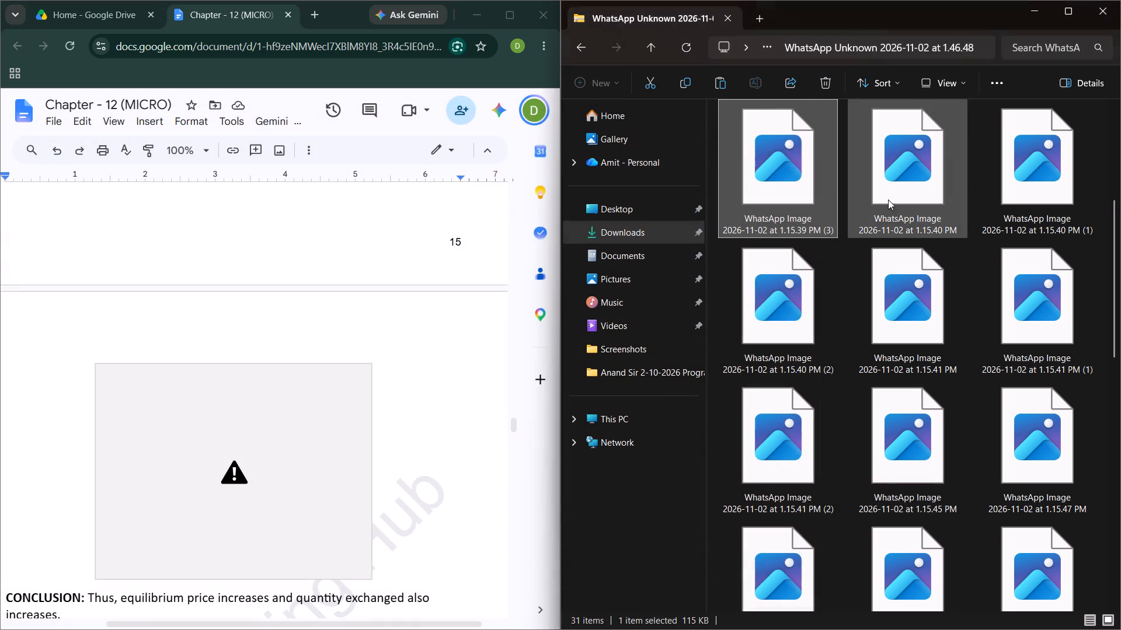
{"action": "scroll", "coordinate": [885, 321], "scroll_direction": "up", "scroll_amount": 1}
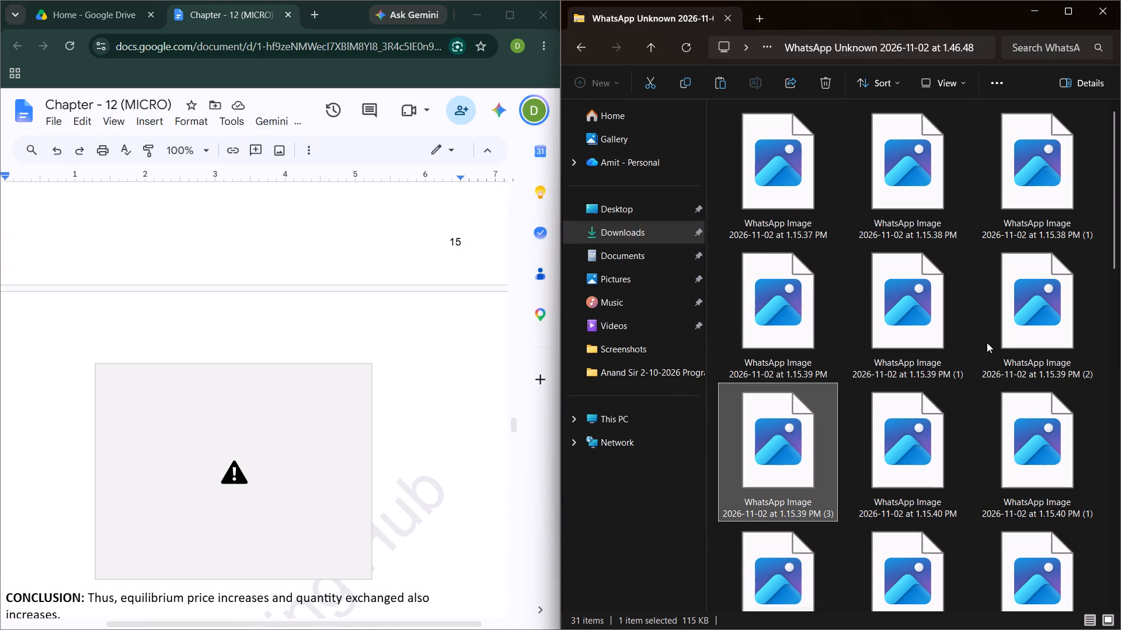
{"action": "double_click", "coordinate": [1021, 330]}
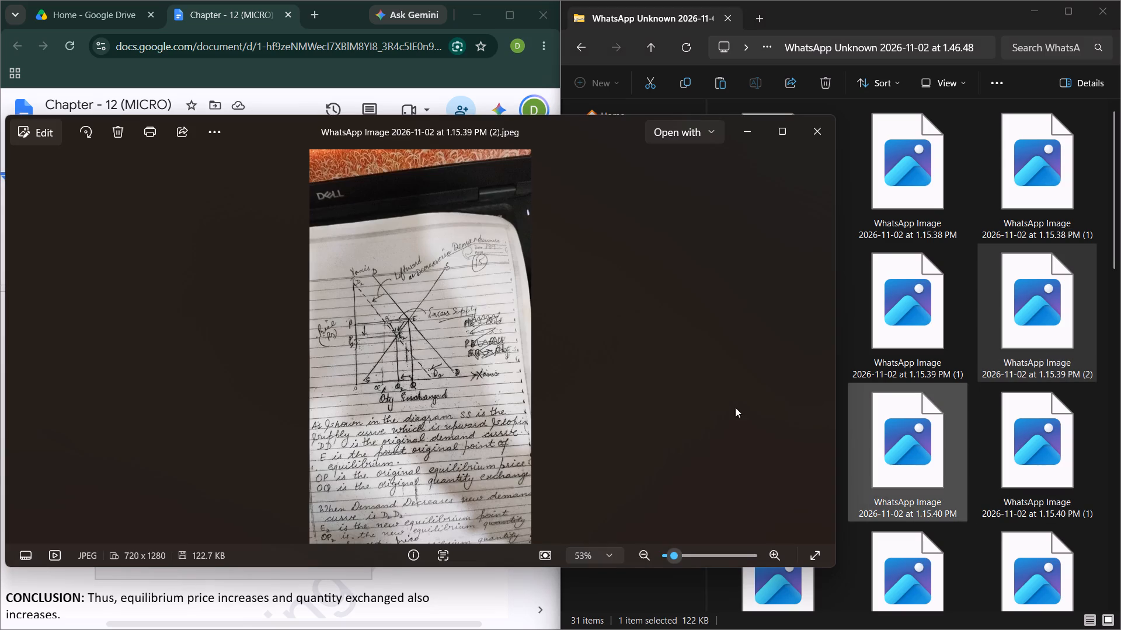
{"action": "scroll", "coordinate": [511, 325], "scroll_direction": "up", "scroll_amount": 5}
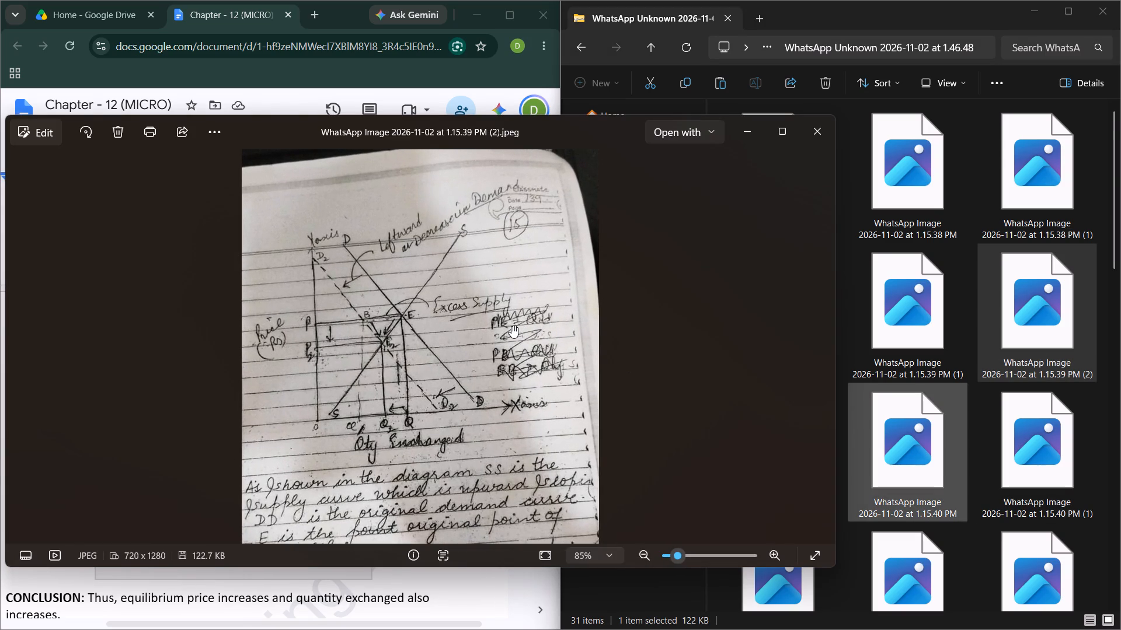
{"action": "scroll", "coordinate": [511, 325], "scroll_direction": "down", "scroll_amount": 1}
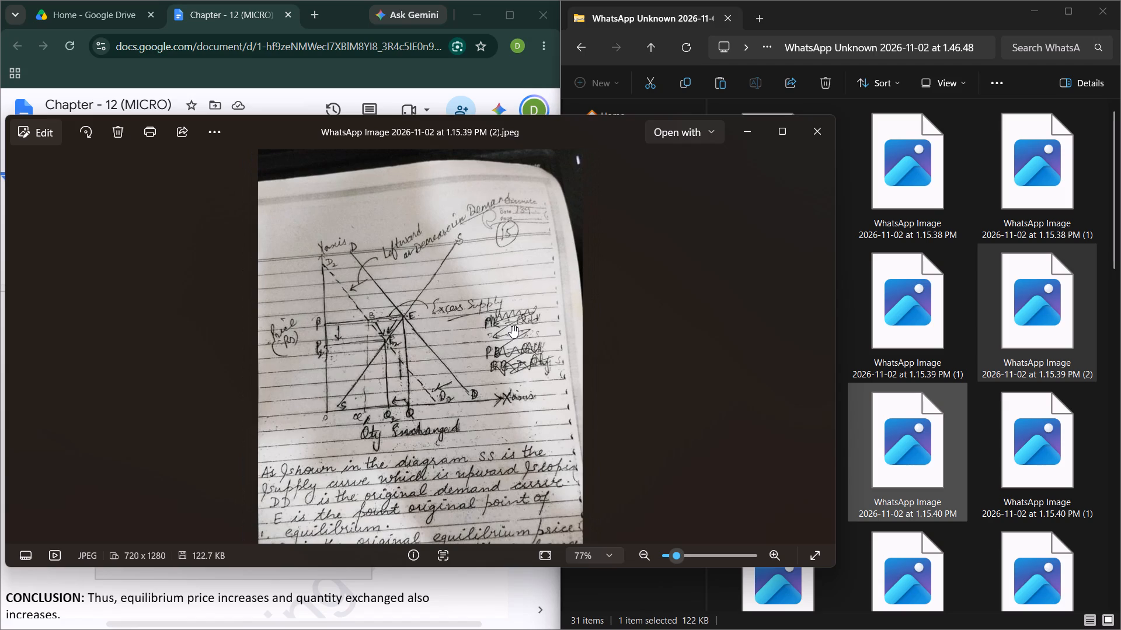
{"action": "left_click", "coordinate": [817, 131]}
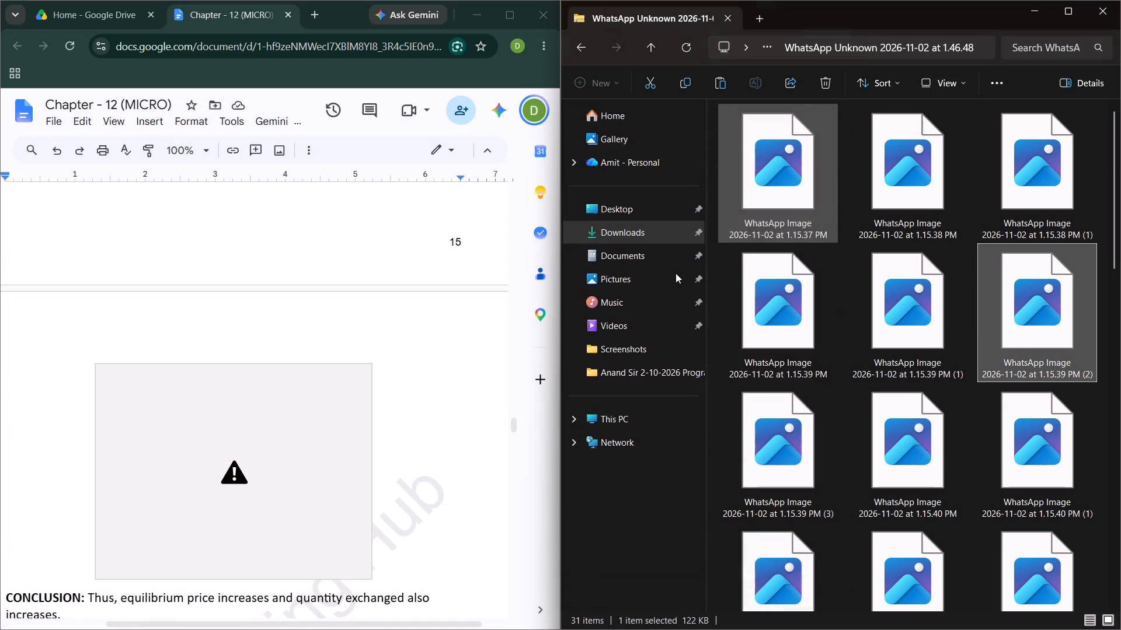
Review the document's preceding diagrams and decrease-in-supply notes, and compare them with notebook photo 1.15.39 PM (3).
{"action": "scroll", "coordinate": [255, 407], "scroll_direction": "up", "scroll_amount": 7}
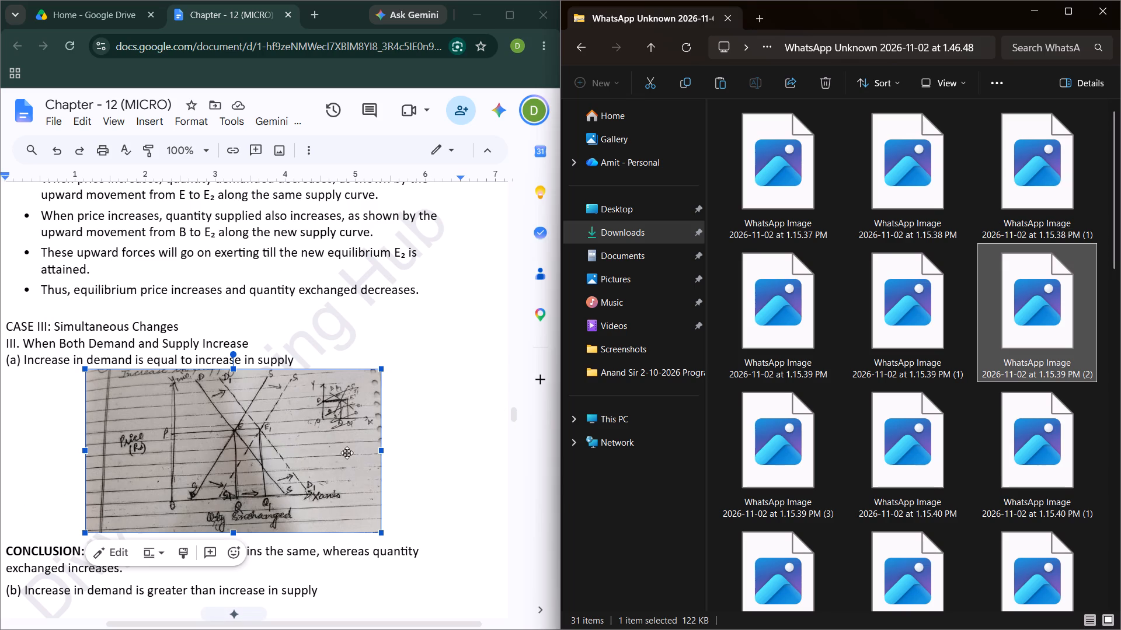
{"action": "scroll", "coordinate": [252, 501], "scroll_direction": "up", "scroll_amount": 8}
{"action": "scroll", "coordinate": [252, 501], "scroll_direction": "down", "scroll_amount": 1}
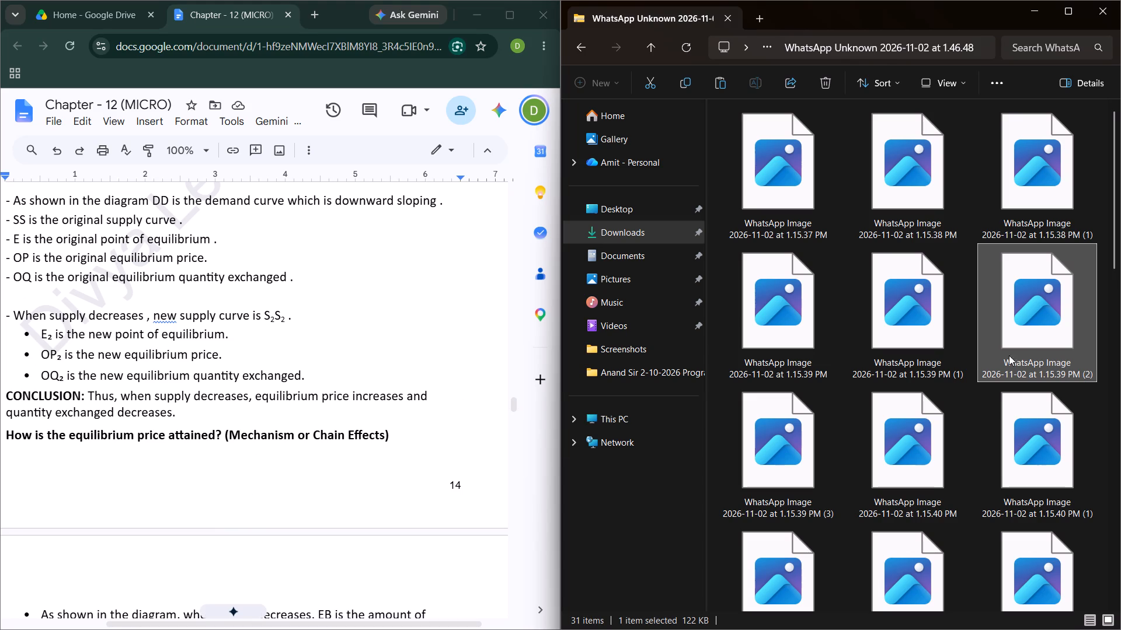
{"action": "double_click", "coordinate": [778, 465]}
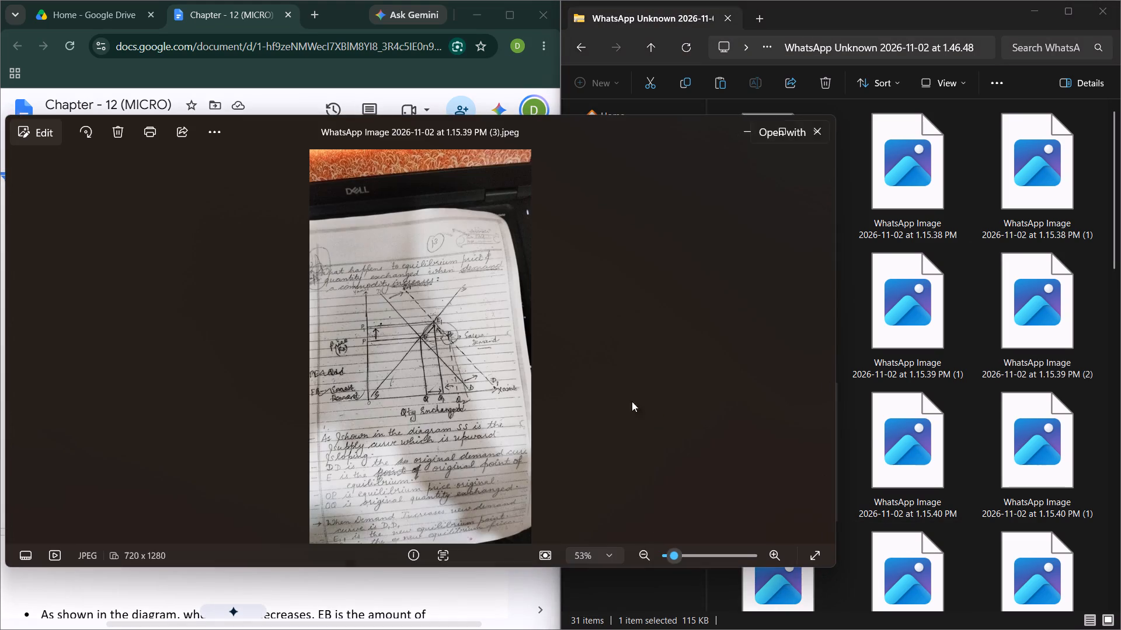
{"action": "scroll", "coordinate": [413, 398], "scroll_direction": "up", "scroll_amount": 5}
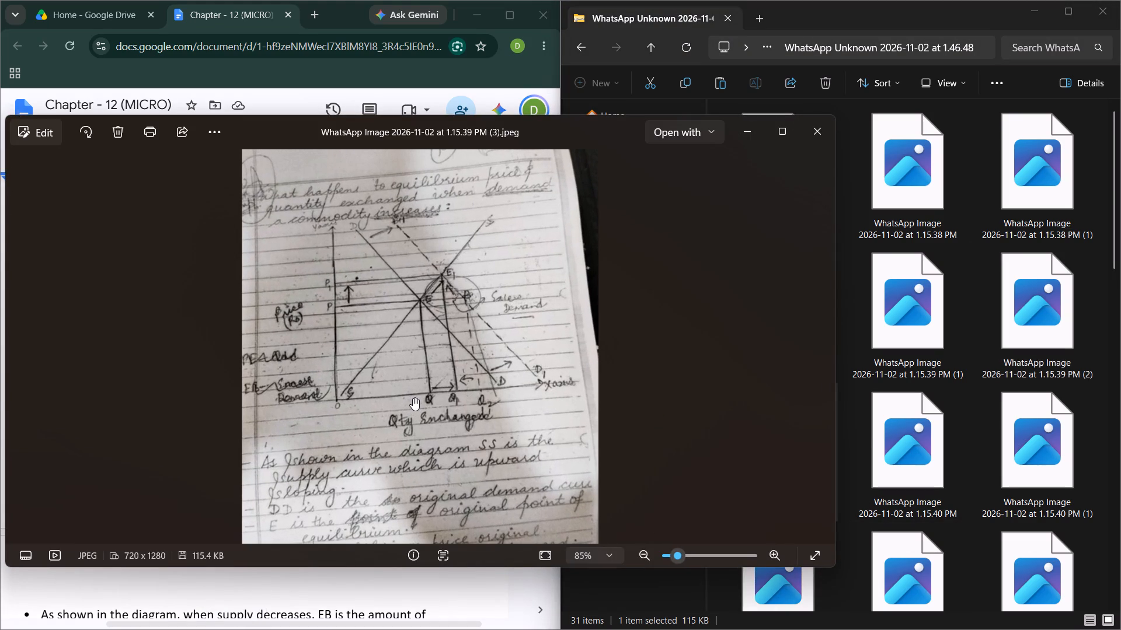
{"action": "scroll", "coordinate": [413, 398], "scroll_direction": "up", "scroll_amount": 2}
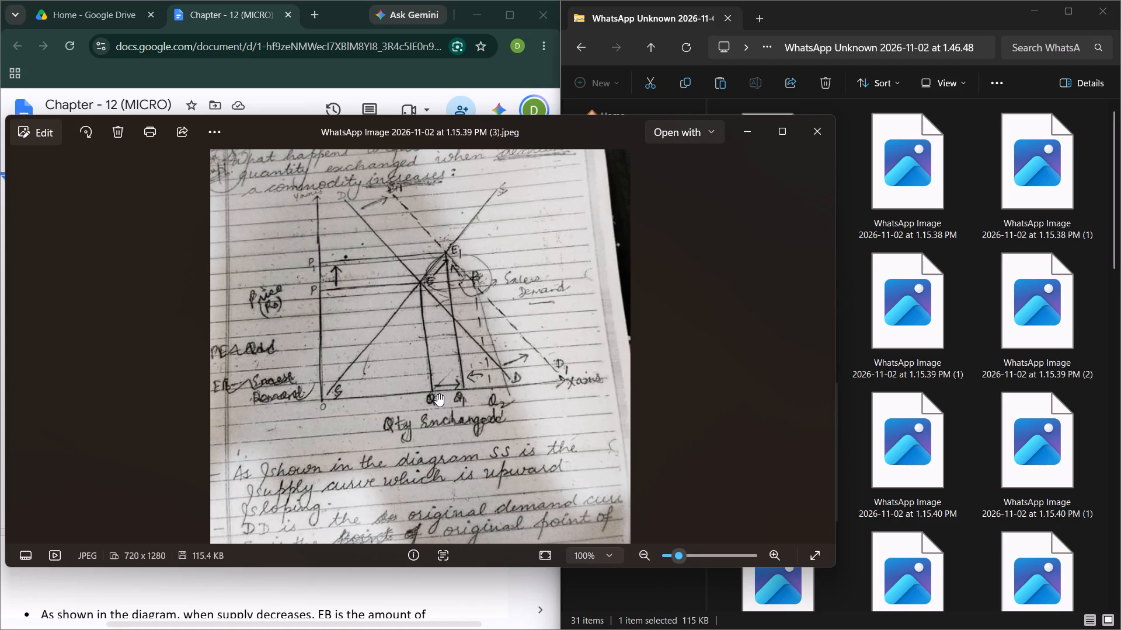
{"action": "scroll", "coordinate": [434, 397], "scroll_direction": "down", "scroll_amount": 3}
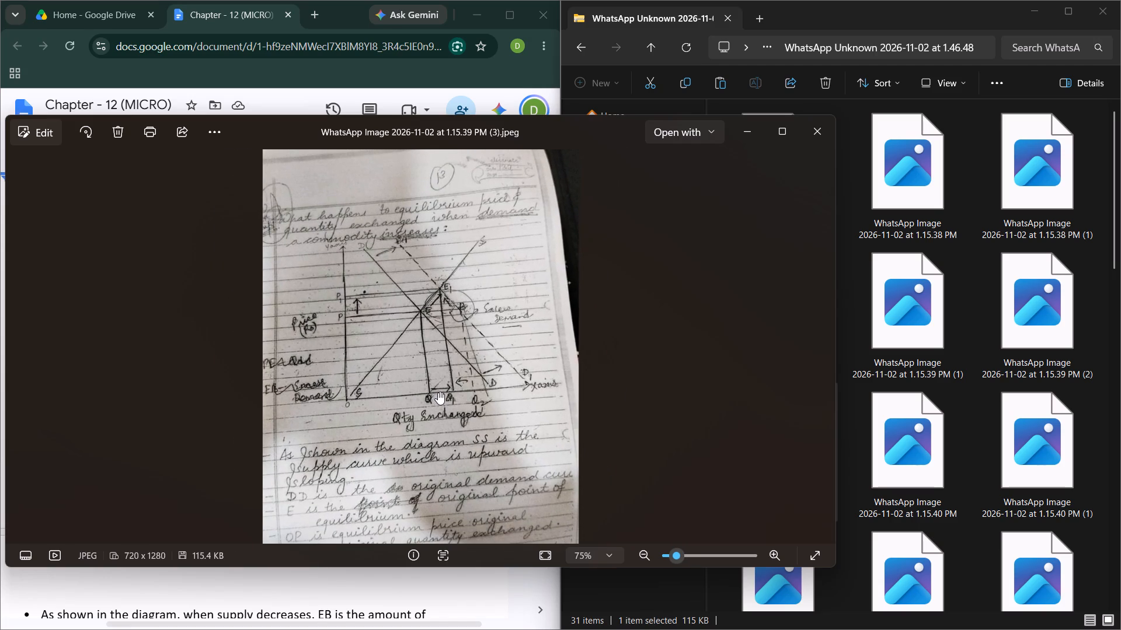
{"action": "double_click", "coordinate": [813, 126]}
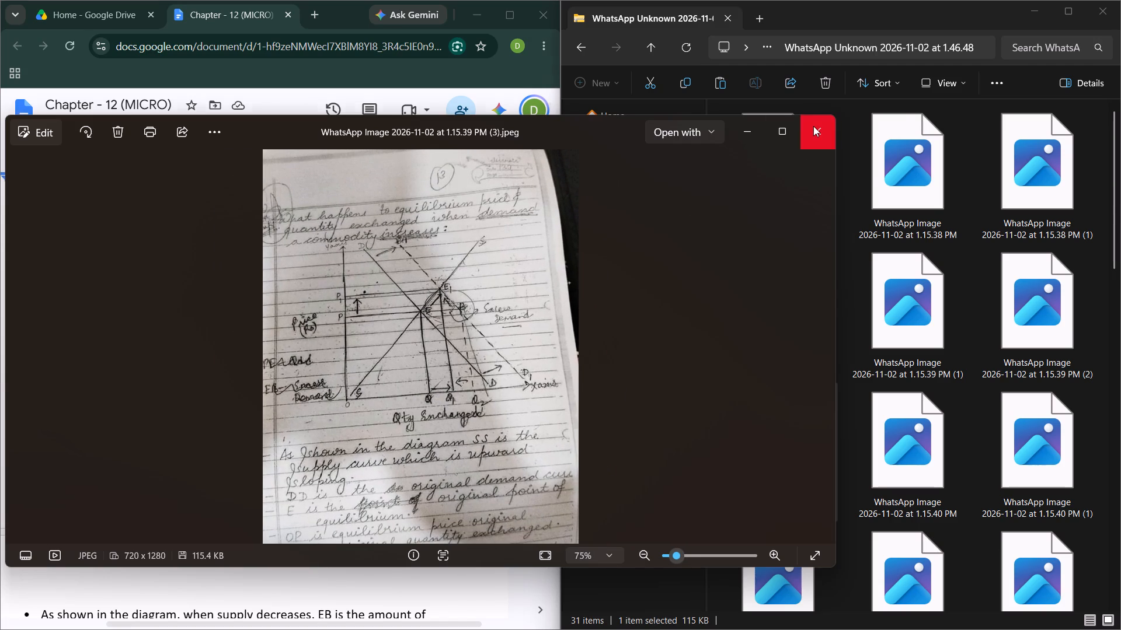
Examine the schedule and diagram in notebook photo 1.15.38 PM.
{"action": "double_click", "coordinate": [887, 188]}
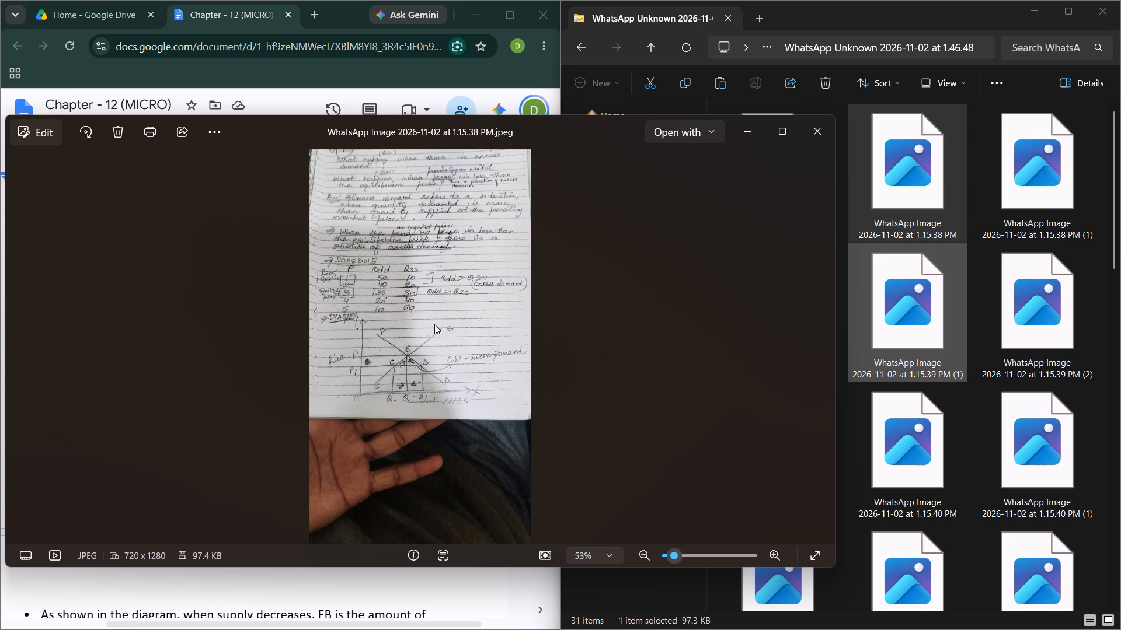
{"action": "scroll", "coordinate": [433, 325], "scroll_direction": "up", "scroll_amount": 5}
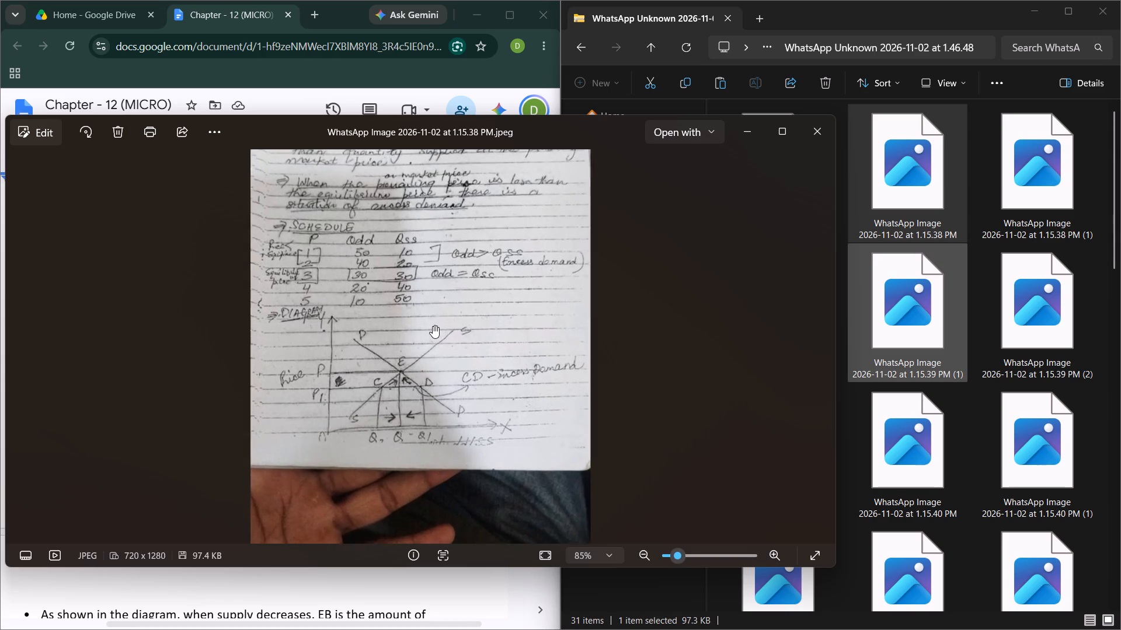
{"action": "scroll", "coordinate": [489, 327], "scroll_direction": "down", "scroll_amount": 3}
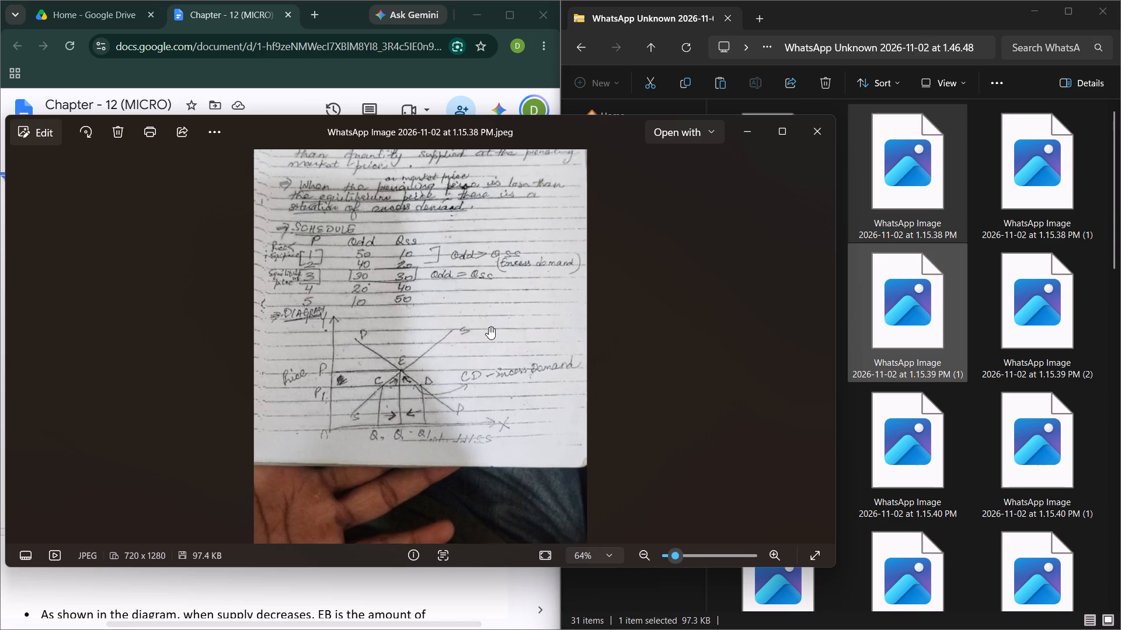
{"action": "scroll", "coordinate": [489, 327], "scroll_direction": "down", "scroll_amount": 2}
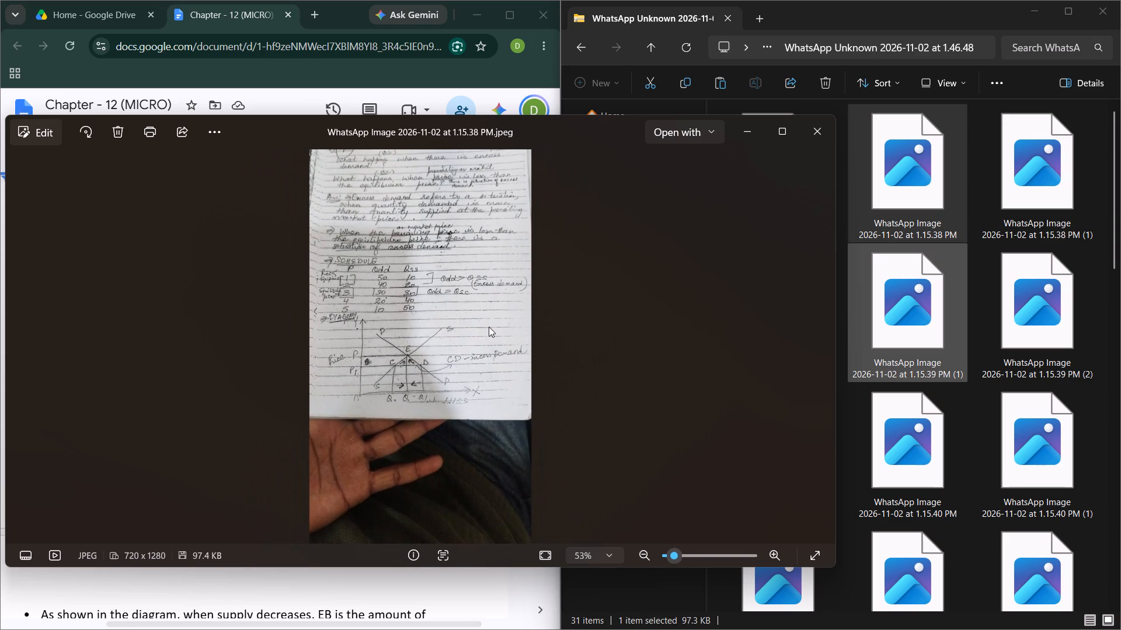
{"action": "scroll", "coordinate": [489, 327], "scroll_direction": "up", "scroll_amount": 2}
{"action": "scroll", "coordinate": [517, 323], "scroll_direction": "down", "scroll_amount": 3}
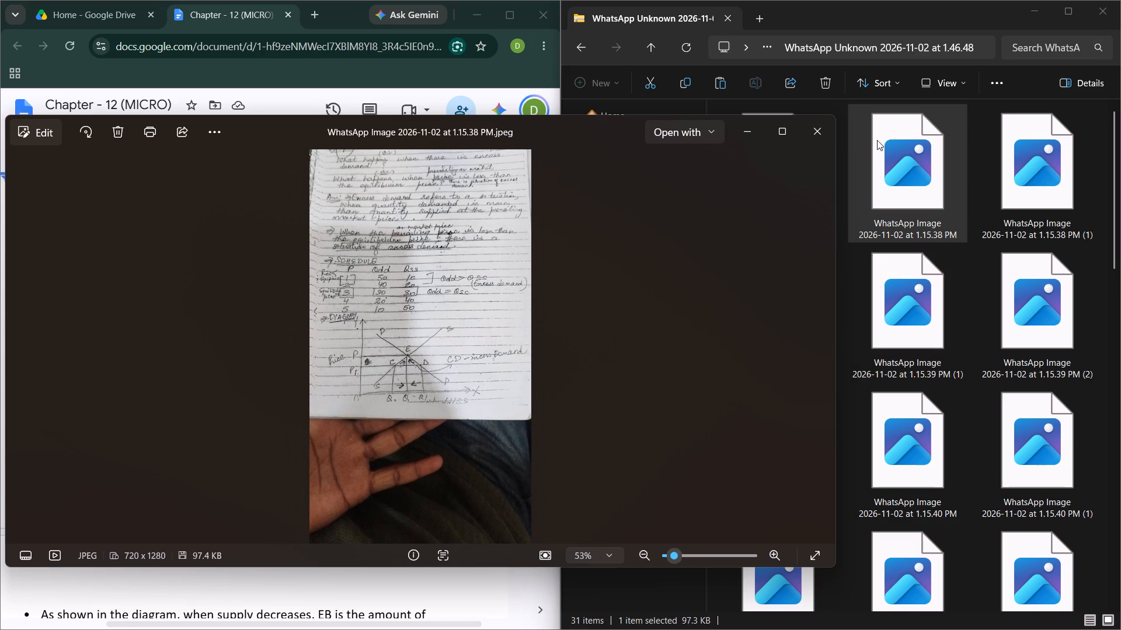
{"action": "left_click", "coordinate": [813, 133]}
Browse the photo folder and examine the question and diagram in notebook photo 1.15.41 PM.
{"action": "scroll", "coordinate": [973, 379], "scroll_direction": "up", "scroll_amount": 4}
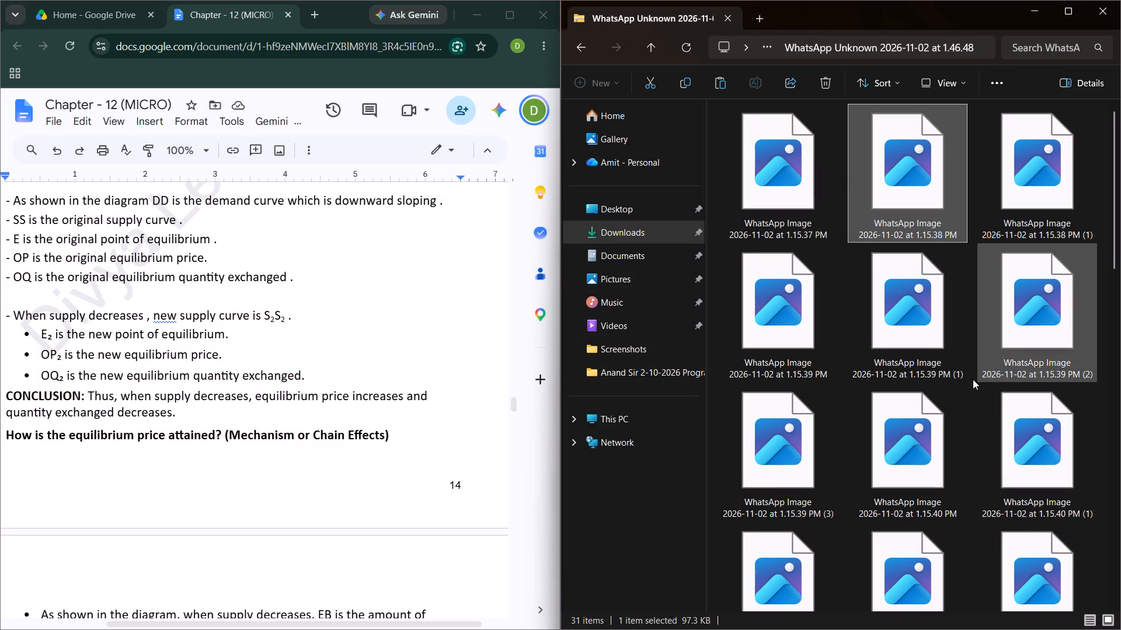
{"action": "scroll", "coordinate": [973, 379], "scroll_direction": "up", "scroll_amount": 6}
{"action": "scroll", "coordinate": [973, 374], "scroll_direction": "down", "scroll_amount": 4}
{"action": "scroll", "coordinate": [973, 374], "scroll_direction": "up", "scroll_amount": 7}
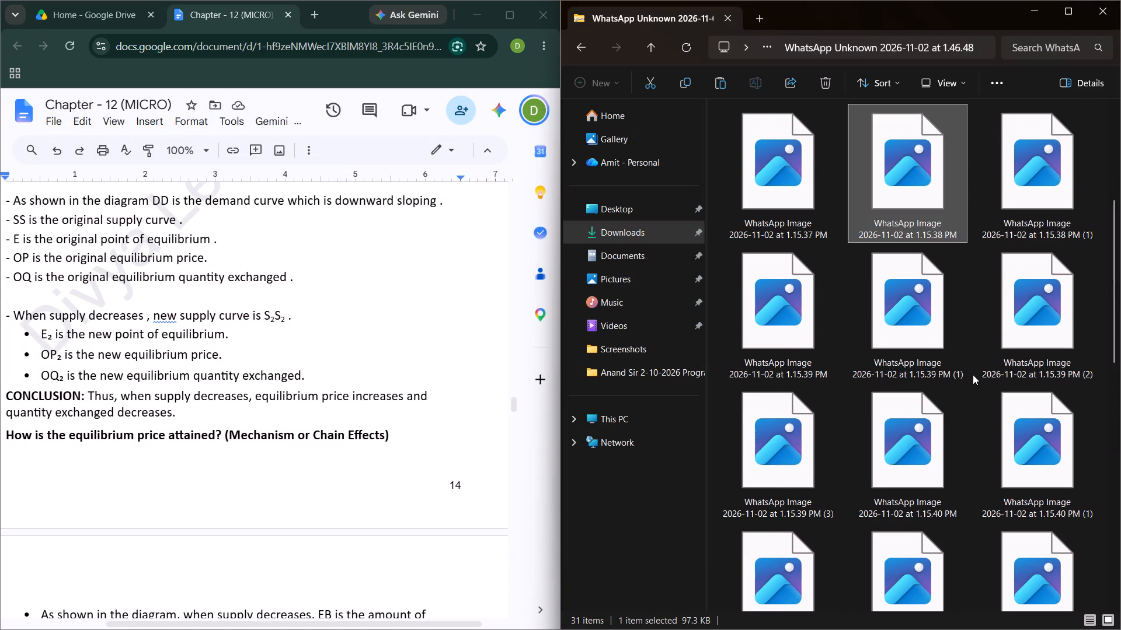
{"action": "scroll", "coordinate": [982, 378], "scroll_direction": "down", "scroll_amount": 2}
{"action": "scroll", "coordinate": [827, 296], "scroll_direction": "up", "scroll_amount": 8}
{"action": "double_click", "coordinate": [938, 564]}
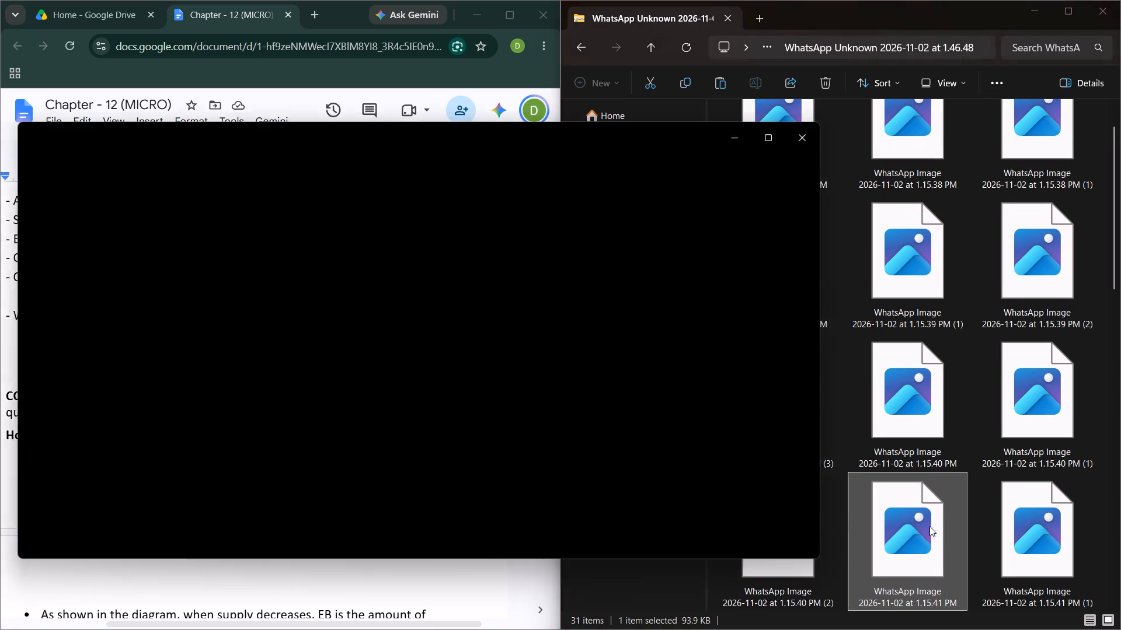
{"action": "scroll", "coordinate": [494, 383], "scroll_direction": "up", "scroll_amount": 2}
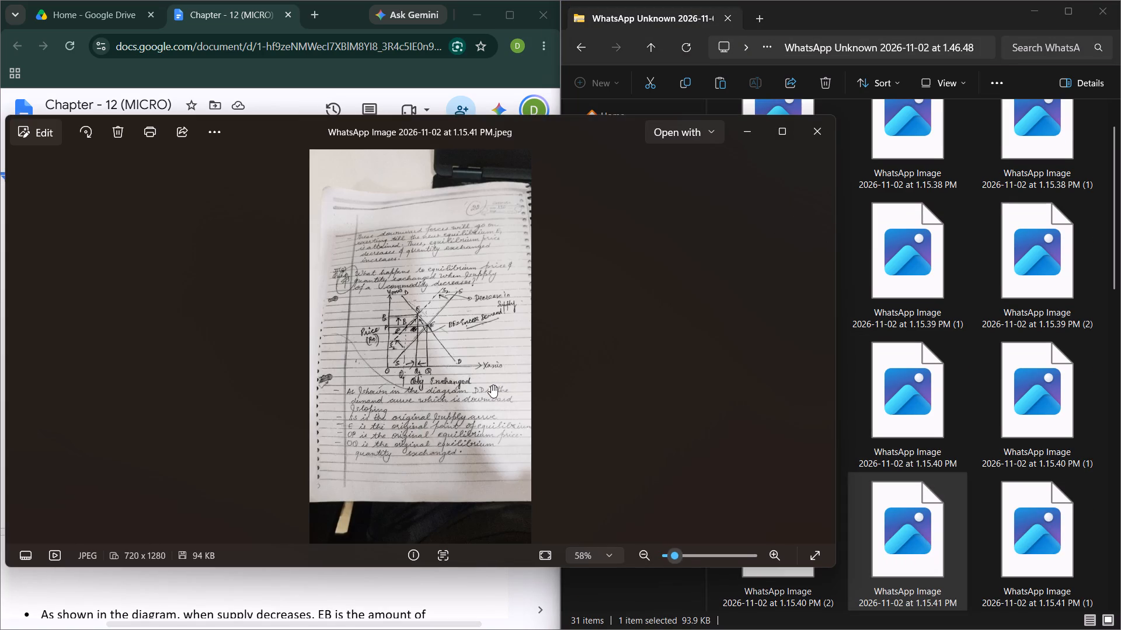
{"action": "scroll", "coordinate": [491, 385], "scroll_direction": "up", "scroll_amount": 6}
{"action": "left_click_drag", "start_coordinate": [497, 293], "coordinate": [490, 514]}
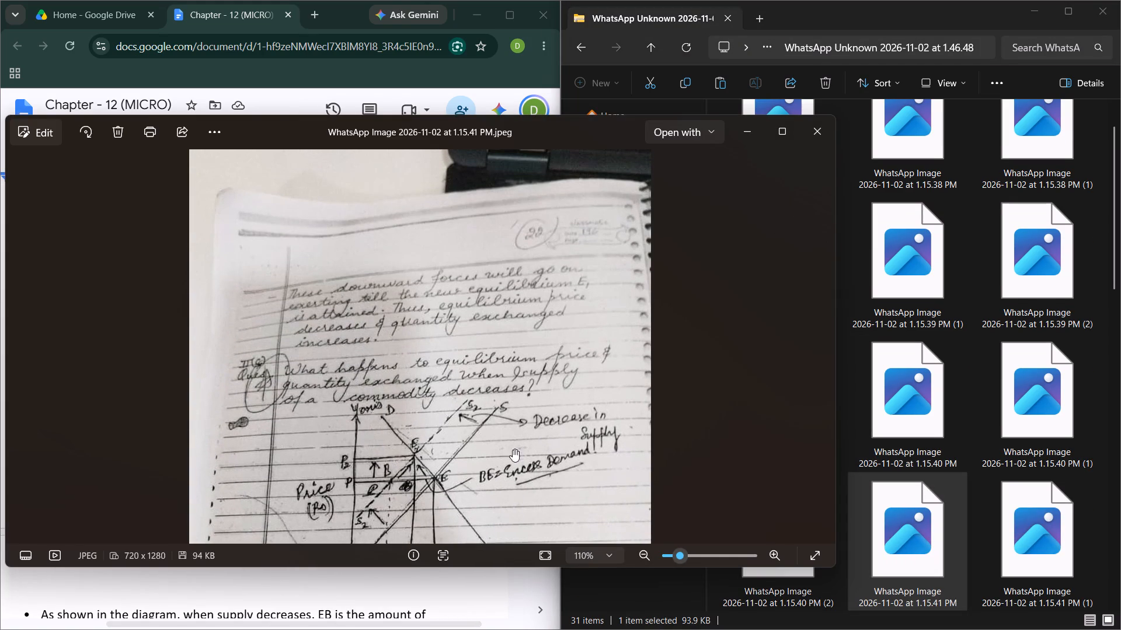
{"action": "scroll", "coordinate": [490, 385], "scroll_direction": "down", "scroll_amount": 6}
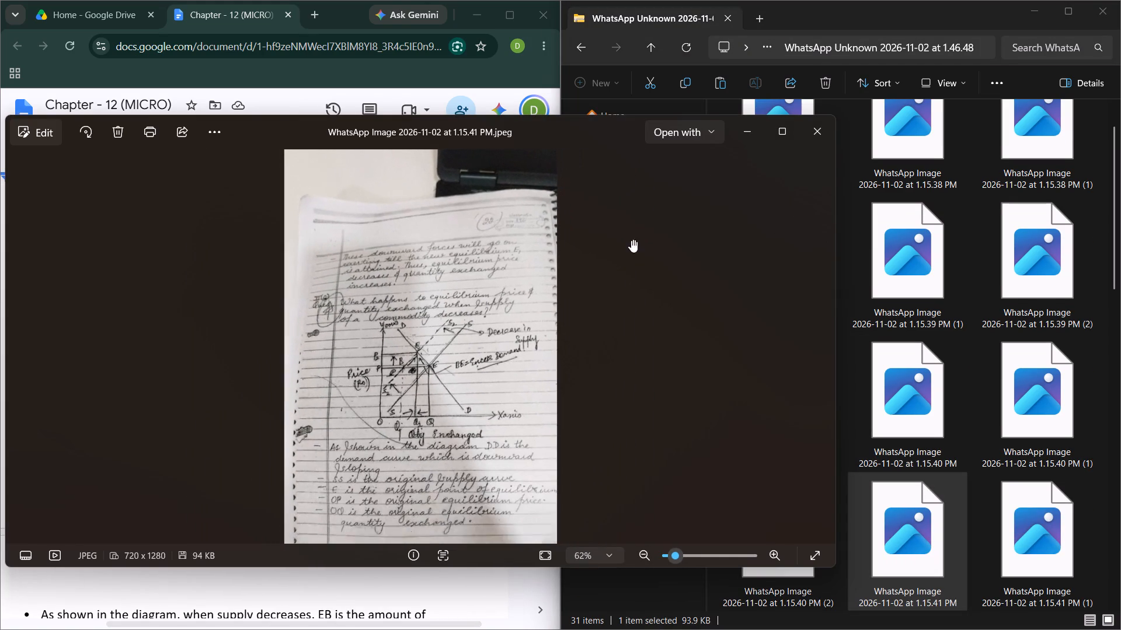
{"action": "left_click", "coordinate": [815, 134]}
Check the Case III page in notebook photo 1.15.41 PM (1) and copy the photo to the clipboard.
{"action": "triple_click", "coordinate": [1018, 506]}
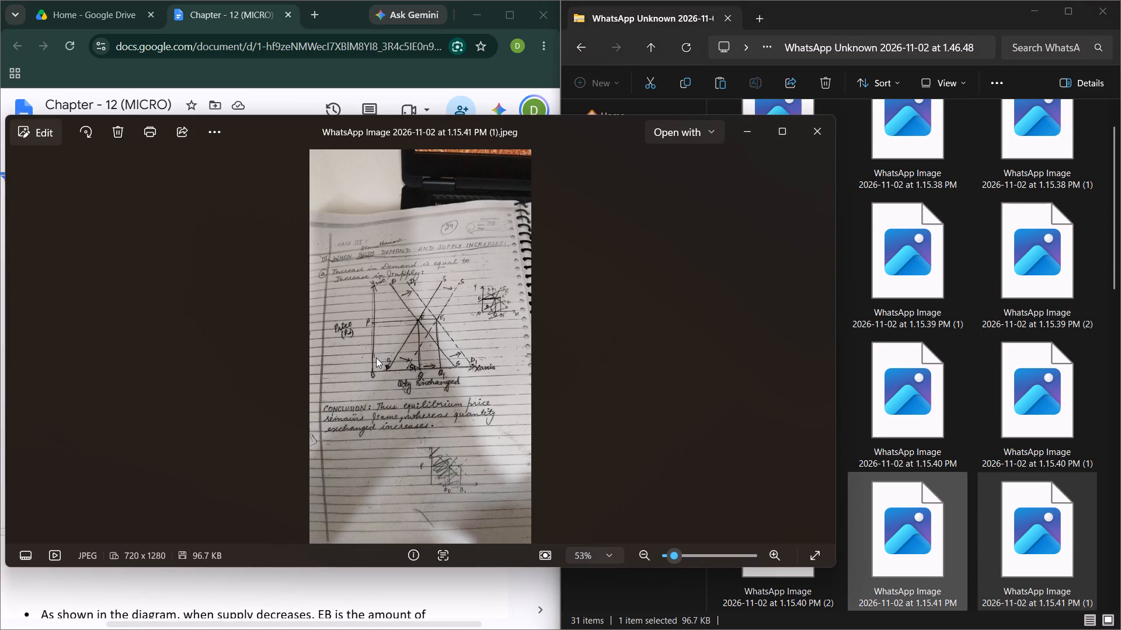
{"action": "scroll", "coordinate": [376, 358], "scroll_direction": "up", "scroll_amount": 8}
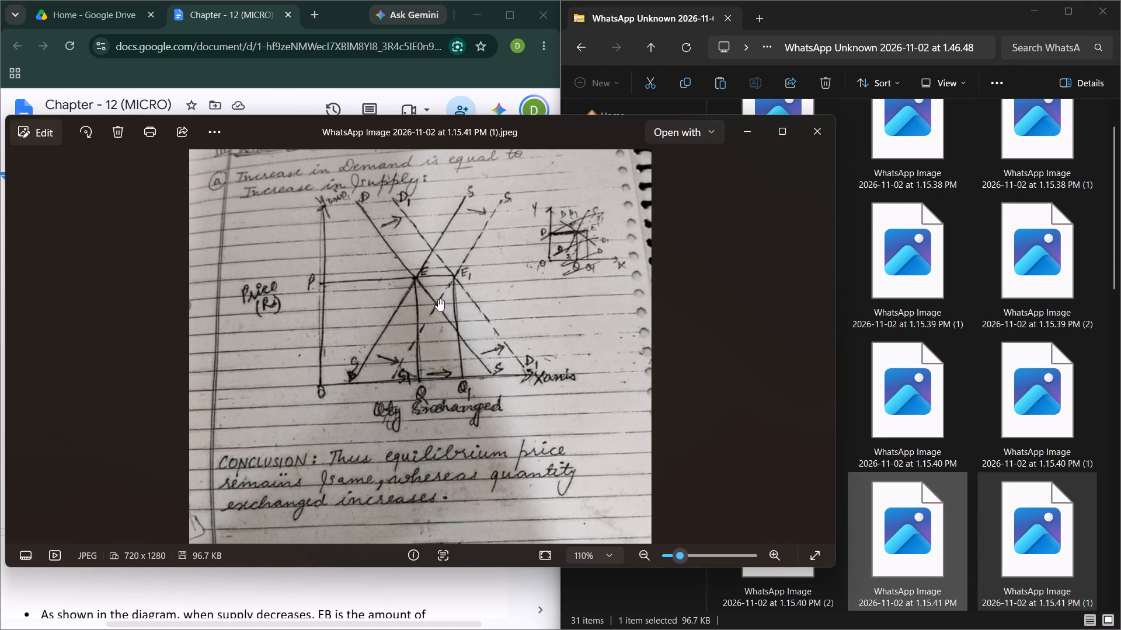
{"action": "left_click_drag", "start_coordinate": [440, 271], "coordinate": [418, 397]}
{"action": "scroll", "coordinate": [424, 367], "scroll_direction": "down", "scroll_amount": 1}
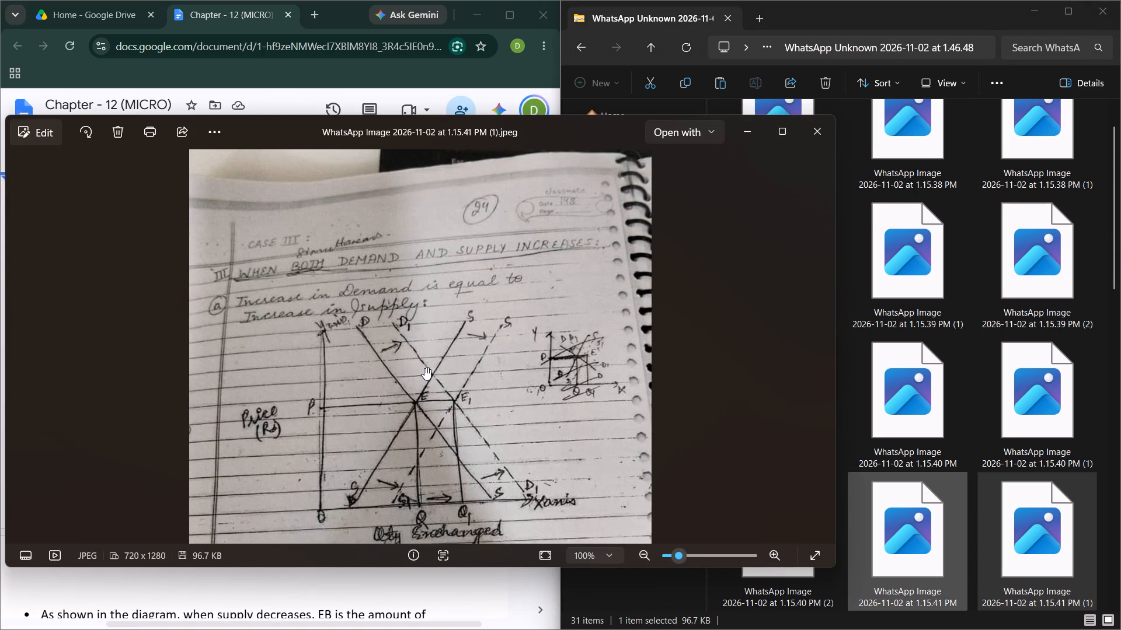
{"action": "right_click_drag", "start_coordinate": [422, 370], "coordinate": [410, 376]}
{"action": "right_click", "coordinate": [445, 404]}
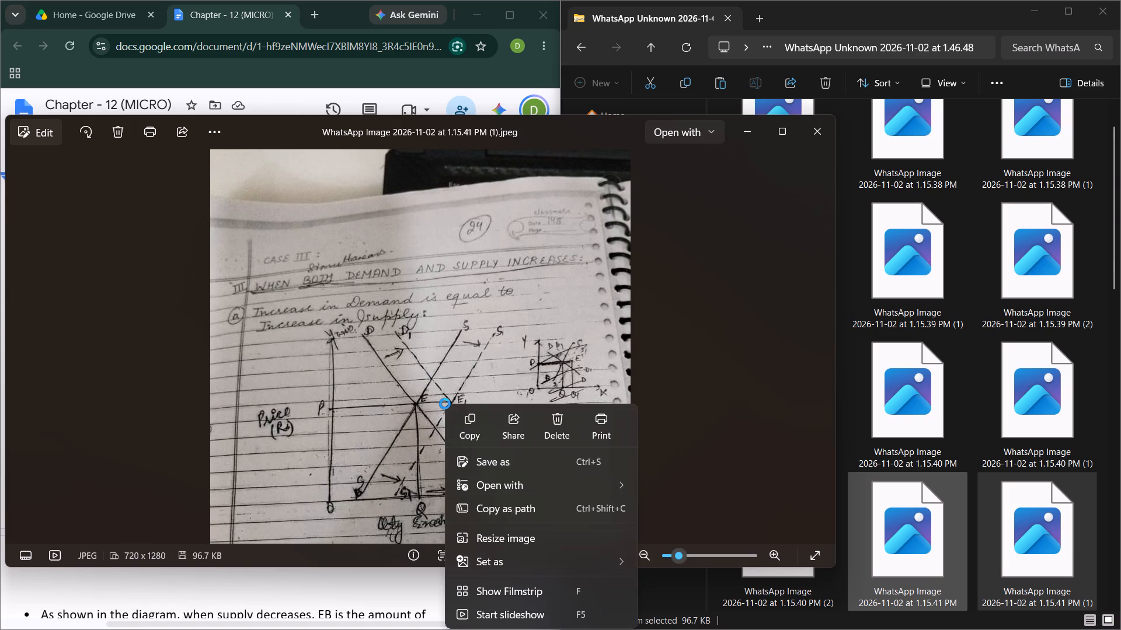
{"action": "left_click", "coordinate": [463, 418]}
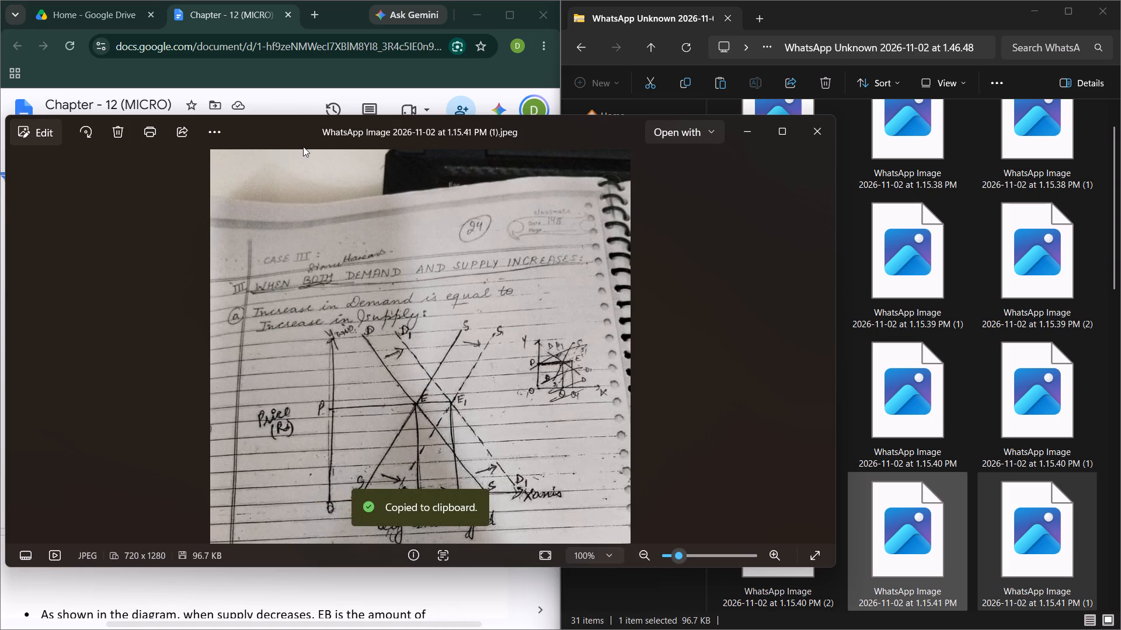
Back in the document, replace the broken image under "(b) Increase in demand is greater than increase in supply" with the copied photo.
{"action": "left_click", "coordinate": [277, 87]}
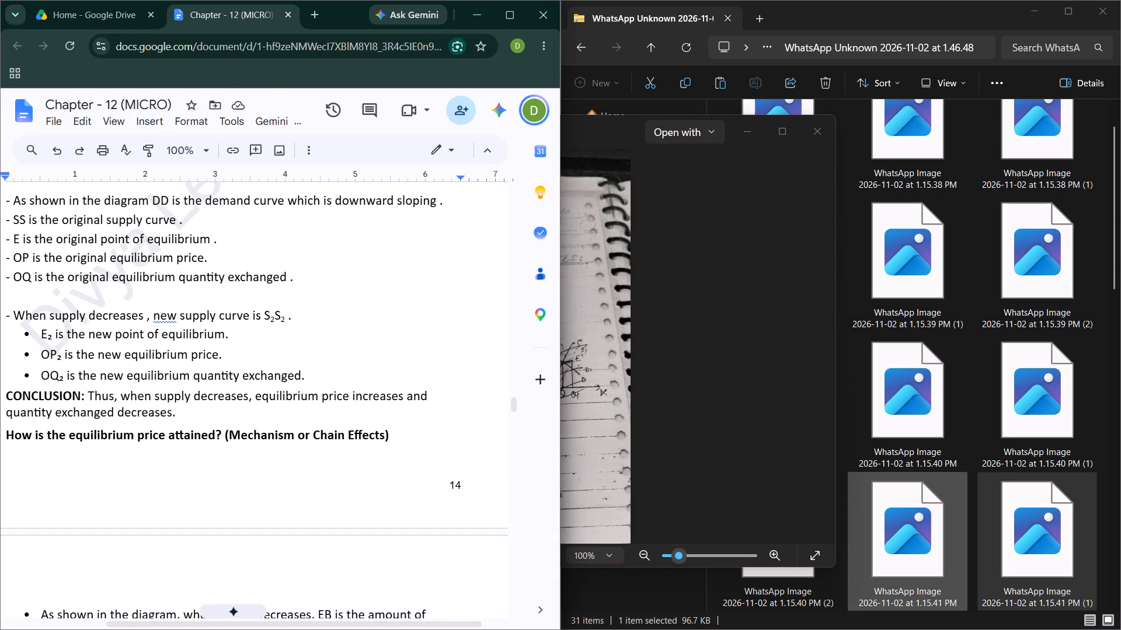
{"action": "scroll", "coordinate": [252, 408], "scroll_direction": "down", "scroll_amount": 10}
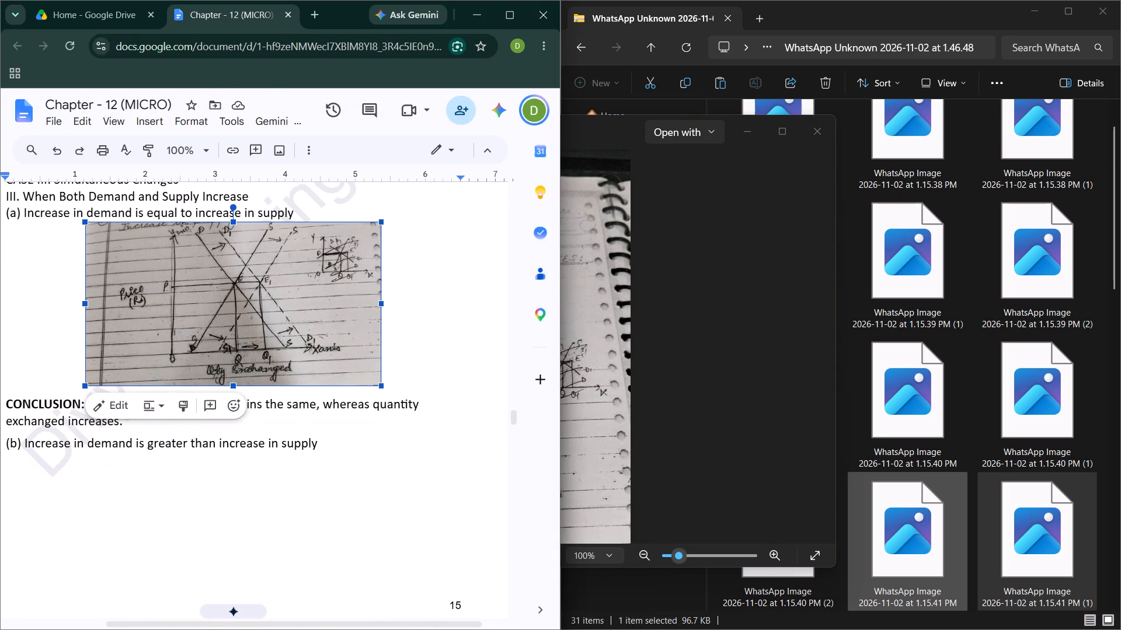
{"action": "scroll", "coordinate": [248, 414], "scroll_direction": "down", "scroll_amount": 4}
{"action": "scroll", "coordinate": [248, 414], "scroll_direction": "up", "scroll_amount": 1}
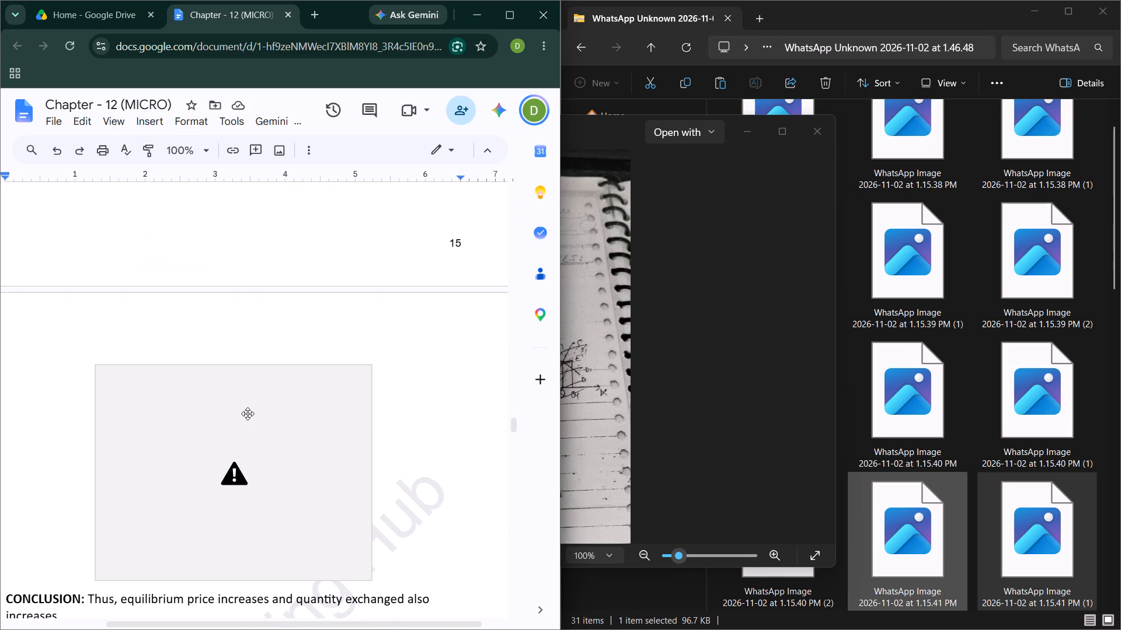
{"action": "scroll", "coordinate": [248, 414], "scroll_direction": "up", "scroll_amount": 3}
{"action": "scroll", "coordinate": [248, 414], "scroll_direction": "down", "scroll_amount": 5}
{"action": "scroll", "coordinate": [248, 414], "scroll_direction": "up", "scroll_amount": 9}
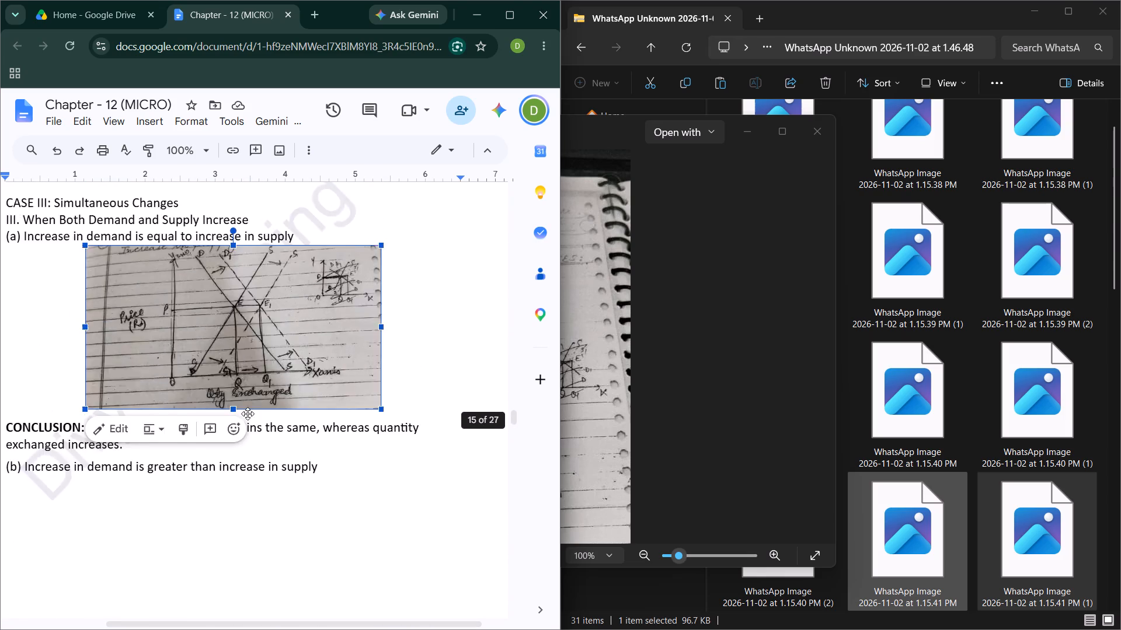
{"action": "scroll", "coordinate": [248, 414], "scroll_direction": "down", "scroll_amount": 9}
{"action": "right_click", "coordinate": [248, 413]}
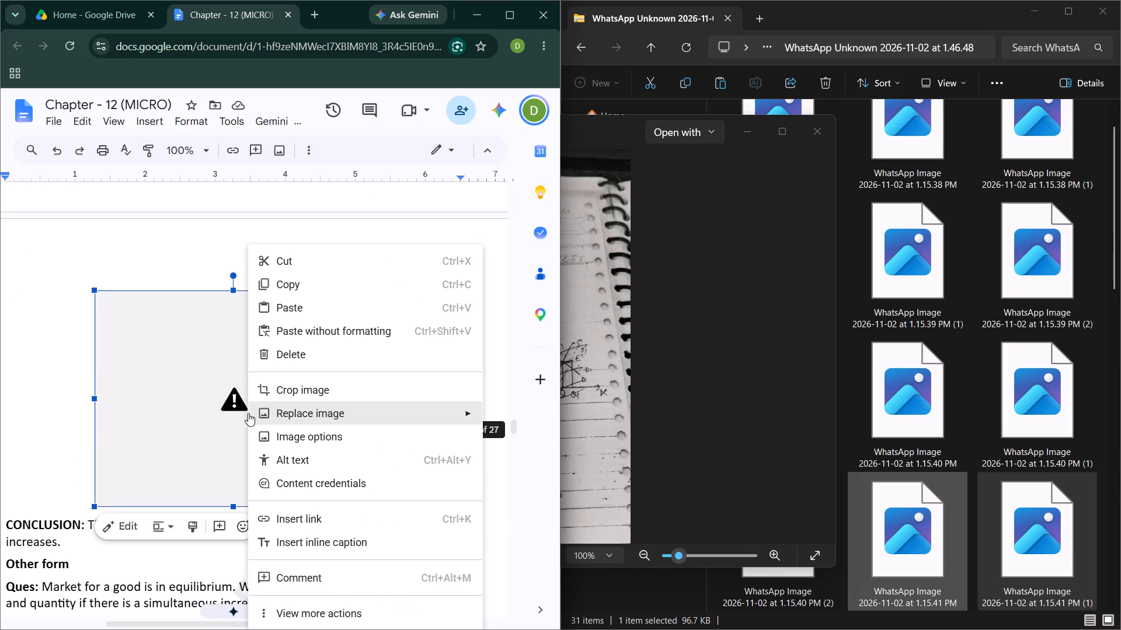
{"action": "left_click", "coordinate": [209, 348]}
{"action": "right_click", "coordinate": [209, 348]}
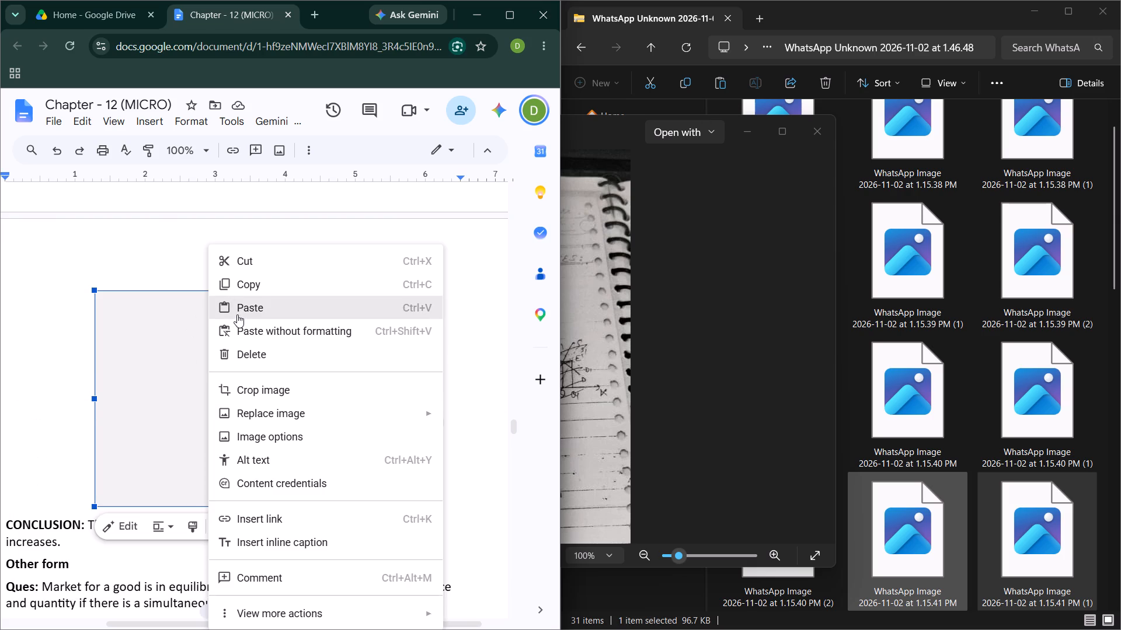
Replace the broken image under "(b) Increase in demand is greater than increase in supply" with the copied notebook photo and crop it to the diagram.
{"action": "left_click", "coordinate": [237, 314]}
{"action": "triple_click", "coordinate": [254, 356]}
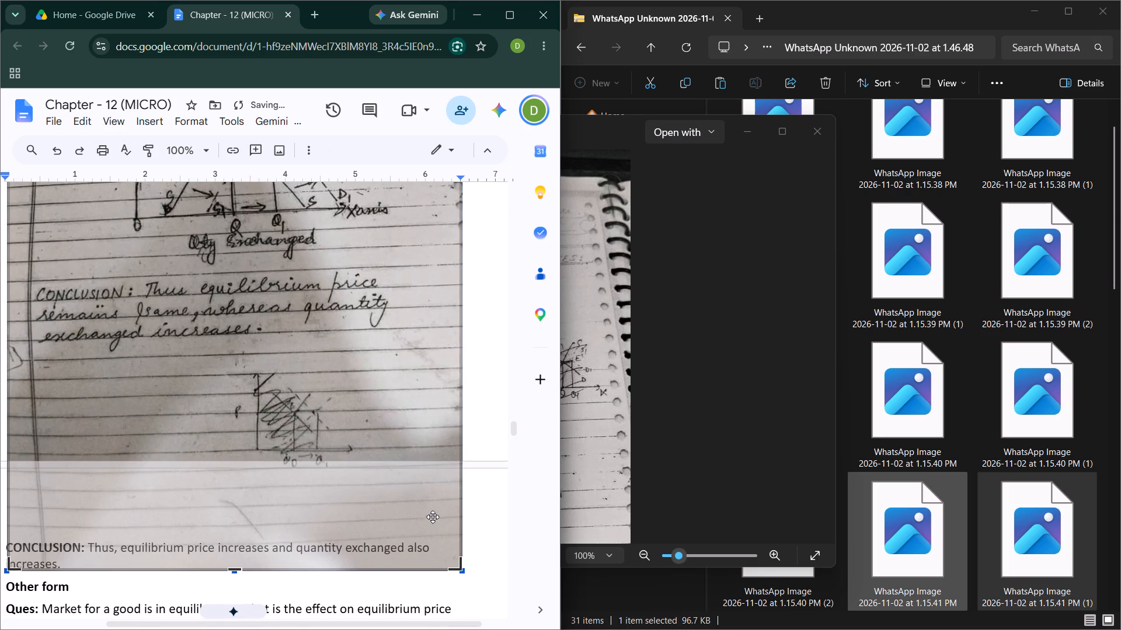
{"action": "left_click_drag", "start_coordinate": [459, 568], "coordinate": [439, 269]}
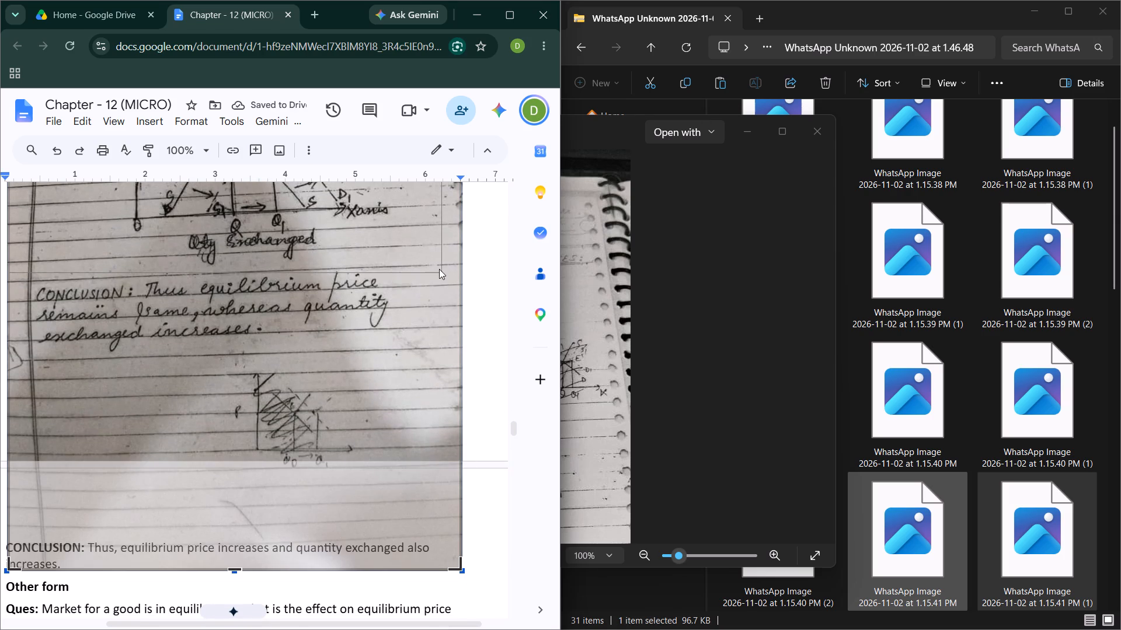
{"action": "left_click_drag", "start_coordinate": [439, 269], "coordinate": [440, 267]}
{"action": "scroll", "coordinate": [437, 272], "scroll_direction": "up", "scroll_amount": 6}
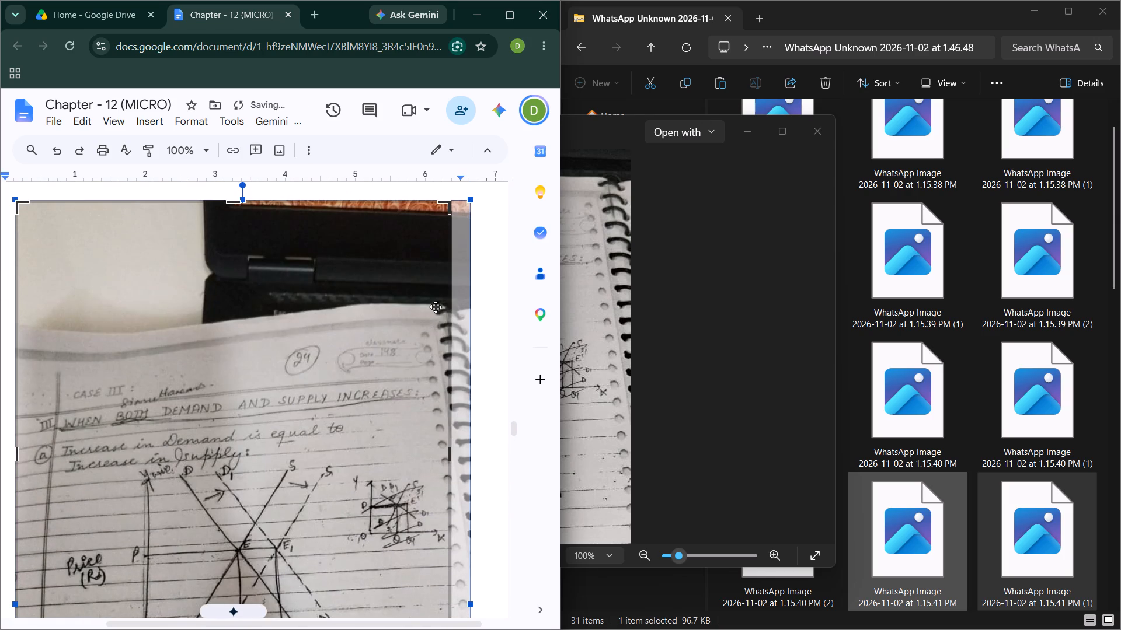
{"action": "left_click_drag", "start_coordinate": [447, 205], "coordinate": [433, 433]}
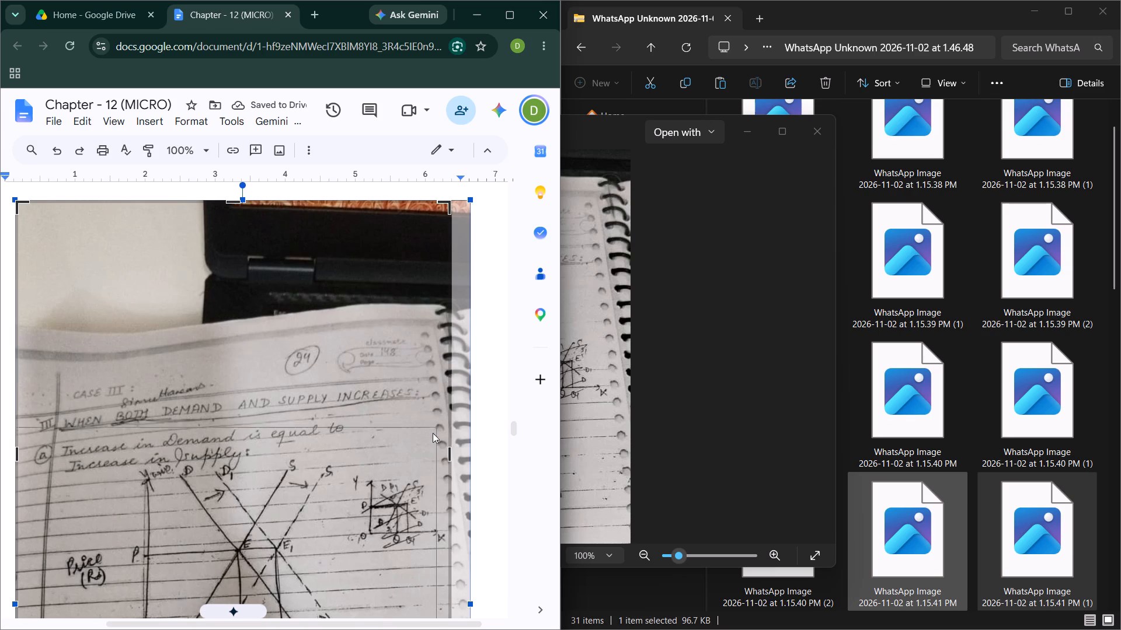
Trim the remaining edge and apply the crop on the photo under "(b) Increase in demand is greater than increase in supply".
{"action": "left_click_drag", "start_coordinate": [433, 433], "coordinate": [433, 463]}
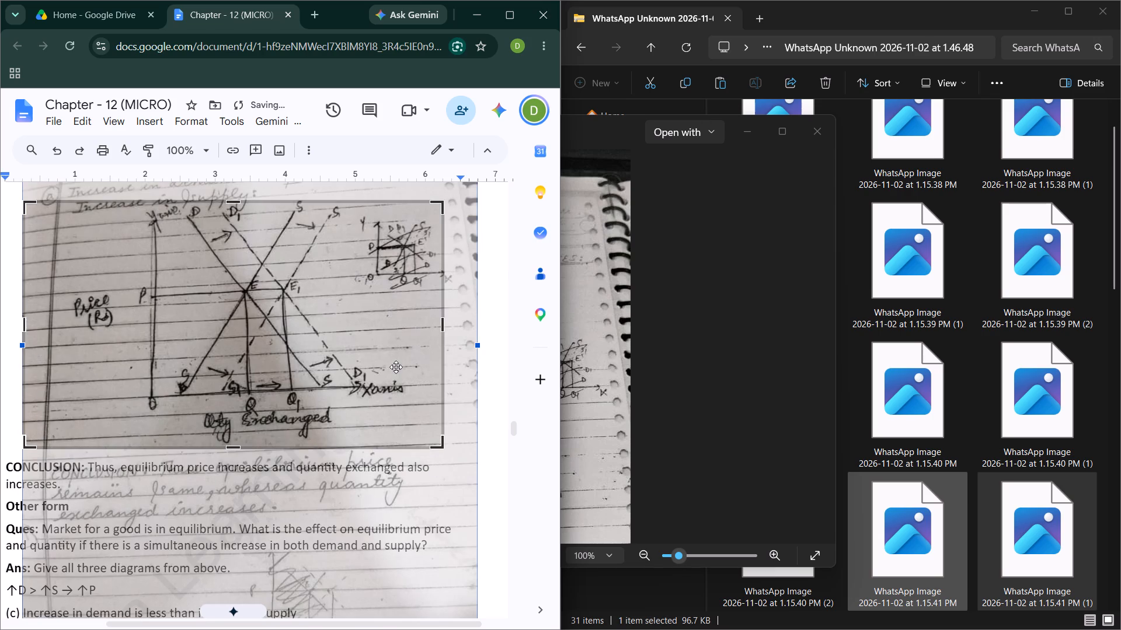
{"action": "left_click", "coordinate": [485, 352]}
Shrink the cropped diagram for case (b) proportionally to about 3.6 inches wide.
{"action": "left_click", "coordinate": [433, 433]}
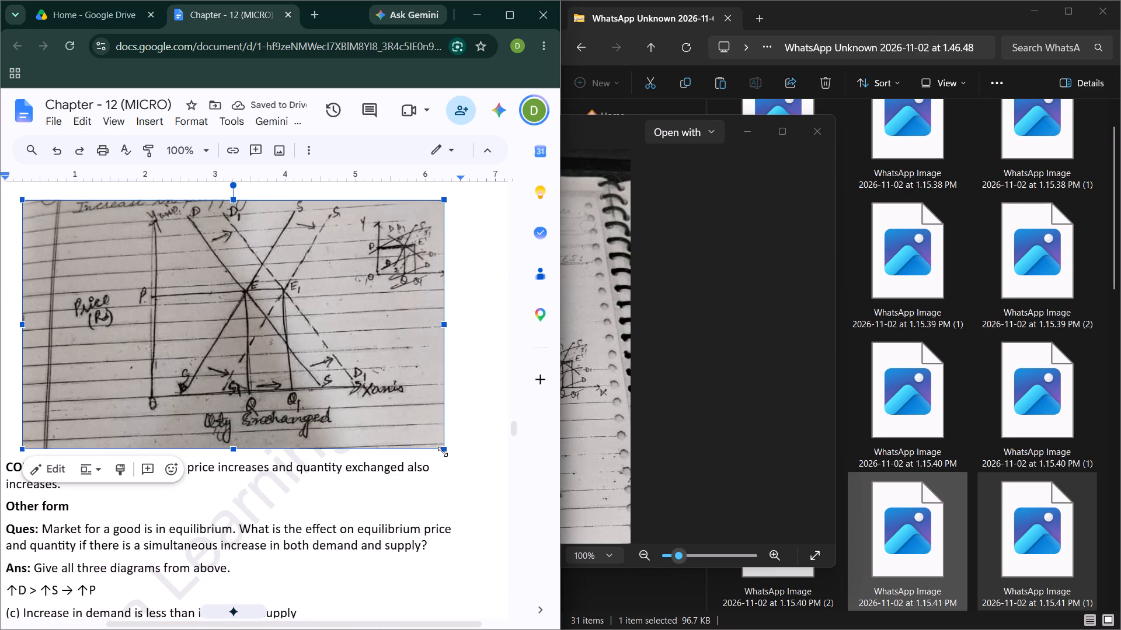
{"action": "left_click_drag", "start_coordinate": [443, 452], "coordinate": [227, 307]}
{"action": "scroll", "coordinate": [230, 311], "scroll_direction": "up", "scroll_amount": 1}
{"action": "scroll", "coordinate": [288, 366], "scroll_direction": "up", "scroll_amount": 3}
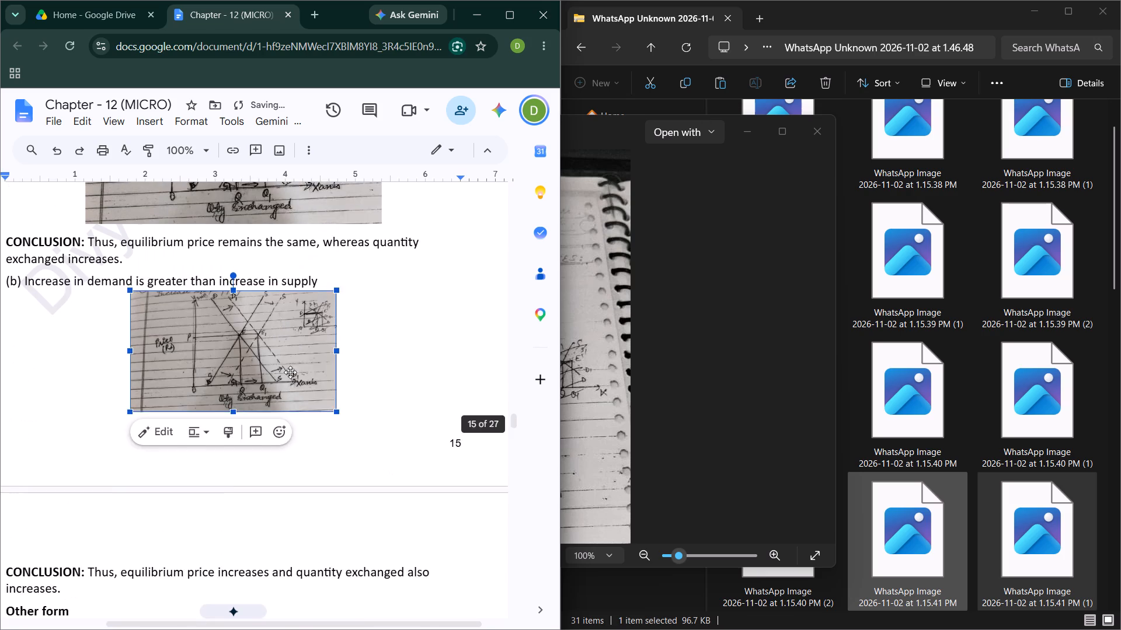
{"action": "scroll", "coordinate": [290, 372], "scroll_direction": "up", "scroll_amount": 2}
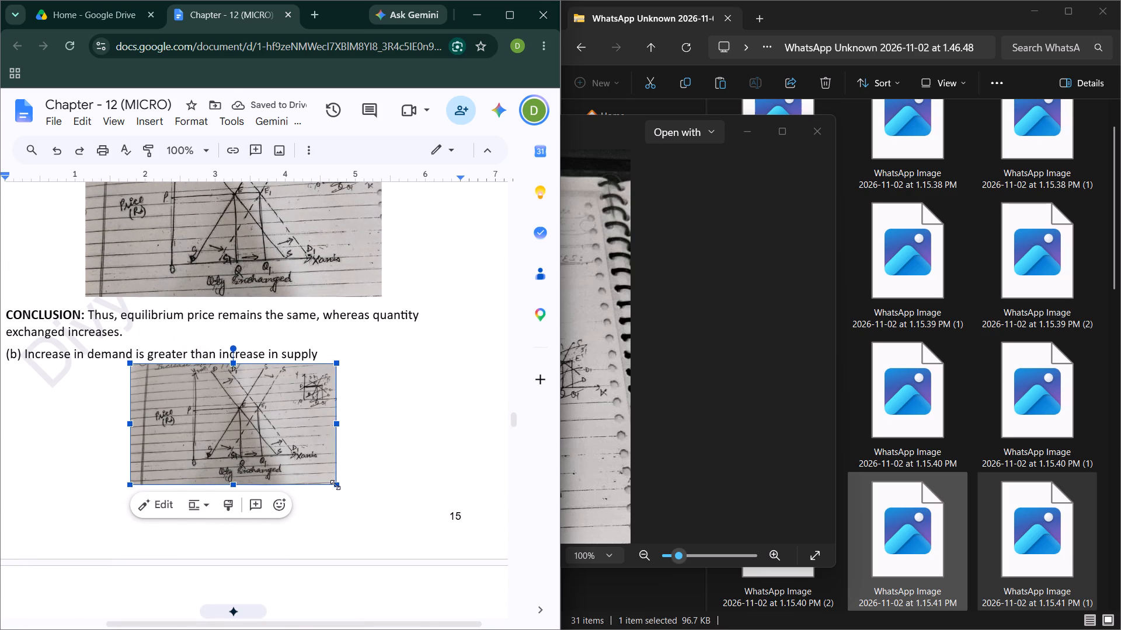
{"action": "left_click_drag", "start_coordinate": [335, 485], "coordinate": [376, 510]}
Close the previous notebook photo, open "WhatsApp Image 2026-11-02 at 1.15.41 PM (2)" from the folder, copy the image and close it.
{"action": "scroll", "coordinate": [329, 475], "scroll_direction": "down", "scroll_amount": 4}
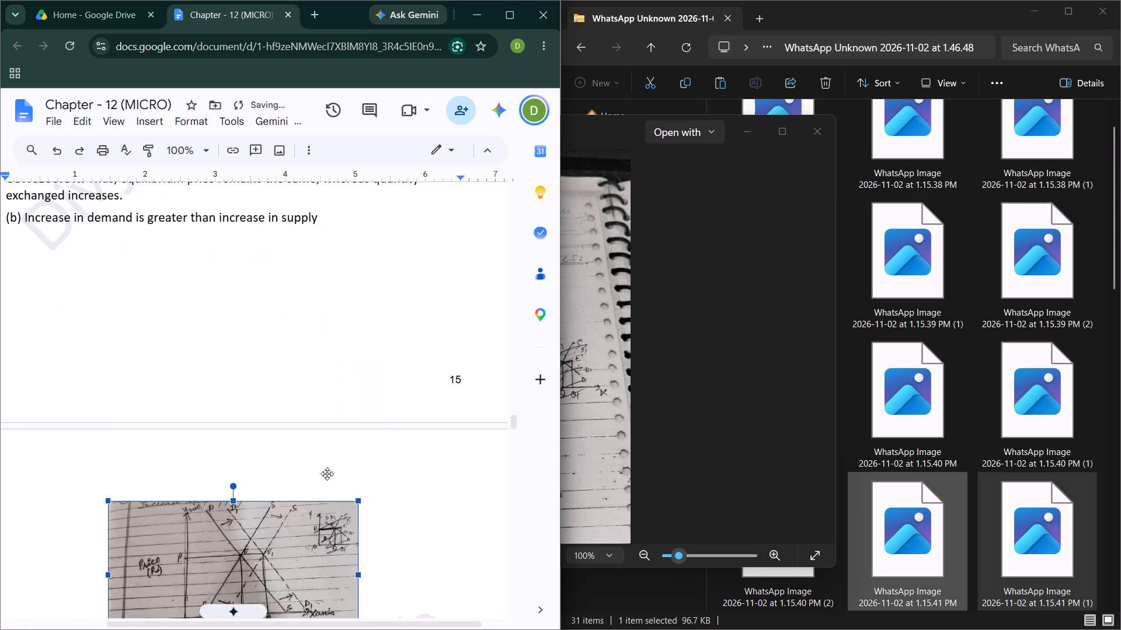
{"action": "scroll", "coordinate": [329, 482], "scroll_direction": "down", "scroll_amount": 3}
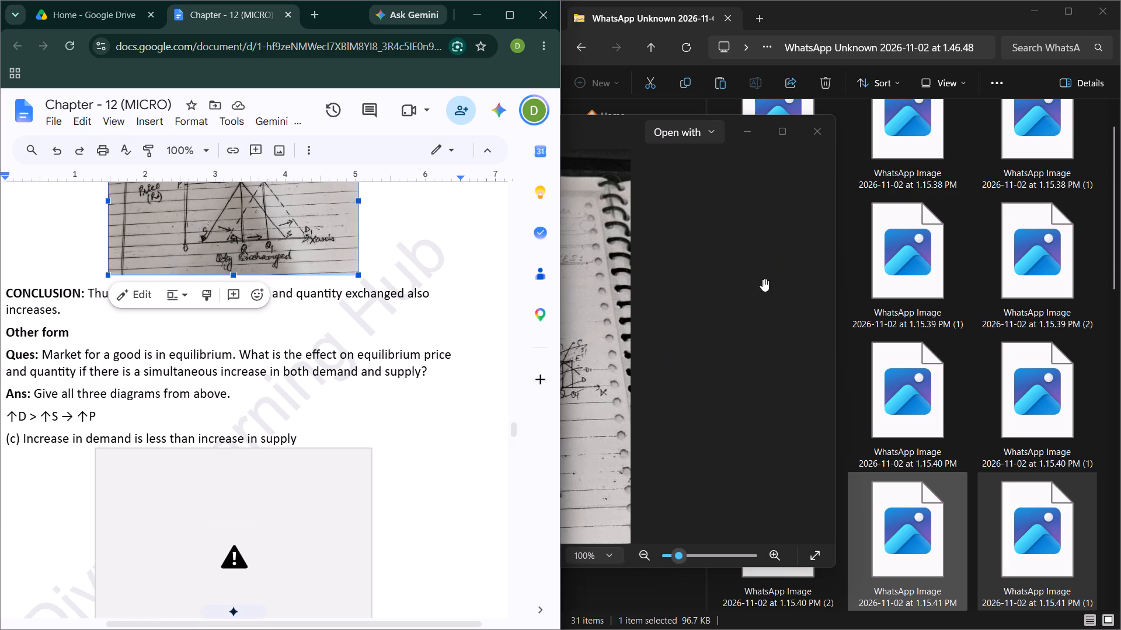
{"action": "left_click", "coordinate": [813, 142]}
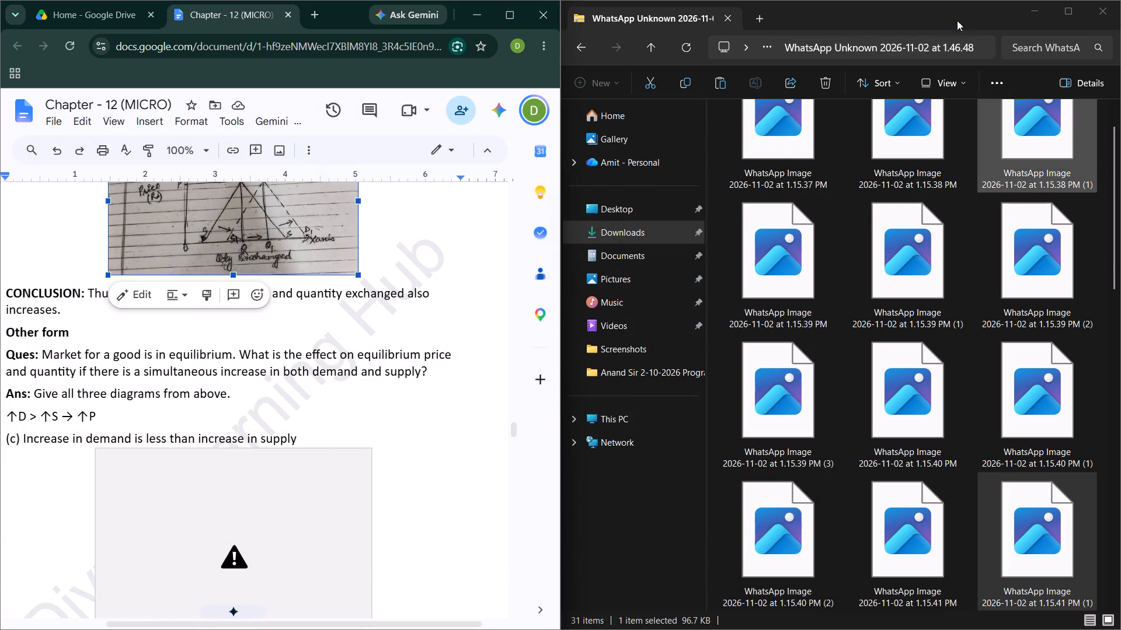
{"action": "left_click", "coordinate": [957, 17]}
{"action": "scroll", "coordinate": [966, 232], "scroll_direction": "down", "scroll_amount": 2}
{"action": "scroll", "coordinate": [1067, 265], "scroll_direction": "up", "scroll_amount": 1}
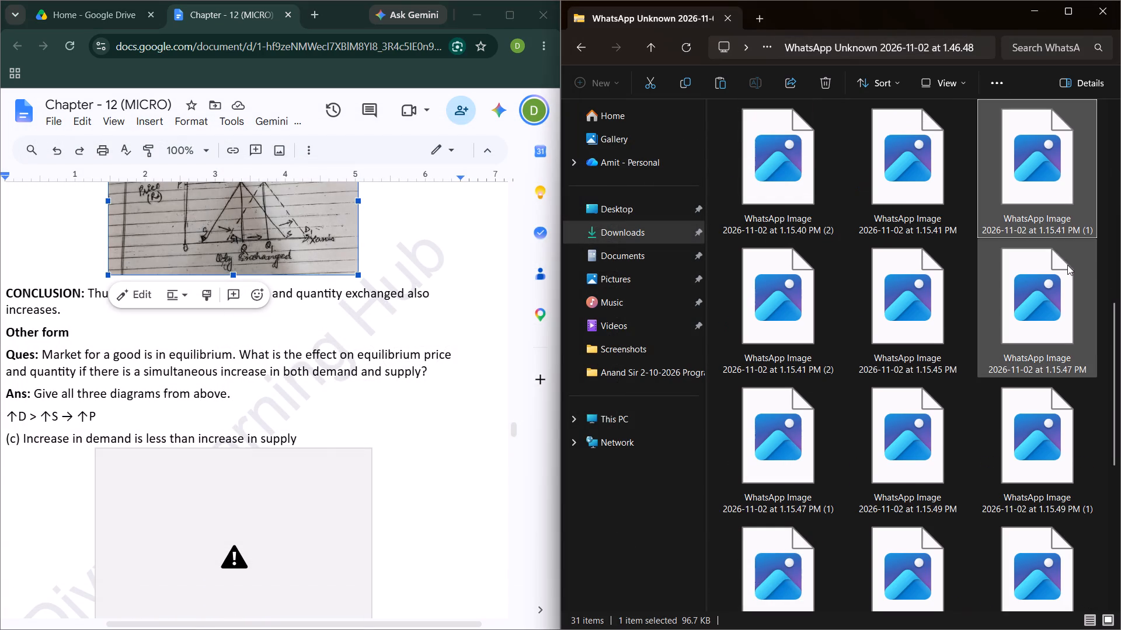
{"action": "double_click", "coordinate": [790, 316]}
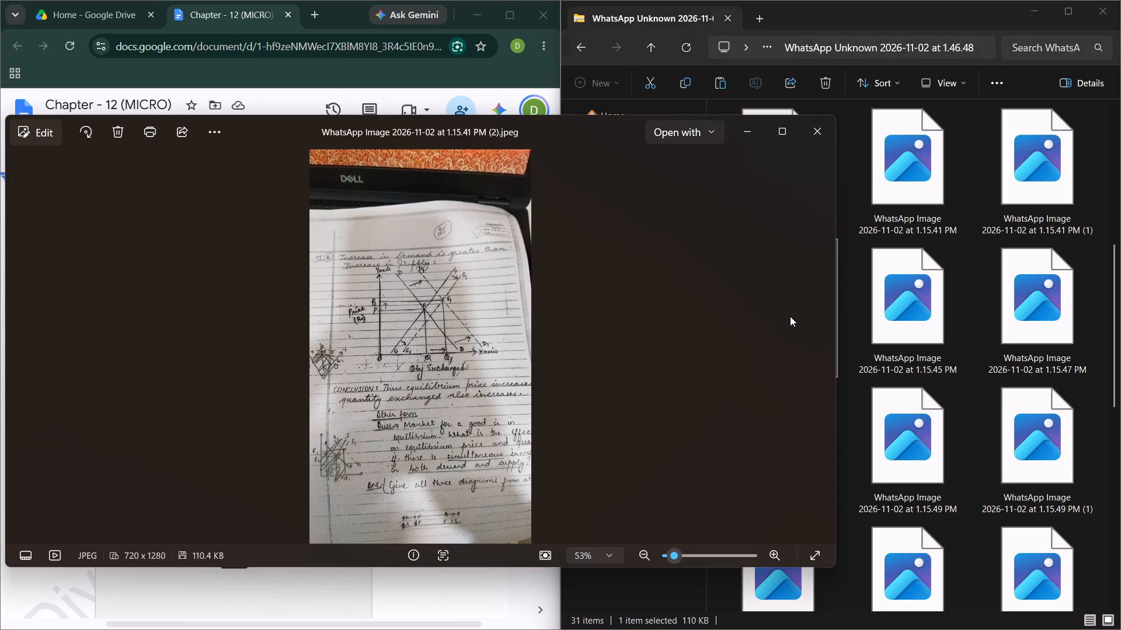
{"action": "scroll", "coordinate": [477, 306], "scroll_direction": "up", "scroll_amount": 5}
{"action": "right_click", "coordinate": [432, 316]}
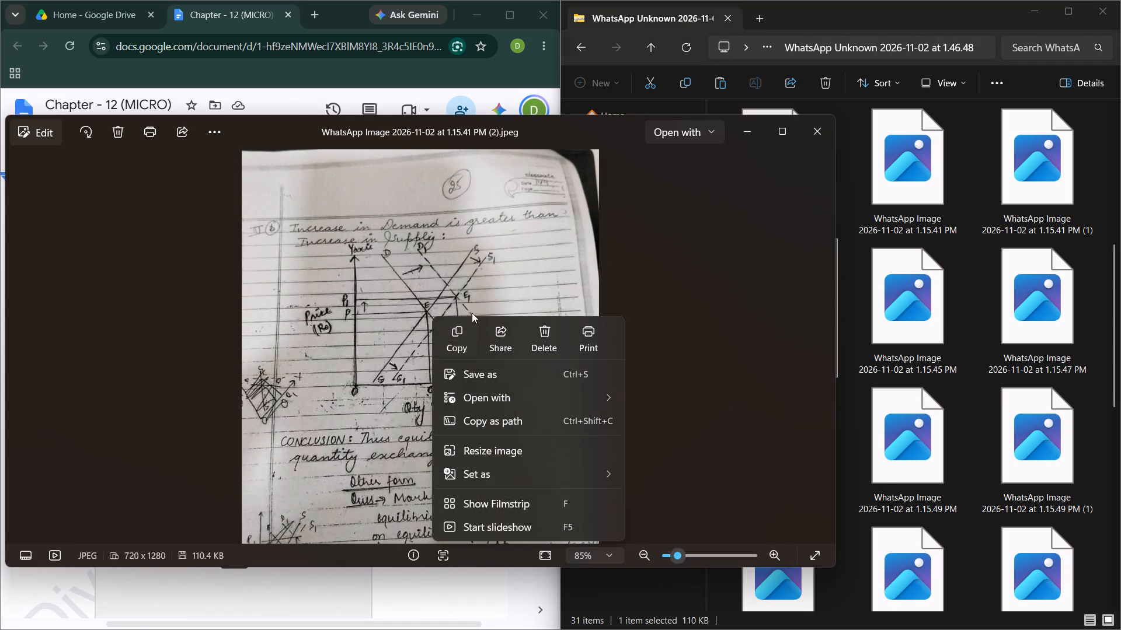
{"action": "left_click", "coordinate": [459, 332]}
{"action": "left_click", "coordinate": [817, 127]}
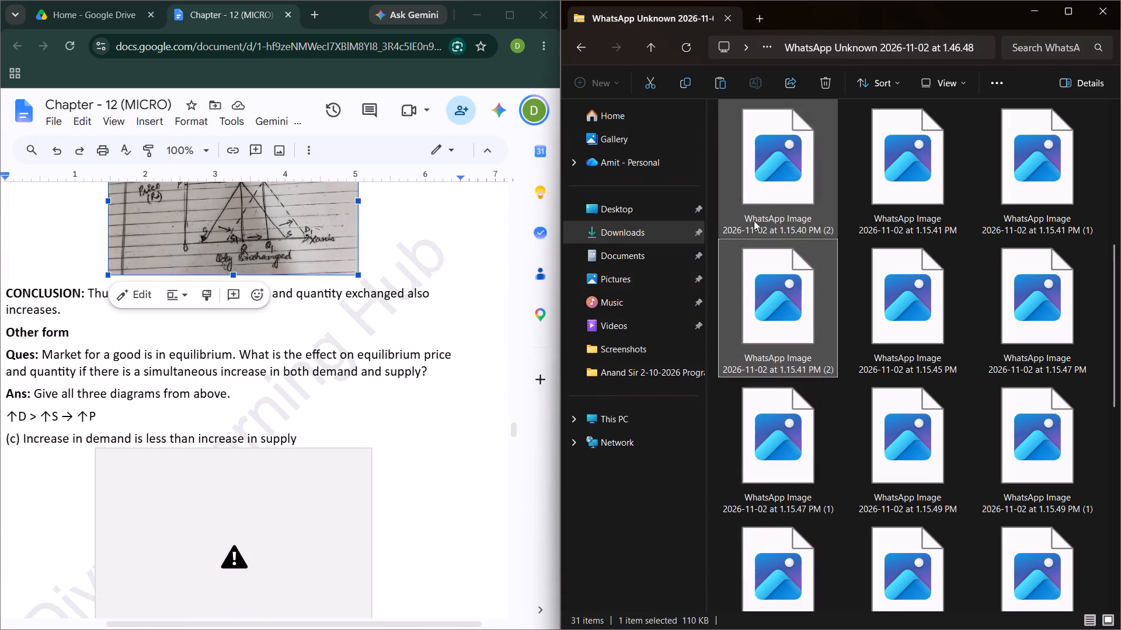
Select the broken image under "(c) Increase in demand is less than increase in supply" and recheck the diagram placed for case (b).
{"action": "scroll", "coordinate": [280, 394], "scroll_direction": "down", "scroll_amount": 1}
{"action": "left_click", "coordinate": [182, 451]}
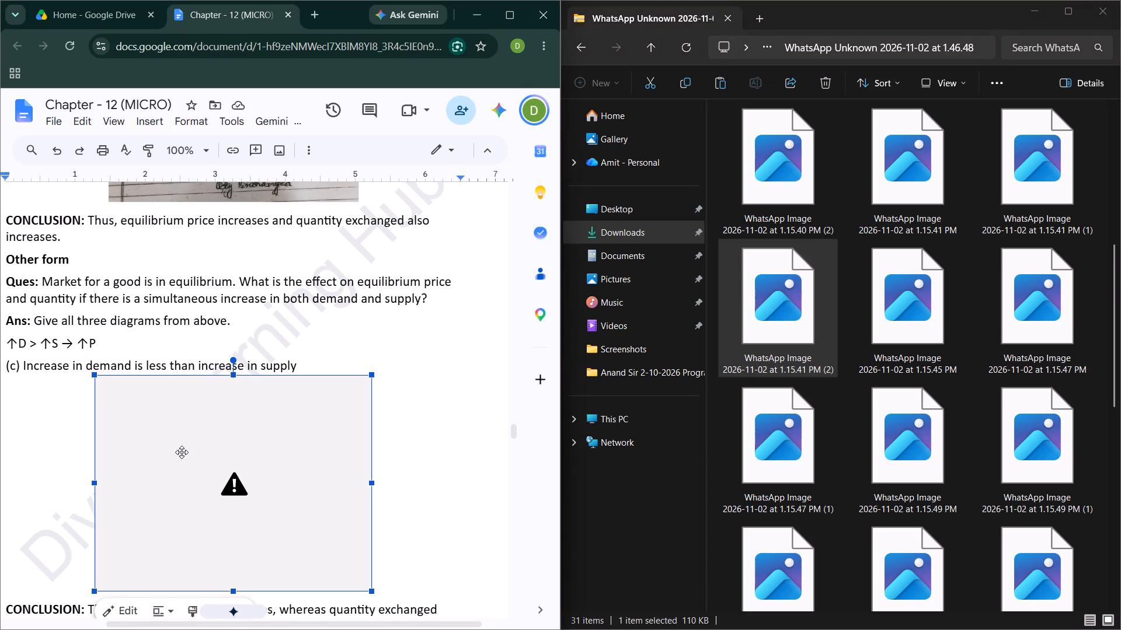
{"action": "scroll", "coordinate": [182, 452], "scroll_direction": "up", "scroll_amount": 3}
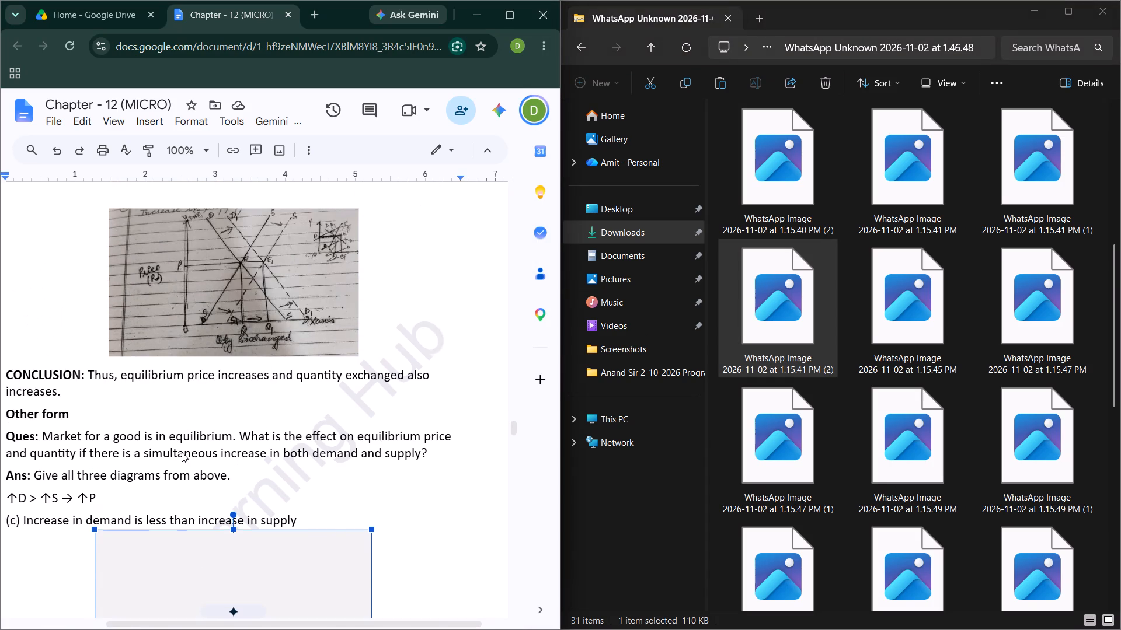
{"action": "scroll", "coordinate": [182, 452], "scroll_direction": "up", "scroll_amount": 4}
{"action": "scroll", "coordinate": [182, 452], "scroll_direction": "down", "scroll_amount": 2}
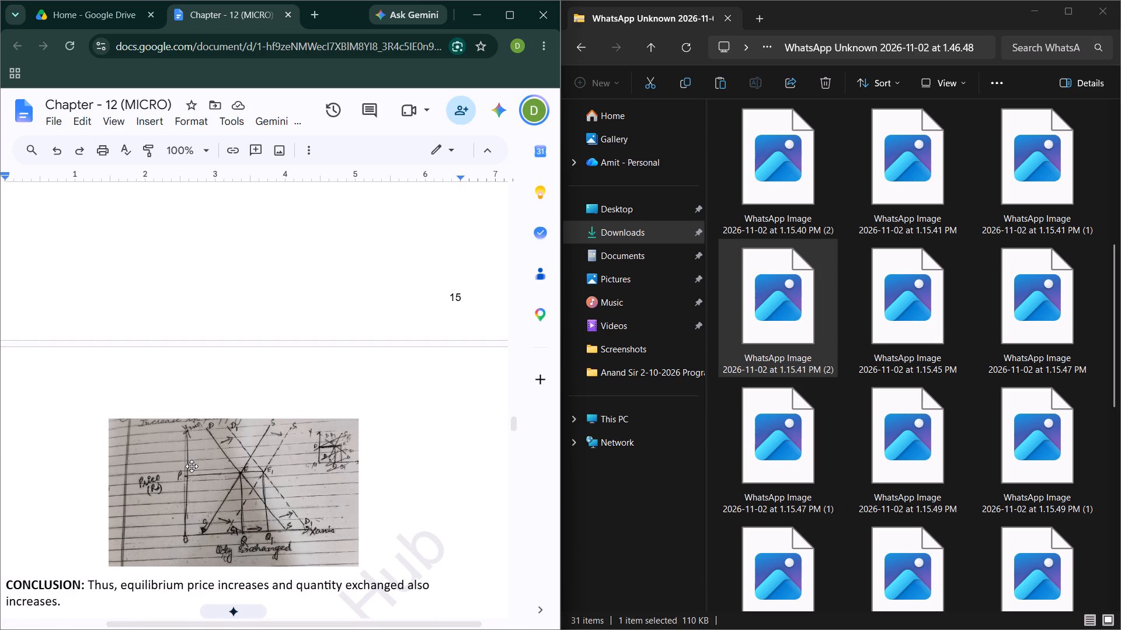
Review the Case III diagrams and conclusions against their headings, and check the image placeholders under (c) and section IV.
{"action": "scroll", "coordinate": [193, 464], "scroll_direction": "down", "scroll_amount": 4}
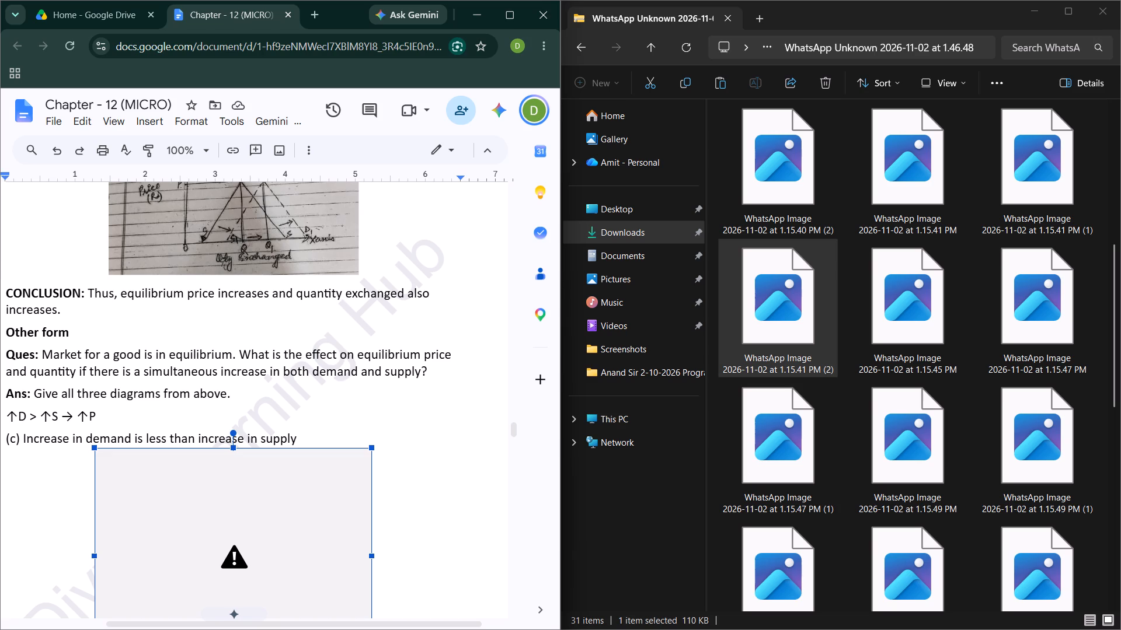
{"action": "scroll", "coordinate": [178, 355], "scroll_direction": "up", "scroll_amount": 7}
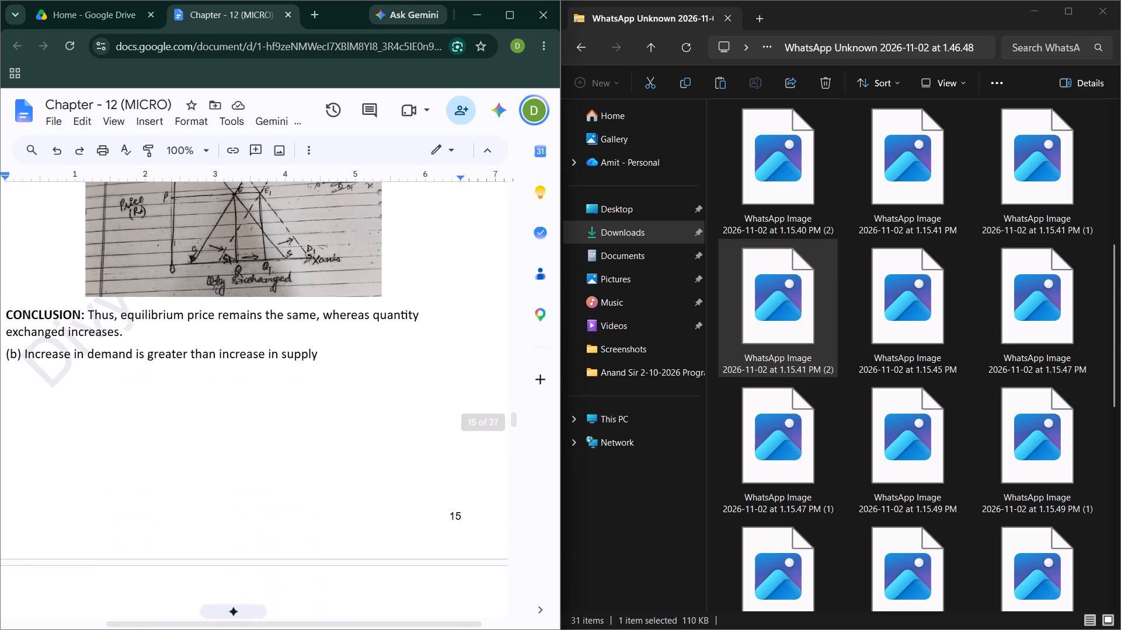
{"action": "scroll", "coordinate": [384, 374], "scroll_direction": "up", "scroll_amount": 2}
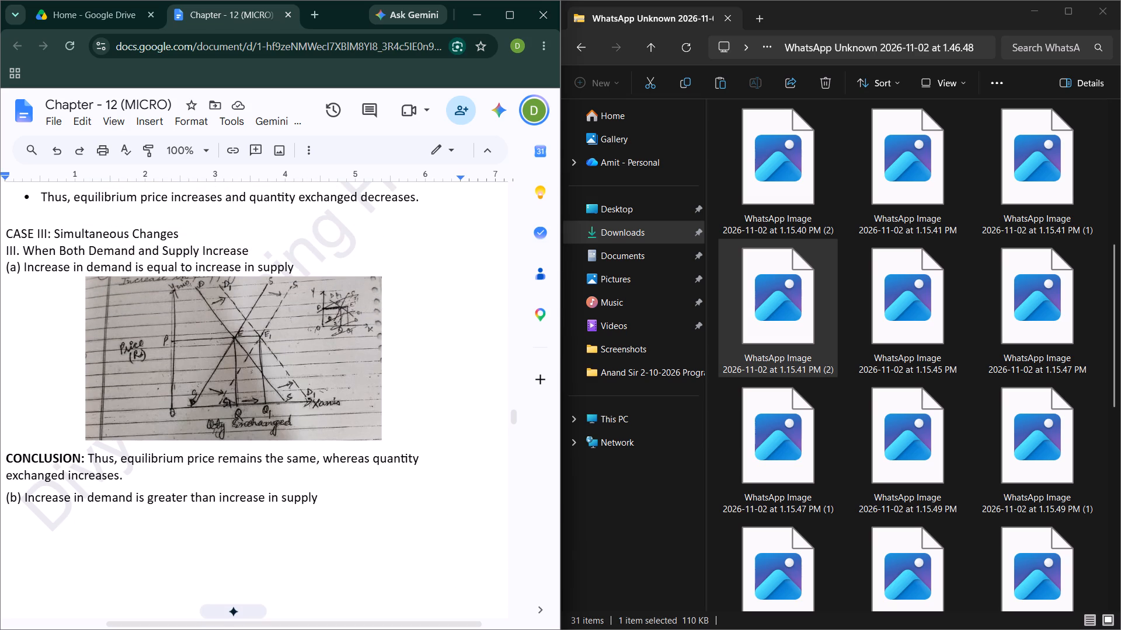
{"action": "scroll", "coordinate": [283, 408], "scroll_direction": "down", "scroll_amount": 7}
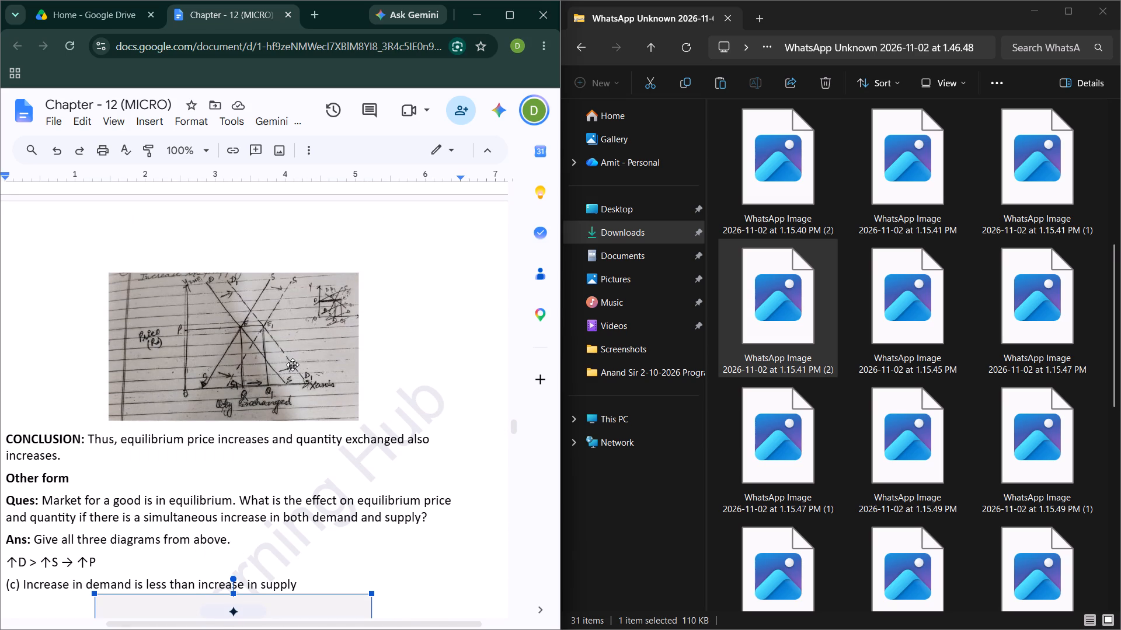
{"action": "scroll", "coordinate": [273, 386], "scroll_direction": "down", "scroll_amount": 4}
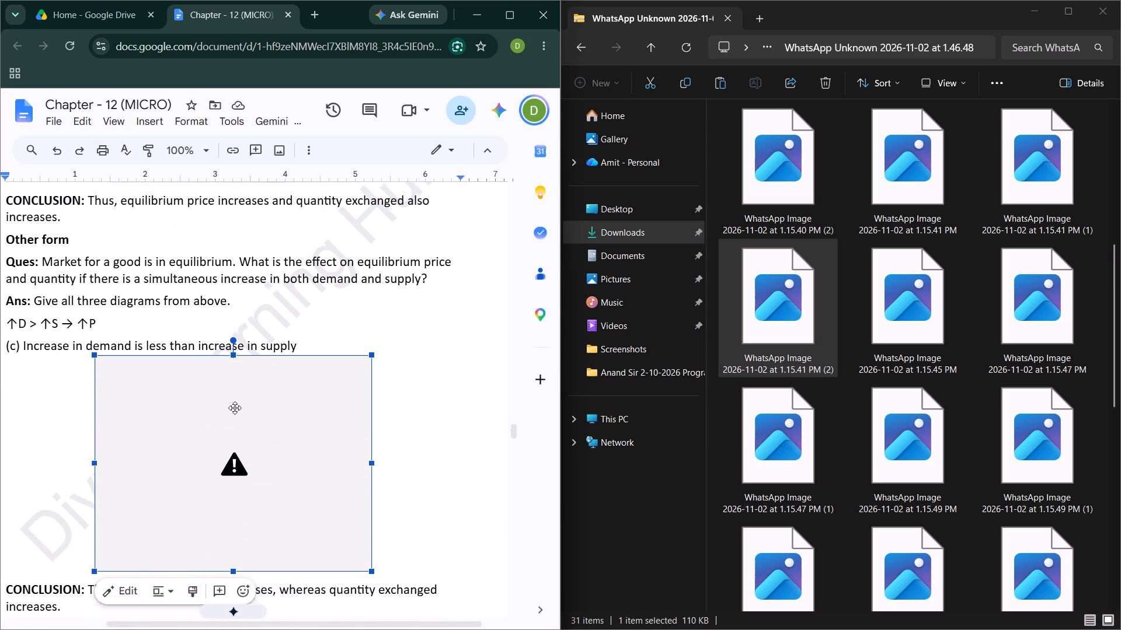
{"action": "scroll", "coordinate": [235, 408], "scroll_direction": "down", "scroll_amount": 5}
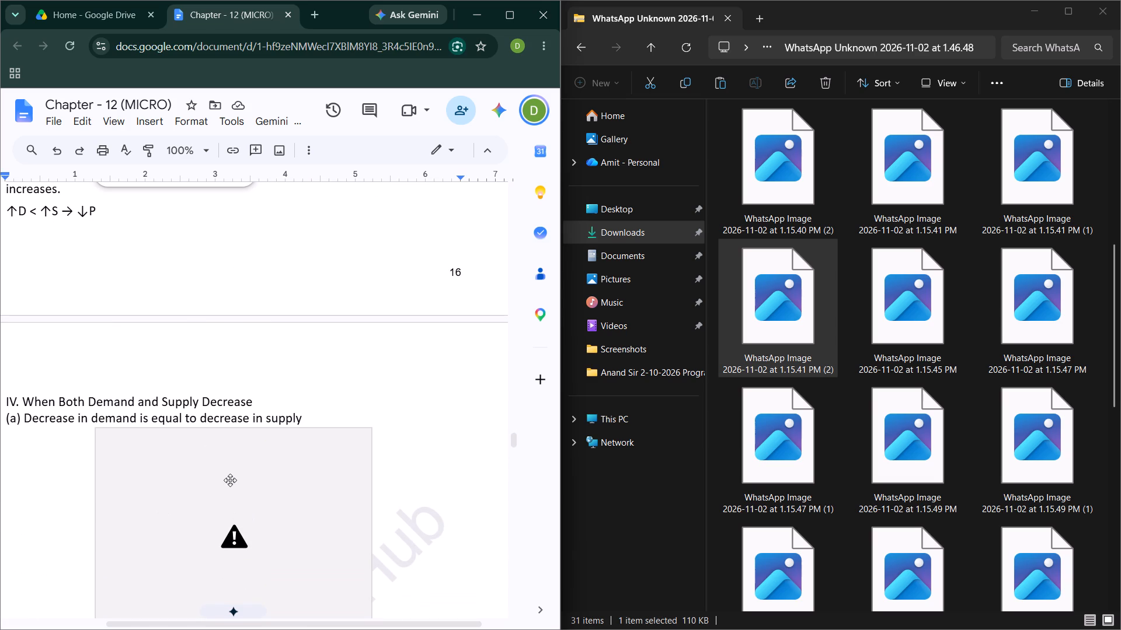
{"action": "scroll", "coordinate": [230, 480], "scroll_direction": "up", "scroll_amount": 4}
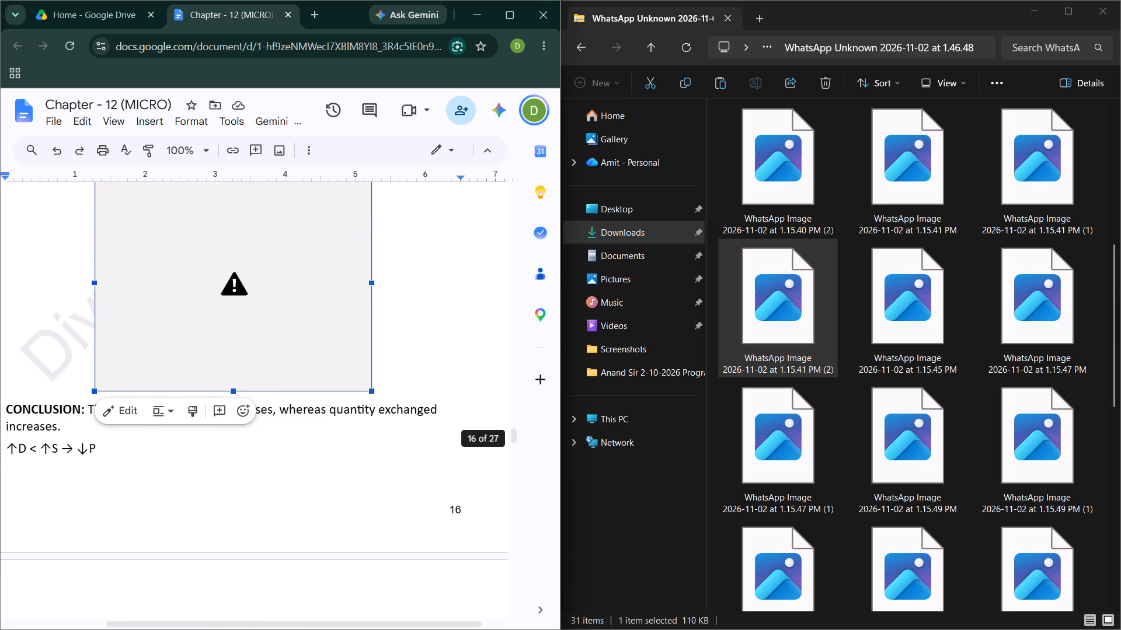
{"action": "scroll", "coordinate": [230, 480], "scroll_direction": "up", "scroll_amount": 6}
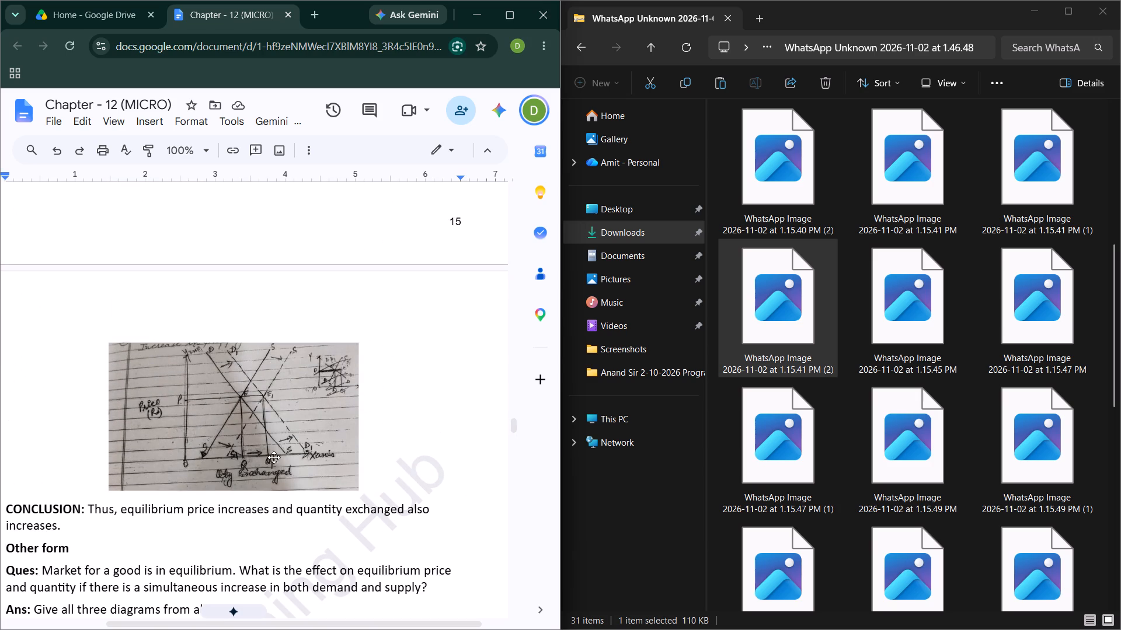
{"action": "scroll", "coordinate": [263, 485], "scroll_direction": "down", "scroll_amount": 2}
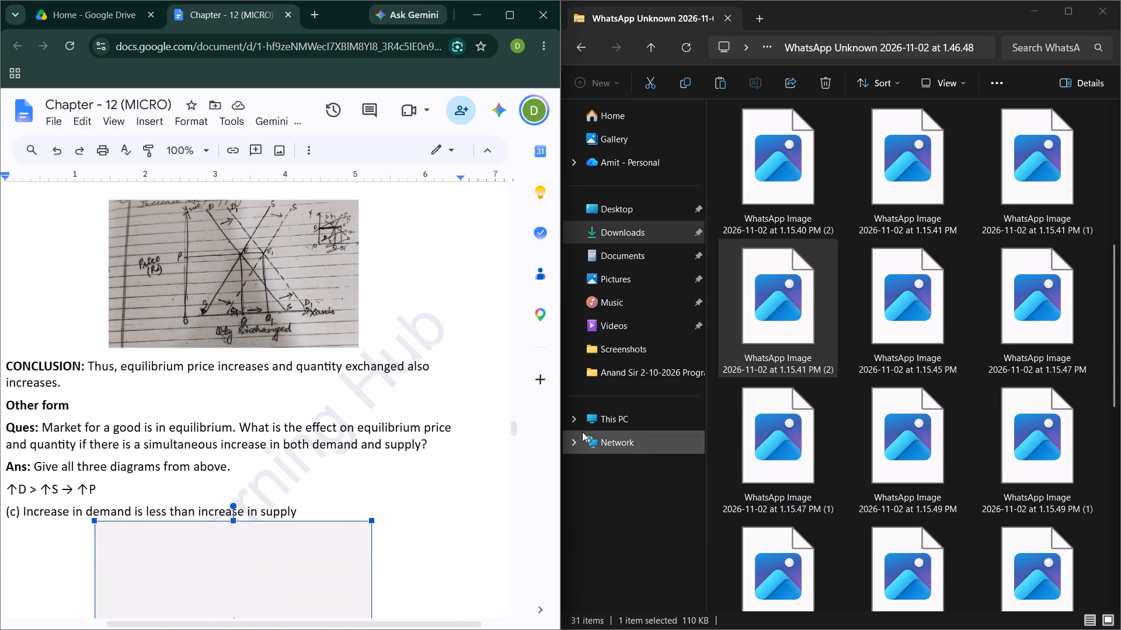
Review the pages from the decrease-in-supply question and its equilibrium mechanism points through to the Case III (a) diagram.
{"action": "scroll", "coordinate": [315, 409], "scroll_direction": "up", "scroll_amount": 2}
{"action": "scroll", "coordinate": [266, 412], "scroll_direction": "up", "scroll_amount": 4}
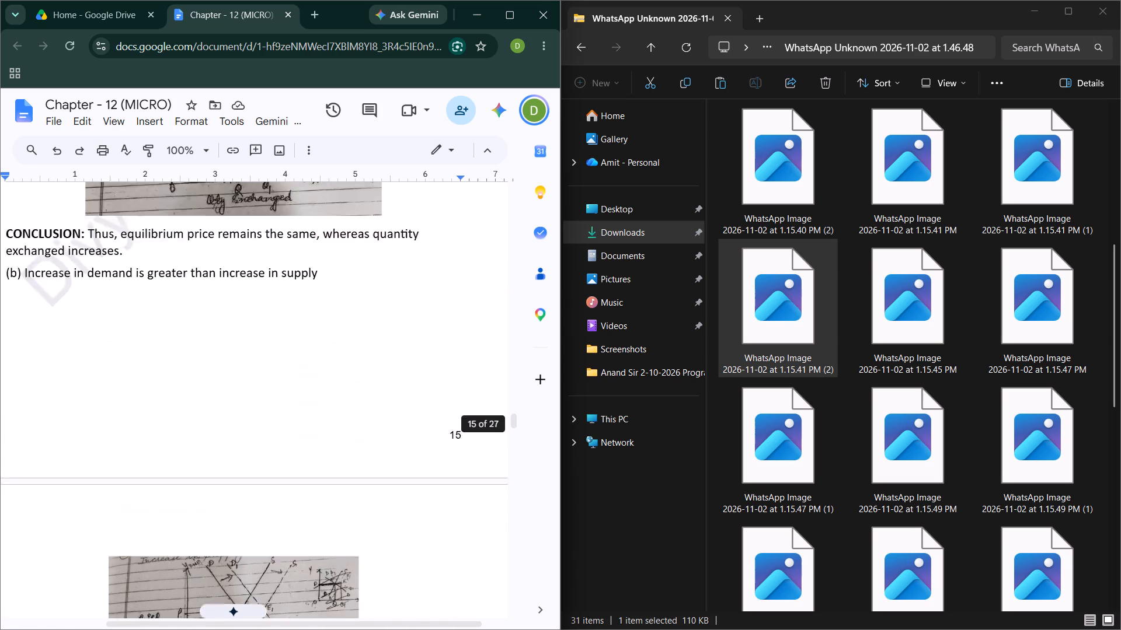
{"action": "scroll", "coordinate": [266, 412], "scroll_direction": "up", "scroll_amount": 5}
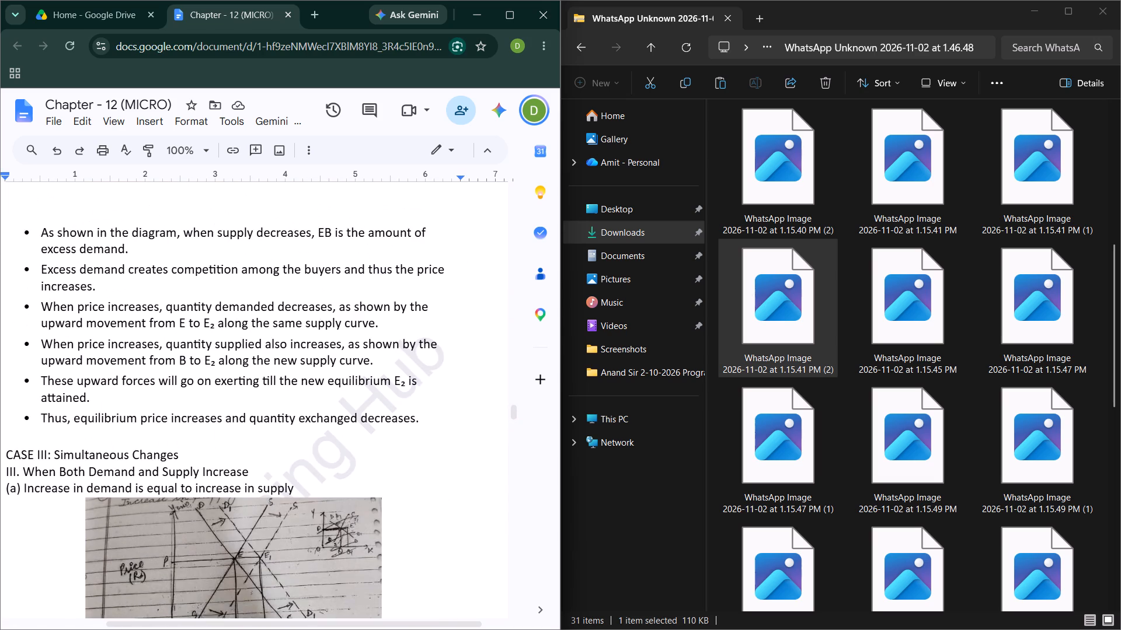
{"action": "scroll", "coordinate": [266, 412], "scroll_direction": "up", "scroll_amount": 9}
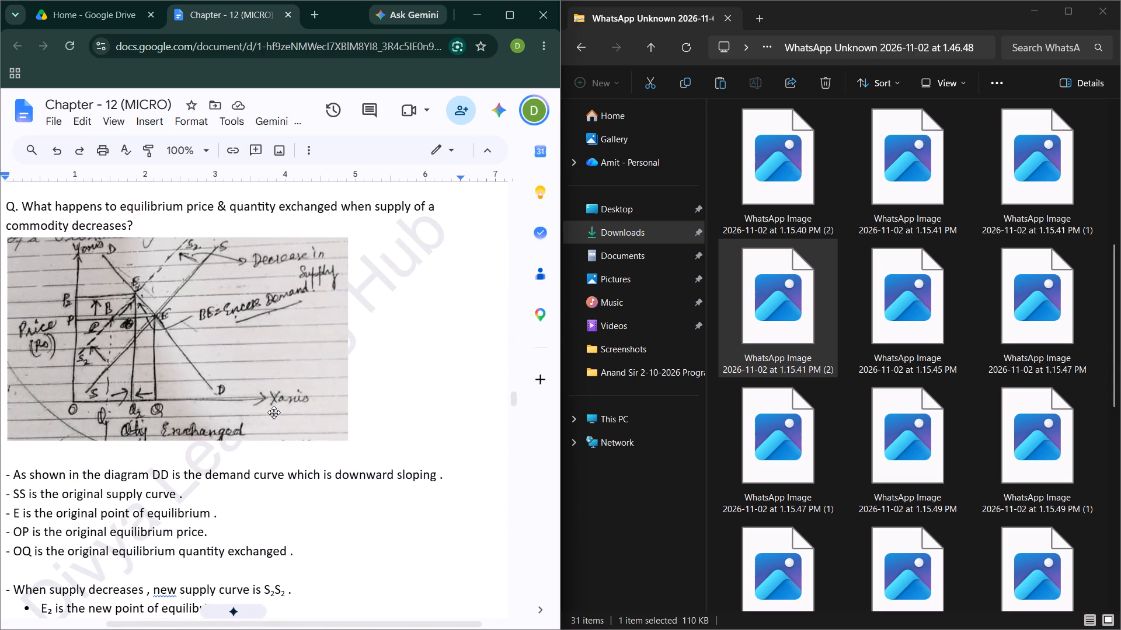
{"action": "scroll", "coordinate": [274, 412], "scroll_direction": "down", "scroll_amount": 5}
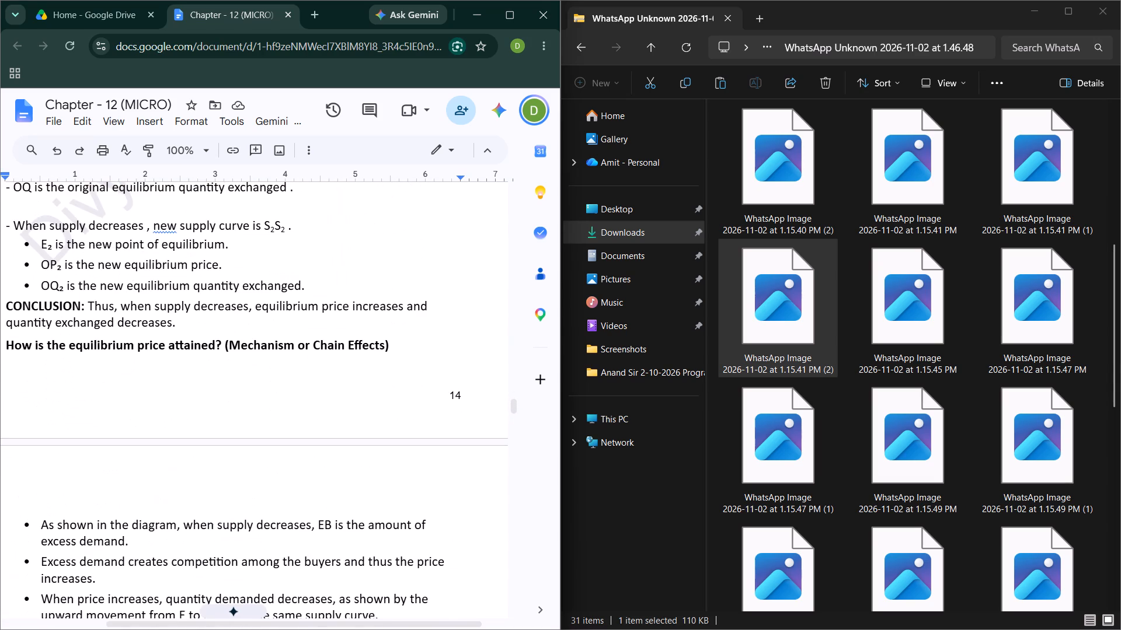
{"action": "scroll", "coordinate": [274, 412], "scroll_direction": "down", "scroll_amount": 2}
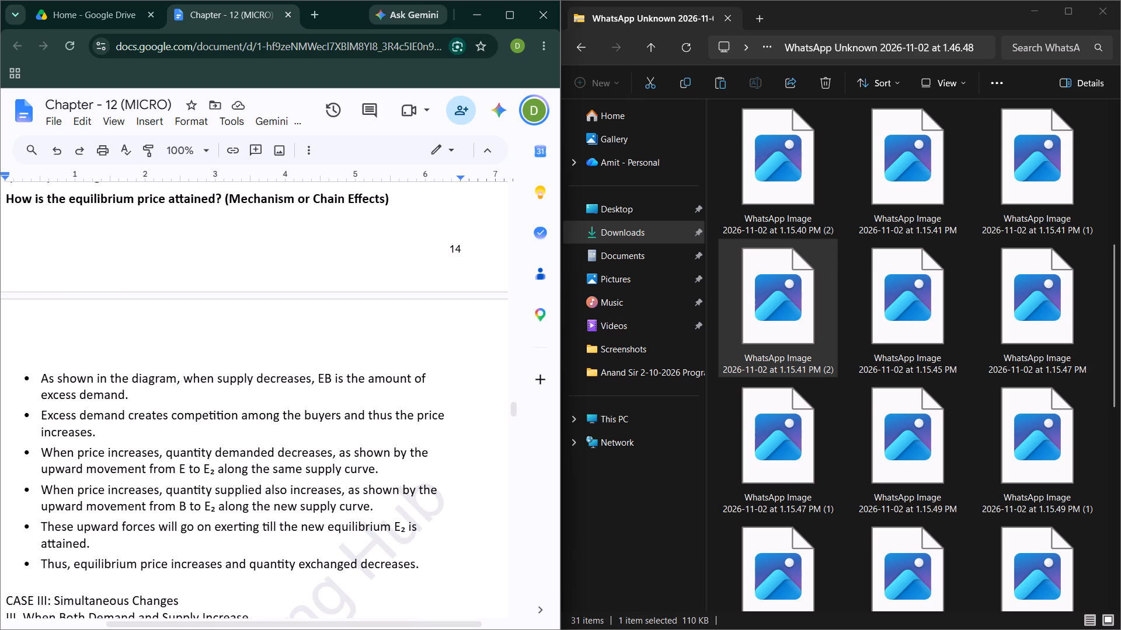
{"action": "scroll", "coordinate": [274, 412], "scroll_direction": "down", "scroll_amount": 3}
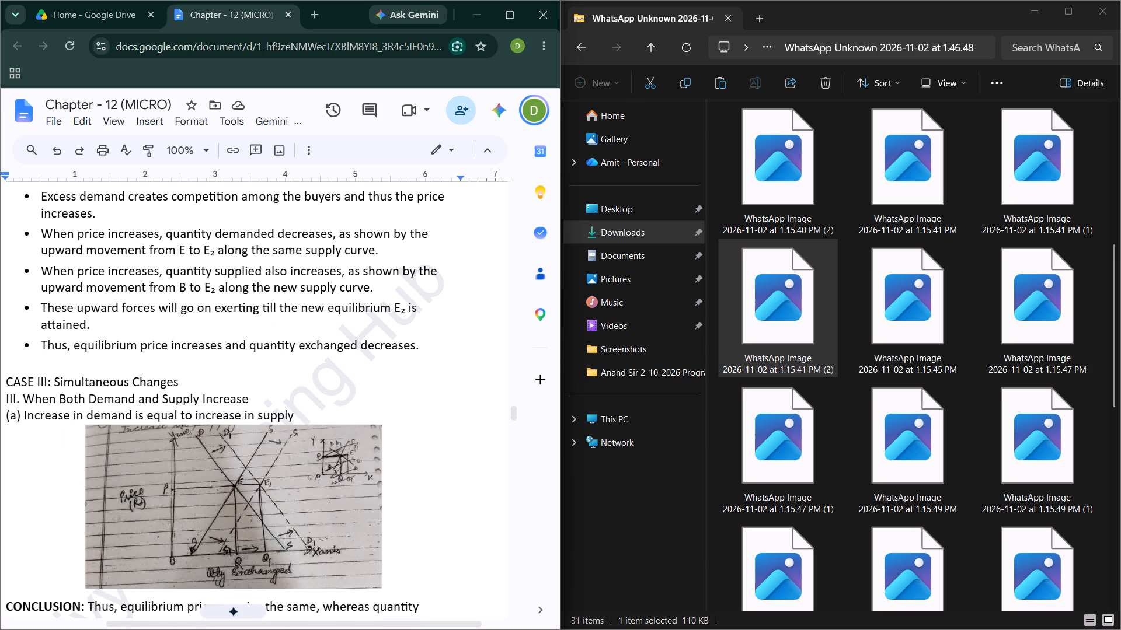
{"action": "scroll", "coordinate": [276, 402], "scroll_direction": "down", "scroll_amount": 1}
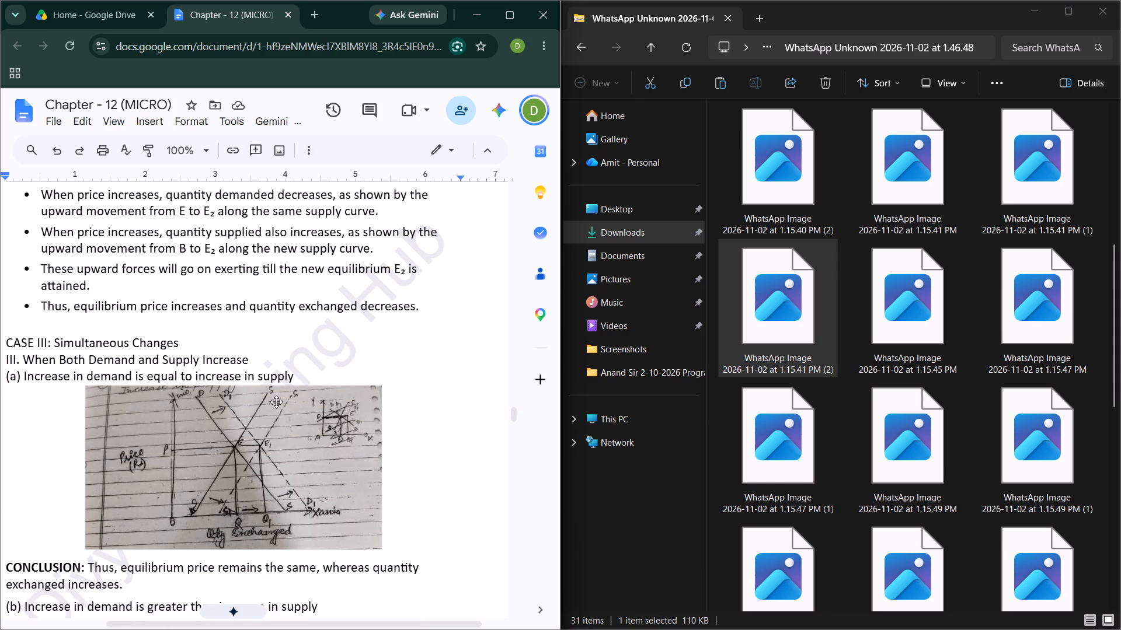
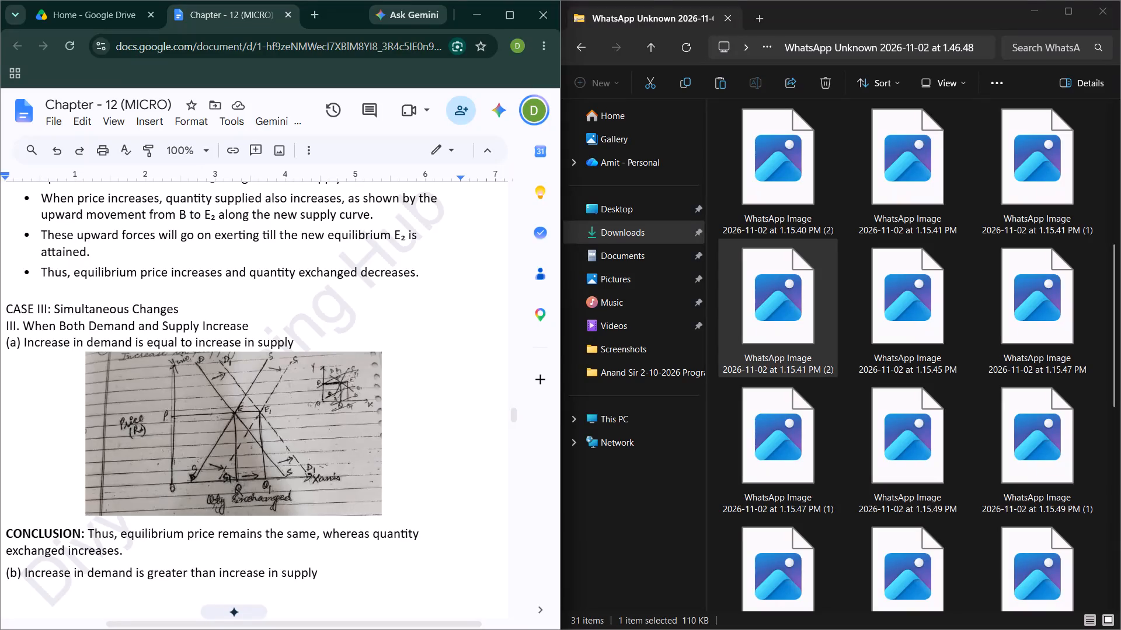
Review the supply-increase and supply-decrease mechanism points, and compare the Case III (a) and (b) diagrams with their headings.
{"action": "scroll", "coordinate": [211, 359], "scroll_direction": "up", "scroll_amount": 7}
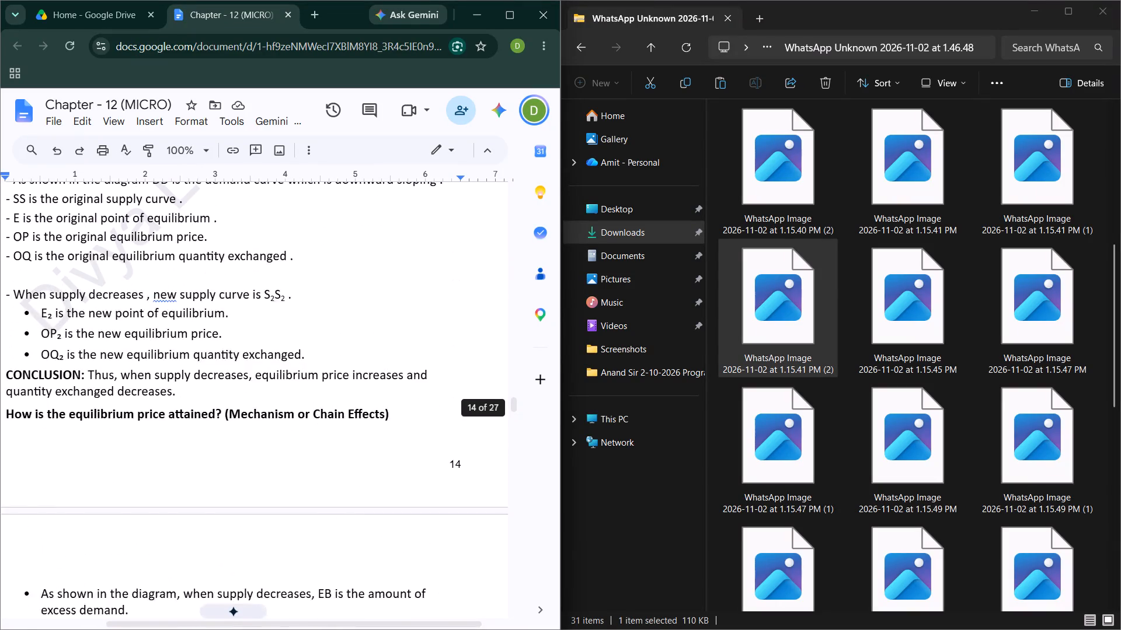
{"action": "scroll", "coordinate": [207, 361], "scroll_direction": "up", "scroll_amount": 9}
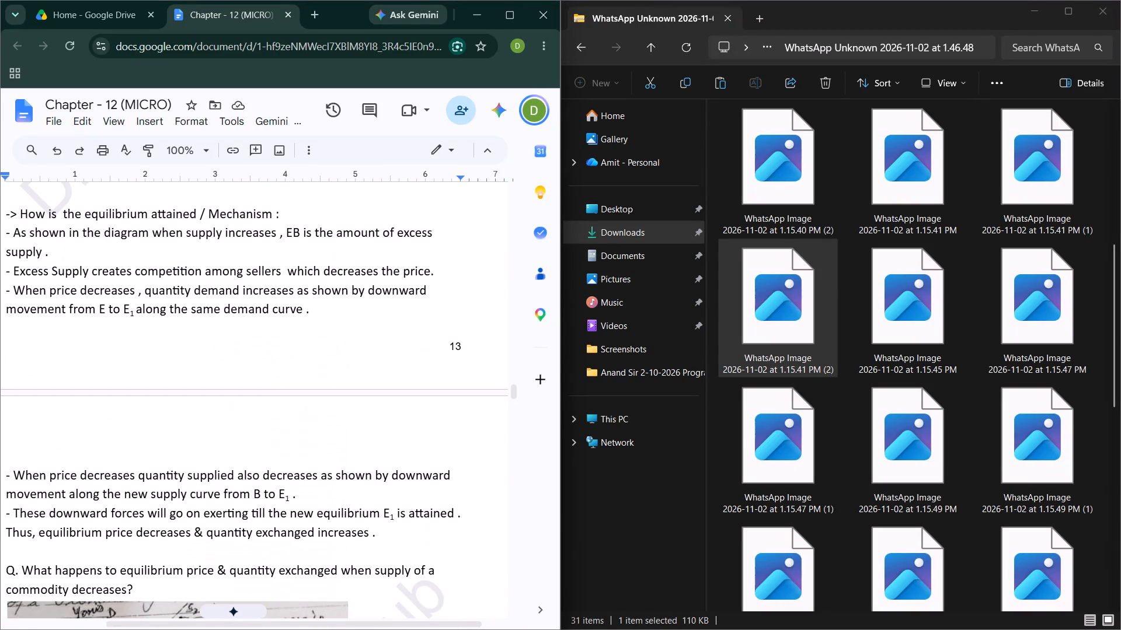
{"action": "scroll", "coordinate": [217, 363], "scroll_direction": "down", "scroll_amount": 18}
{"action": "scroll", "coordinate": [218, 362], "scroll_direction": "up", "scroll_amount": 1}
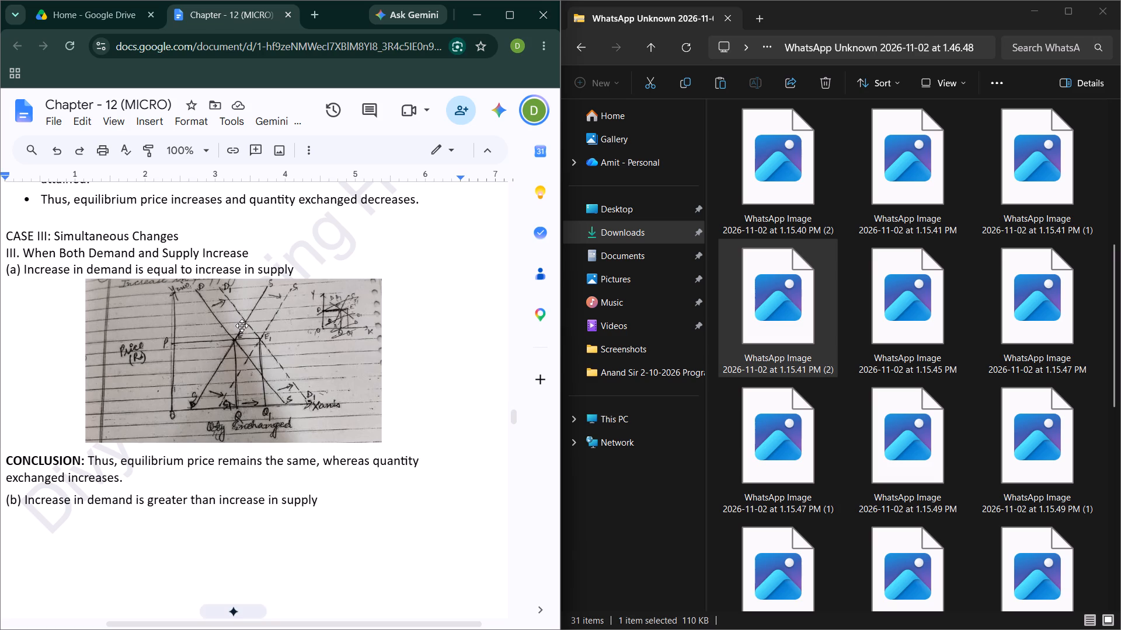
{"action": "scroll", "coordinate": [242, 325], "scroll_direction": "down", "scroll_amount": 7}
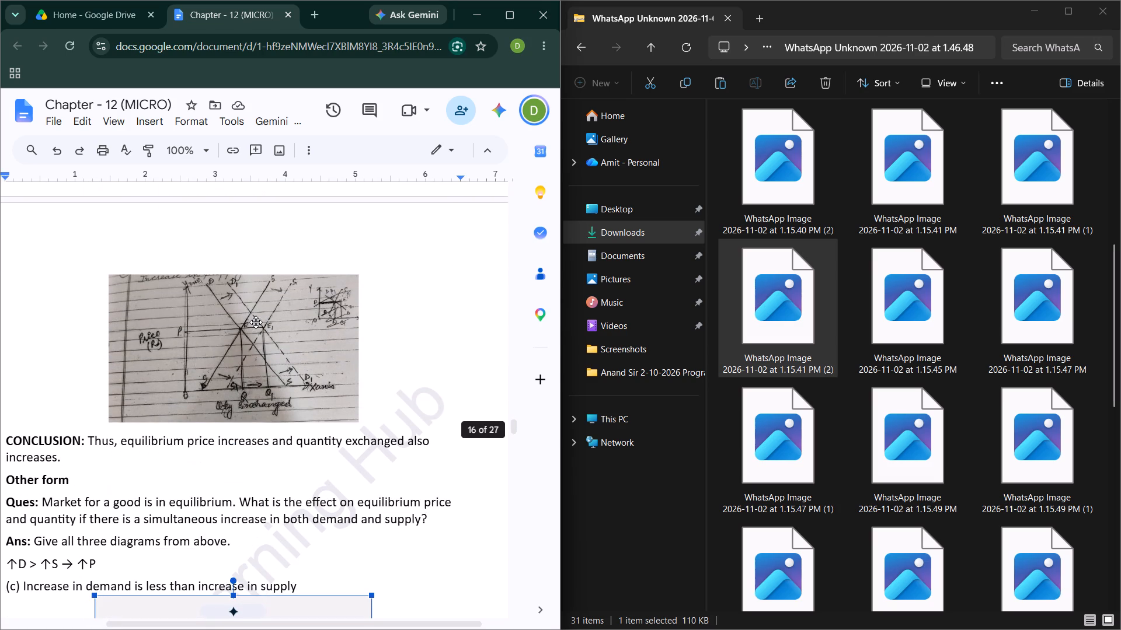
{"action": "scroll", "coordinate": [196, 351], "scroll_direction": "up", "scroll_amount": 4}
{"action": "scroll", "coordinate": [196, 351], "scroll_direction": "down", "scroll_amount": 3}
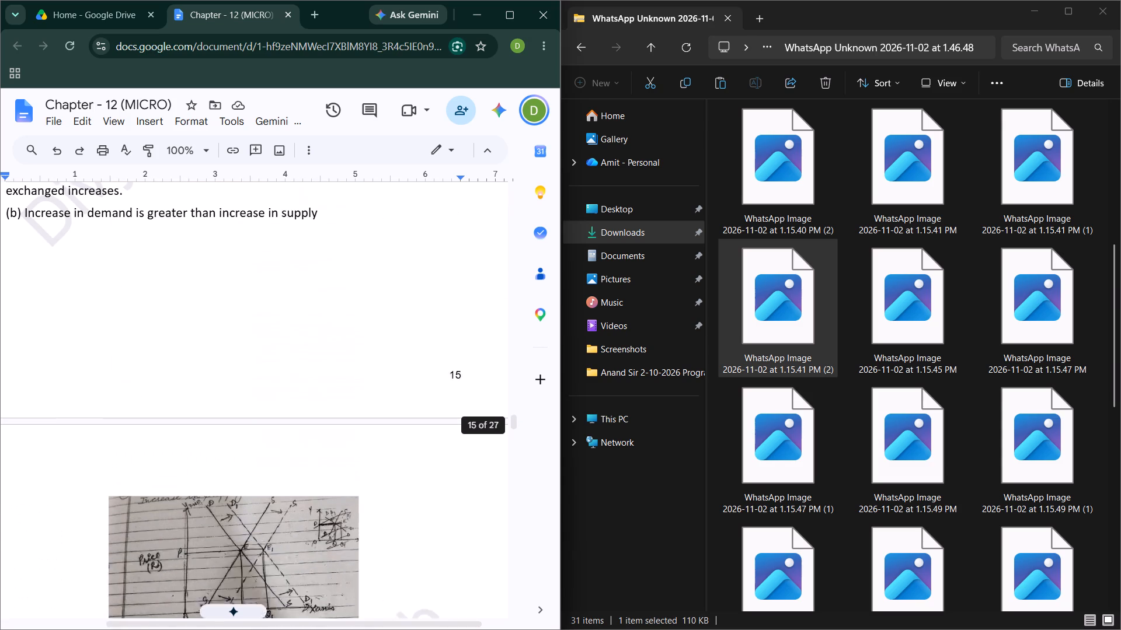
Replace the repeated diagram under "(b) Increase in demand is greater than increase in supply" with notebook photo "WhatsApp Image 2026-11-02 at 1.15.41 PM (2)".
{"action": "scroll", "coordinate": [196, 351], "scroll_direction": "down", "scroll_amount": 1}
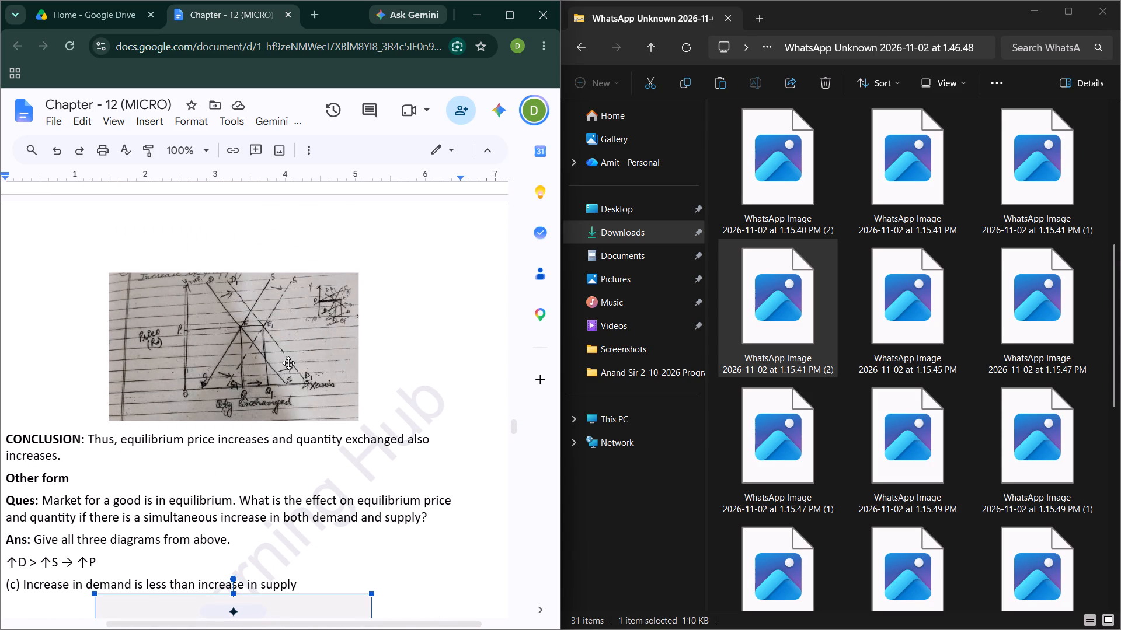
{"action": "scroll", "coordinate": [290, 363], "scroll_direction": "up", "scroll_amount": 7}
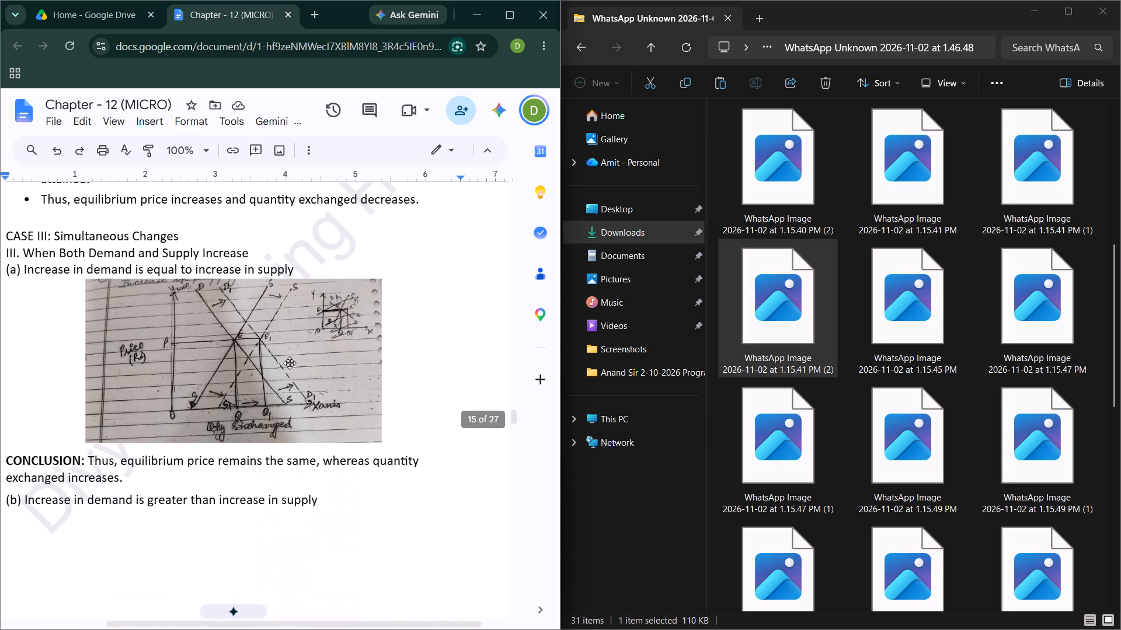
{"action": "scroll", "coordinate": [290, 363], "scroll_direction": "down", "scroll_amount": 5}
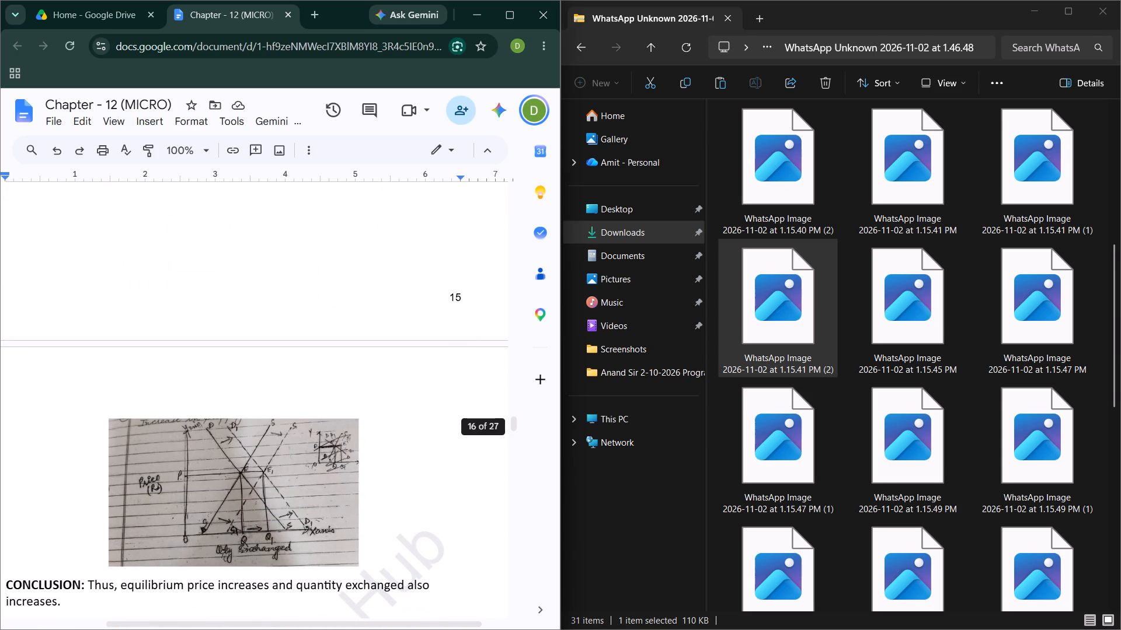
{"action": "scroll", "coordinate": [290, 363], "scroll_direction": "down", "scroll_amount": 2}
{"action": "right_click", "coordinate": [277, 366]}
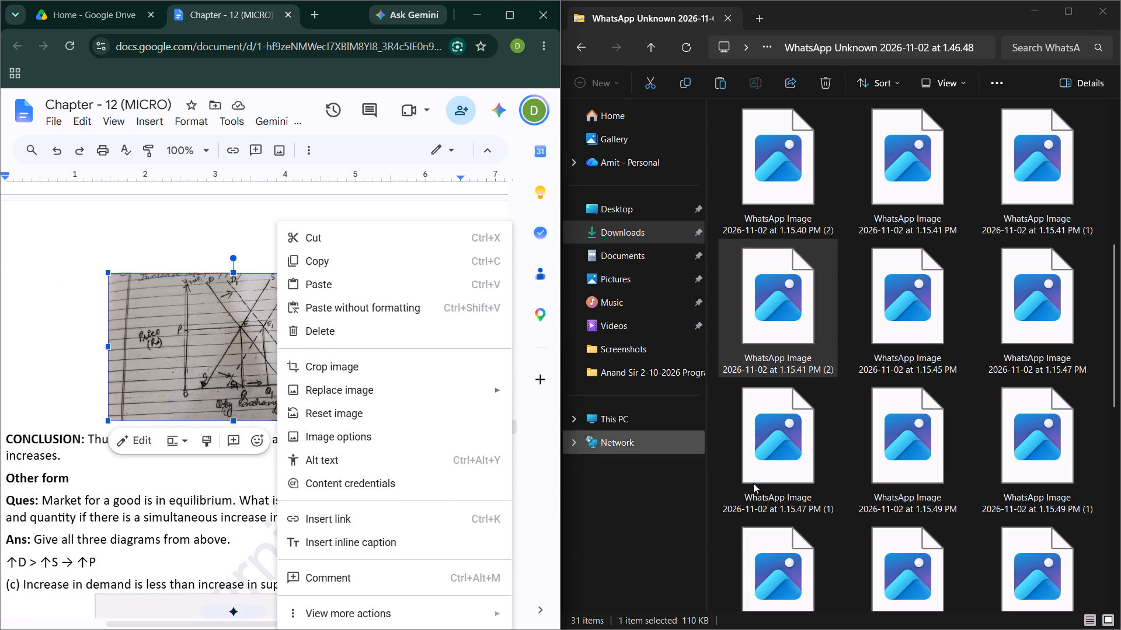
{"action": "left_click", "coordinate": [955, 6]}
{"action": "double_click", "coordinate": [798, 320]}
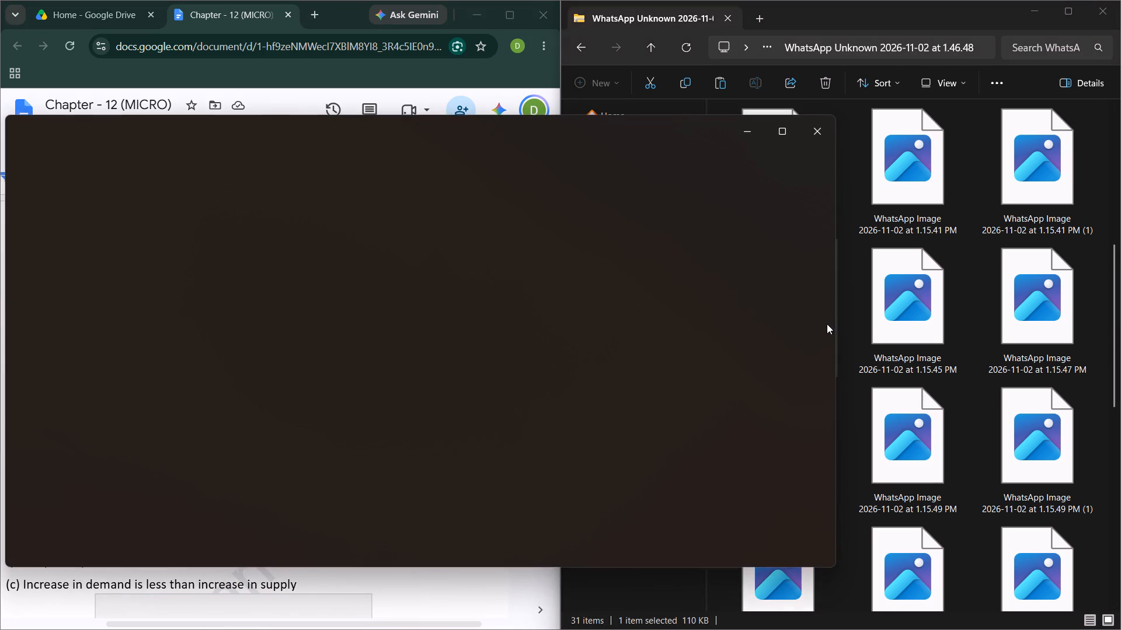
{"action": "right_click", "coordinate": [450, 312]}
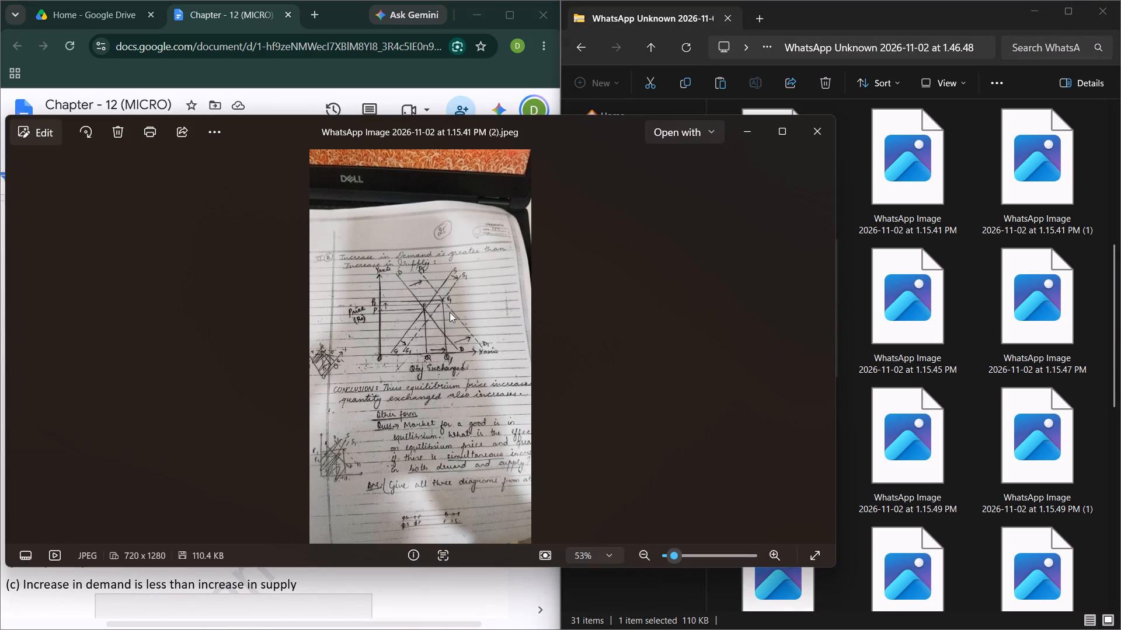
{"action": "left_click", "coordinate": [481, 344]}
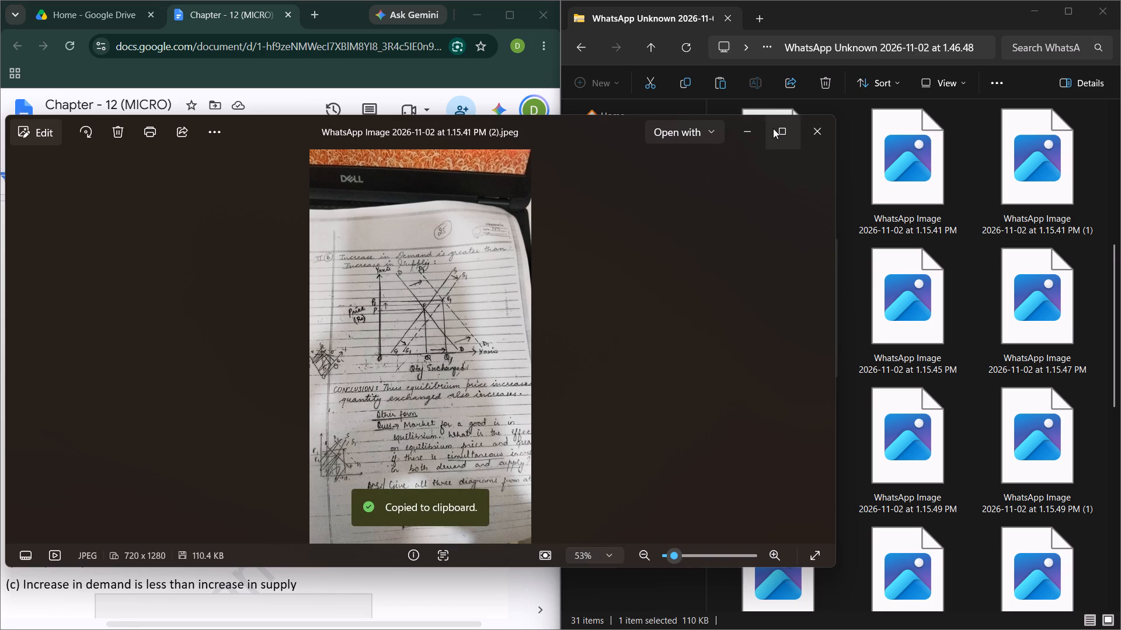
{"action": "left_click", "coordinate": [804, 131]}
{"action": "left_click", "coordinate": [221, 386]}
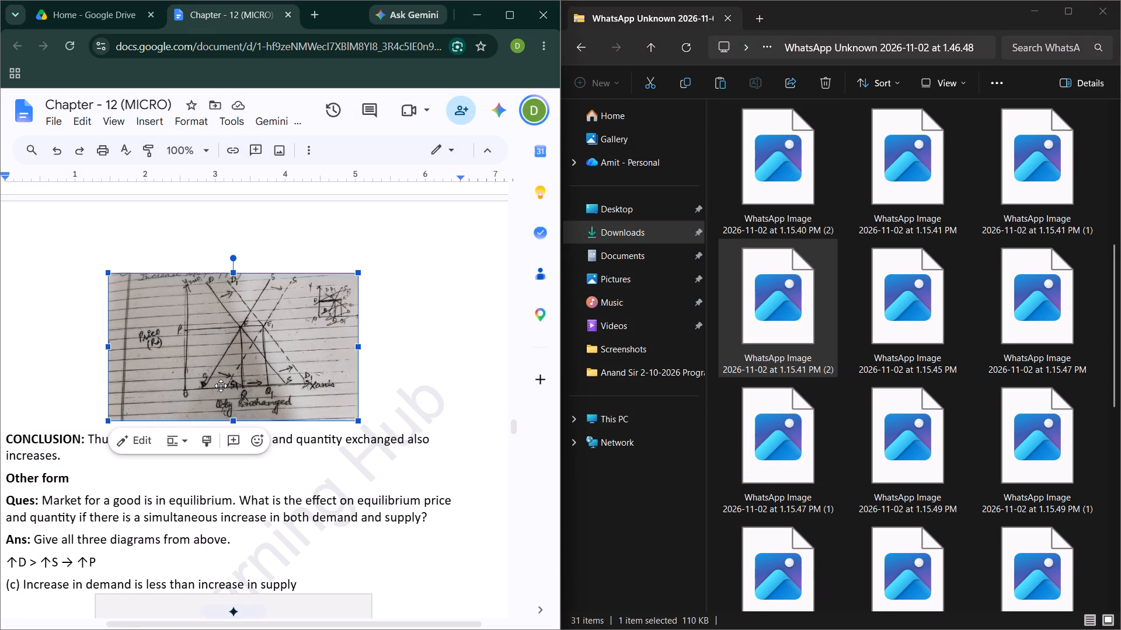
{"action": "key", "text": "ctrl+v"}
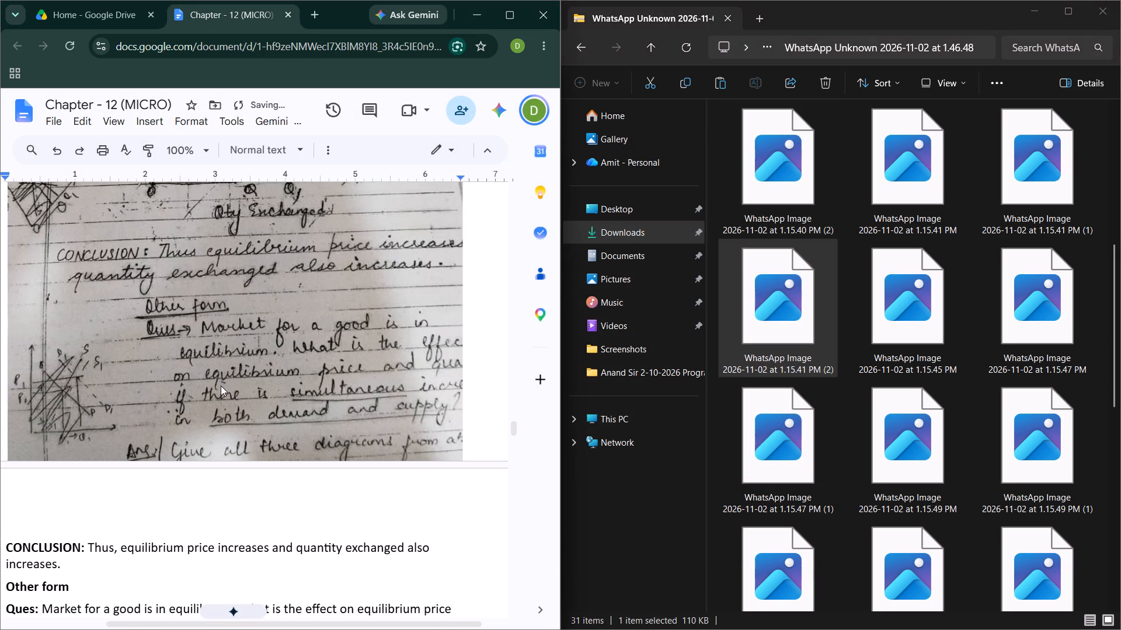
Crop the pasted (b) photo to its demand-supply graph, from the axes to the "Qty Exchanged" label, and shrink it to about 3 inches wide.
{"action": "double_click", "coordinate": [283, 329]}
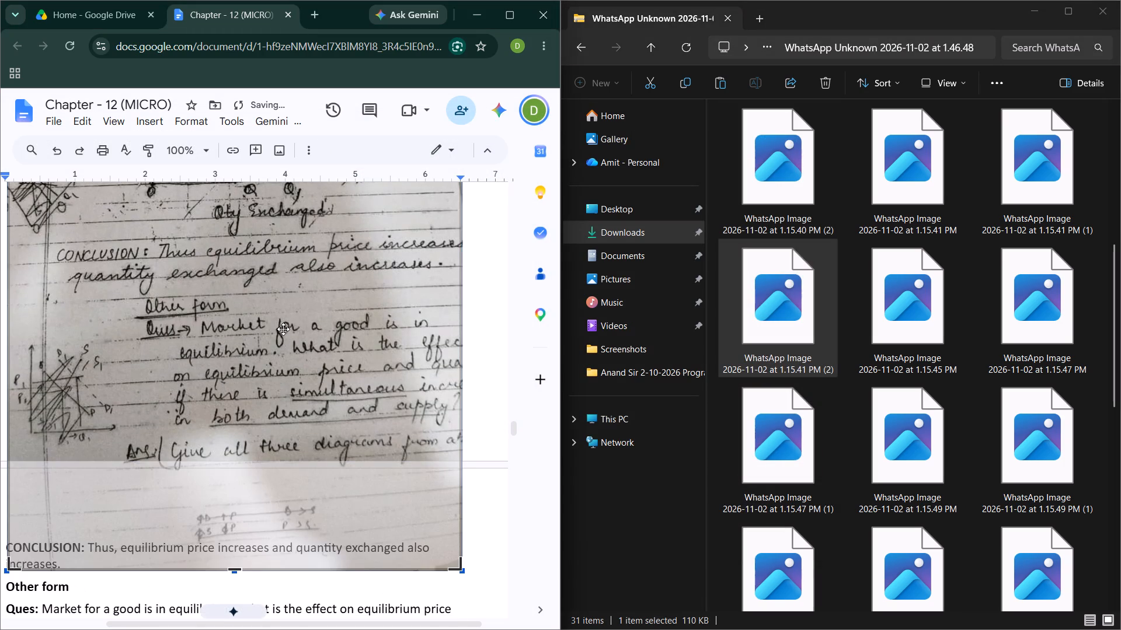
{"action": "scroll", "coordinate": [283, 329], "scroll_direction": "up", "scroll_amount": 2}
{"action": "scroll", "coordinate": [351, 385], "scroll_direction": "up", "scroll_amount": 3}
{"action": "scroll", "coordinate": [445, 229], "scroll_direction": "up", "scroll_amount": 1}
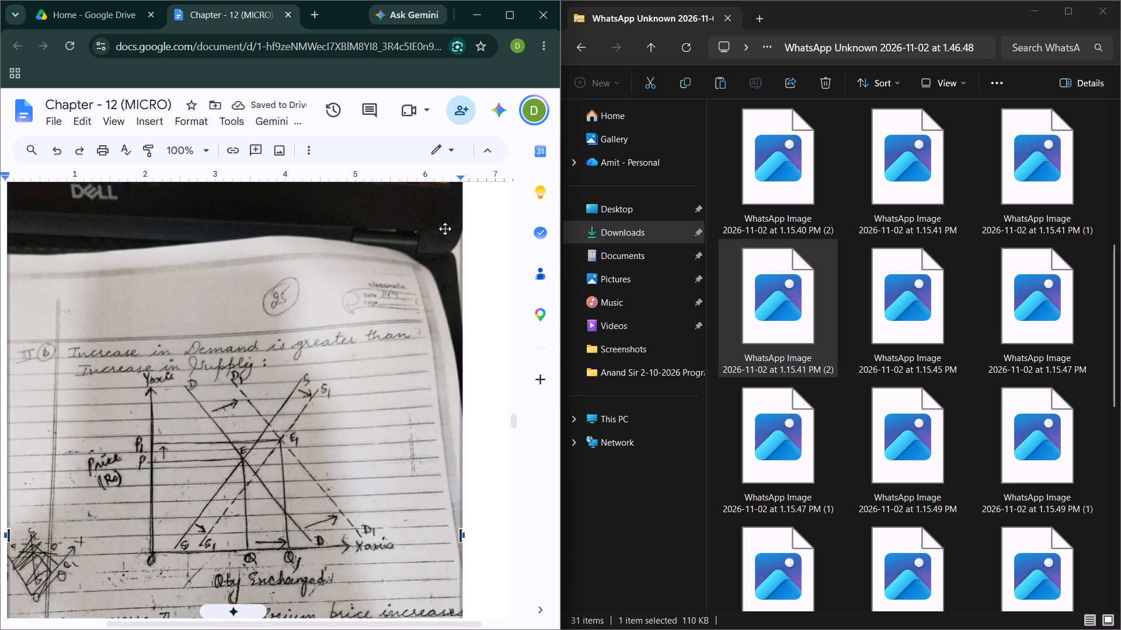
{"action": "left_click_drag", "start_coordinate": [456, 203], "coordinate": [440, 439]}
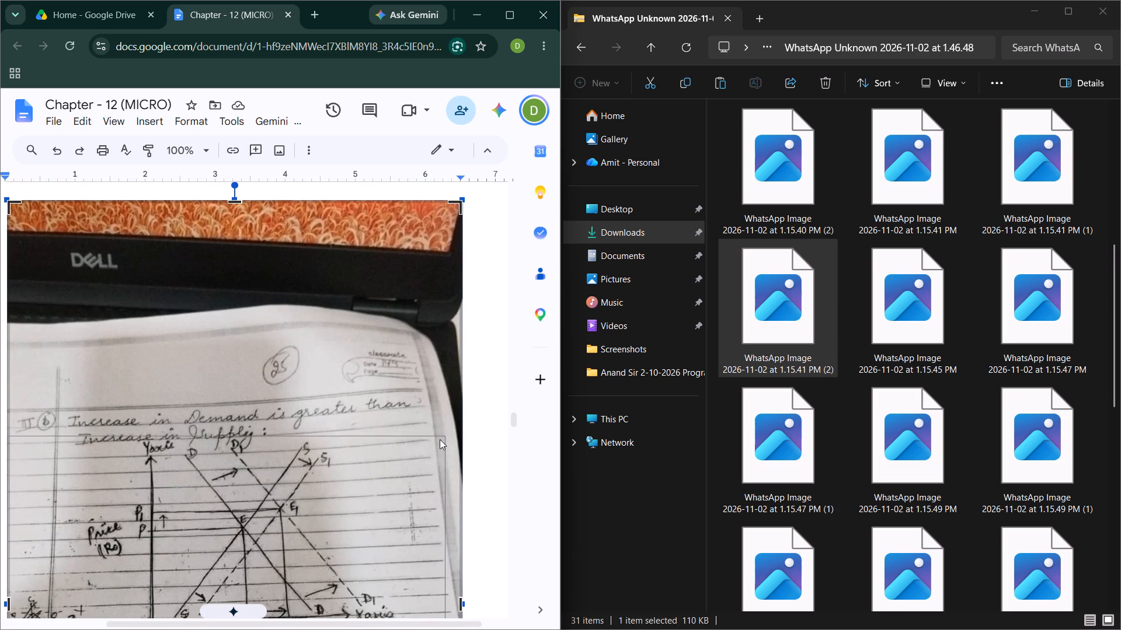
{"action": "left_click_drag", "start_coordinate": [440, 439], "coordinate": [440, 442]}
{"action": "scroll", "coordinate": [439, 440], "scroll_direction": "down", "scroll_amount": 3}
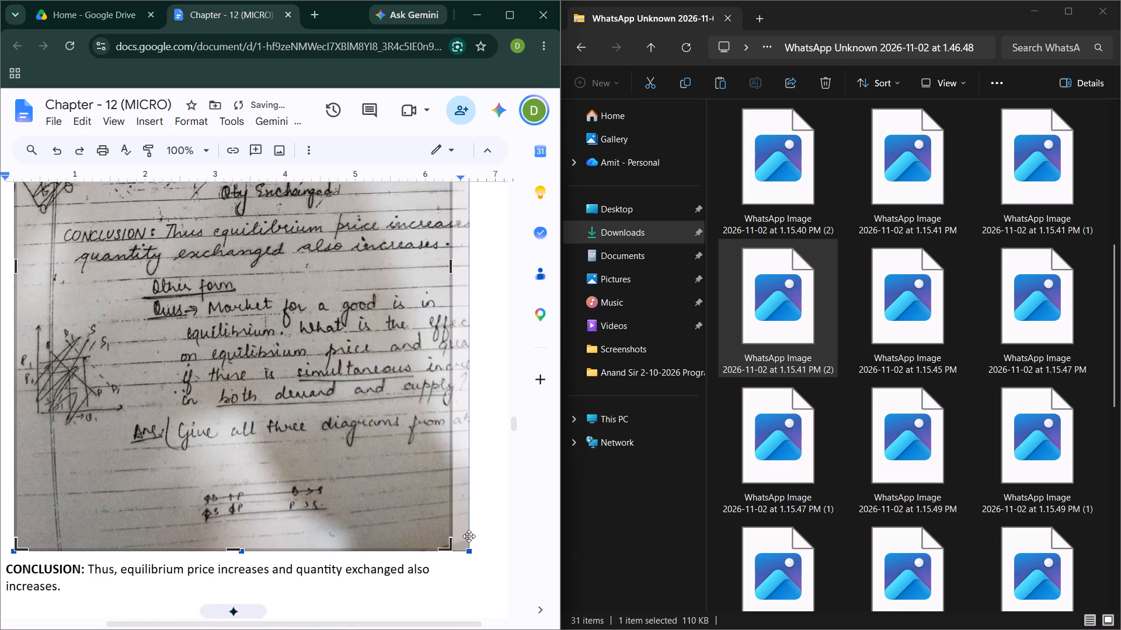
{"action": "left_click_drag", "start_coordinate": [448, 550], "coordinate": [449, 323]}
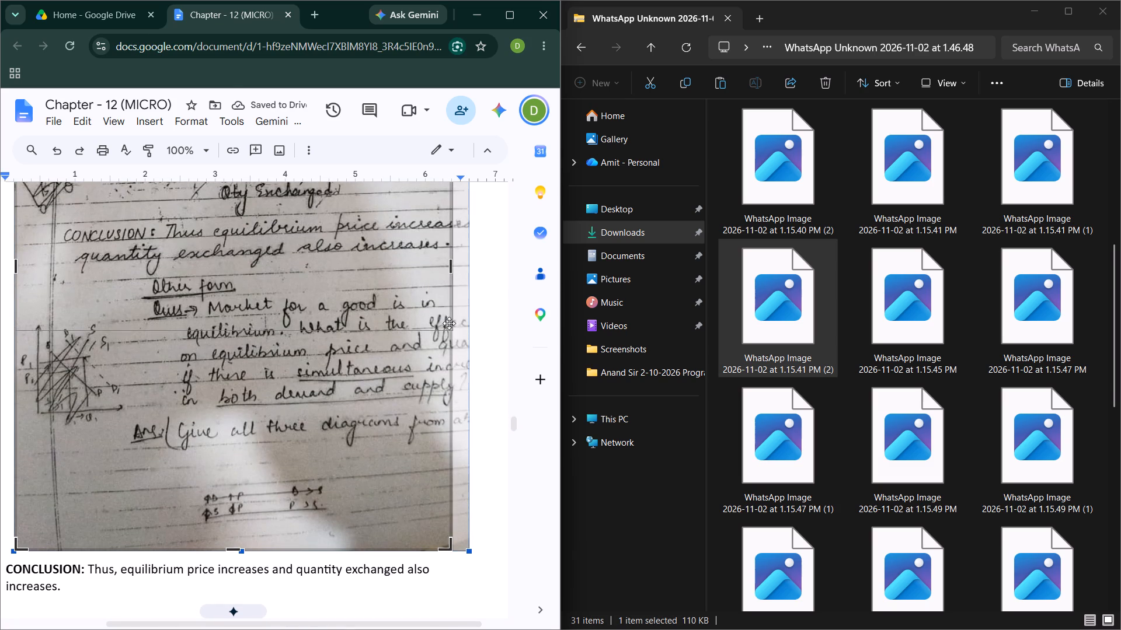
{"action": "left_click_drag", "start_coordinate": [449, 323], "coordinate": [451, 218]}
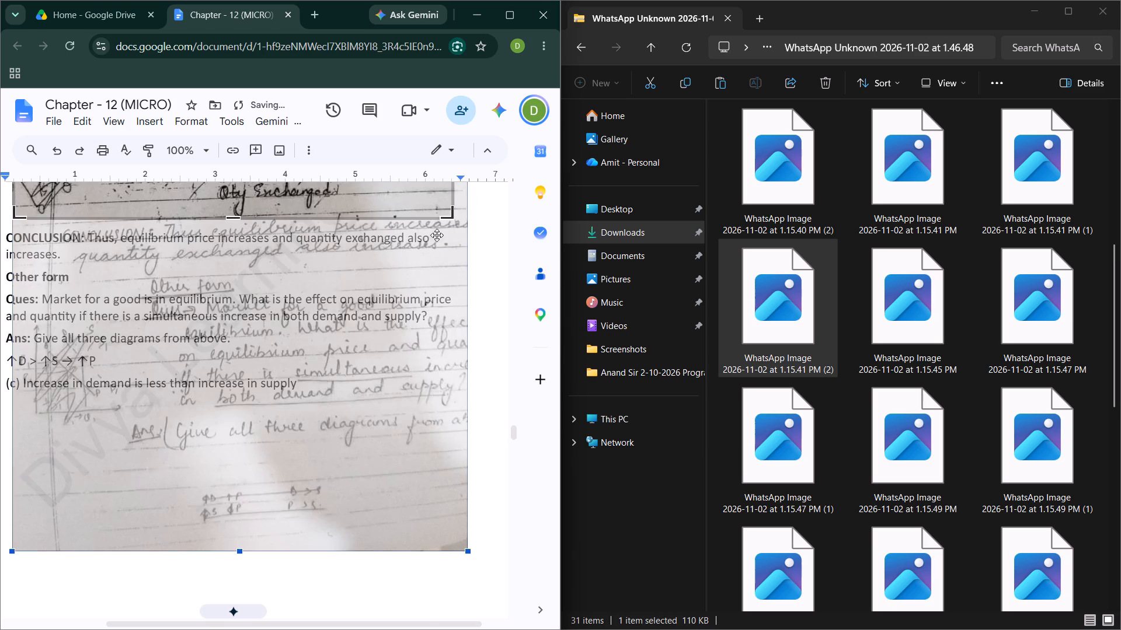
{"action": "scroll", "coordinate": [399, 296], "scroll_direction": "up", "scroll_amount": 5}
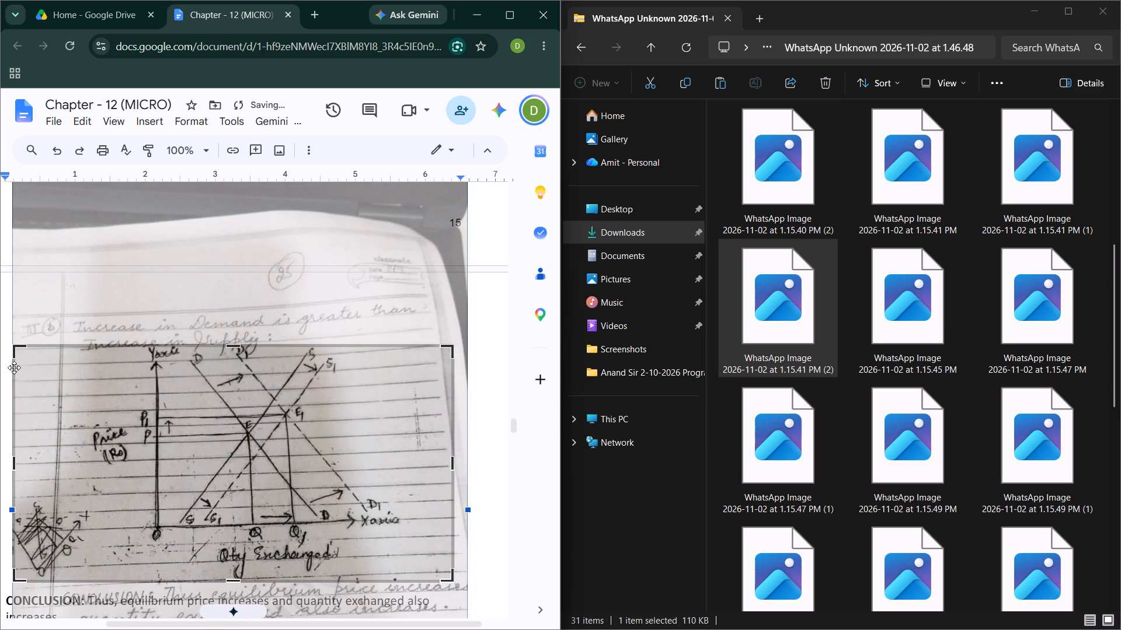
{"action": "left_click_drag", "start_coordinate": [18, 353], "coordinate": [84, 357]}
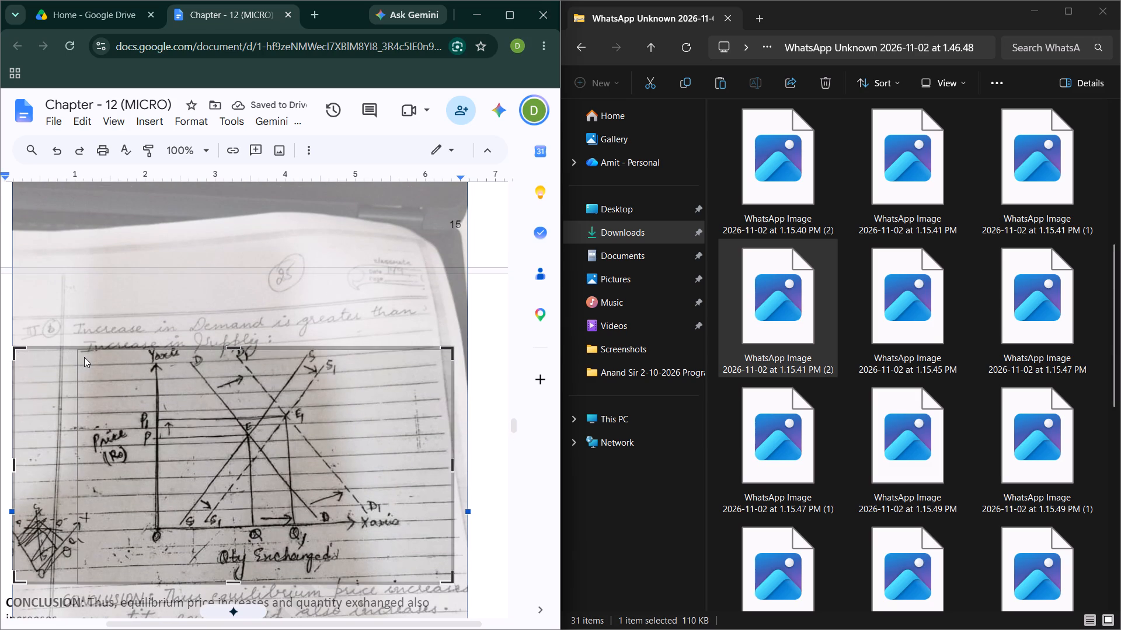
{"action": "left_click_drag", "start_coordinate": [84, 357], "coordinate": [96, 359]}
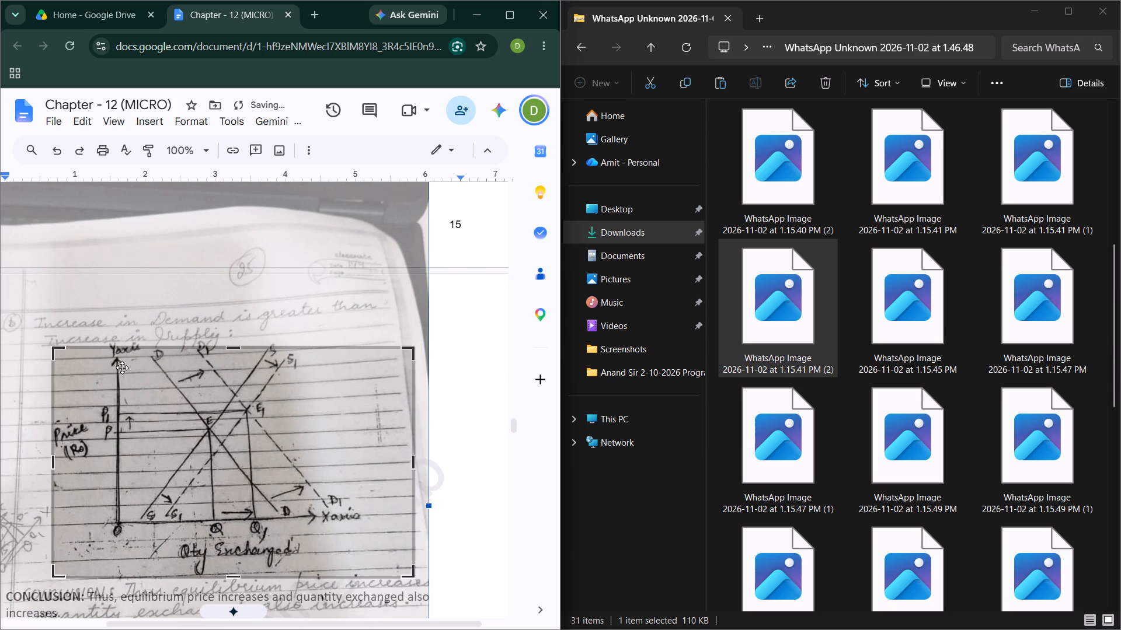
{"action": "left_click", "coordinate": [470, 418]}
Shrink the cropped III (b) diagram proportionally to about 3 inches wide.
{"action": "left_click", "coordinate": [335, 472]}
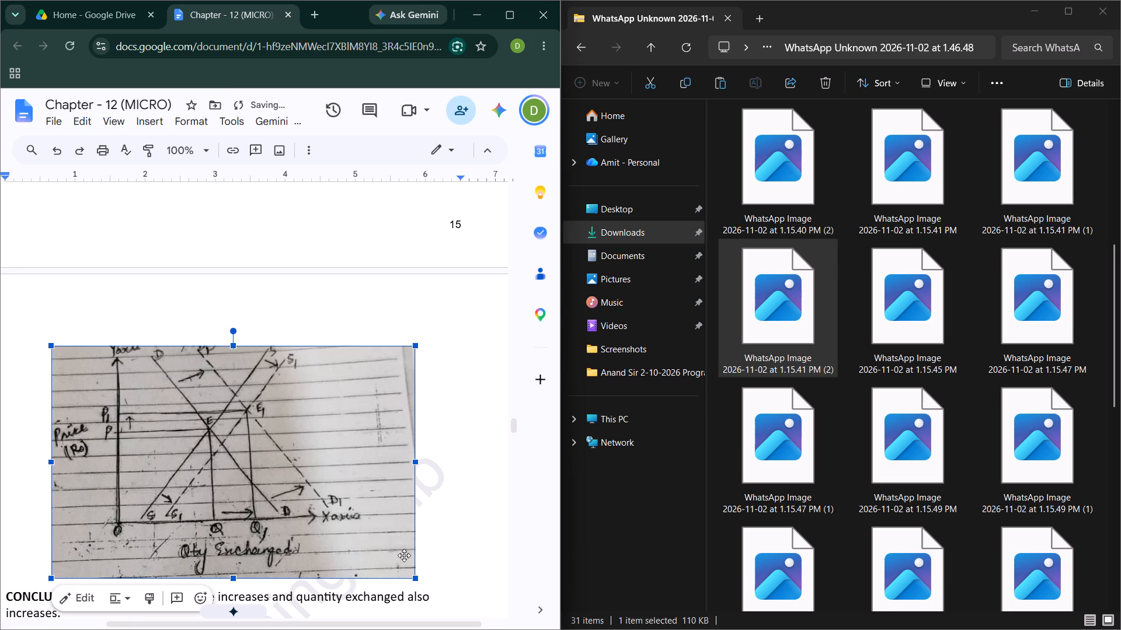
{"action": "left_click_drag", "start_coordinate": [413, 576], "coordinate": [257, 443]}
{"action": "scroll", "coordinate": [320, 440], "scroll_direction": "up", "scroll_amount": 3}
{"action": "scroll", "coordinate": [262, 434], "scroll_direction": "down", "scroll_amount": 3}
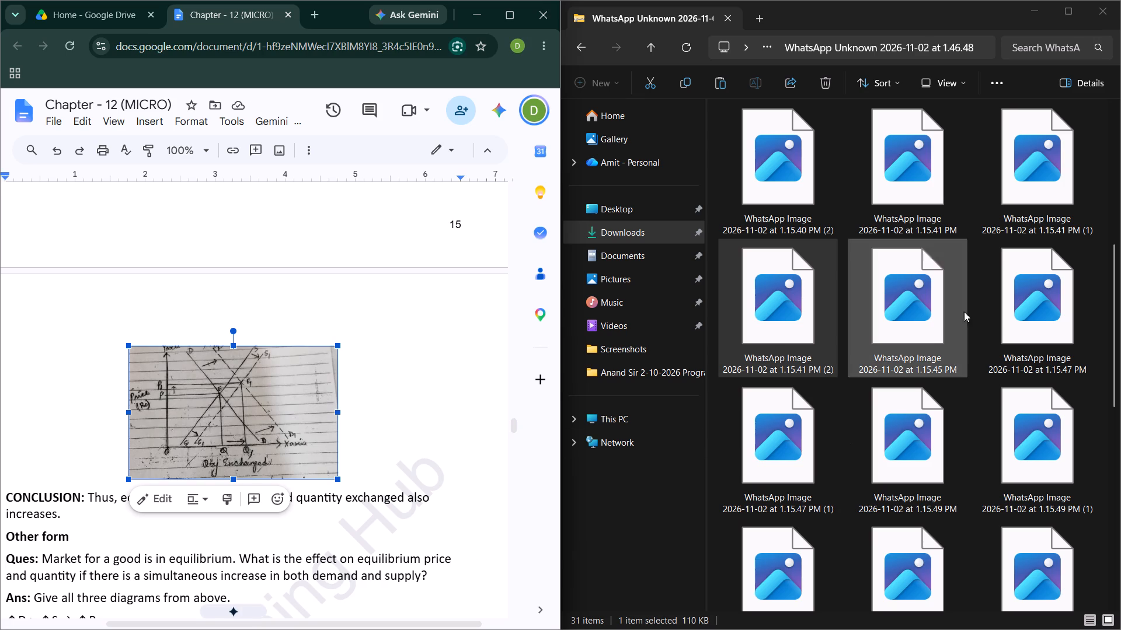
Replace the broken image under "(c) Increase in demand is less than increase in supply" with notebook photo "WhatsApp Image 2026-11-02 at 1.15.45 PM".
{"action": "left_click", "coordinate": [920, 1]}
{"action": "double_click", "coordinate": [908, 312]}
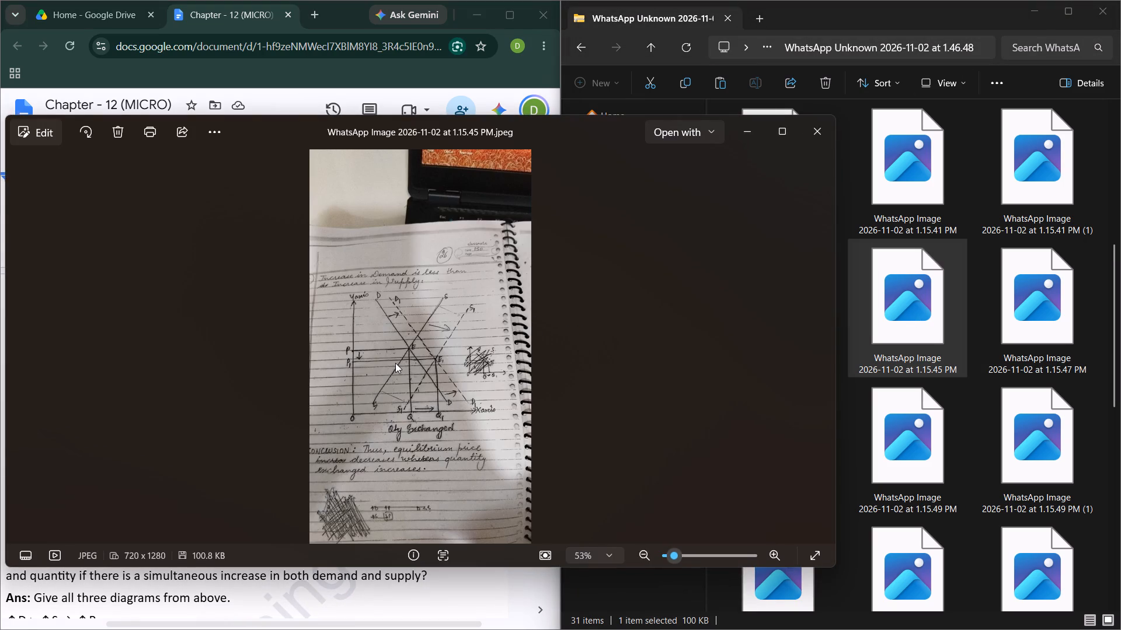
{"action": "right_click", "coordinate": [395, 363]}
{"action": "left_click", "coordinate": [429, 393]}
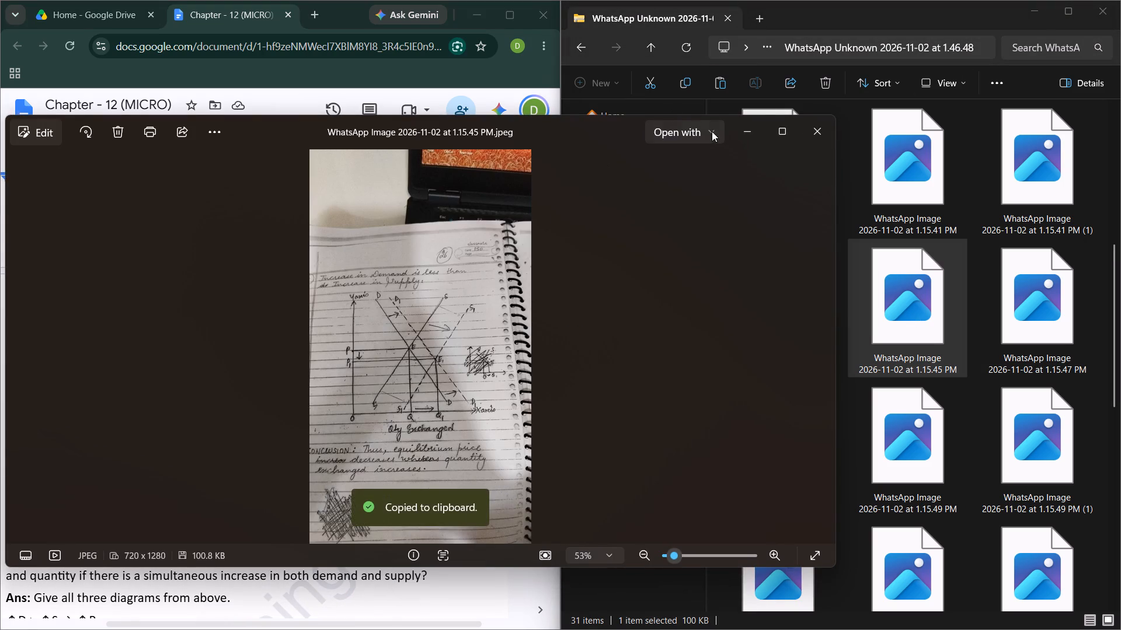
{"action": "left_click", "coordinate": [823, 132]}
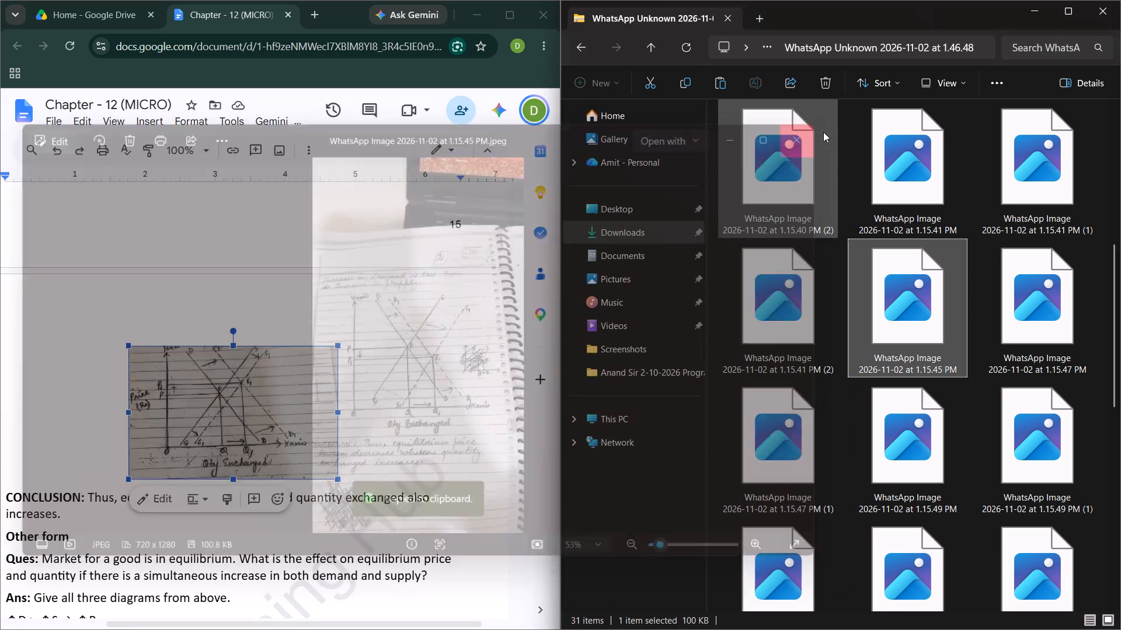
{"action": "scroll", "coordinate": [213, 412], "scroll_direction": "down", "scroll_amount": 5}
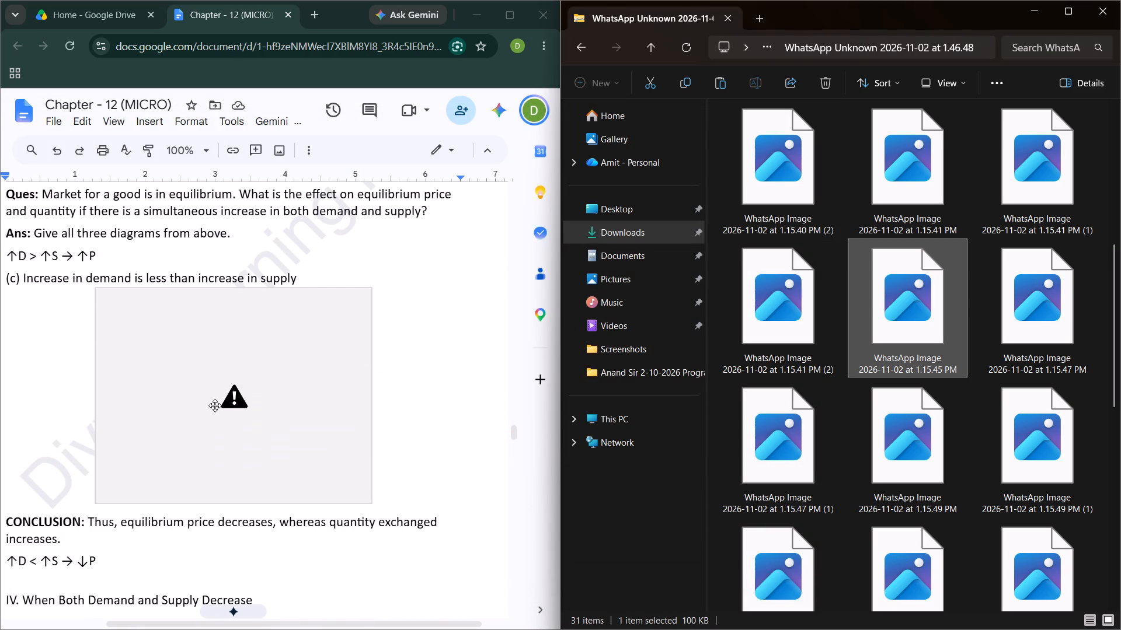
{"action": "left_click", "coordinate": [215, 405]}
{"action": "right_click", "coordinate": [215, 405]}
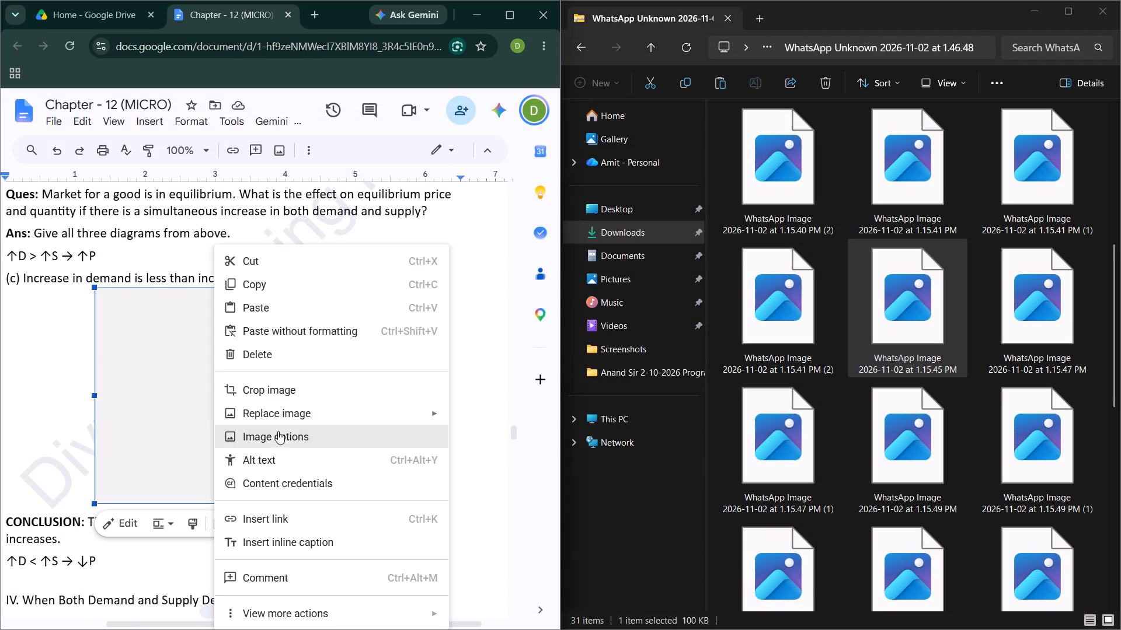
{"action": "left_click", "coordinate": [267, 300]}
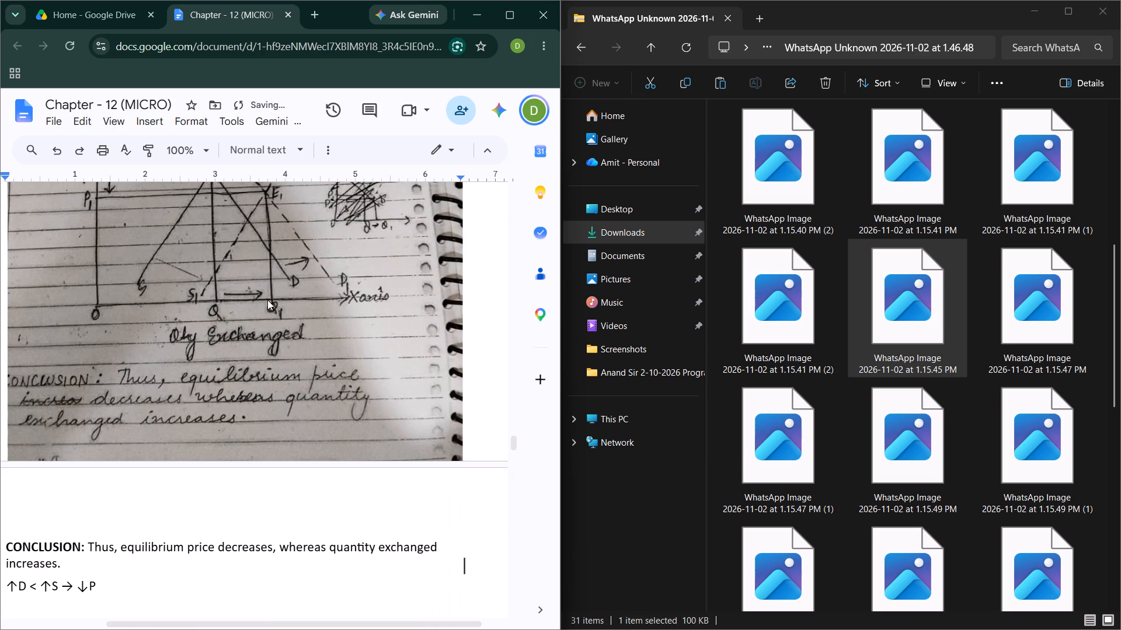
Crop the pasted (c) photo towards its demand-supply graph, trimming the handwritten conclusion and the laptop background, and undo the misplaced adjustment.
{"action": "left_click", "coordinate": [280, 355]}
{"action": "double_click", "coordinate": [283, 351]}
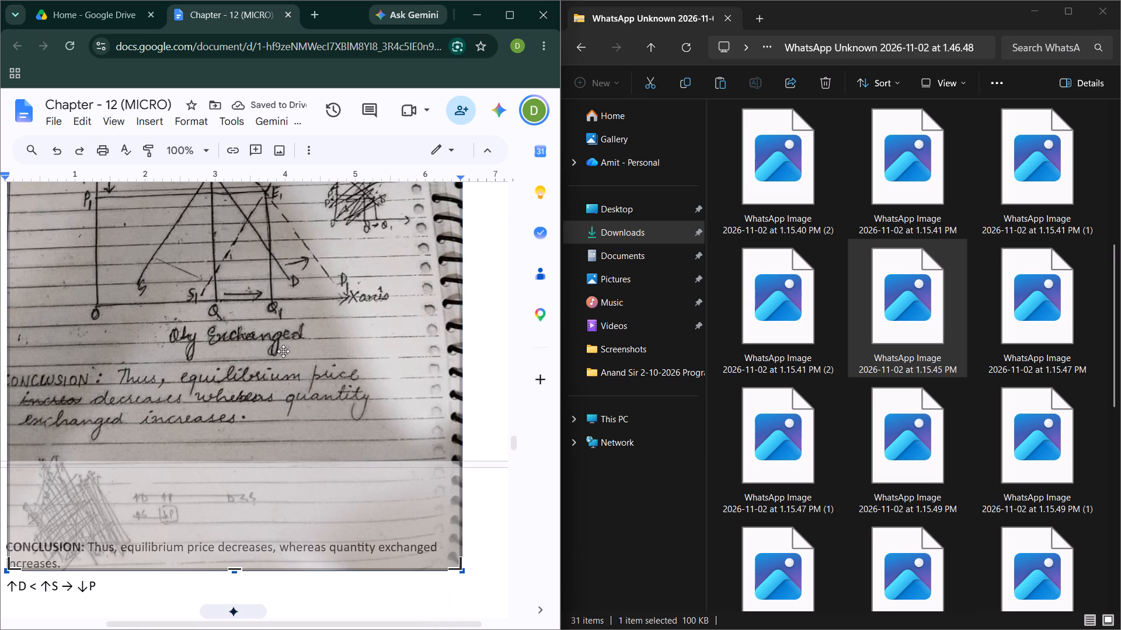
{"action": "left_click_drag", "start_coordinate": [461, 567], "coordinate": [419, 358]}
{"action": "left_click_drag", "start_coordinate": [419, 358], "coordinate": [419, 355]}
{"action": "scroll", "coordinate": [358, 384], "scroll_direction": "up", "scroll_amount": 4}
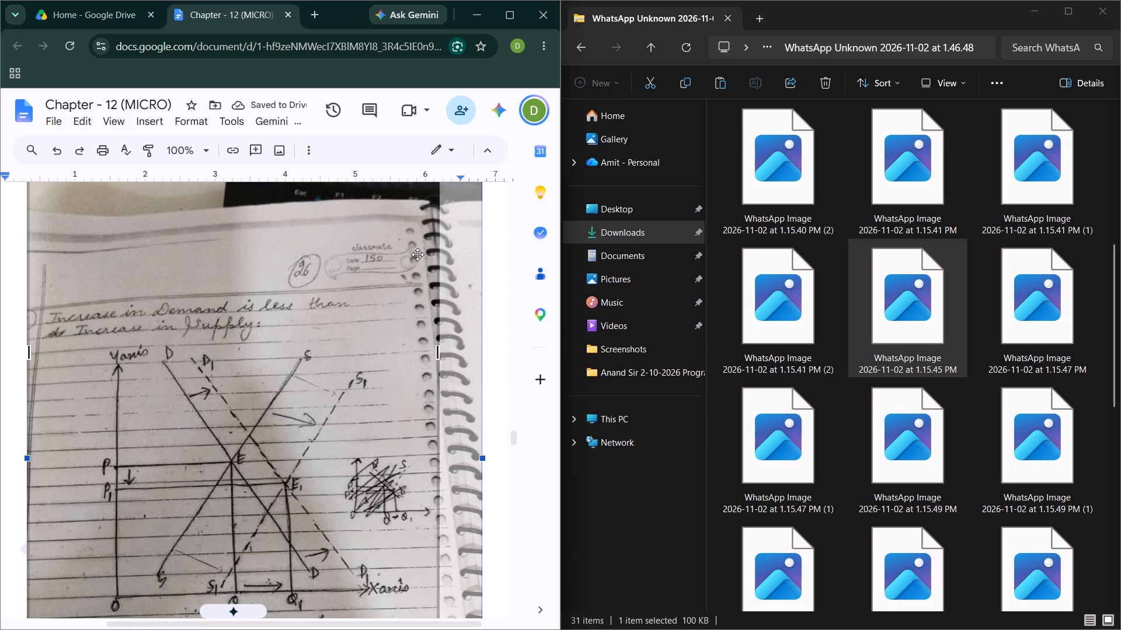
{"action": "scroll", "coordinate": [417, 254], "scroll_direction": "up", "scroll_amount": 2}
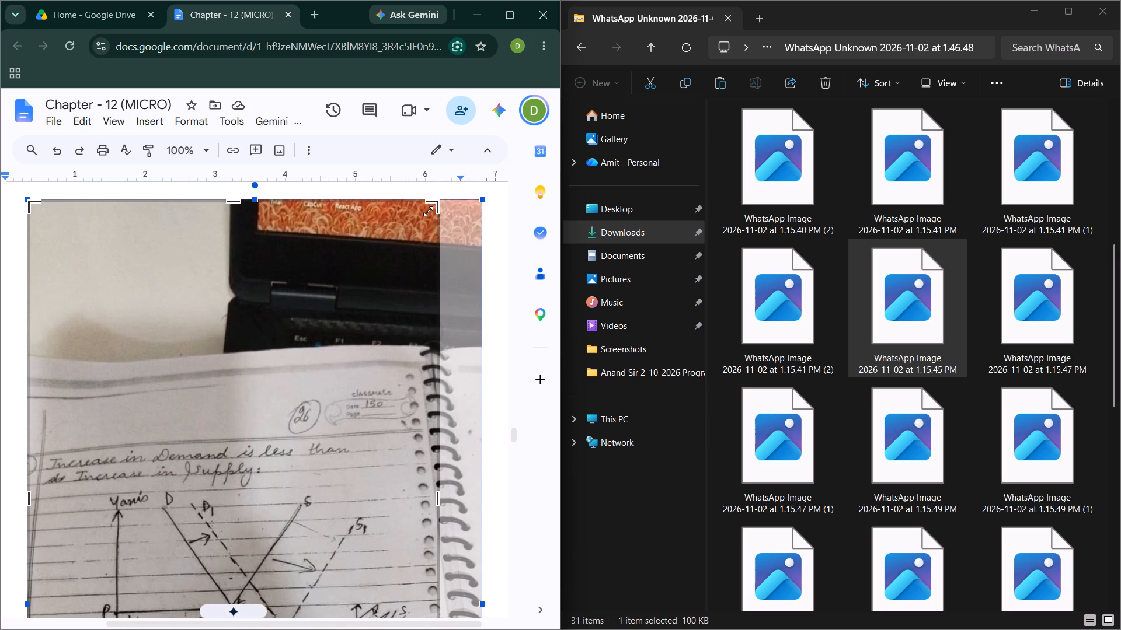
{"action": "left_click_drag", "start_coordinate": [432, 209], "coordinate": [430, 312]}
{"action": "left_click_drag", "start_coordinate": [430, 327], "coordinate": [417, 450]}
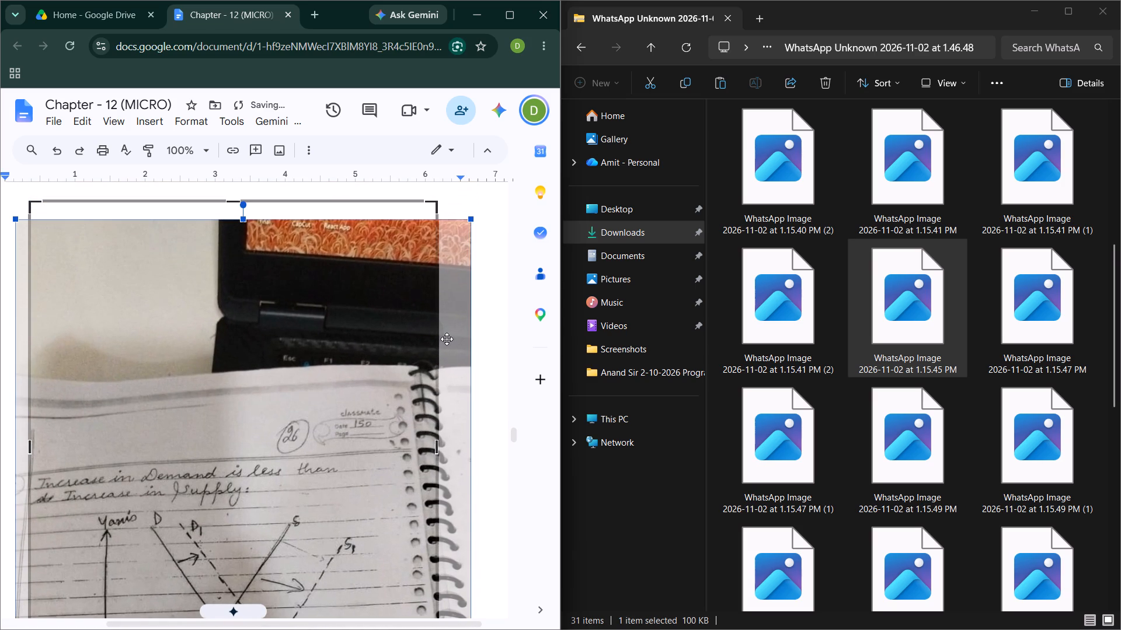
{"action": "key", "text": "ctrl+z"}
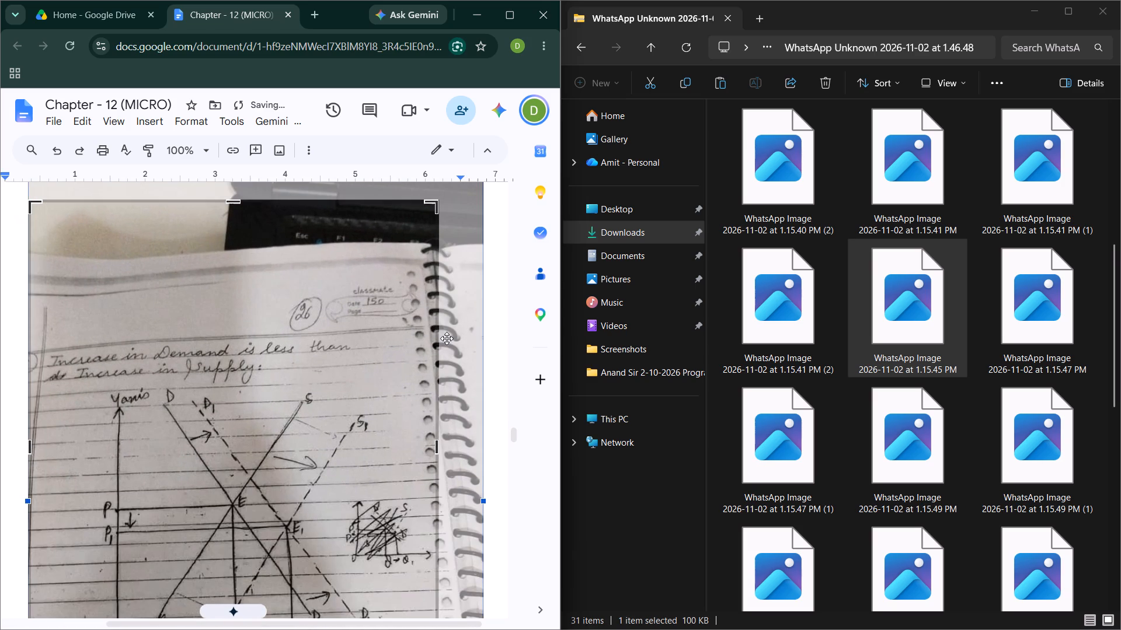
Crop the III (c) photo's top down to the diagram, removing the handwritten page heading, and check the crop frame.
{"action": "scroll", "coordinate": [333, 330], "scroll_direction": "down", "scroll_amount": 4}
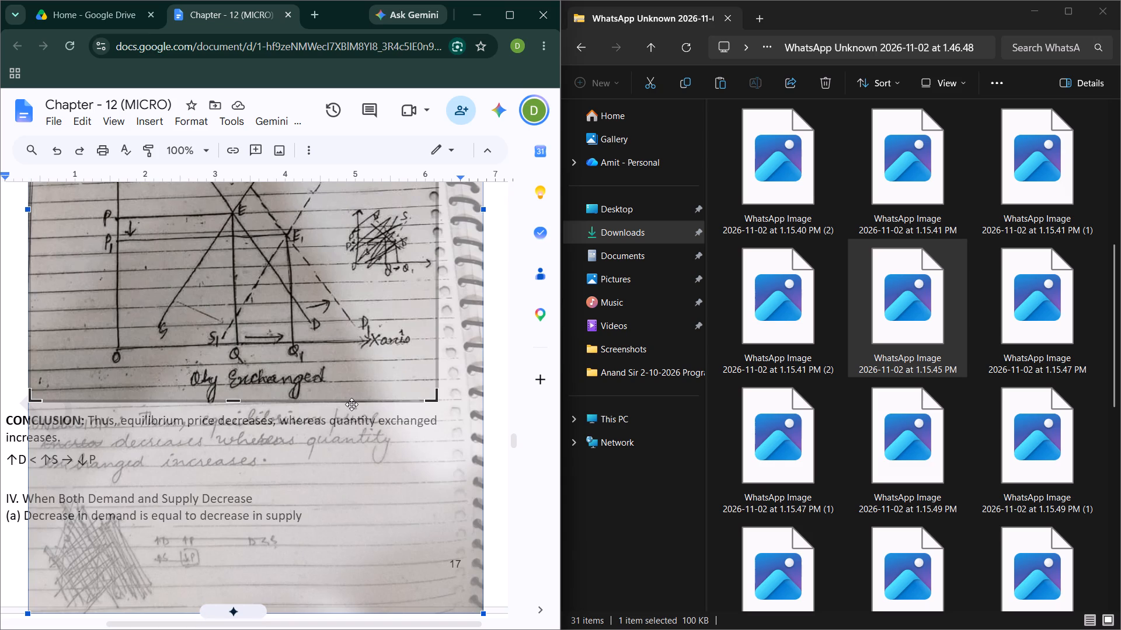
{"action": "scroll", "coordinate": [350, 405], "scroll_direction": "up", "scroll_amount": 6}
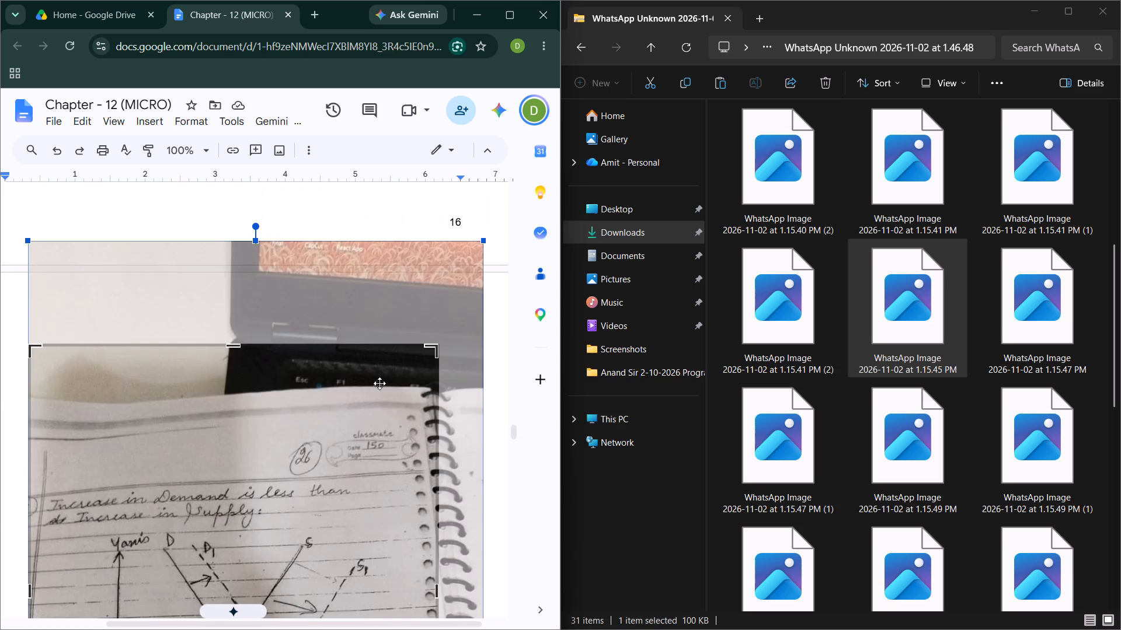
{"action": "left_click_drag", "start_coordinate": [437, 349], "coordinate": [430, 524]}
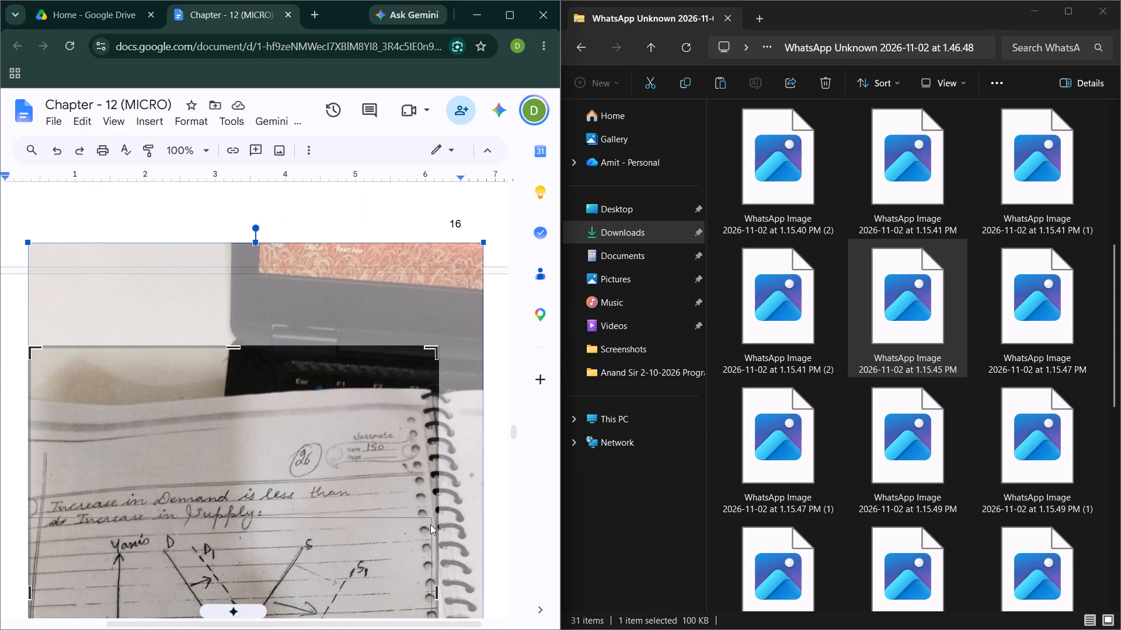
{"action": "left_click_drag", "start_coordinate": [430, 524], "coordinate": [430, 533]}
{"action": "scroll", "coordinate": [374, 490], "scroll_direction": "up", "scroll_amount": 3}
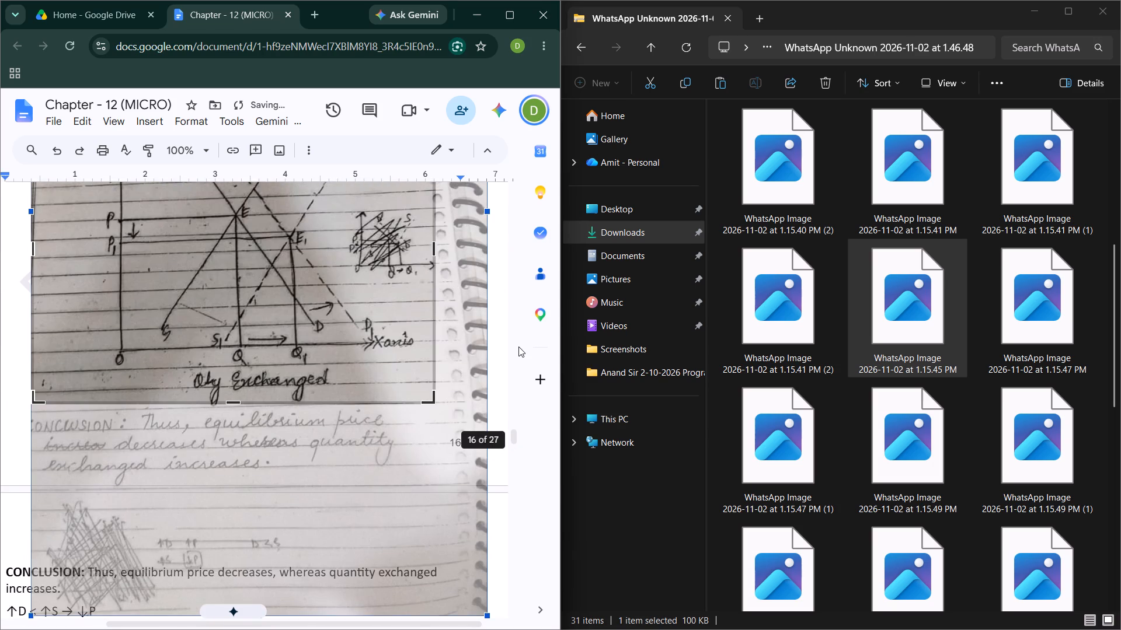
{"action": "left_click", "coordinate": [516, 344]}
{"action": "left_click", "coordinate": [20, 297]}
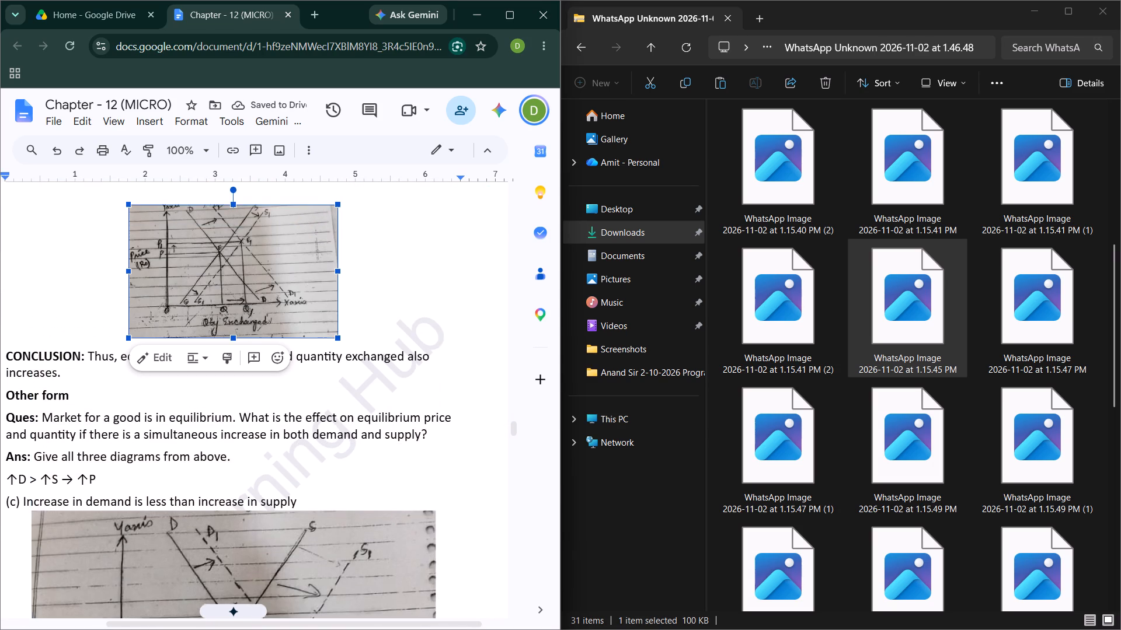
{"action": "scroll", "coordinate": [291, 437], "scroll_direction": "down", "scroll_amount": 1}
{"action": "scroll", "coordinate": [262, 531], "scroll_direction": "down", "scroll_amount": 3}
{"action": "double_click", "coordinate": [274, 377]}
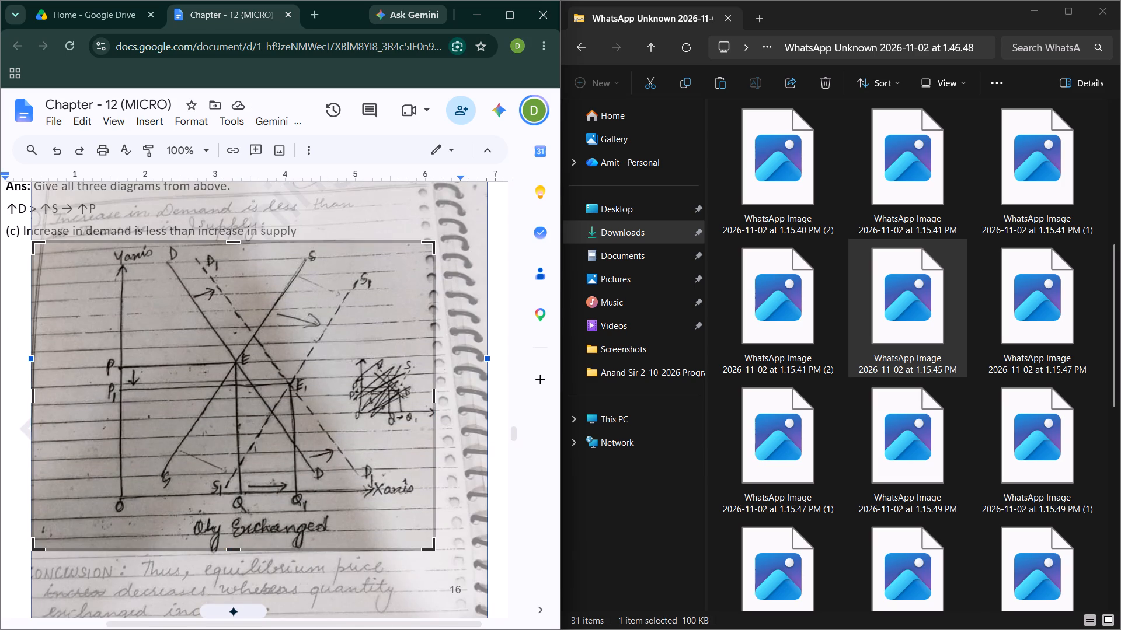
{"action": "left_click", "coordinate": [20, 387]}
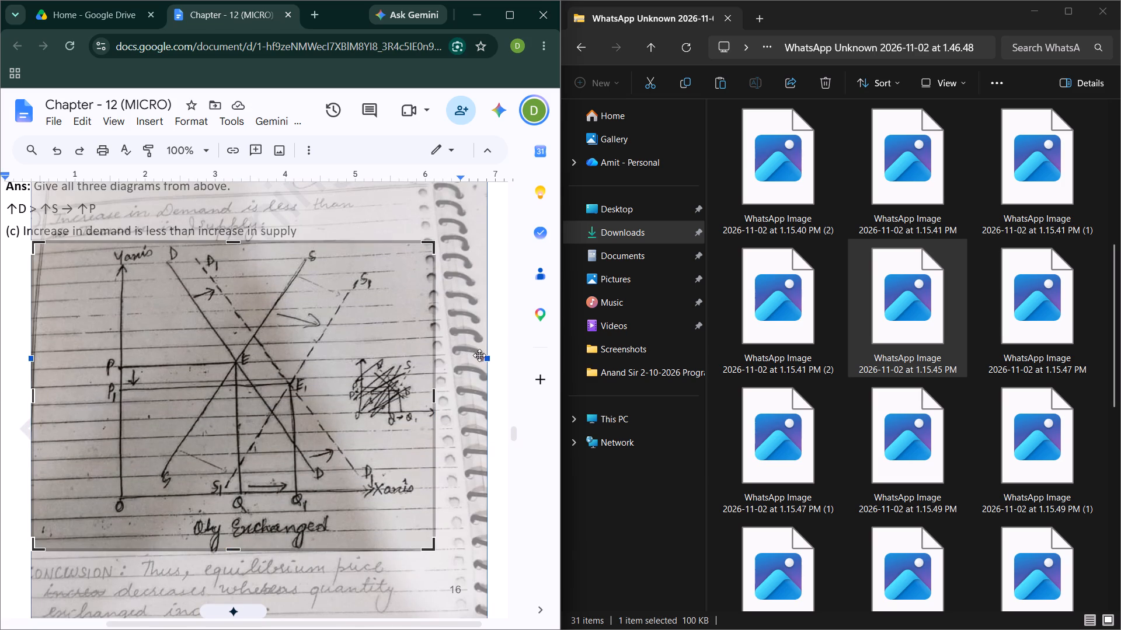
Apply the III (c) photo's crop and shrink the diagram proportionally to about 3.5 inches wide.
{"action": "left_click", "coordinate": [493, 355]}
{"action": "left_click", "coordinate": [386, 383]}
{"action": "left_click_drag", "start_coordinate": [437, 552], "coordinate": [297, 328]}
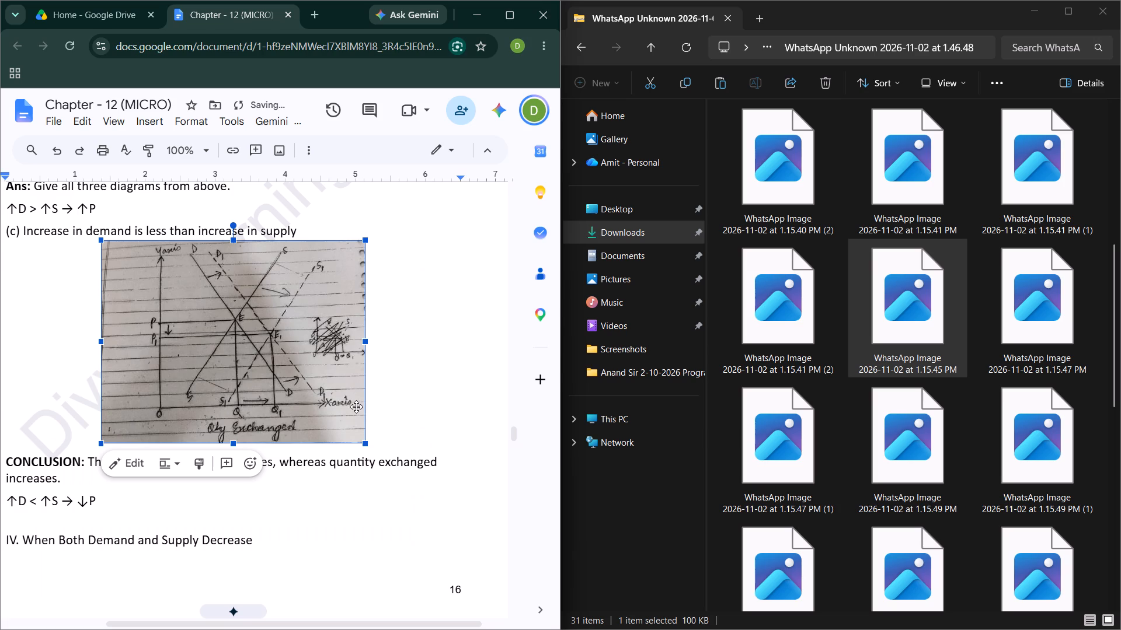
{"action": "left_click_drag", "start_coordinate": [367, 442], "coordinate": [347, 411]}
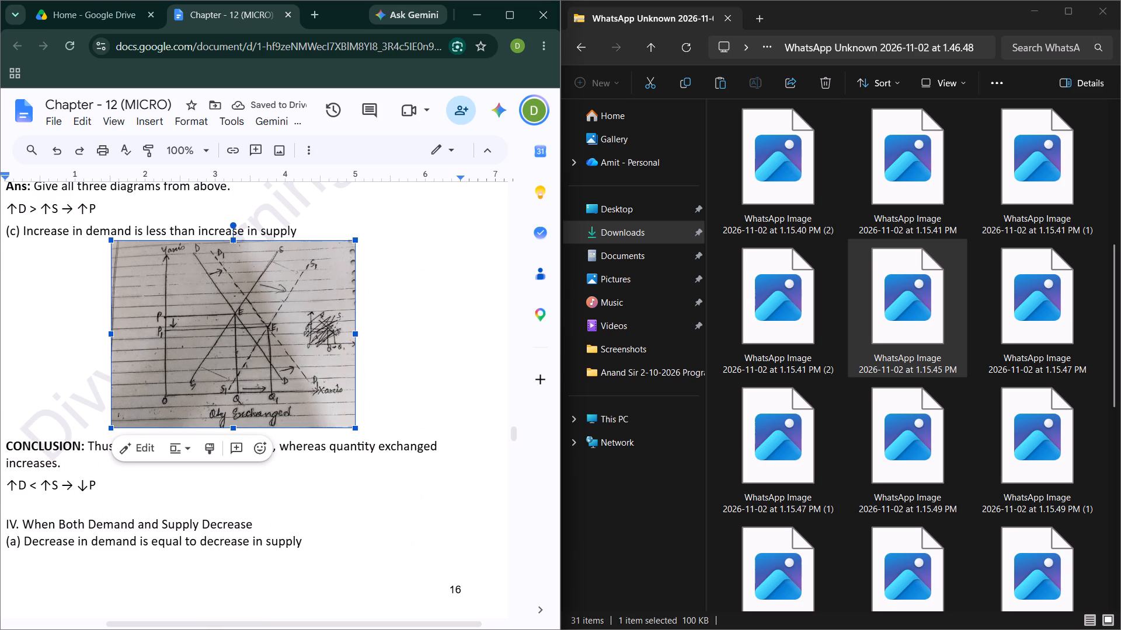
Copy the WhatsApp notebook photo 1.15.47 PM, the diagram for IV (a) decrease in demand equal to decrease in supply.
{"action": "scroll", "coordinate": [365, 408], "scroll_direction": "down", "scroll_amount": 6}
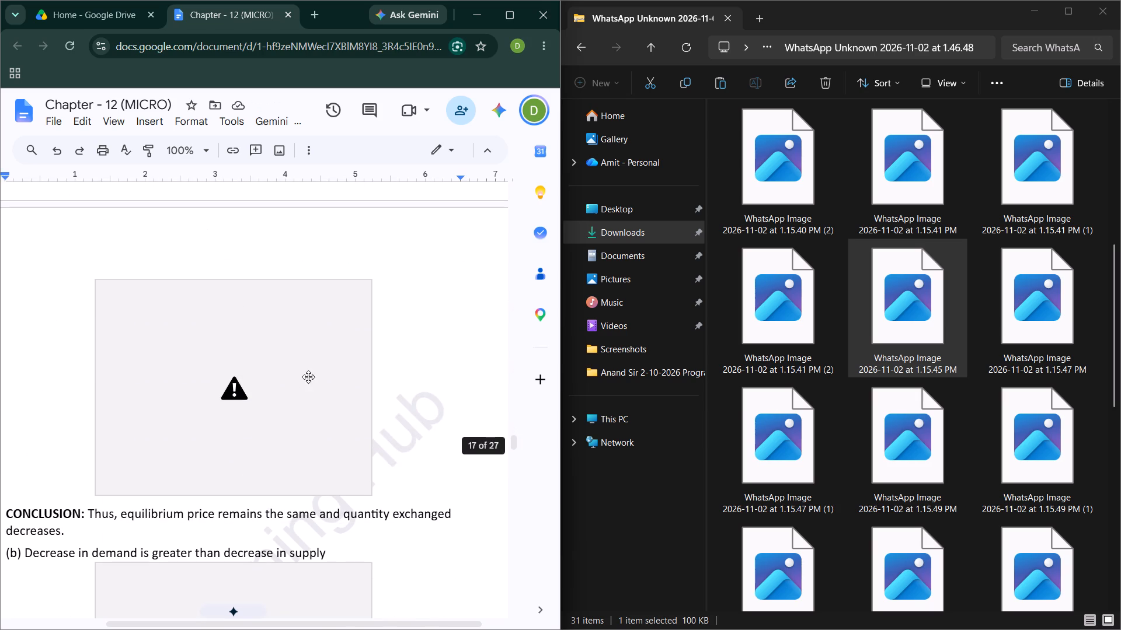
{"action": "left_click", "coordinate": [833, 6]}
{"action": "double_click", "coordinate": [1025, 279]}
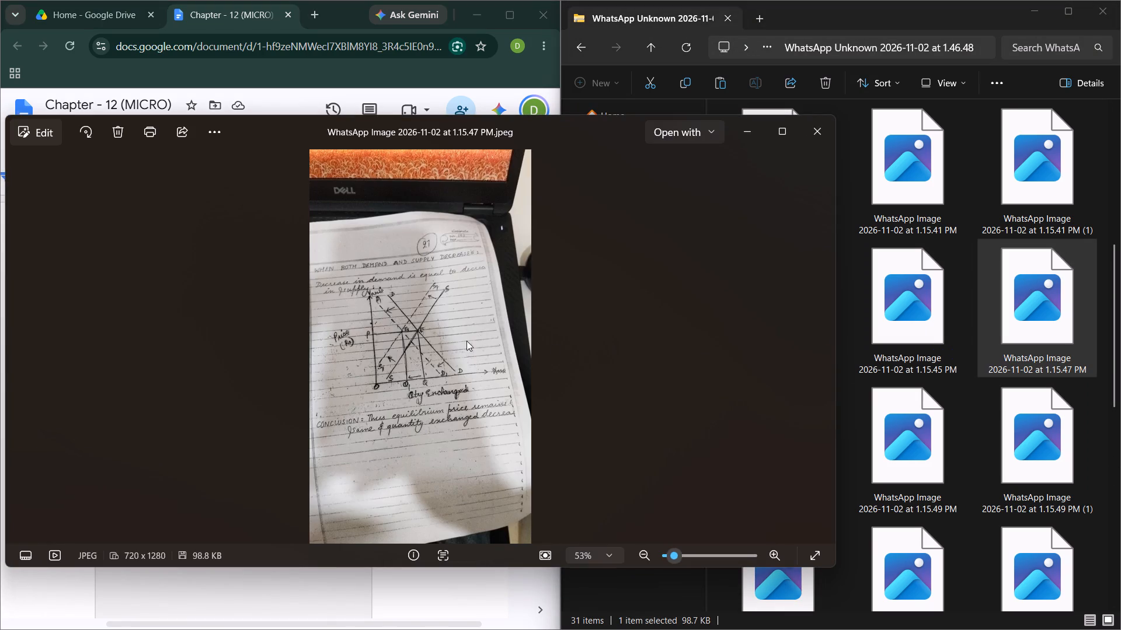
{"action": "right_click", "coordinate": [382, 334]}
{"action": "left_click", "coordinate": [412, 368]}
{"action": "left_click", "coordinate": [813, 138]}
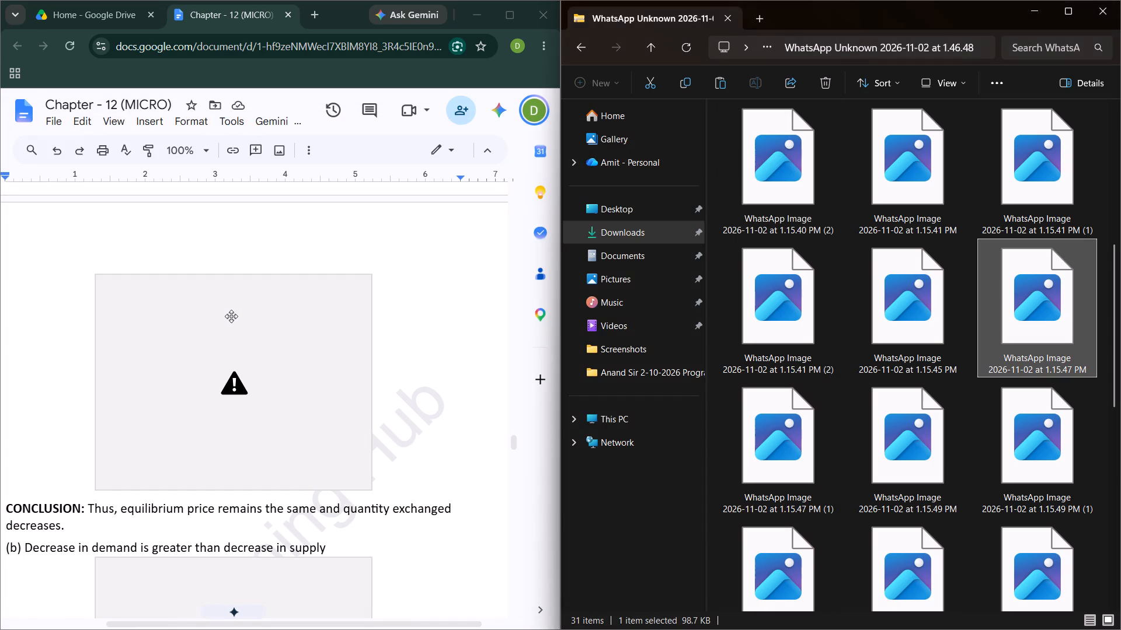
Replace the broken image for IV (a) "Decrease in demand is equal to decrease in supply" with the copied 1.15.47 PM notebook photo.
{"action": "left_click", "coordinate": [231, 316]}
{"action": "scroll", "coordinate": [244, 316], "scroll_direction": "up", "scroll_amount": 3}
{"action": "scroll", "coordinate": [300, 319], "scroll_direction": "down", "scroll_amount": 1}
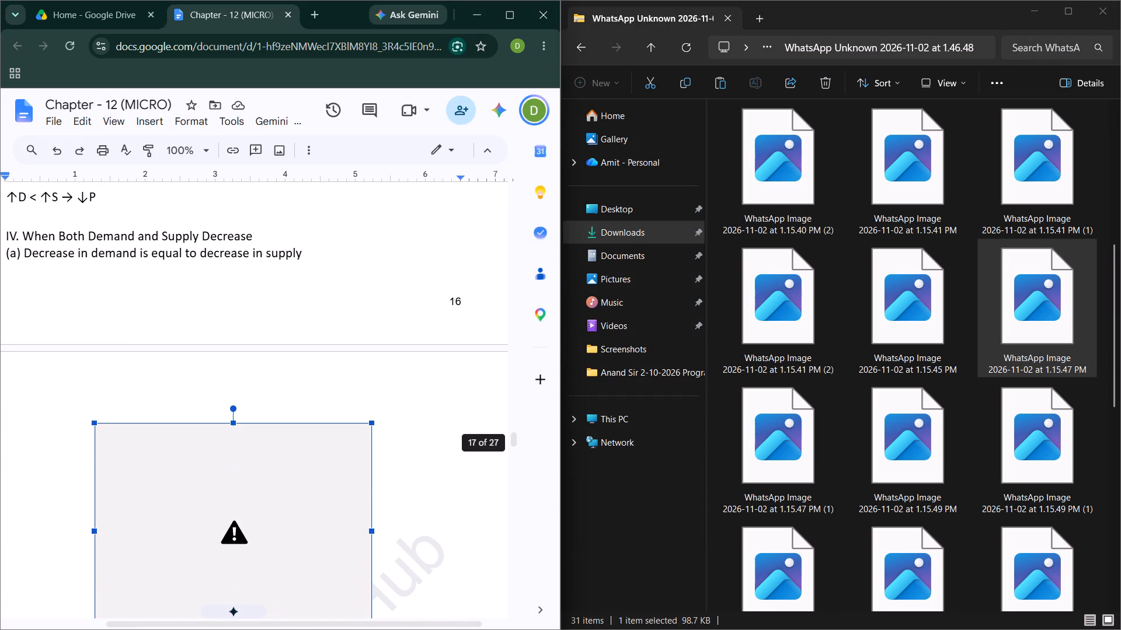
{"action": "key", "text": "ctrl+v"}
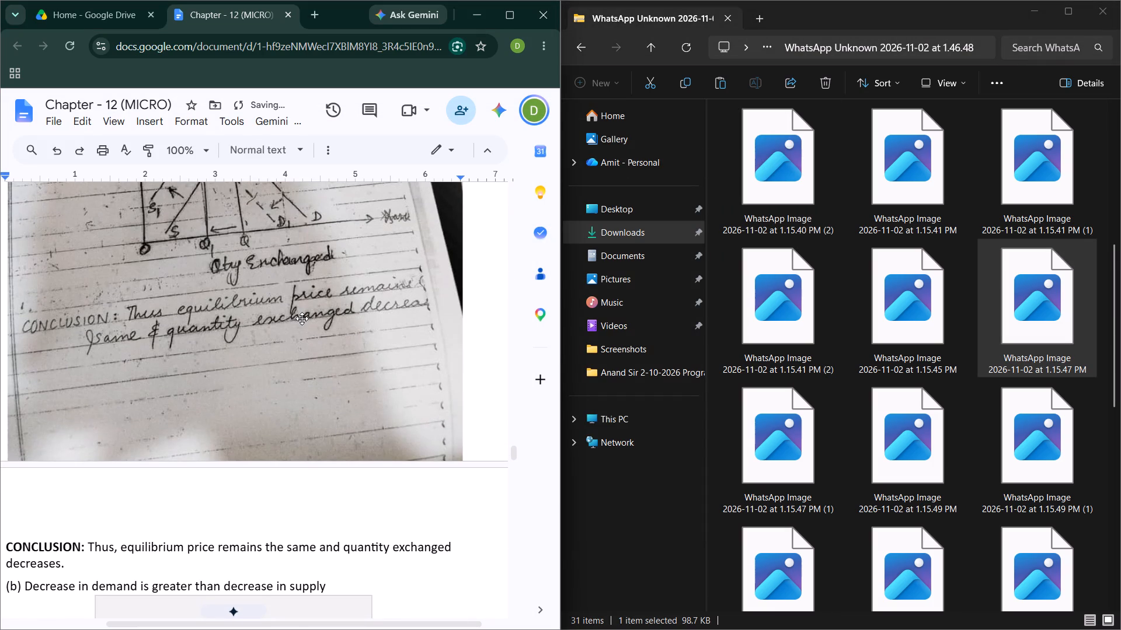
Crop the IV (a) photo to its diagram, removing the conclusion below, the laptop and heading above, and part of the page margin.
{"action": "double_click", "coordinate": [301, 318]}
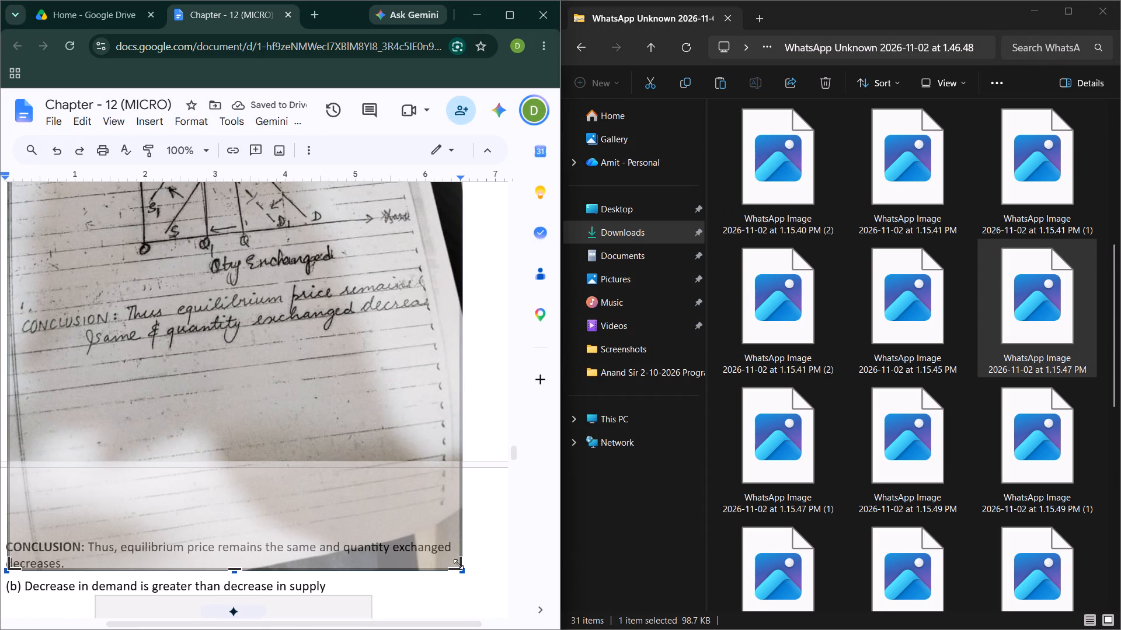
{"action": "left_click_drag", "start_coordinate": [458, 564], "coordinate": [434, 281]}
{"action": "scroll", "coordinate": [427, 285], "scroll_direction": "up", "scroll_amount": 5}
{"action": "scroll", "coordinate": [436, 218], "scroll_direction": "up", "scroll_amount": 2}
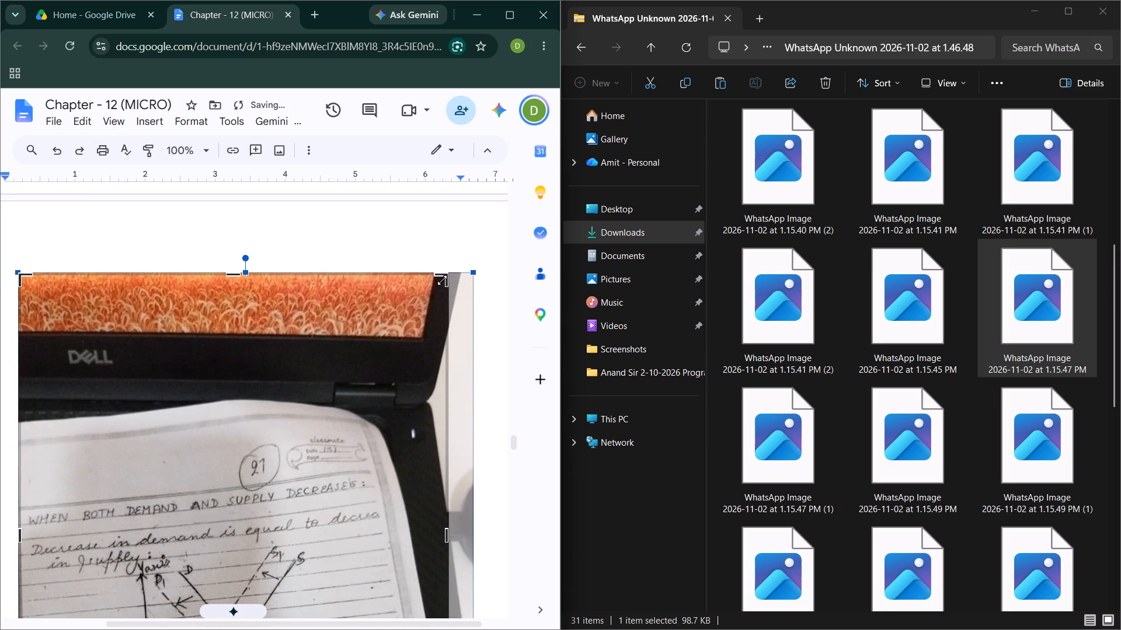
{"action": "left_click_drag", "start_coordinate": [442, 280], "coordinate": [430, 554]}
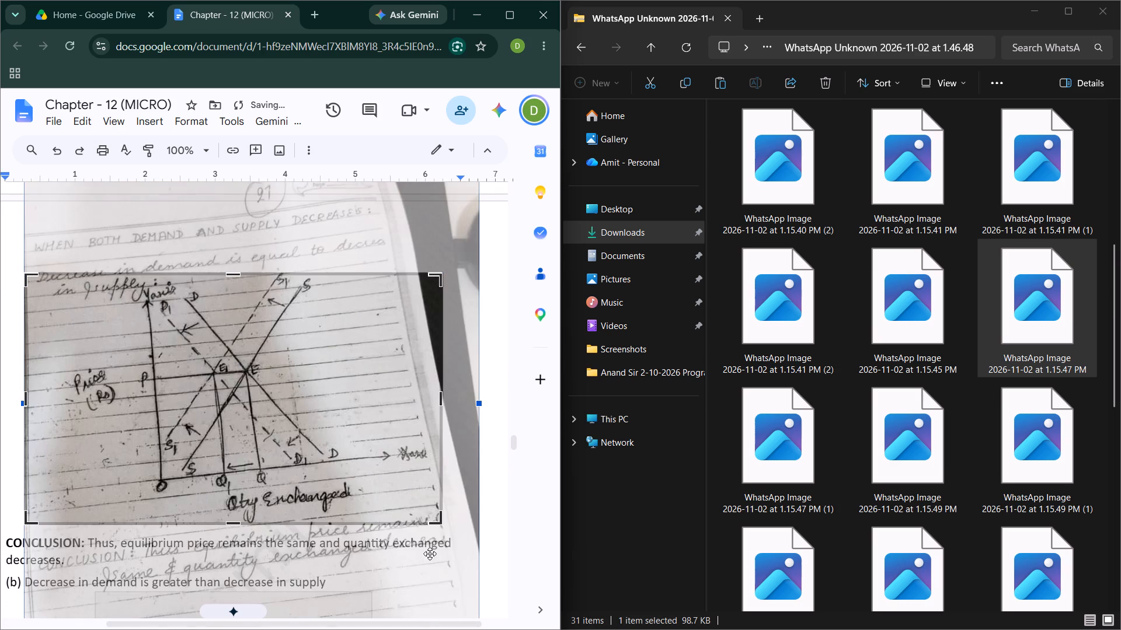
{"action": "left_click_drag", "start_coordinate": [26, 524], "coordinate": [71, 524]}
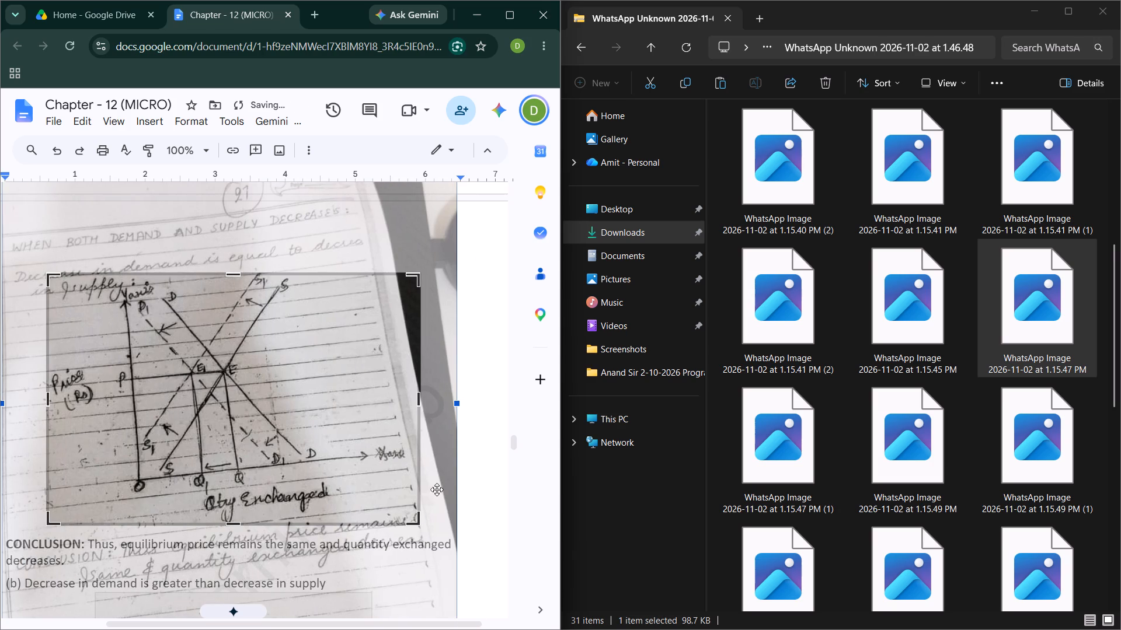
{"action": "left_click", "coordinate": [477, 424]}
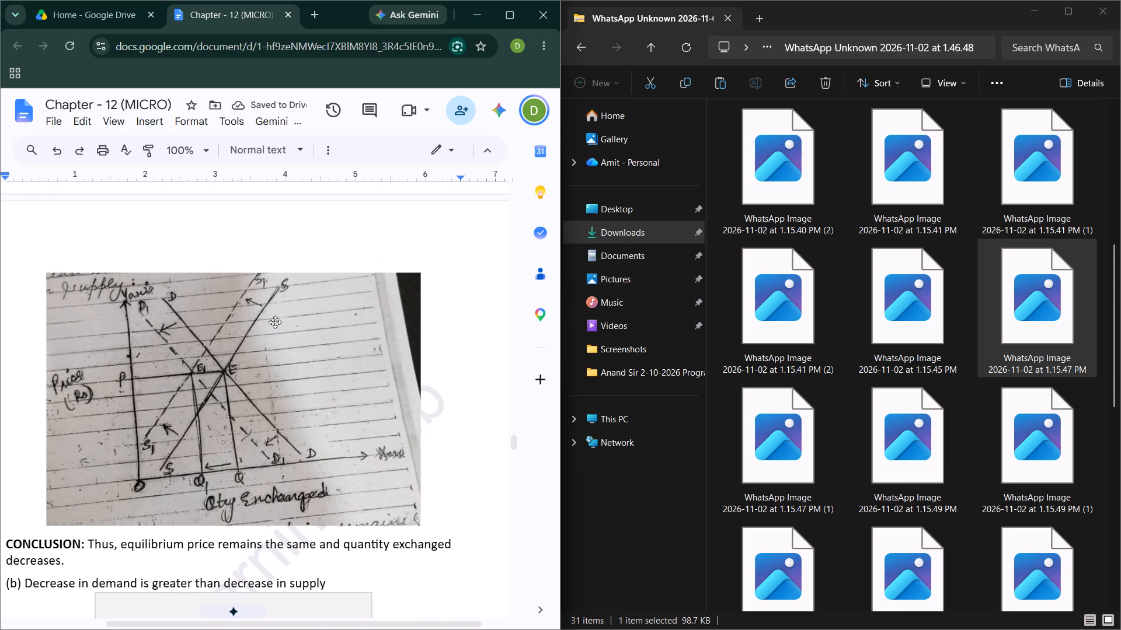
Shrink the cropped IV (a) diagram proportionally to about 4 inches wide.
{"action": "left_click", "coordinate": [328, 364]}
{"action": "left_click_drag", "start_coordinate": [417, 527], "coordinate": [318, 398]}
{"action": "scroll", "coordinate": [323, 400], "scroll_direction": "up", "scroll_amount": 1}
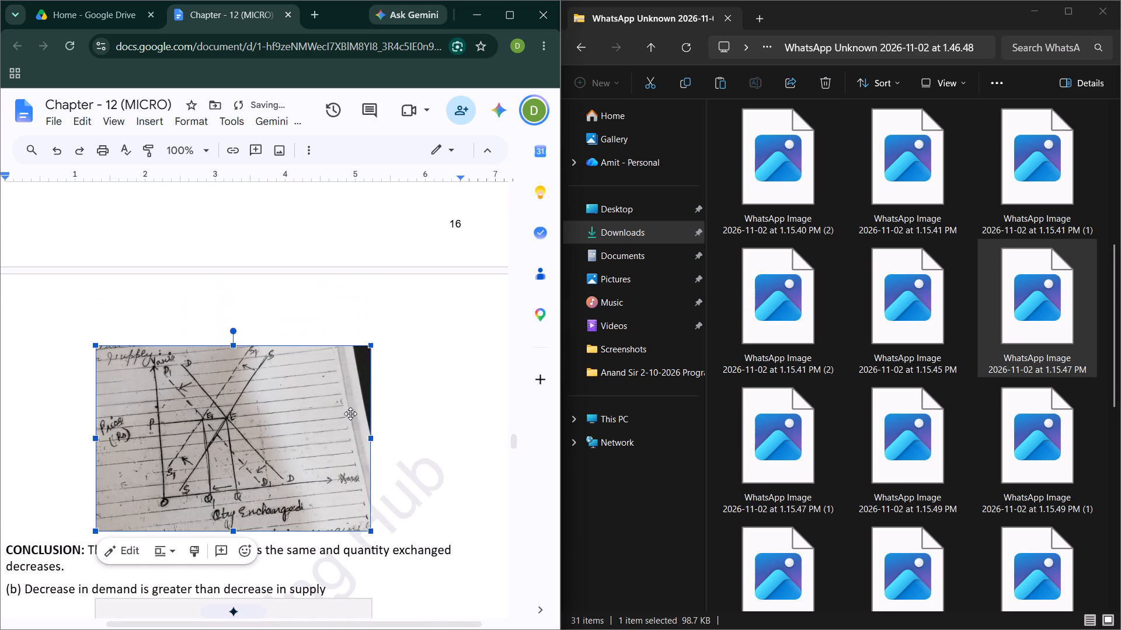
Review the placement of the IV (a) diagram and the IV (b) question and conclusion text that follow it.
{"action": "scroll", "coordinate": [350, 414], "scroll_direction": "up", "scroll_amount": 3}
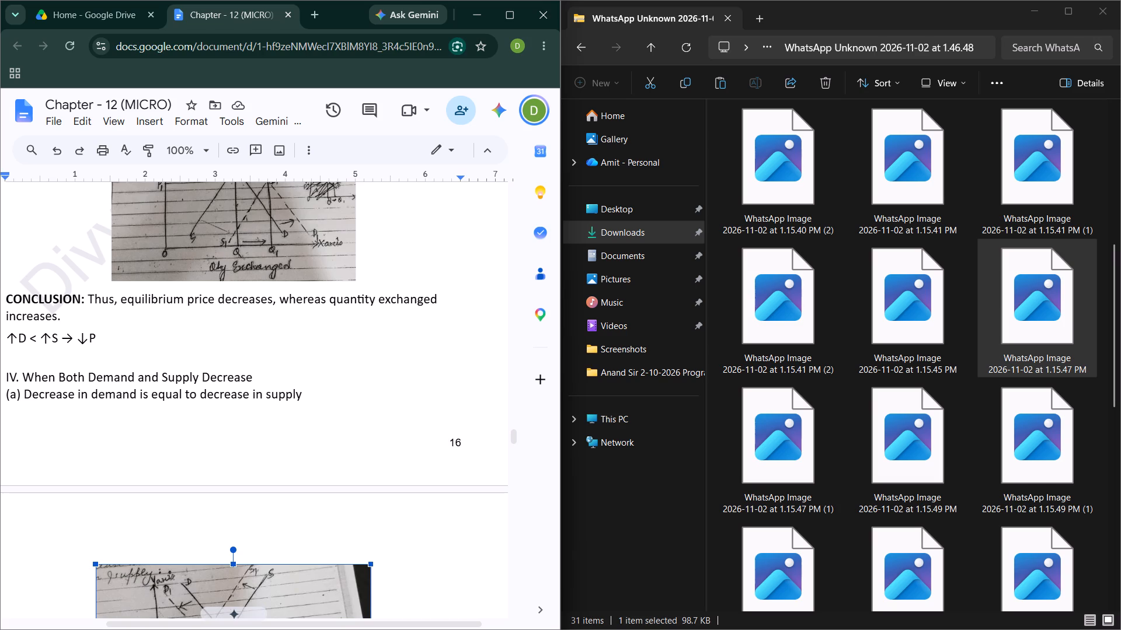
{"action": "scroll", "coordinate": [273, 320], "scroll_direction": "down", "scroll_amount": 3}
{"action": "scroll", "coordinate": [330, 345], "scroll_direction": "down", "scroll_amount": 3}
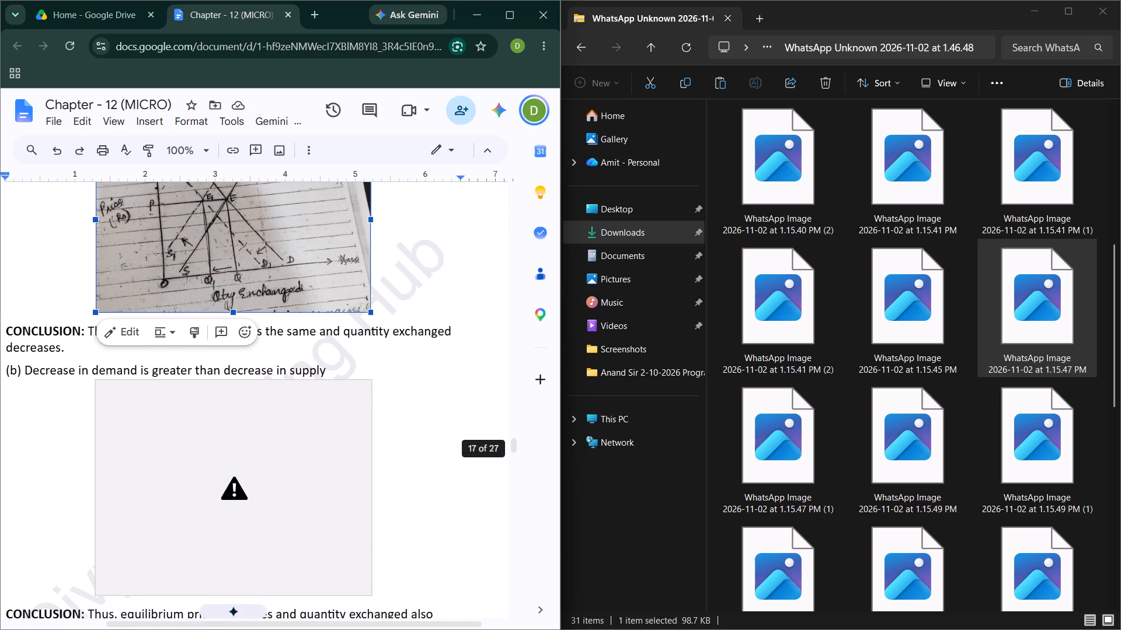
{"action": "scroll", "coordinate": [319, 330], "scroll_direction": "down", "scroll_amount": 2}
{"action": "scroll", "coordinate": [308, 324], "scroll_direction": "up", "scroll_amount": 3}
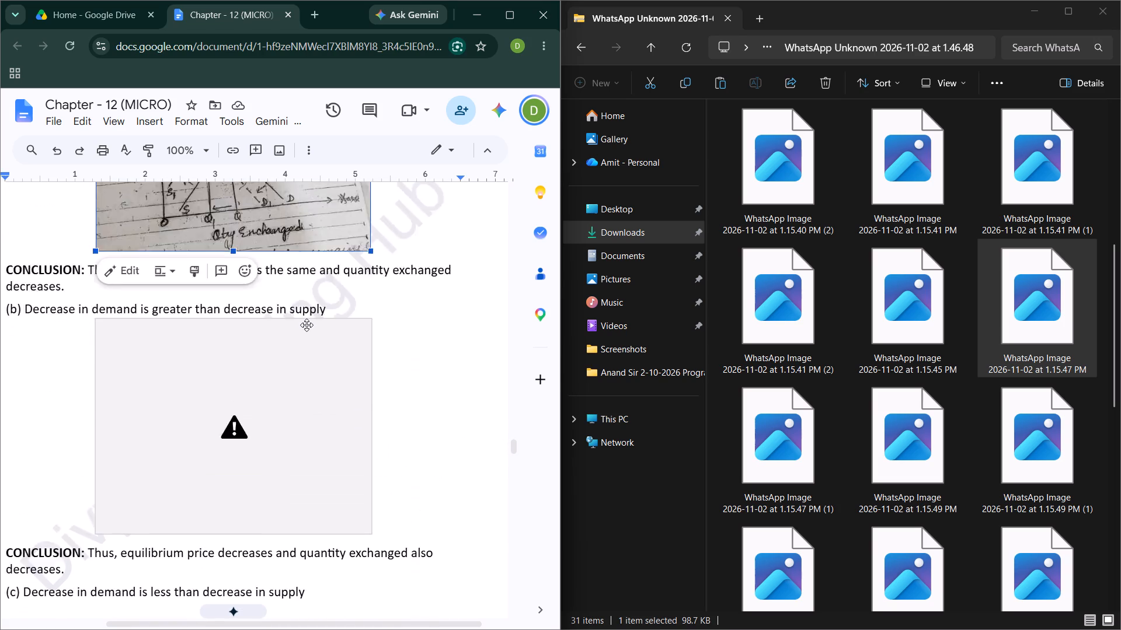
{"action": "scroll", "coordinate": [307, 325], "scroll_direction": "up", "scroll_amount": 2}
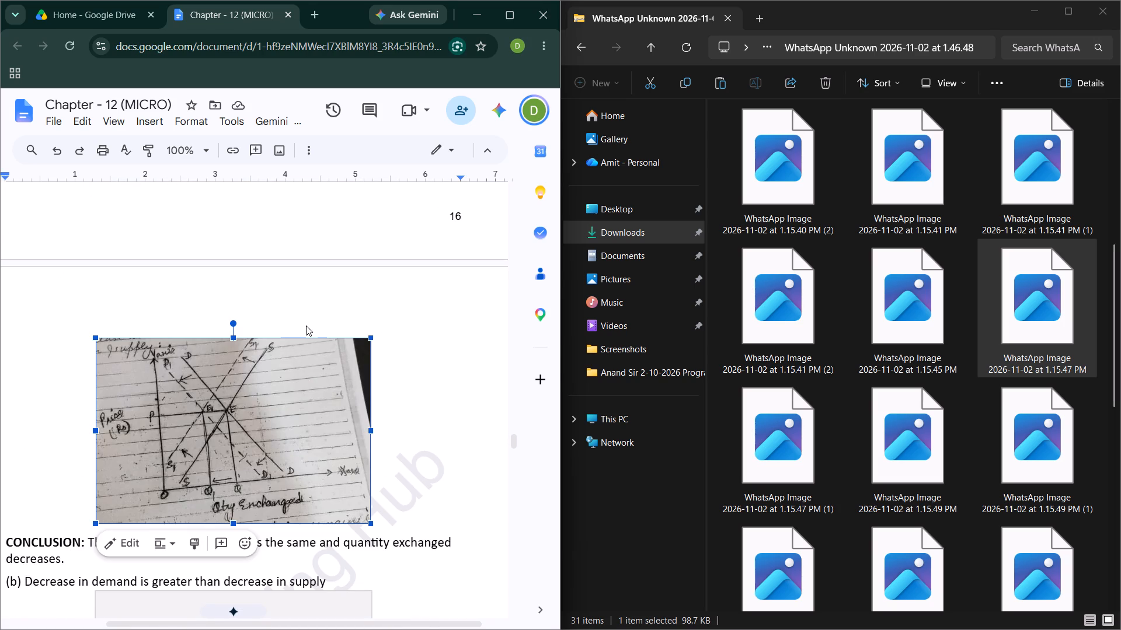
{"action": "scroll", "coordinate": [317, 327], "scroll_direction": "down", "scroll_amount": 3}
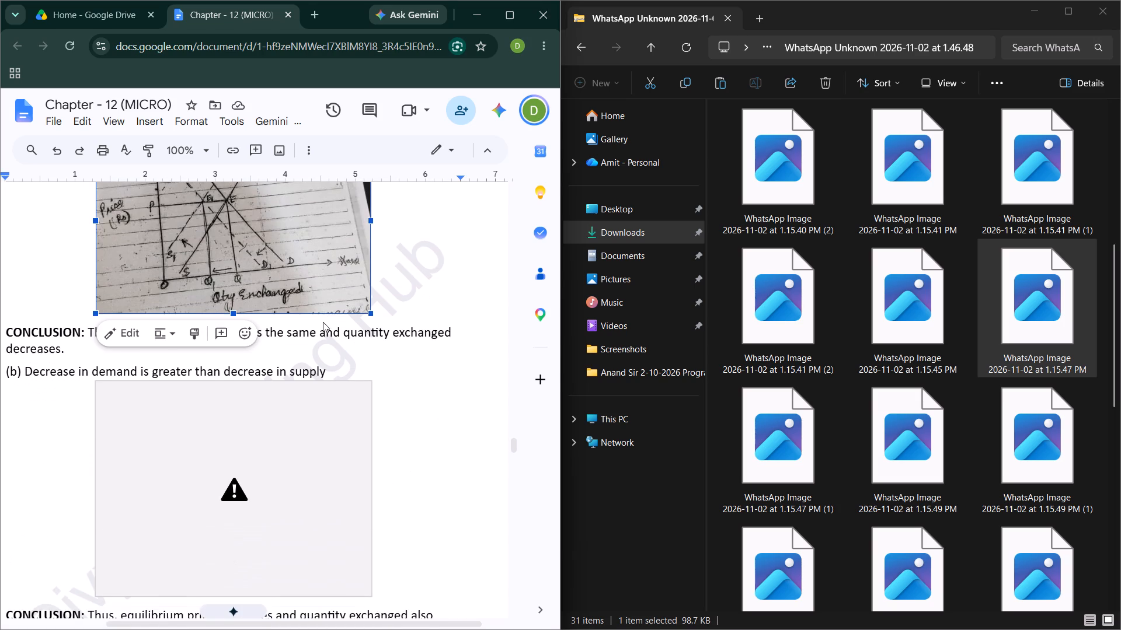
{"action": "scroll", "coordinate": [323, 322], "scroll_direction": "down", "scroll_amount": 2}
{"action": "scroll", "coordinate": [323, 323], "scroll_direction": "up", "scroll_amount": 1}
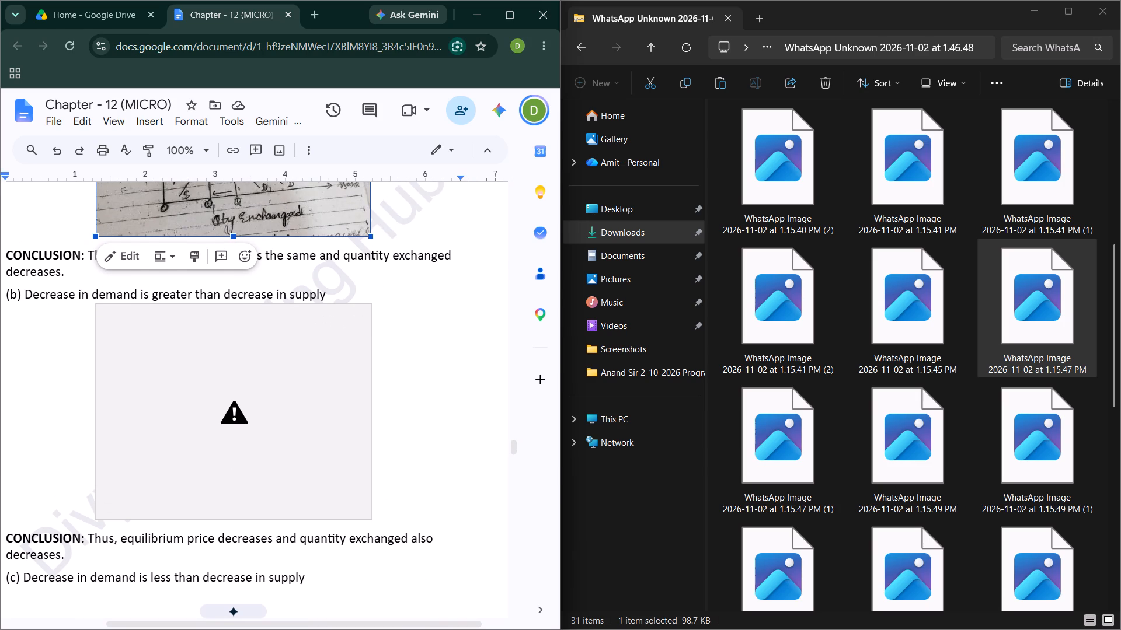
Replace the broken image for IV (b) "Decrease in demand is greater than decrease in supply" with the copied 1.15.47 PM (1) notebook photo.
{"action": "left_click", "coordinate": [932, 10]}
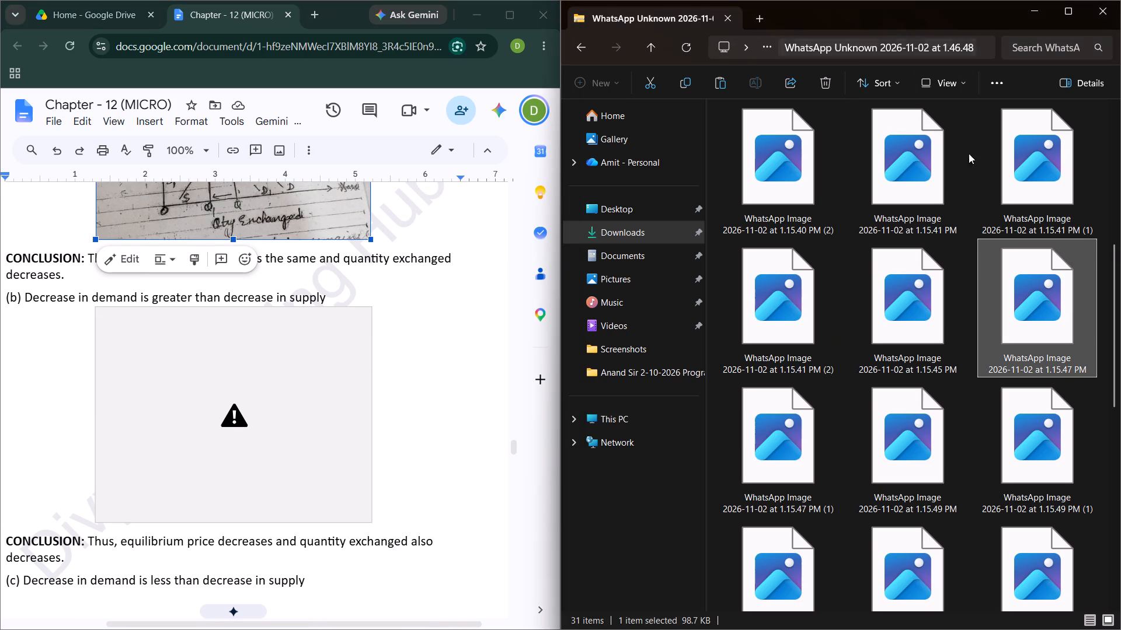
{"action": "double_click", "coordinate": [789, 402]}
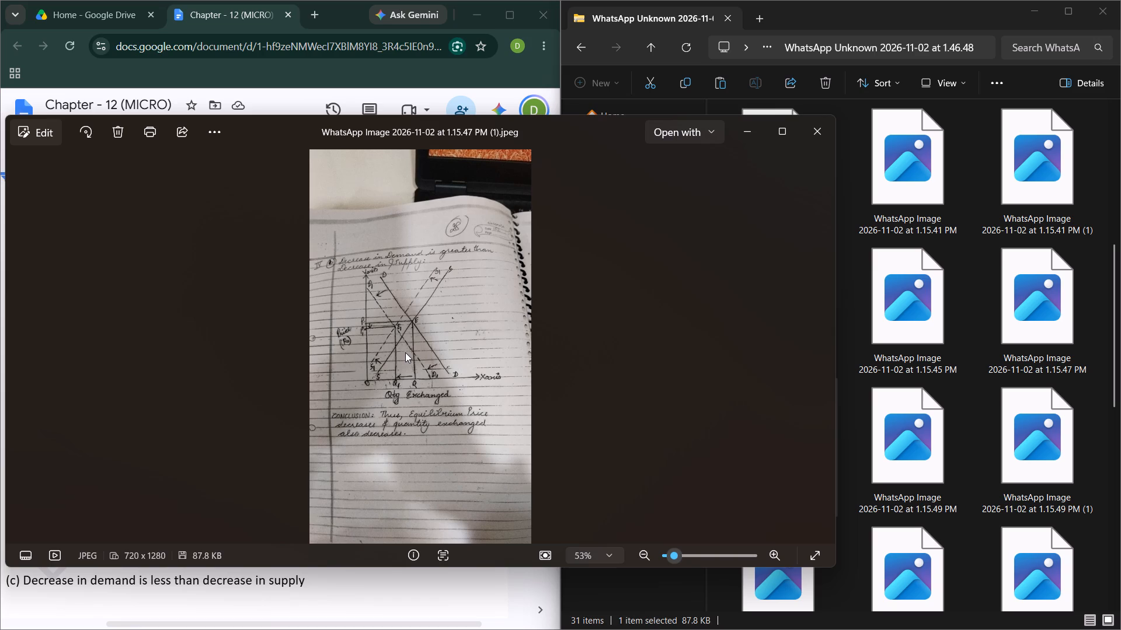
{"action": "right_click", "coordinate": [432, 341]}
{"action": "left_click", "coordinate": [450, 349]}
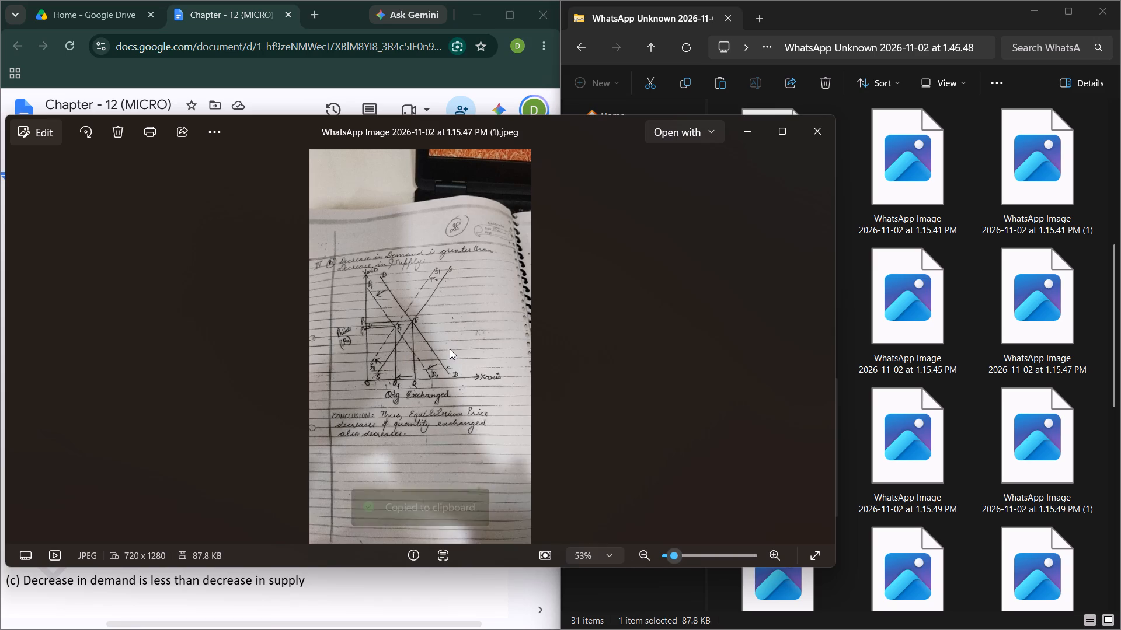
{"action": "left_click", "coordinate": [351, 5]}
{"action": "left_click", "coordinate": [259, 370]}
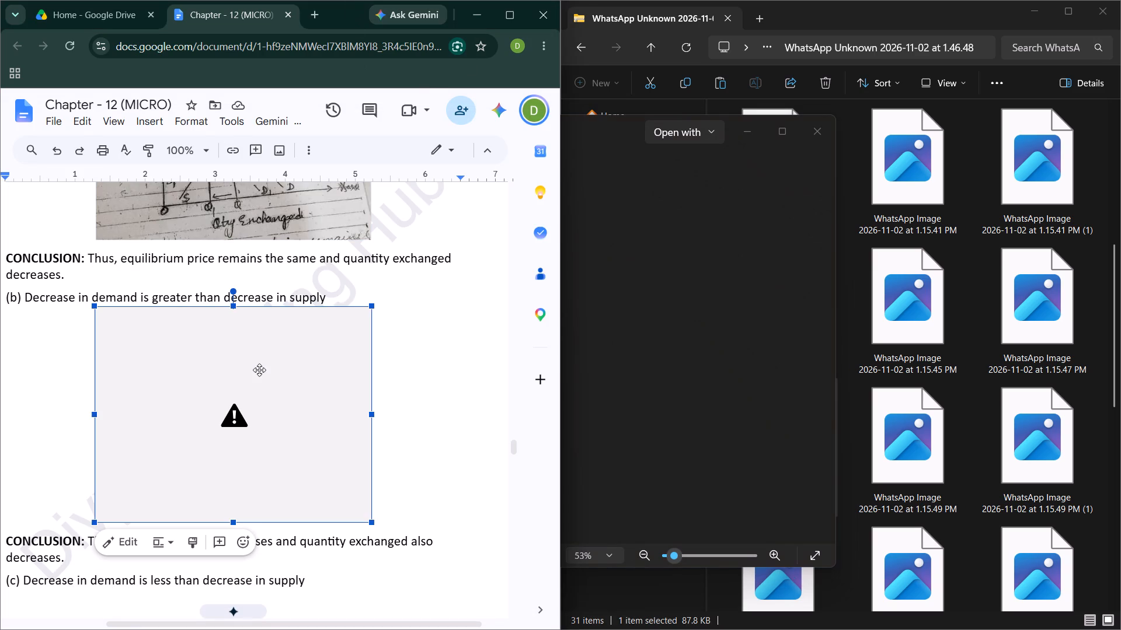
{"action": "right_click", "coordinate": [259, 370]}
{"action": "left_click", "coordinate": [308, 306]}
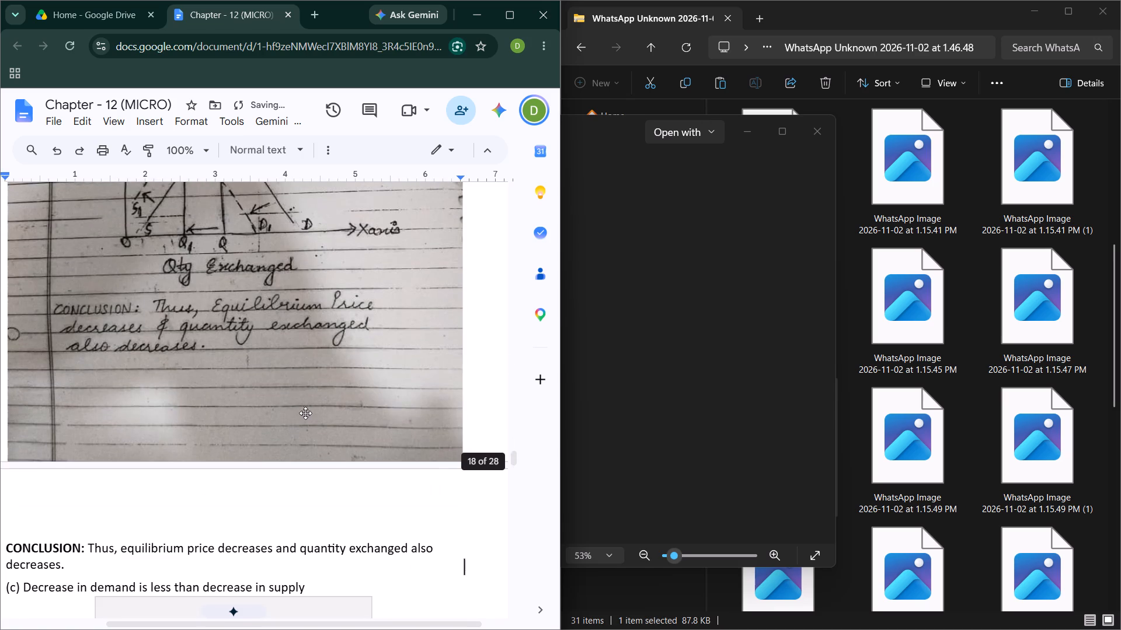
Crop the IV (b) photo to its diagram, removing the conclusion below, the laptop and heading above, and the spiral-bound edge.
{"action": "triple_click", "coordinate": [311, 357]}
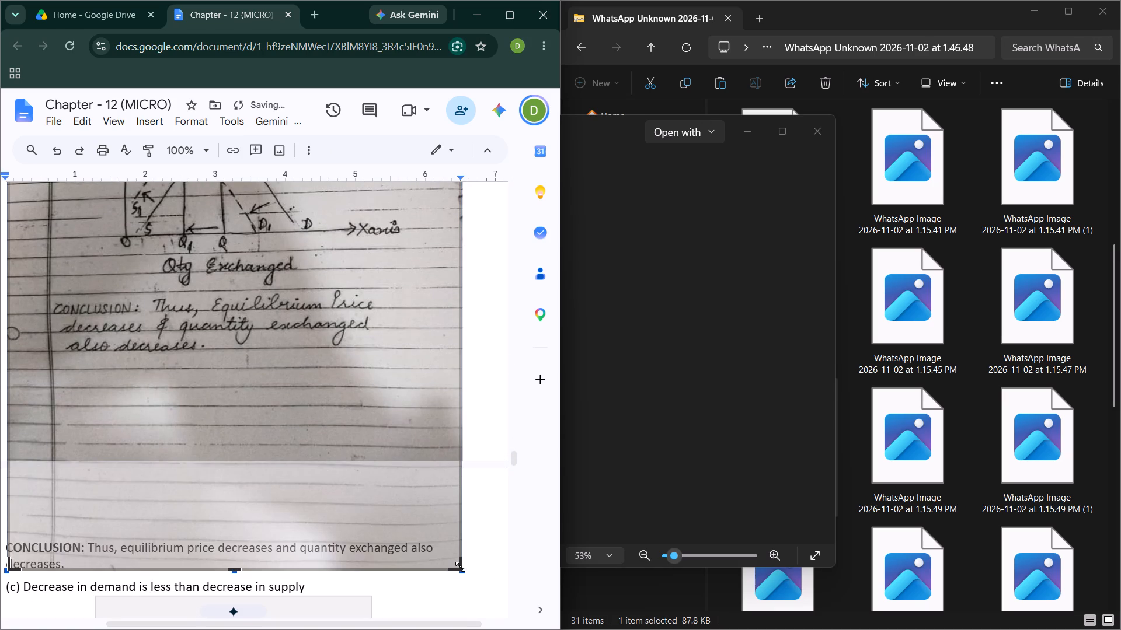
{"action": "double_click", "coordinate": [460, 566]}
{"action": "left_click_drag", "start_coordinate": [460, 566], "coordinate": [423, 283]}
{"action": "scroll", "coordinate": [423, 283], "scroll_direction": "up", "scroll_amount": 5}
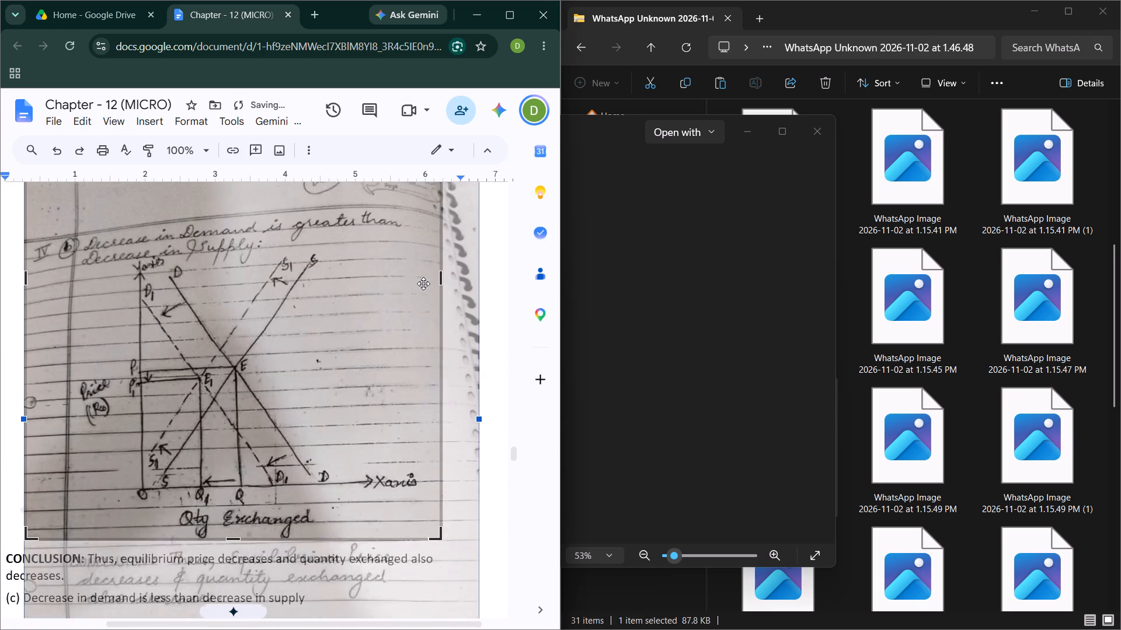
{"action": "scroll", "coordinate": [448, 245], "scroll_direction": "up", "scroll_amount": 3}
{"action": "left_click_drag", "start_coordinate": [438, 351], "coordinate": [431, 400]}
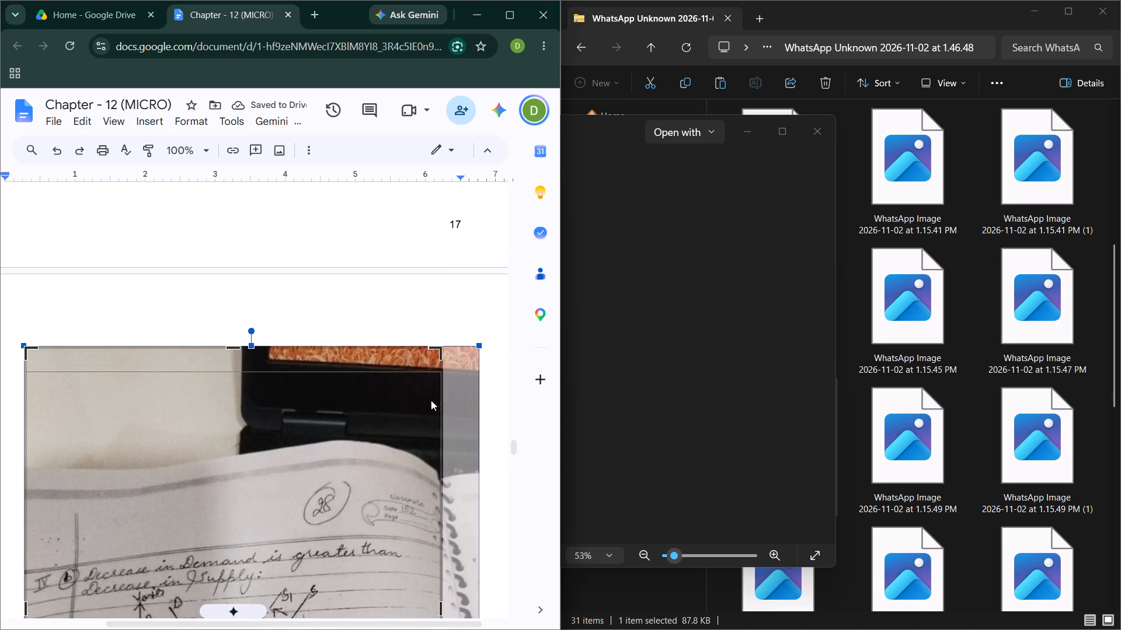
{"action": "left_click_drag", "start_coordinate": [431, 400], "coordinate": [416, 566]}
{"action": "scroll", "coordinate": [413, 550], "scroll_direction": "down", "scroll_amount": 1}
{"action": "scroll", "coordinate": [403, 509], "scroll_direction": "up", "scroll_amount": 6}
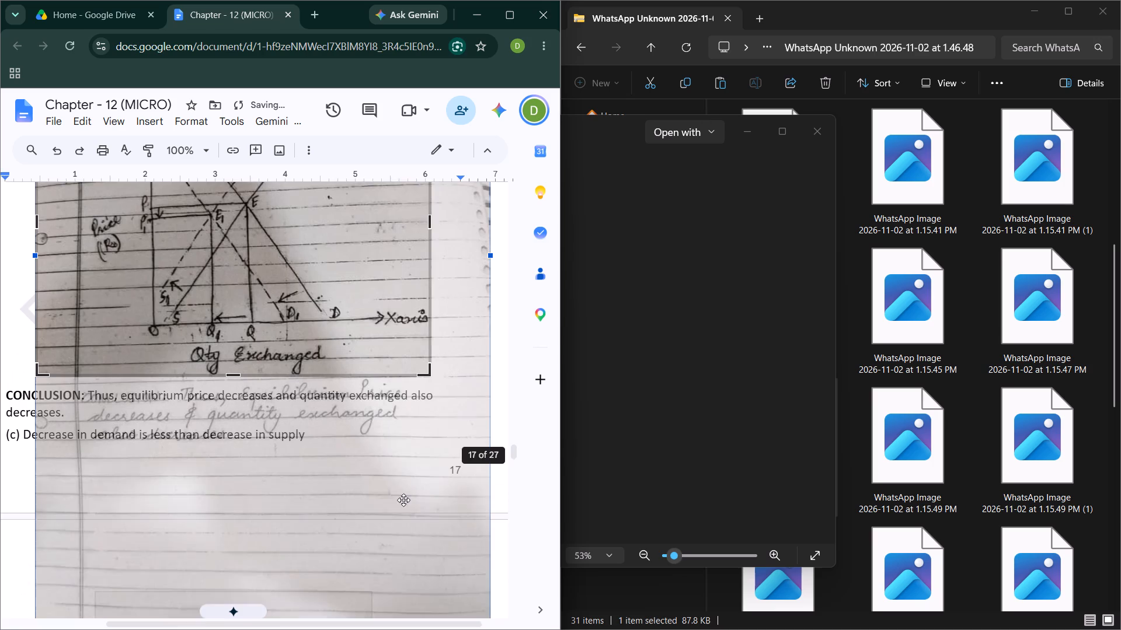
{"action": "scroll", "coordinate": [418, 328], "scroll_direction": "up", "scroll_amount": 1}
{"action": "left_click_drag", "start_coordinate": [429, 262], "coordinate": [429, 275]}
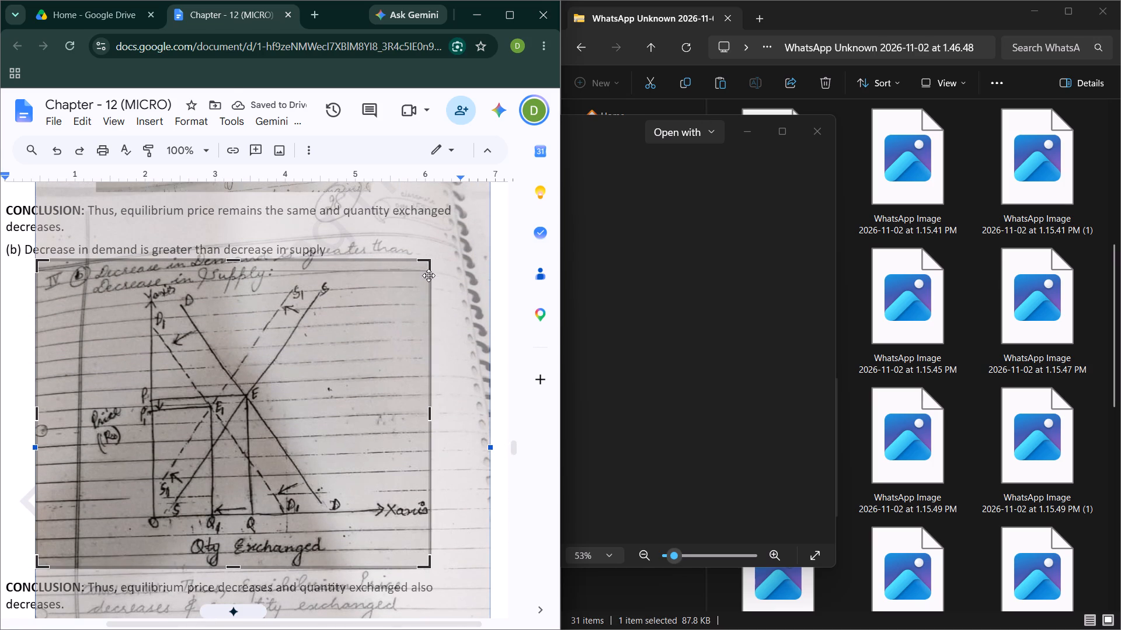
{"action": "left_click_drag", "start_coordinate": [429, 275], "coordinate": [429, 286]}
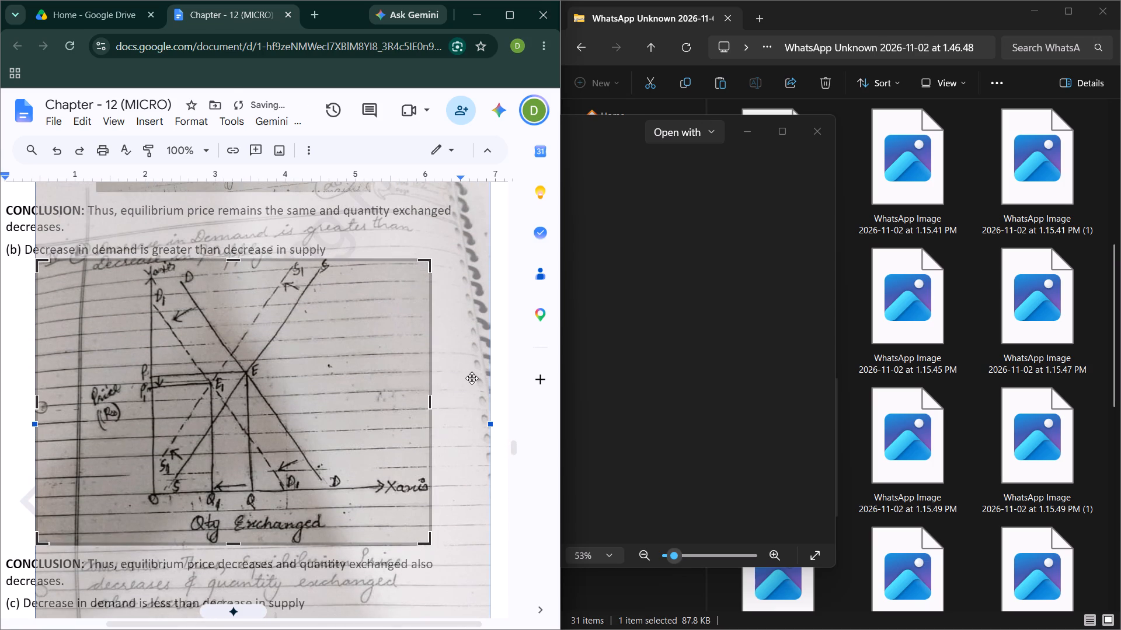
{"action": "left_click", "coordinate": [495, 374]}
Shrink the cropped IV (b) diagram proportionally.
{"action": "left_click", "coordinate": [389, 455]}
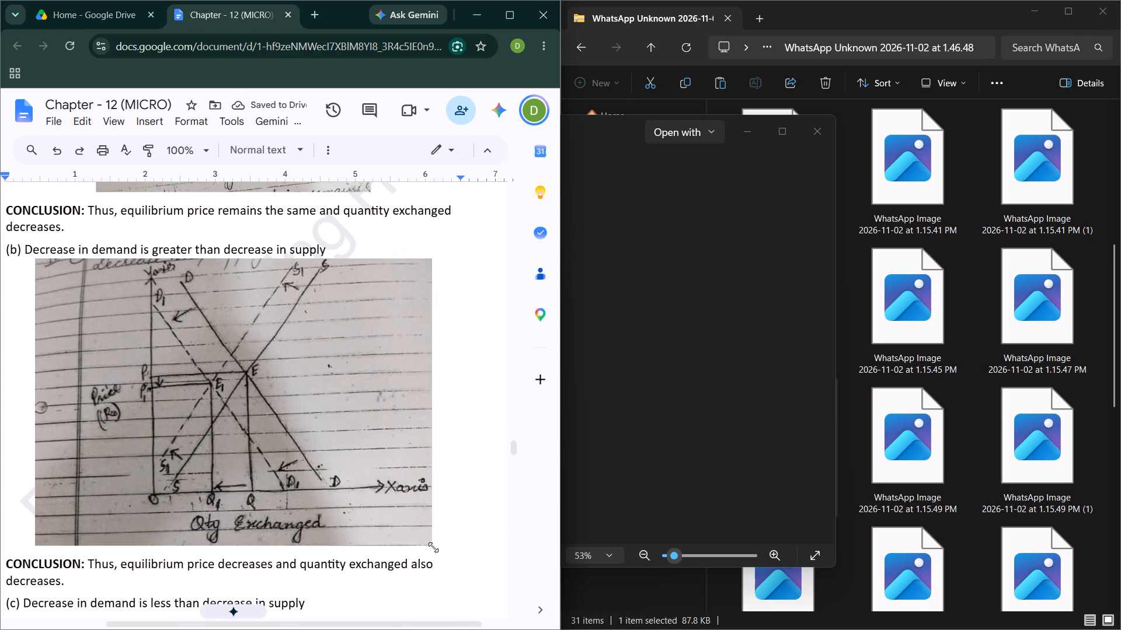
{"action": "left_click_drag", "start_coordinate": [433, 548], "coordinate": [303, 343]}
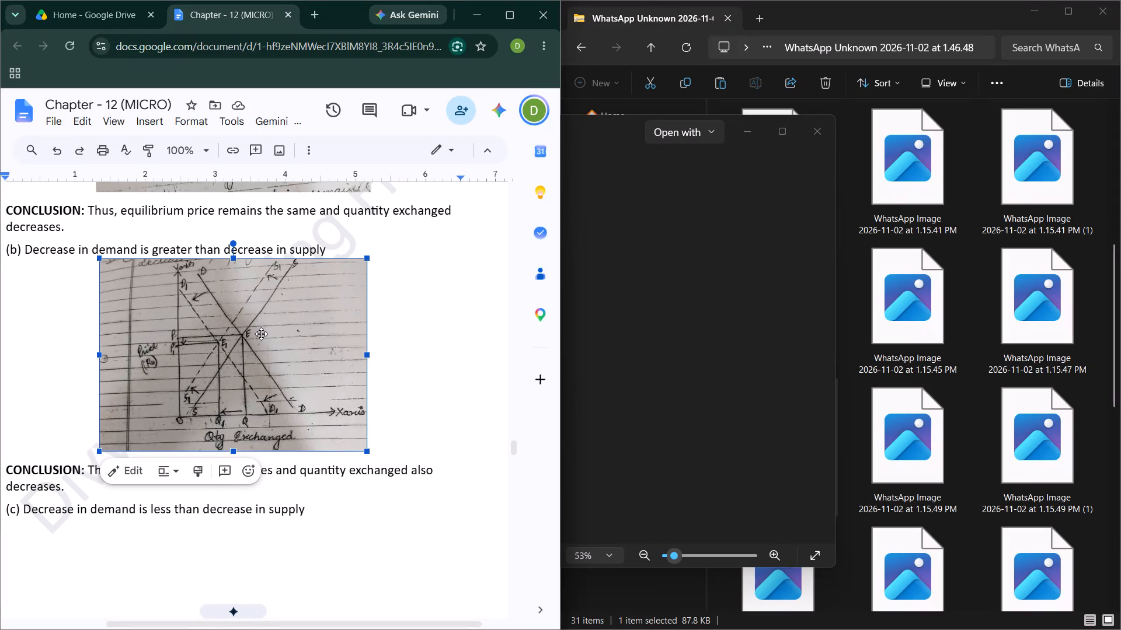
Copy the IV (c) "Decrease in demand is less than decrease in supply" notebook photo, WhatsApp Image 2026-11-02 at 1.15.49 PM.
{"action": "scroll", "coordinate": [261, 334], "scroll_direction": "down", "scroll_amount": 4}
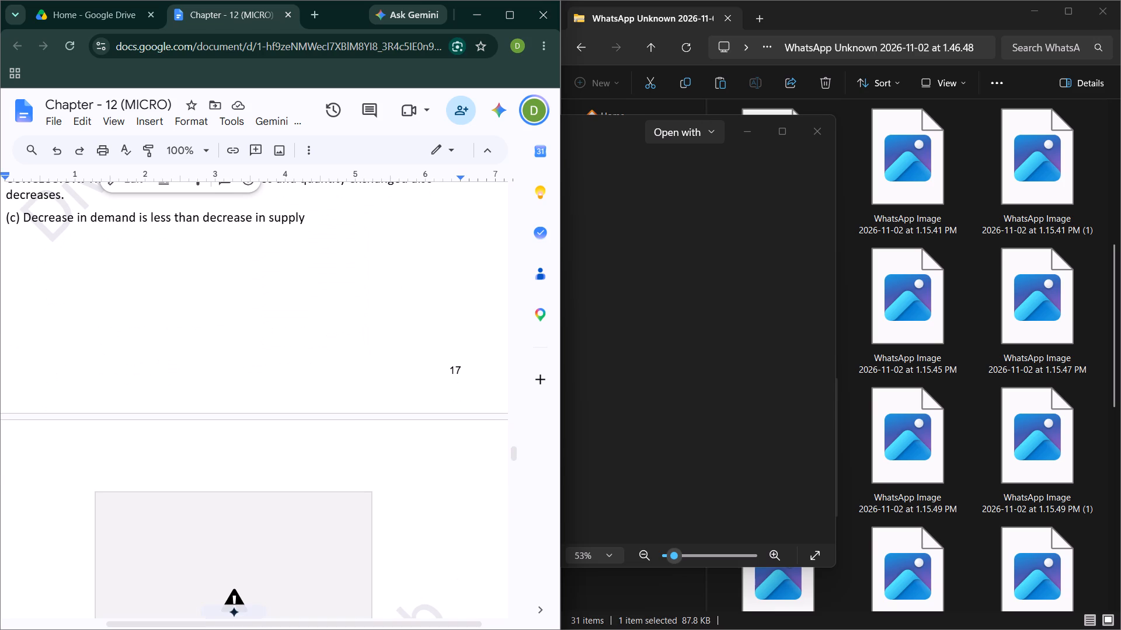
{"action": "left_click", "coordinate": [809, 125]}
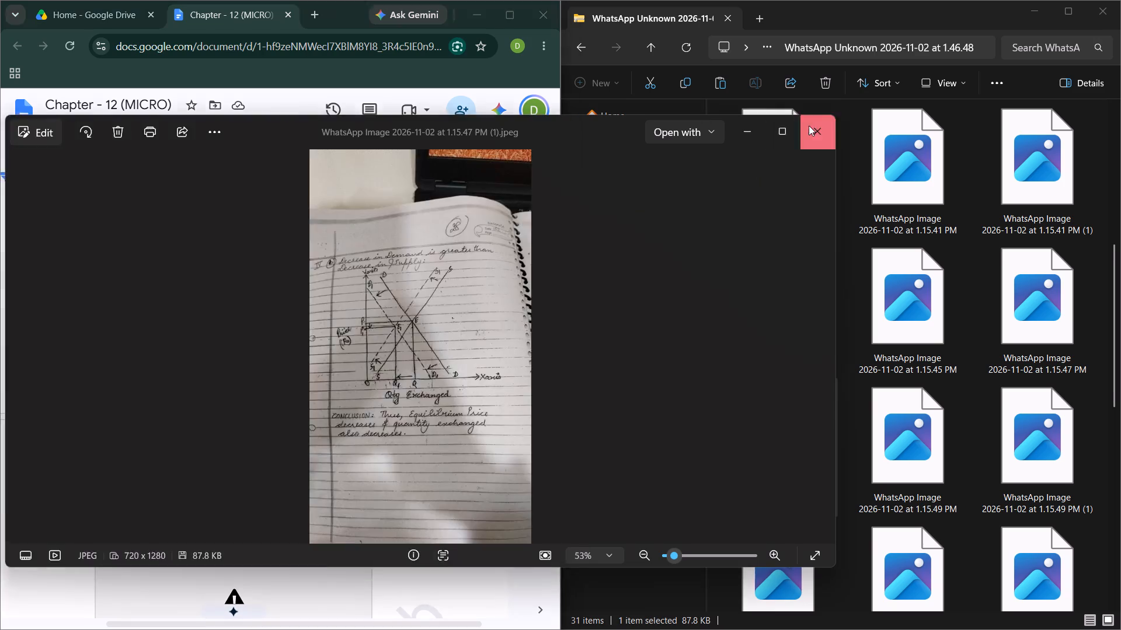
{"action": "left_click", "coordinate": [904, 15]}
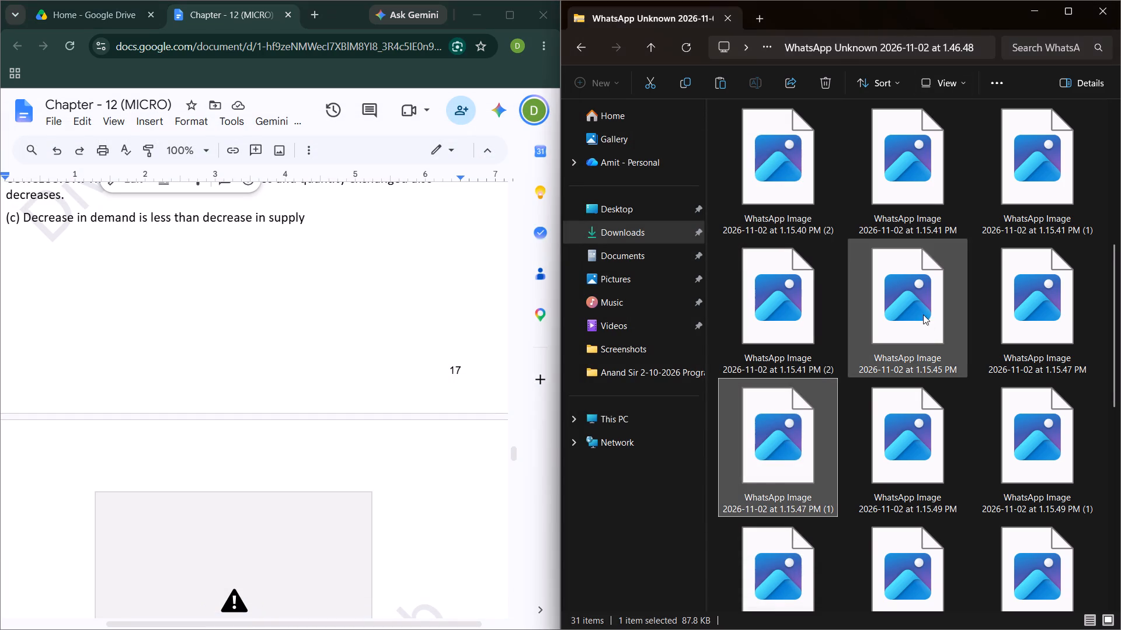
{"action": "double_click", "coordinate": [914, 418]}
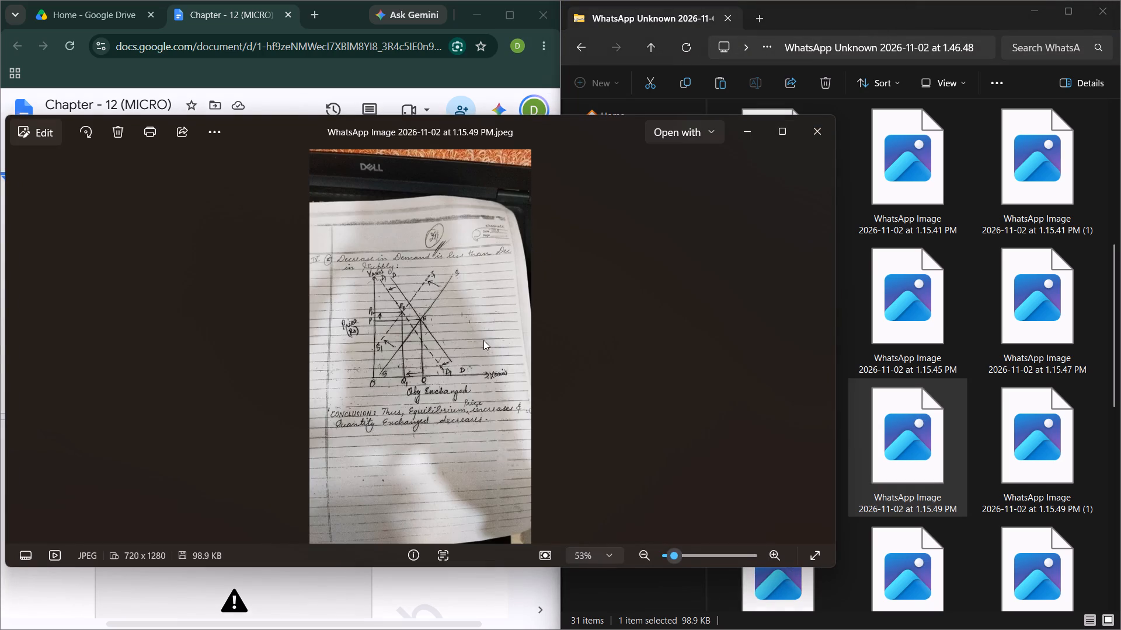
{"action": "scroll", "coordinate": [423, 349], "scroll_direction": "up", "scroll_amount": 7}
{"action": "scroll", "coordinate": [423, 349], "scroll_direction": "down", "scroll_amount": 2}
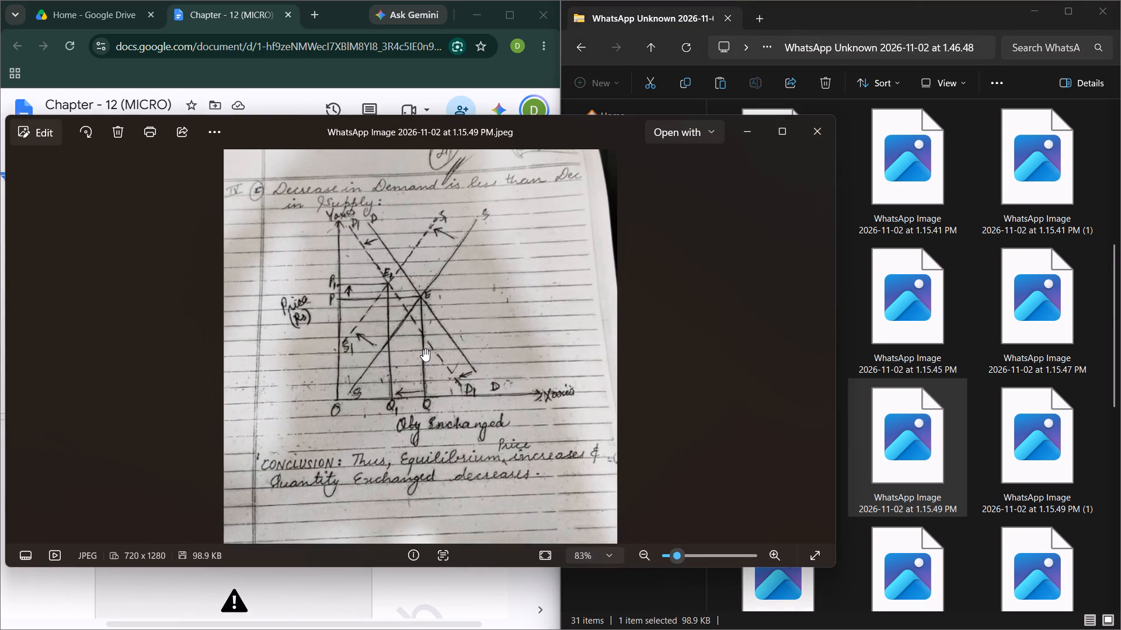
{"action": "right_click", "coordinate": [459, 314]}
{"action": "left_click", "coordinate": [486, 342]}
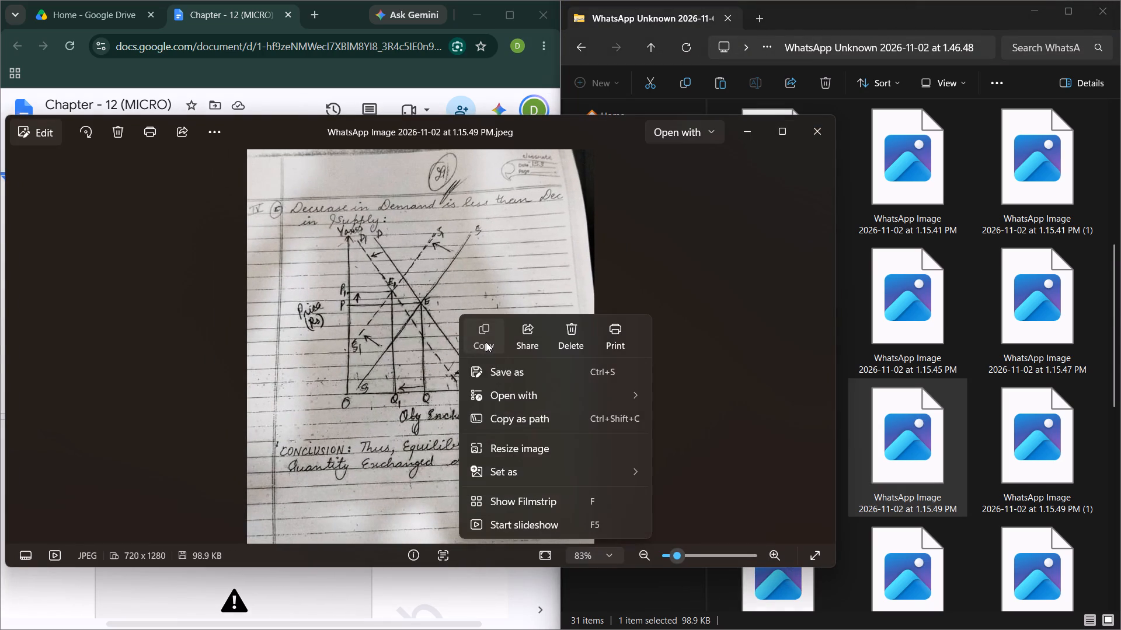
{"action": "left_click", "coordinate": [827, 135]}
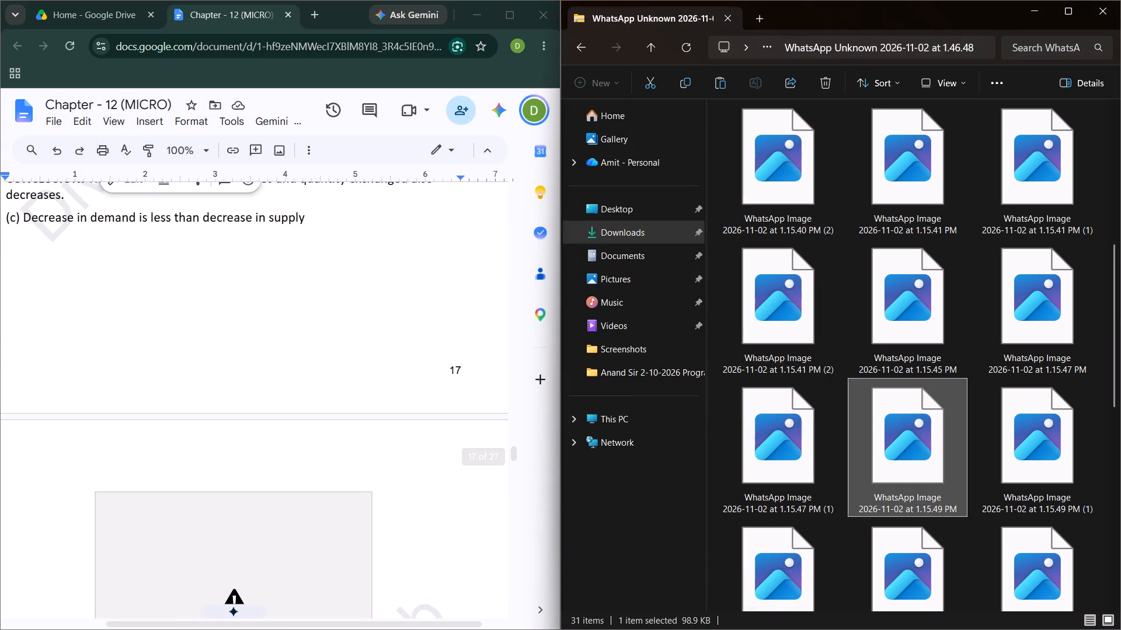
Replace the broken image under "(c) Decrease in demand is less than decrease in supply" with the copied notebook photo.
{"action": "scroll", "coordinate": [360, 369], "scroll_direction": "up", "scroll_amount": 1}
{"action": "scroll", "coordinate": [360, 369], "scroll_direction": "down", "scroll_amount": 4}
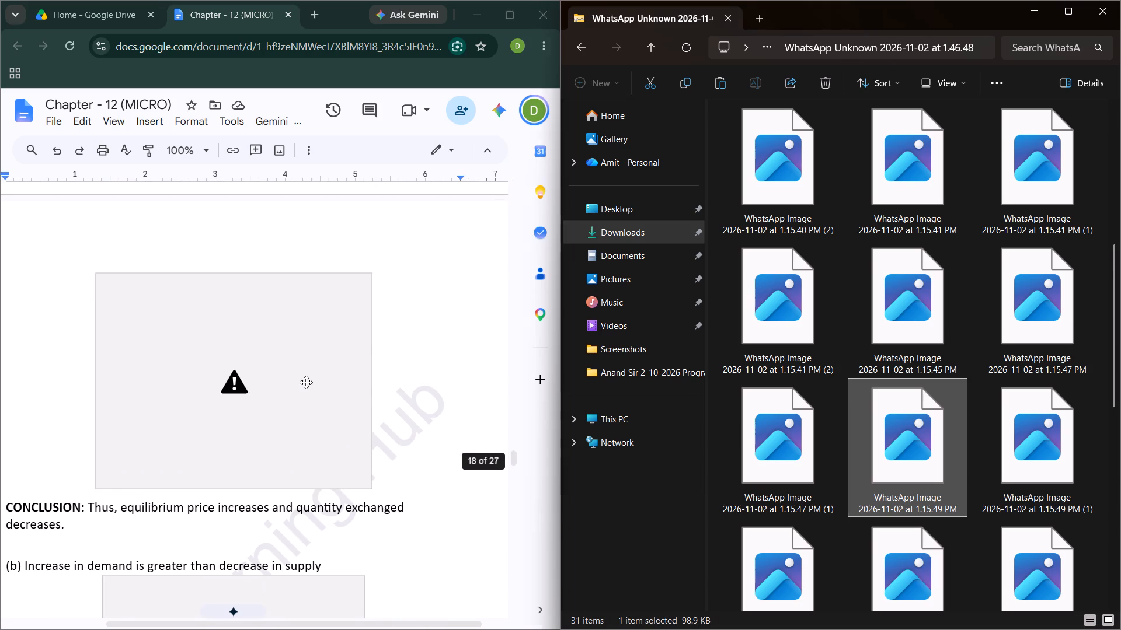
{"action": "left_click", "coordinate": [306, 382]}
{"action": "right_click", "coordinate": [306, 382]}
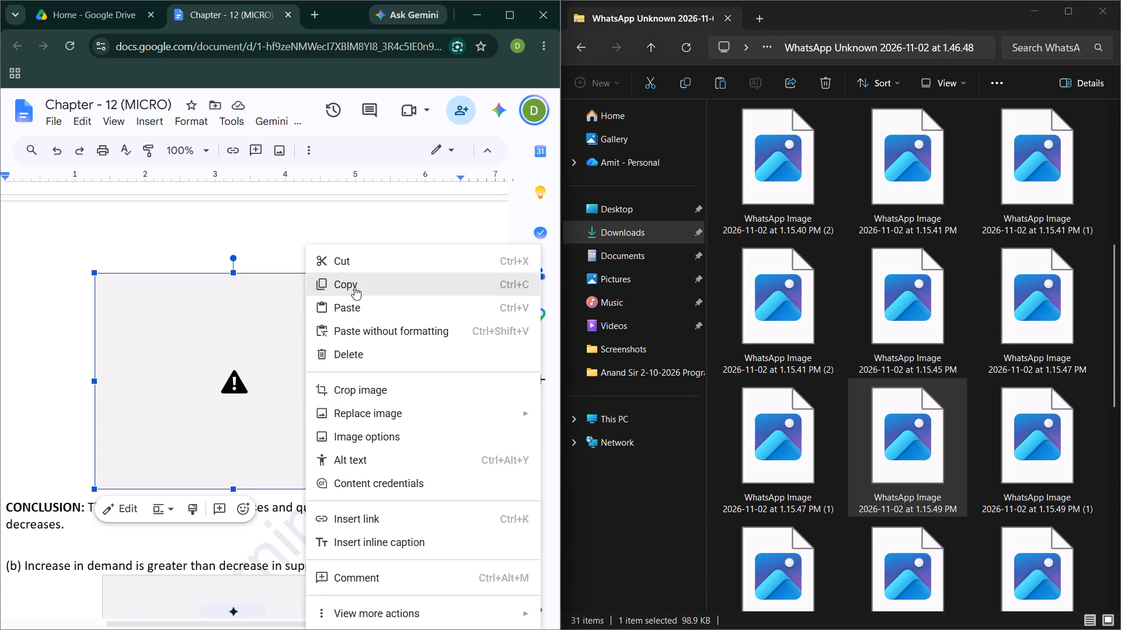
{"action": "left_click", "coordinate": [353, 299]}
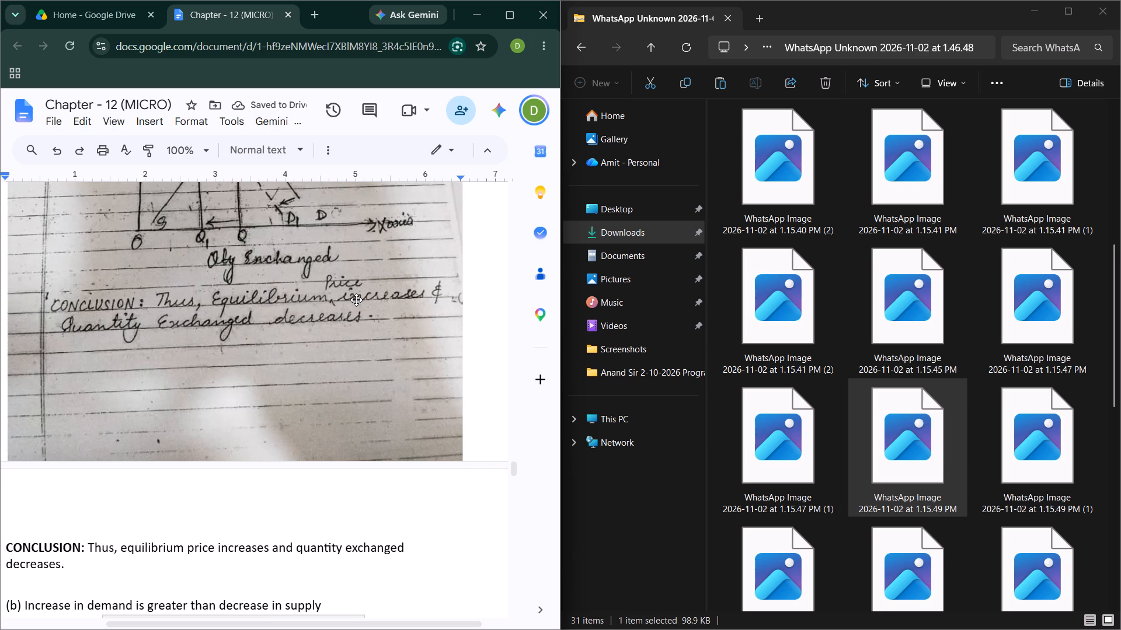
Open the pasted IV (c) photo for cropping.
{"action": "scroll", "coordinate": [291, 348], "scroll_direction": "up", "scroll_amount": 2}
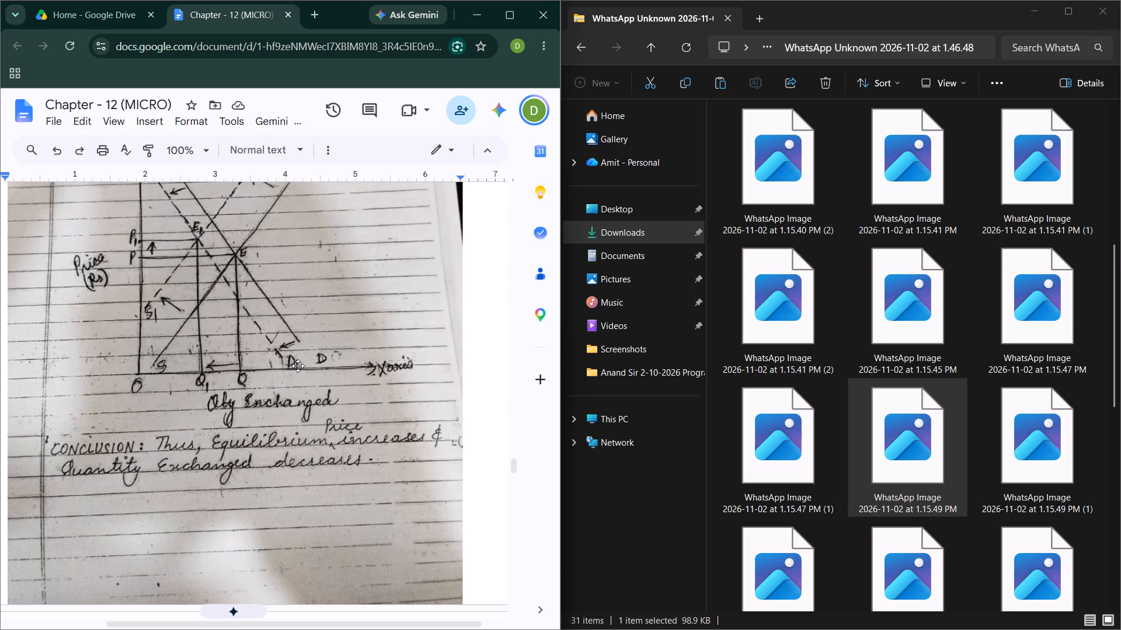
{"action": "scroll", "coordinate": [303, 387], "scroll_direction": "up", "scroll_amount": 2}
{"action": "double_click", "coordinate": [304, 401]}
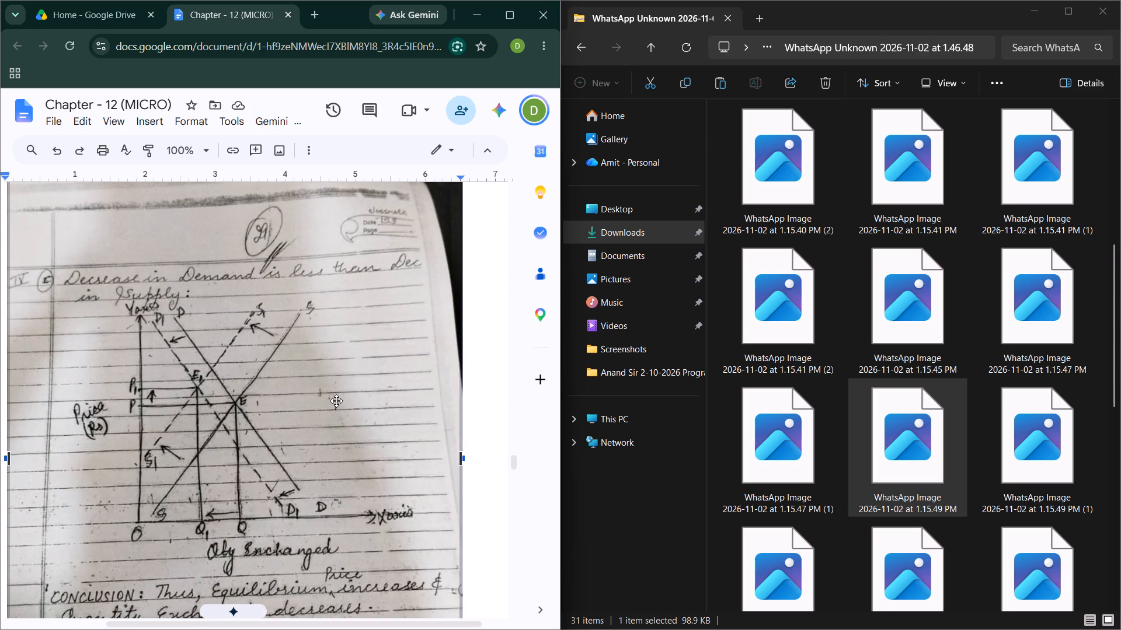
Trim the carpet and DELL laptop strip from the top of the IV (c) "Decrease in demand is less than decrease in supply" photo.
{"action": "scroll", "coordinate": [336, 401], "scroll_direction": "up", "scroll_amount": 2}
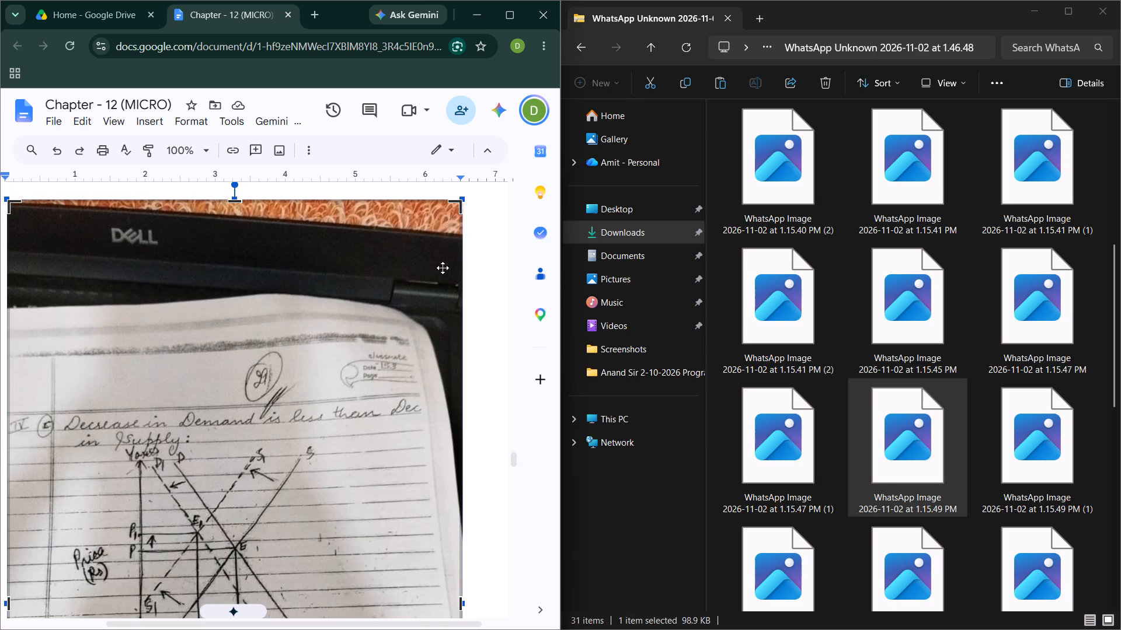
{"action": "left_click_drag", "start_coordinate": [460, 202], "coordinate": [455, 275]}
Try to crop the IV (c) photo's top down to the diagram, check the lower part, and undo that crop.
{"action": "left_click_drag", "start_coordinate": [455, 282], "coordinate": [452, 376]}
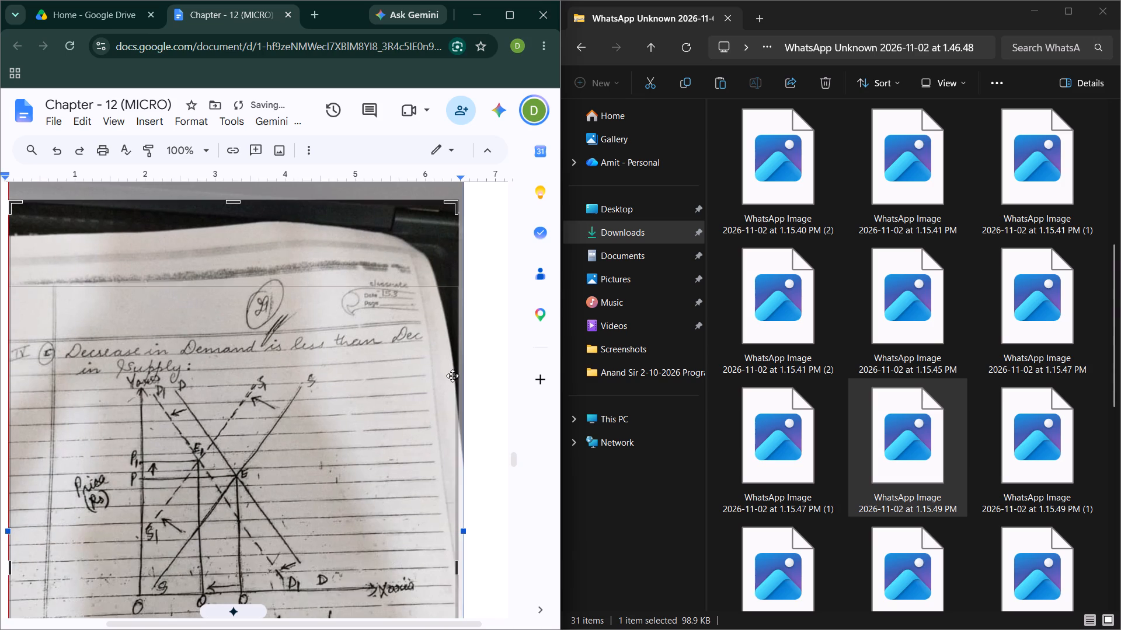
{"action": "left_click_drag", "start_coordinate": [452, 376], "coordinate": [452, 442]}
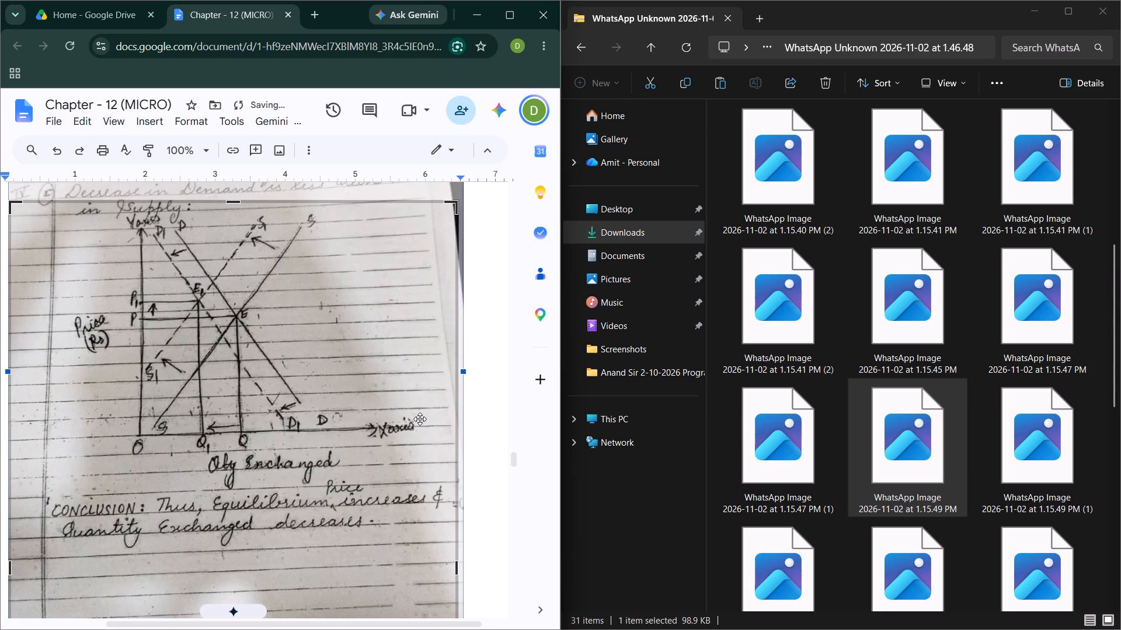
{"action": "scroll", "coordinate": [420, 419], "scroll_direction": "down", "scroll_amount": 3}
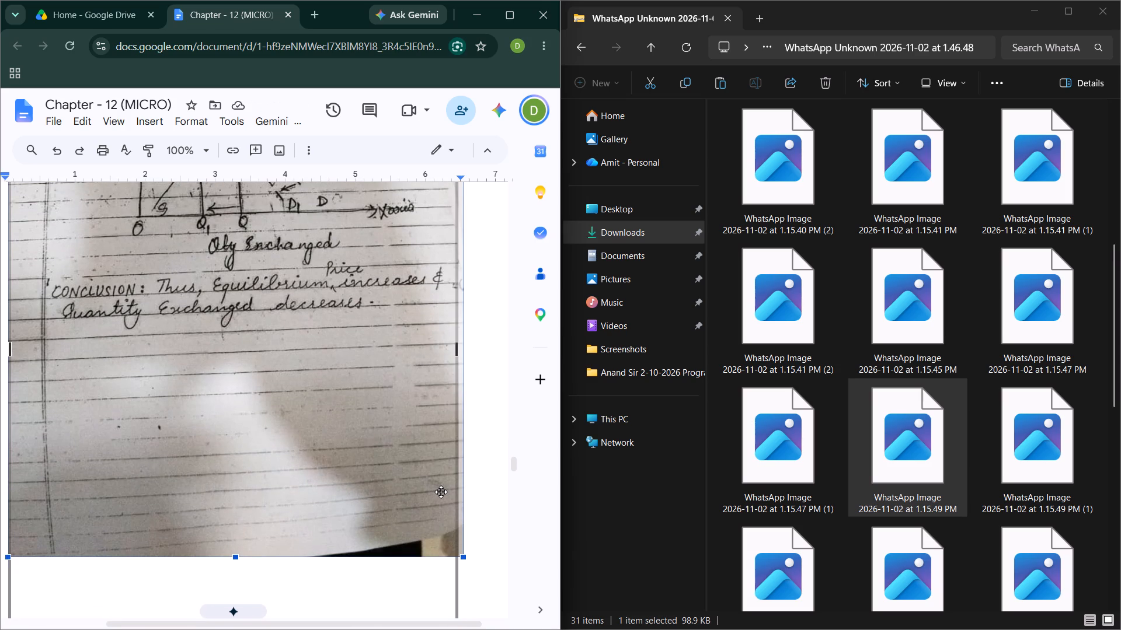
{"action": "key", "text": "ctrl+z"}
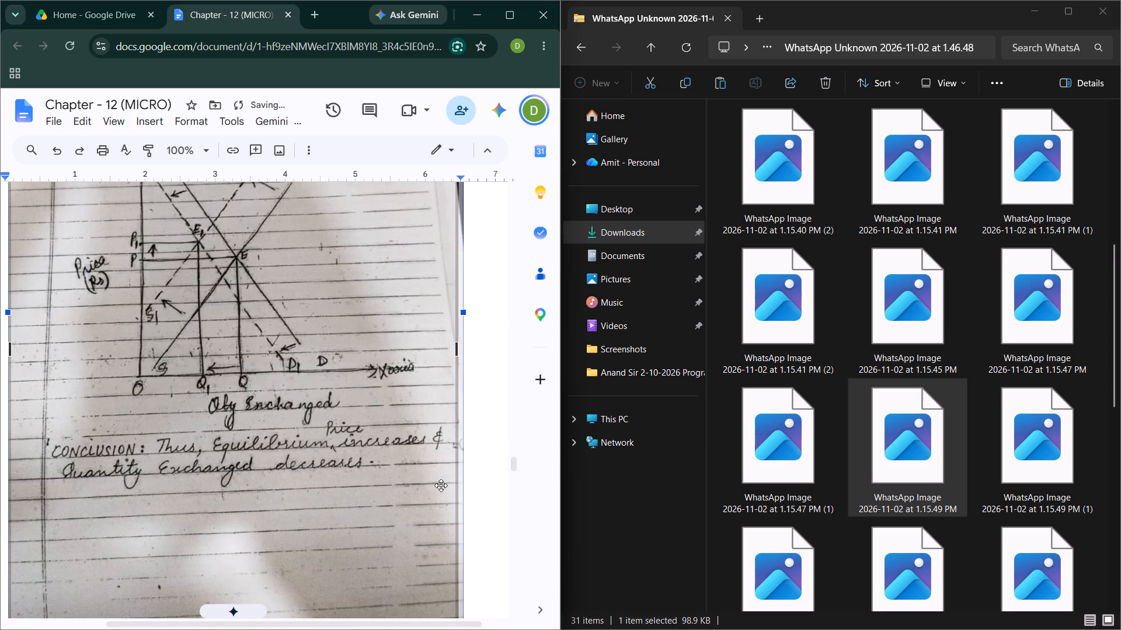
Crop the bottom of the IV (c) photo up to the "Qty Exchanged" label, removing the handwritten conclusion and blank page below.
{"action": "scroll", "coordinate": [294, 426], "scroll_direction": "up", "scroll_amount": 4}
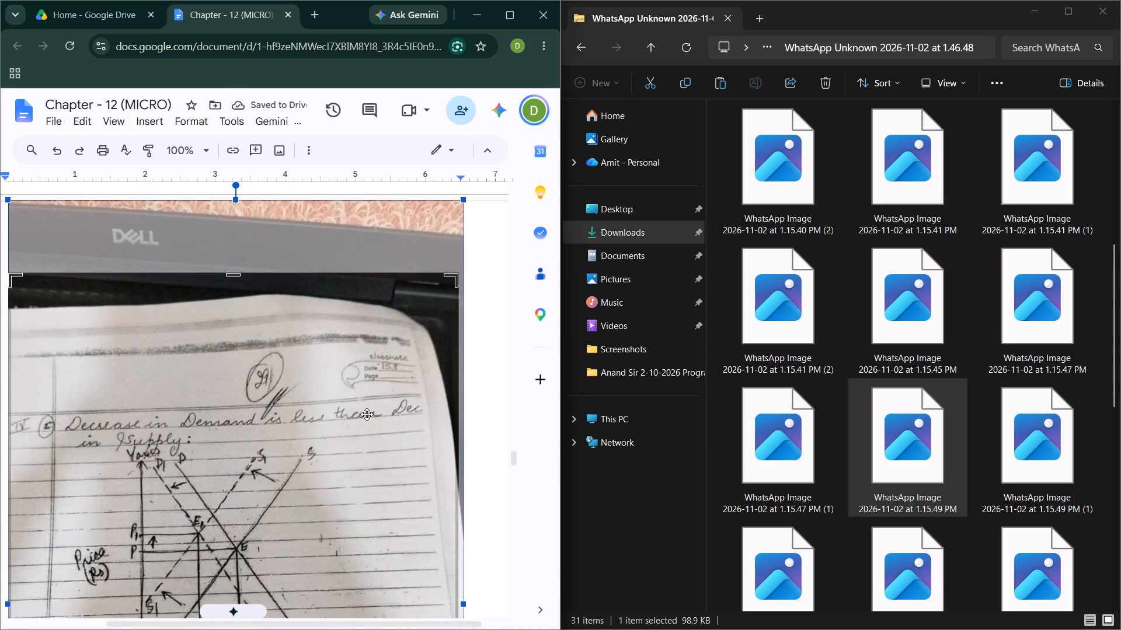
{"action": "scroll", "coordinate": [373, 394], "scroll_direction": "down", "scroll_amount": 7}
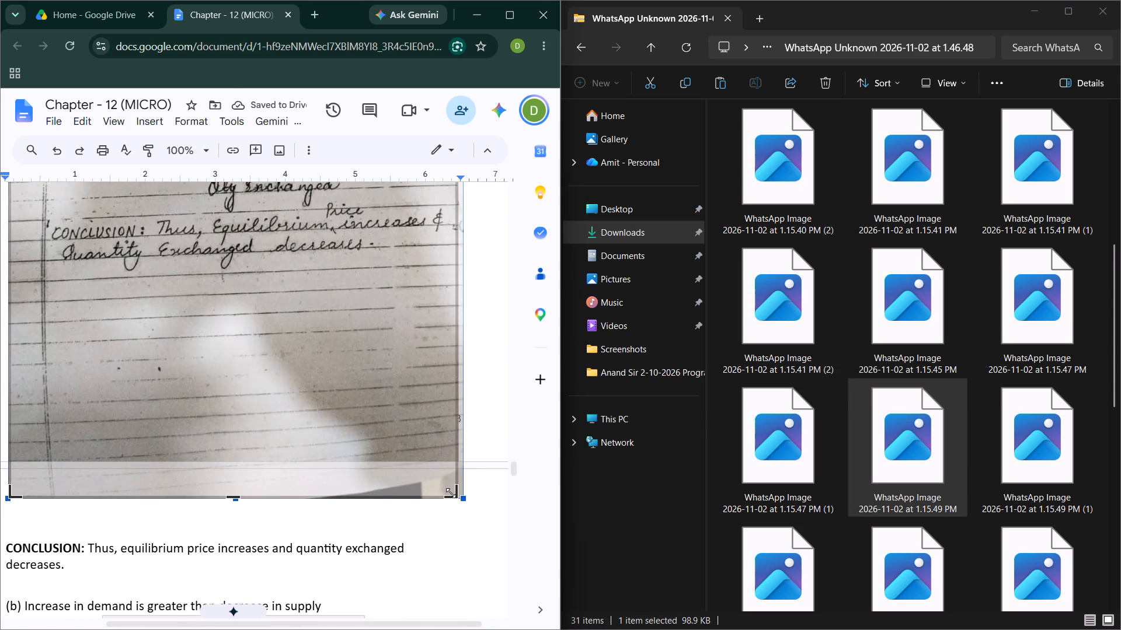
{"action": "left_click_drag", "start_coordinate": [451, 493], "coordinate": [430, 195]}
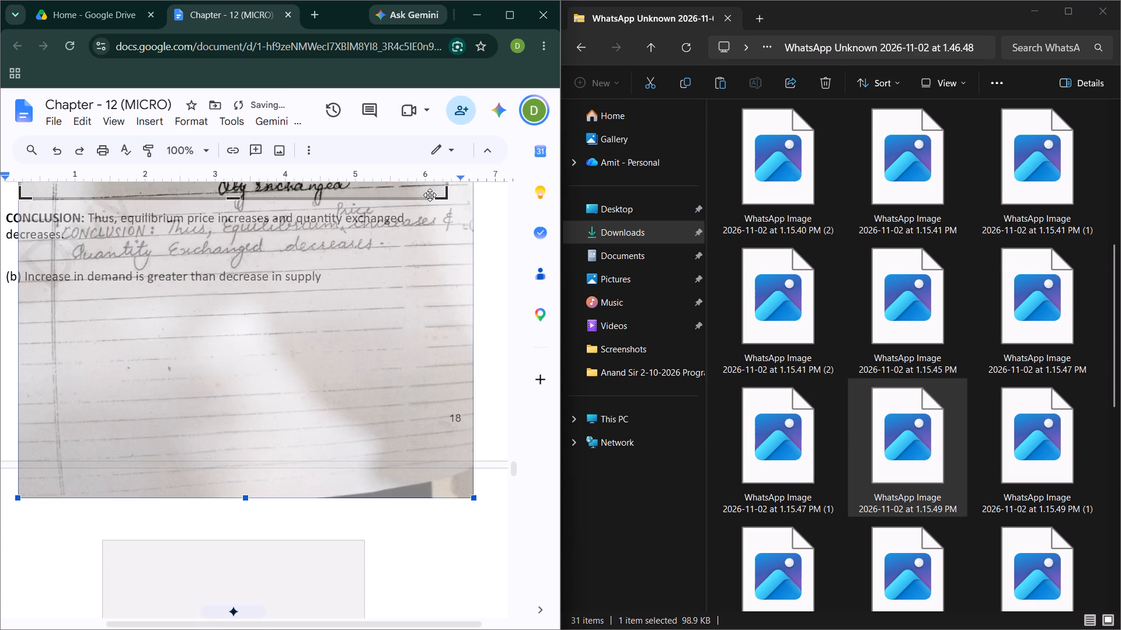
{"action": "scroll", "coordinate": [413, 220], "scroll_direction": "up", "scroll_amount": 2}
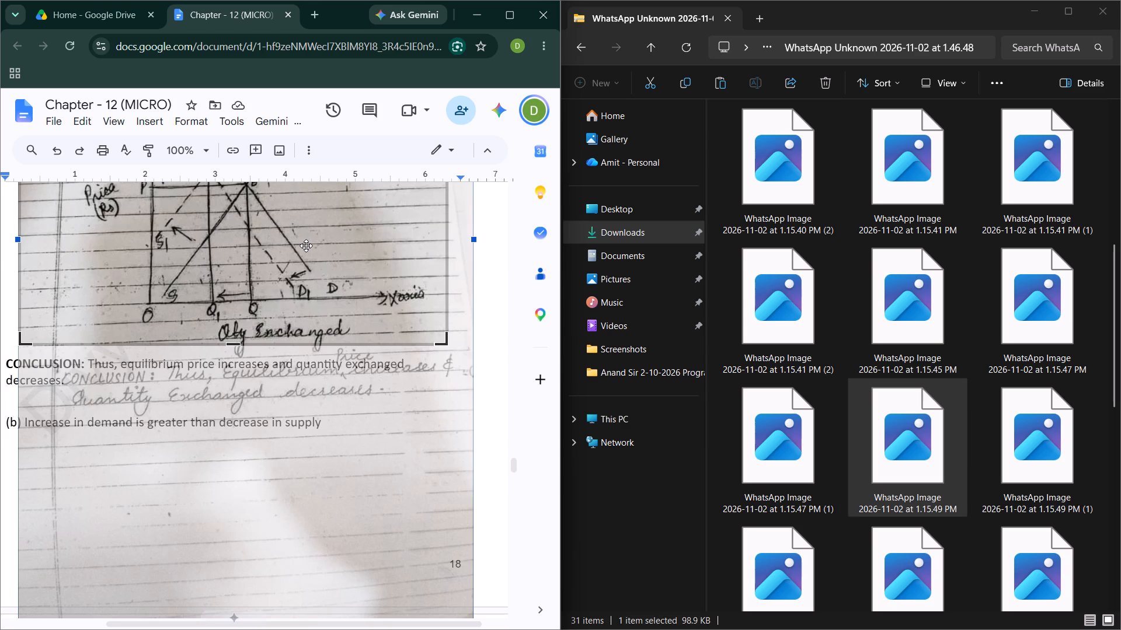
{"action": "left_click", "coordinate": [481, 331]}
Crop the top of the IV (c) photo down to the diagram, removing the remaining laptop edge and handwritten heading.
{"action": "scroll", "coordinate": [473, 332], "scroll_direction": "up", "scroll_amount": 3}
{"action": "scroll", "coordinate": [350, 349], "scroll_direction": "up", "scroll_amount": 2}
{"action": "double_click", "coordinate": [345, 365]}
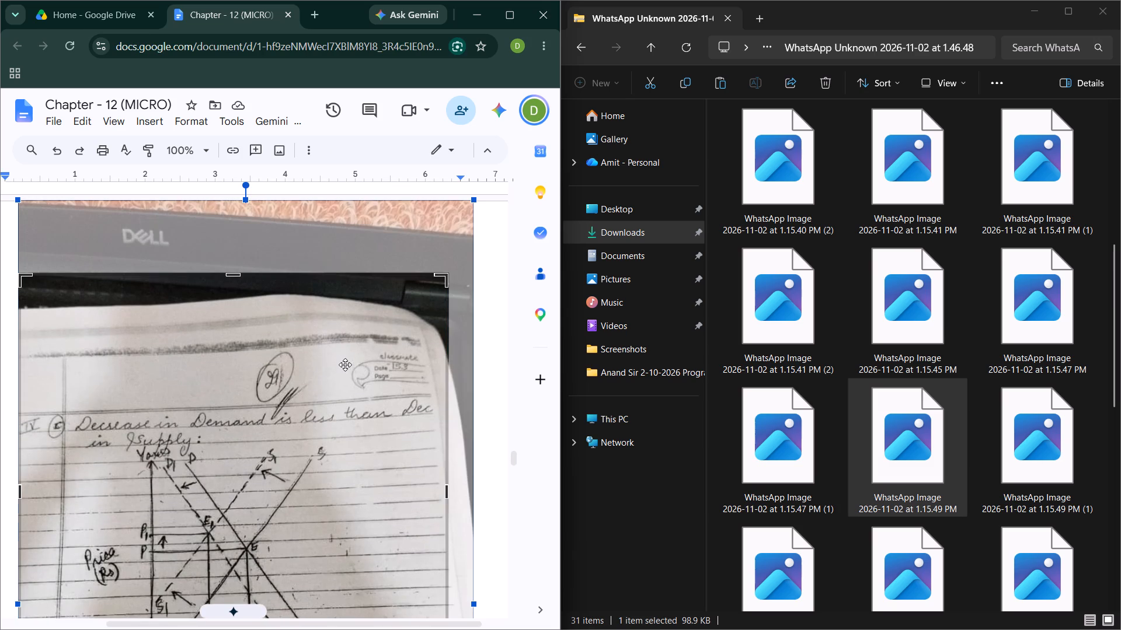
{"action": "left_click_drag", "start_coordinate": [445, 280], "coordinate": [420, 446]}
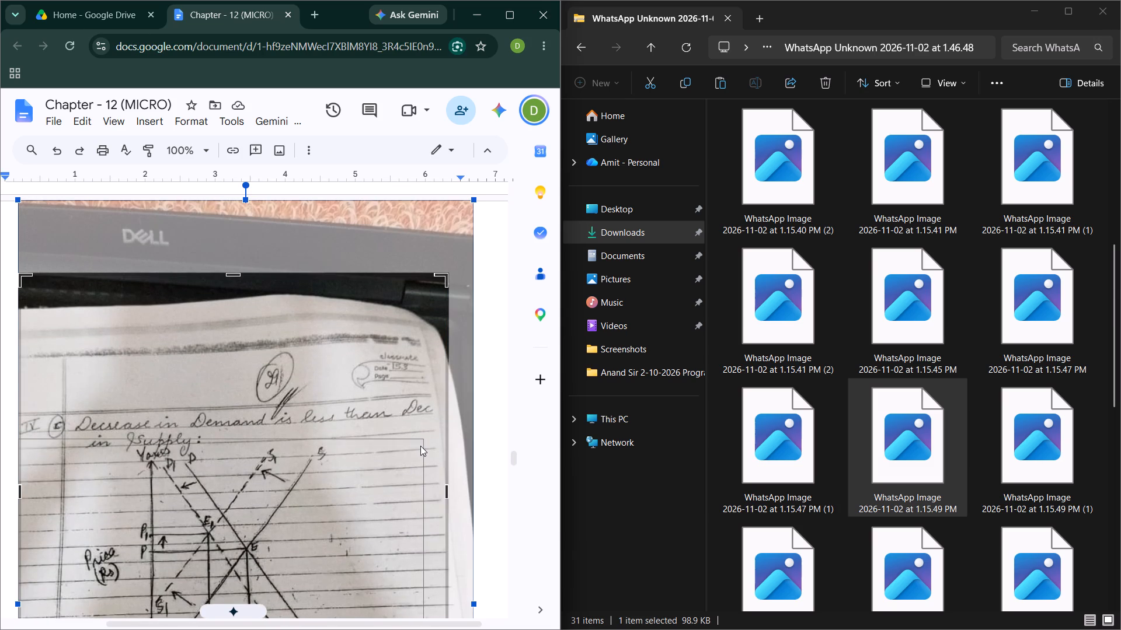
{"action": "left_click_drag", "start_coordinate": [420, 446], "coordinate": [423, 453]}
{"action": "left_click", "coordinate": [503, 318]}
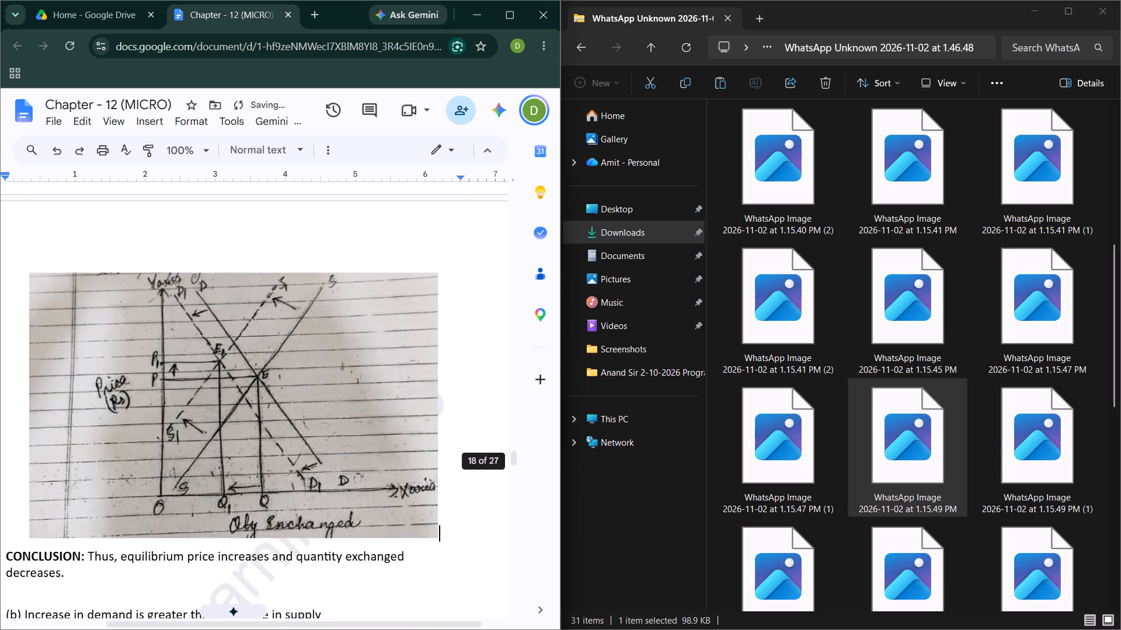
Shrink the cropped IV (c) diagram proportionally to about 3.1 inches wide.
{"action": "left_click", "coordinate": [441, 367]}
{"action": "left_click", "coordinate": [422, 373]}
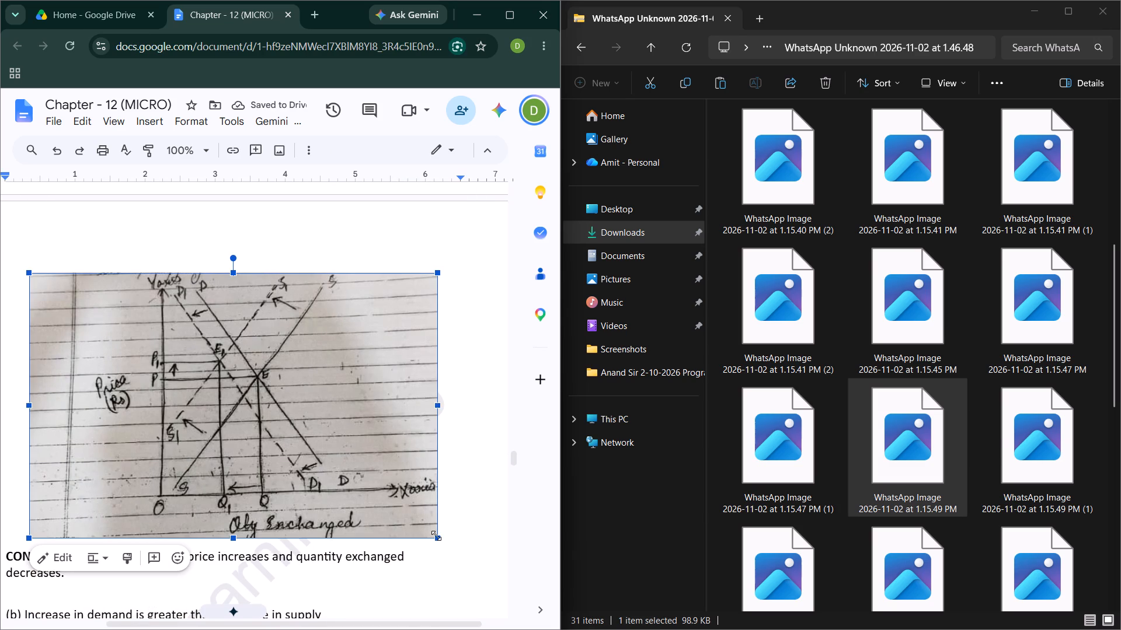
{"action": "left_click_drag", "start_coordinate": [436, 535], "coordinate": [231, 336]}
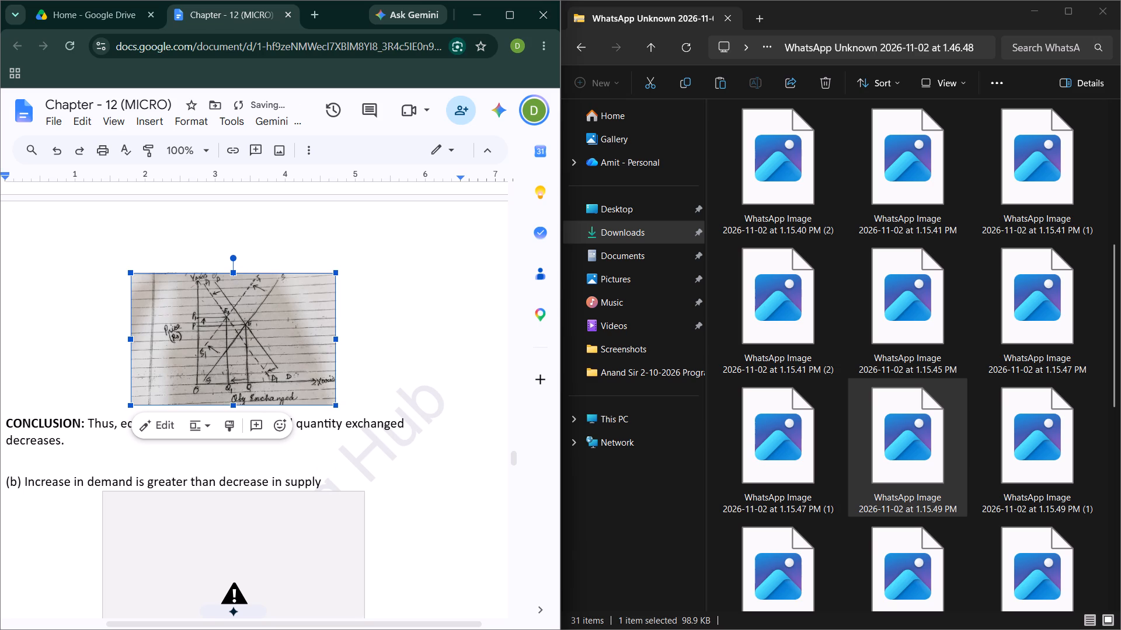
{"action": "left_click_drag", "start_coordinate": [336, 407], "coordinate": [344, 414]}
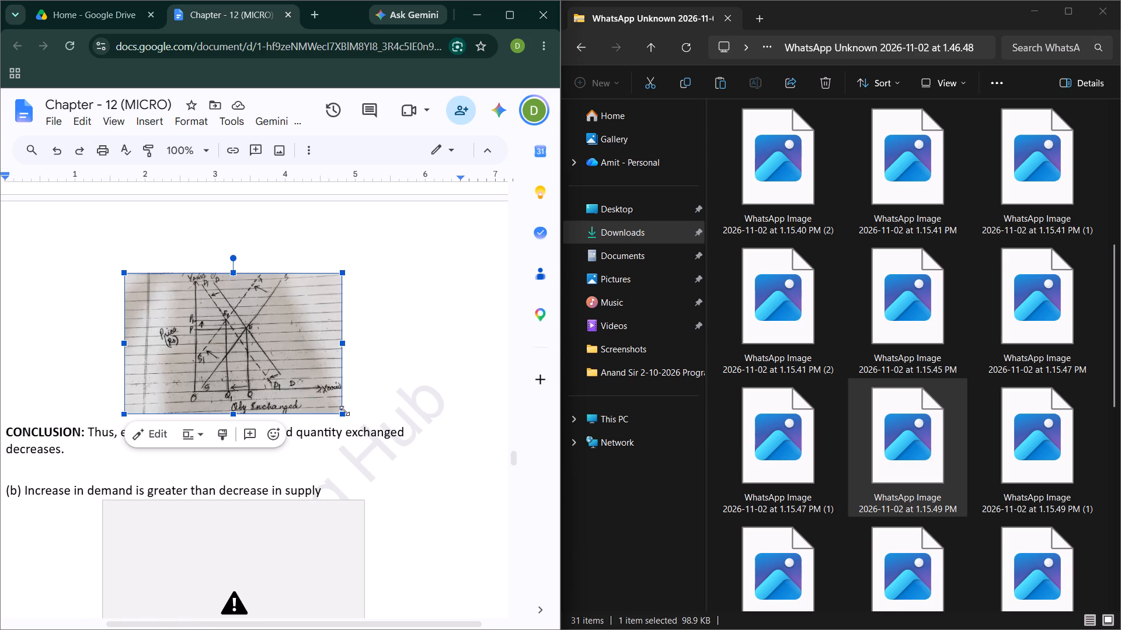
{"action": "scroll", "coordinate": [342, 411], "scroll_direction": "up", "scroll_amount": 4}
{"action": "scroll", "coordinate": [342, 411], "scroll_direction": "down", "scroll_amount": 6}
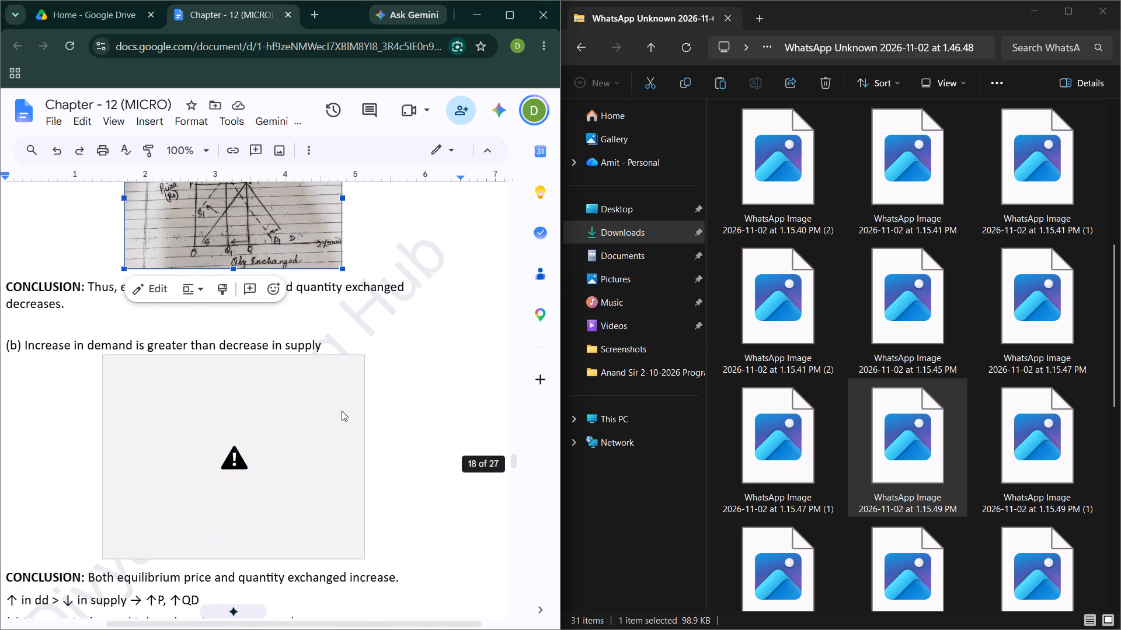
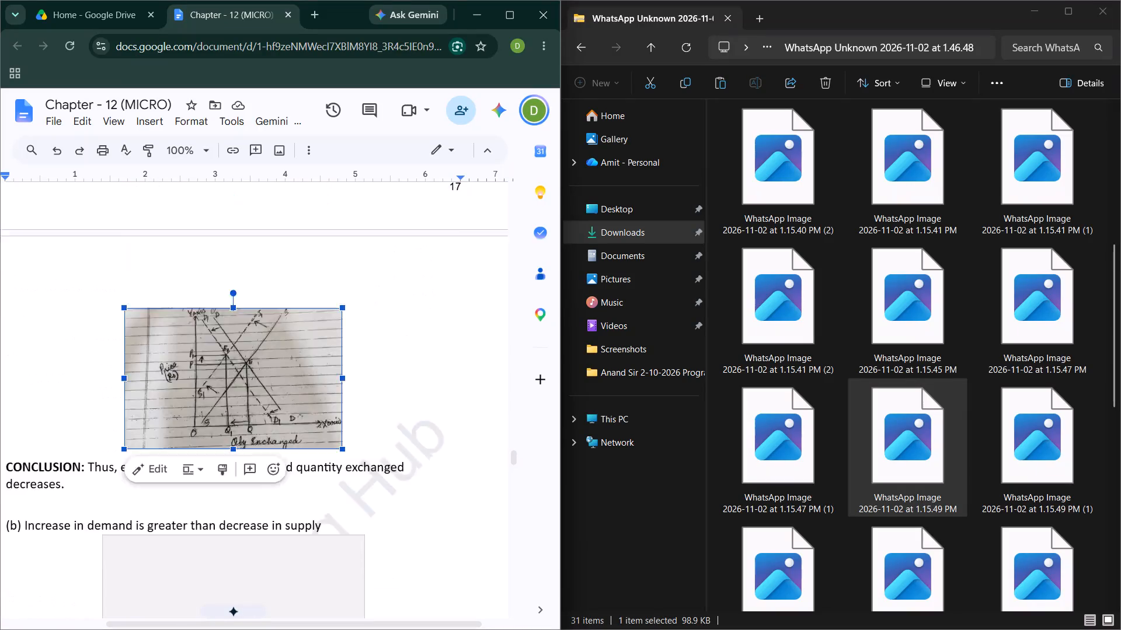
Review the inserted diagrams under IV (a), (b) and (c) against their question headings and conclusions.
{"action": "scroll", "coordinate": [432, 336], "scroll_direction": "up", "scroll_amount": 3}
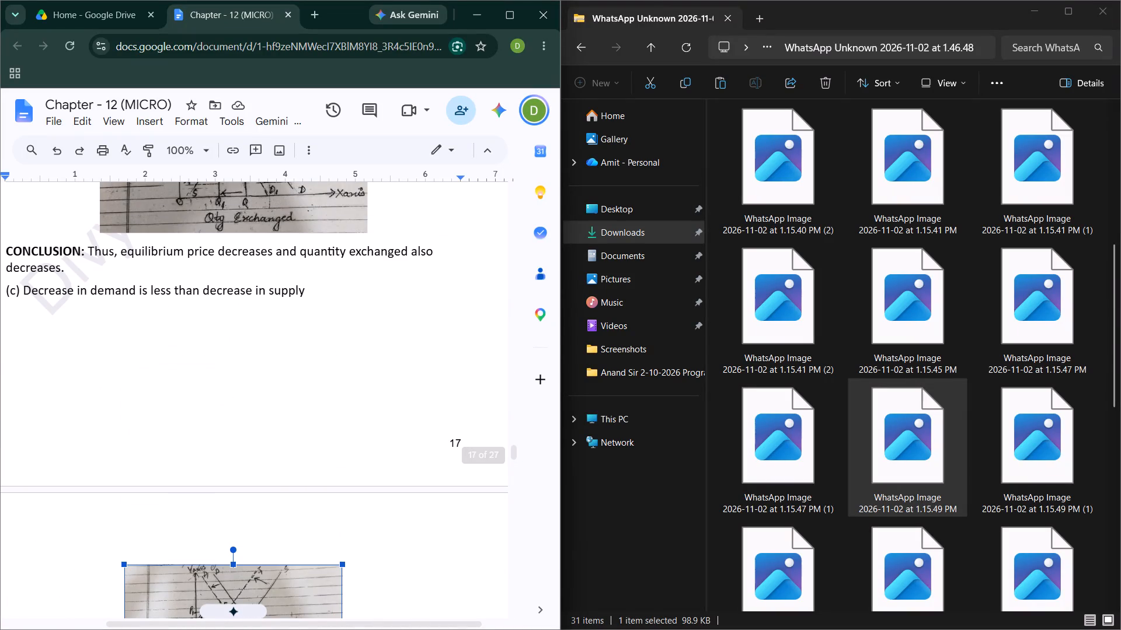
{"action": "scroll", "coordinate": [436, 304], "scroll_direction": "right", "scroll_amount": 1}
{"action": "scroll", "coordinate": [436, 304], "scroll_direction": "up", "scroll_amount": 5}
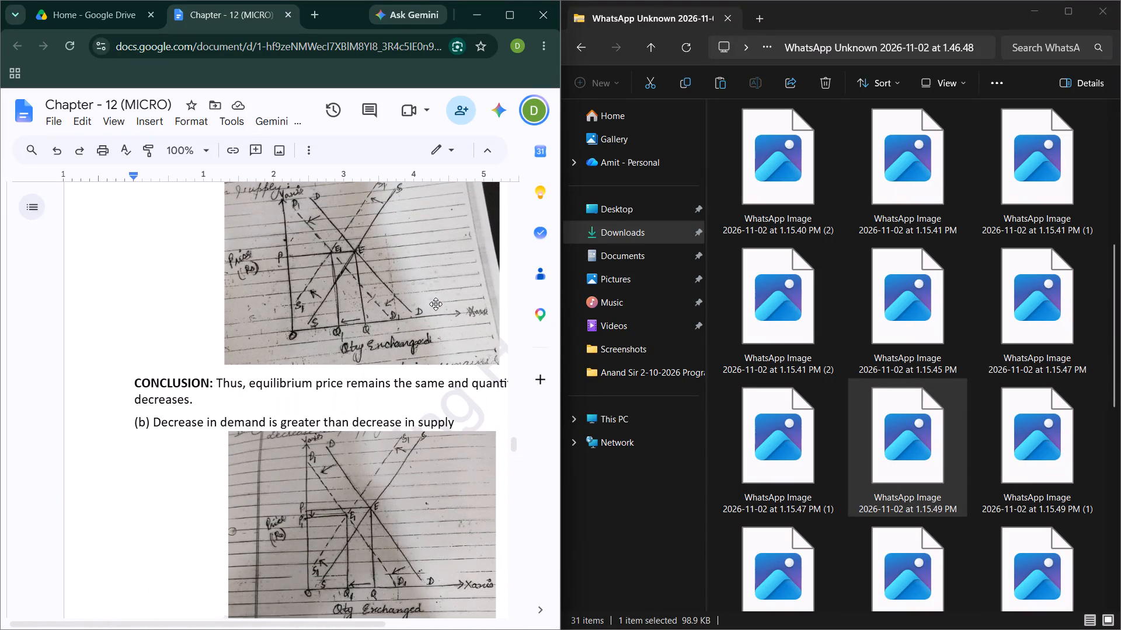
{"action": "scroll", "coordinate": [436, 304], "scroll_direction": "up", "scroll_amount": 1}
Examine the broken image placeholders from "Increase in demand is greater than decrease in supply" through VI (c) and the questions after it.
{"action": "scroll", "coordinate": [436, 304], "scroll_direction": "down", "scroll_amount": 5}
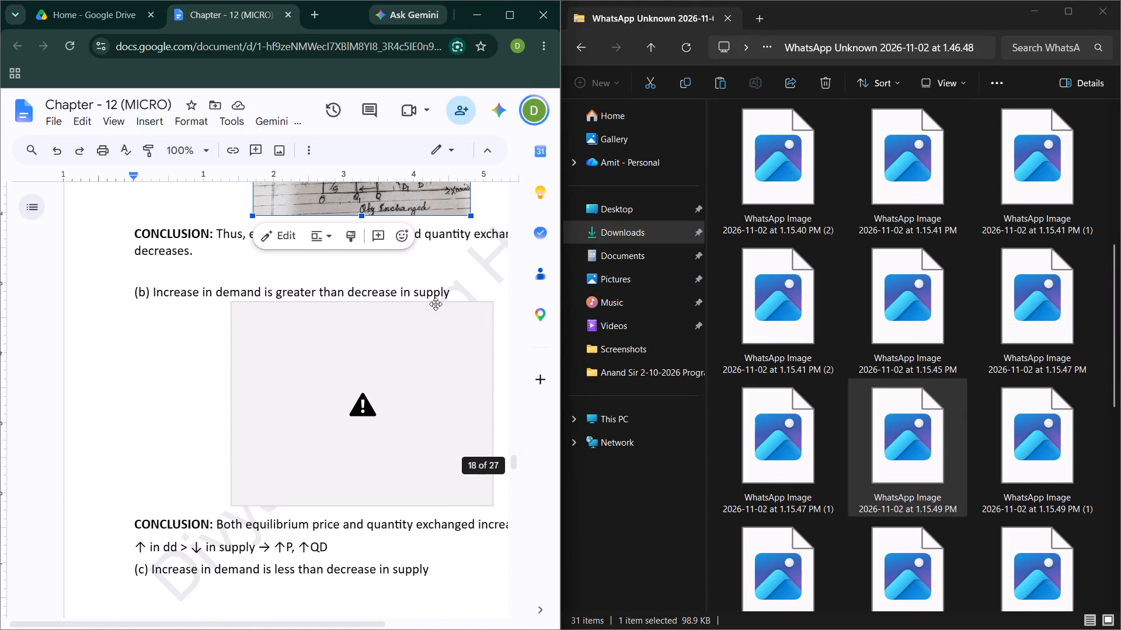
{"action": "scroll", "coordinate": [436, 304], "scroll_direction": "down", "scroll_amount": 1}
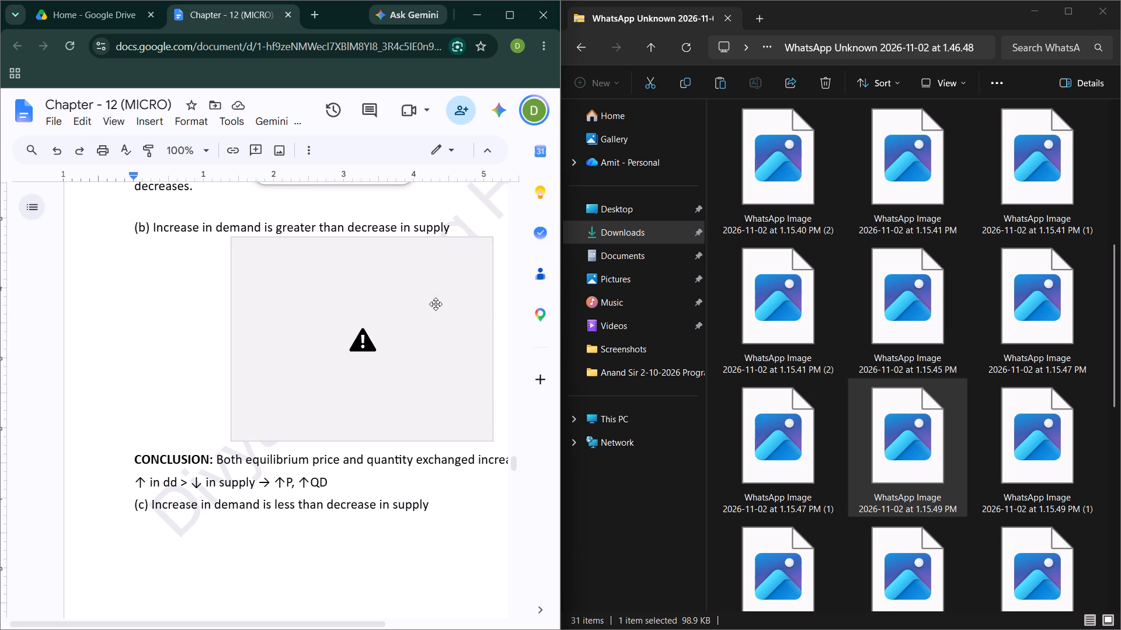
{"action": "scroll", "coordinate": [436, 304], "scroll_direction": "down", "scroll_amount": 4}
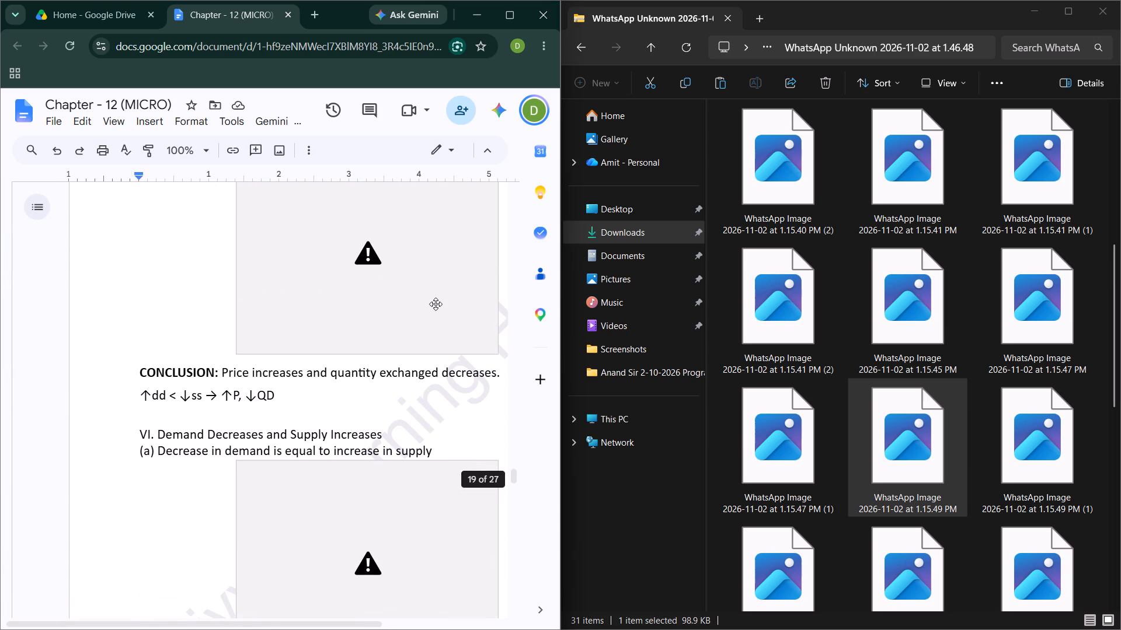
{"action": "scroll", "coordinate": [436, 304], "scroll_direction": "down", "scroll_amount": 1}
{"action": "scroll", "coordinate": [436, 304], "scroll_direction": "up", "scroll_amount": 3}
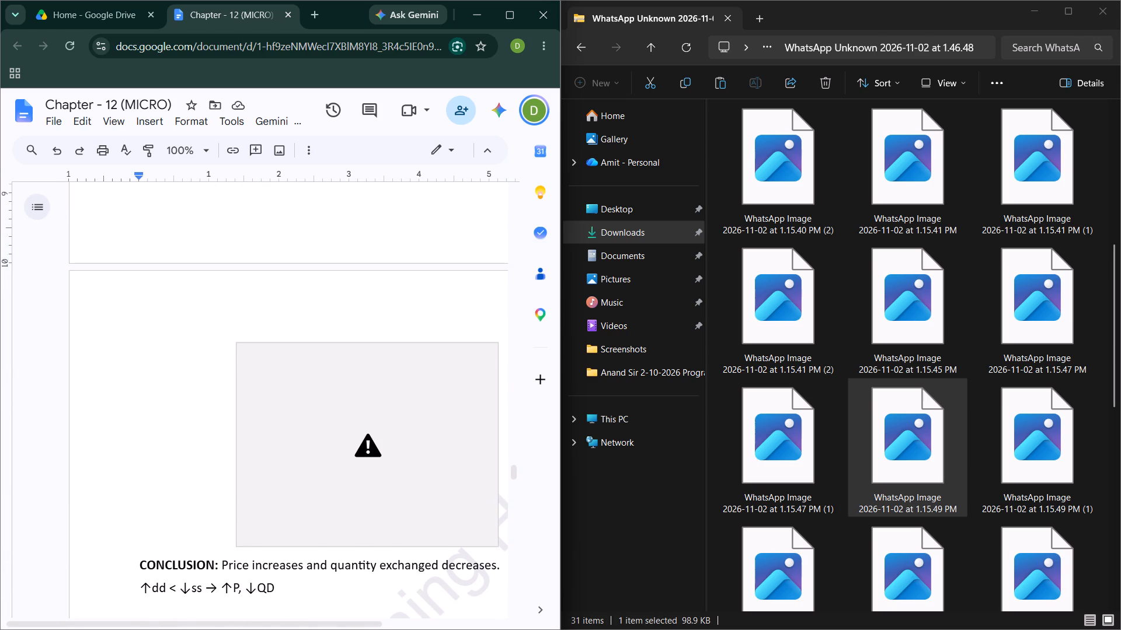
{"action": "scroll", "coordinate": [436, 304], "scroll_direction": "down", "scroll_amount": 1}
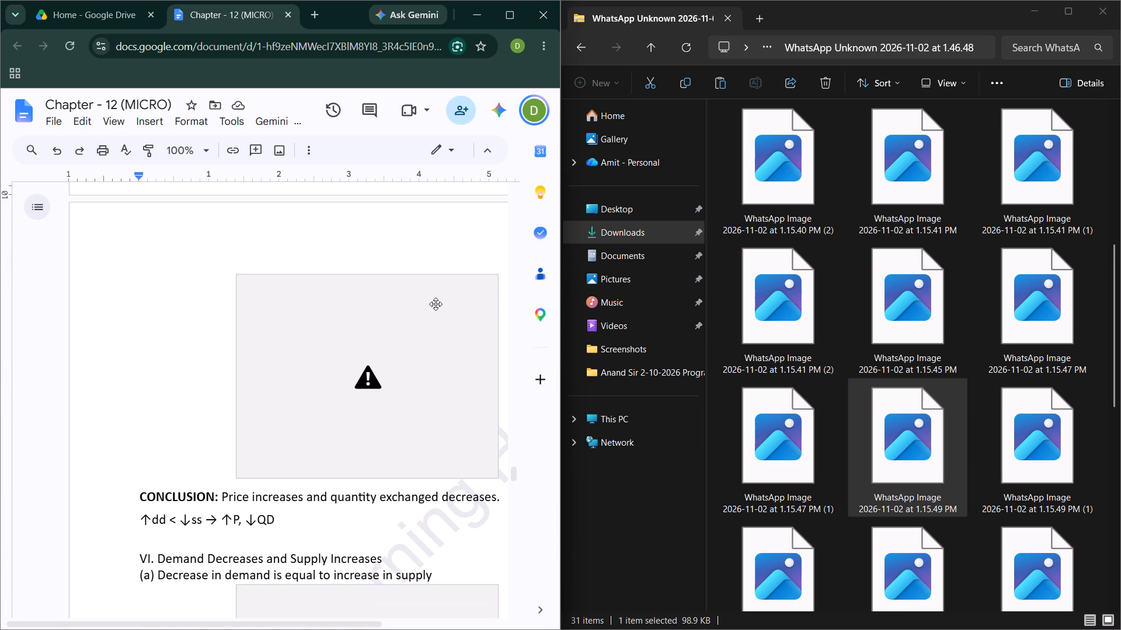
{"action": "scroll", "coordinate": [436, 304], "scroll_direction": "down", "scroll_amount": 3}
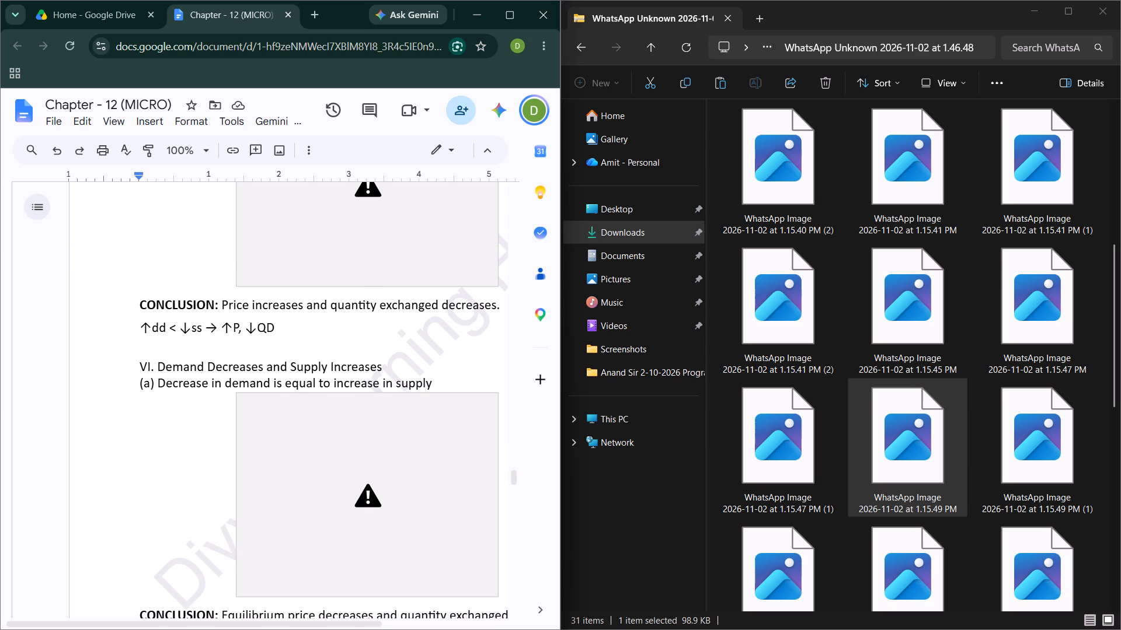
{"action": "scroll", "coordinate": [436, 304], "scroll_direction": "down", "scroll_amount": 3}
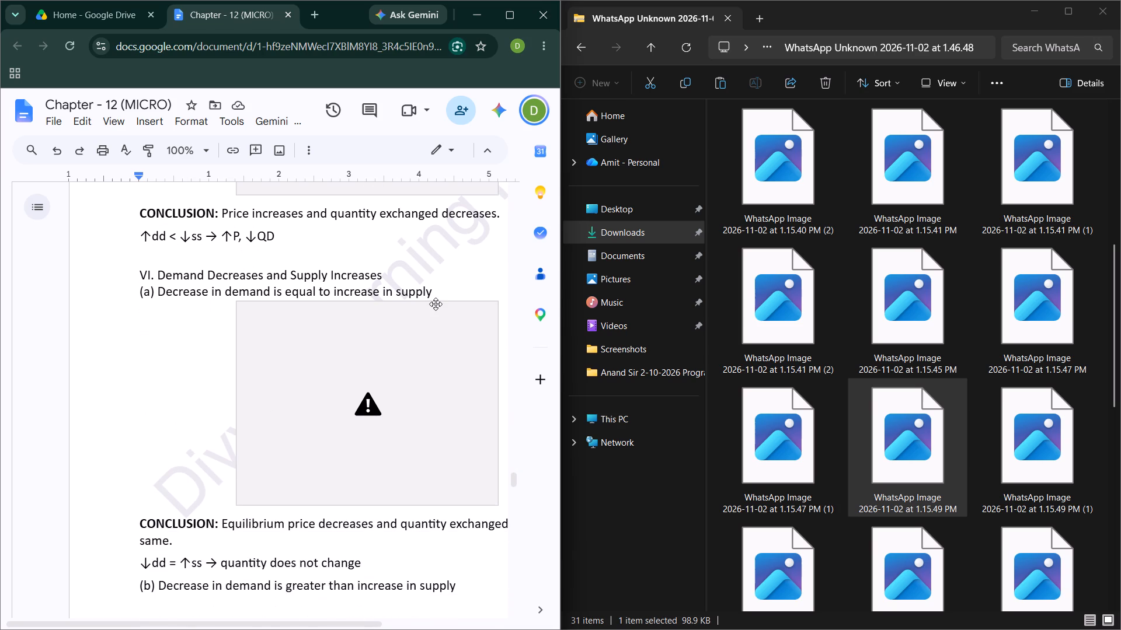
{"action": "scroll", "coordinate": [436, 304], "scroll_direction": "down", "scroll_amount": 4}
Recheck the placeholders from VI (c) back to the cropped IV (c) diagram and the part (b) that follows it.
{"action": "scroll", "coordinate": [436, 304], "scroll_direction": "up", "scroll_amount": 1}
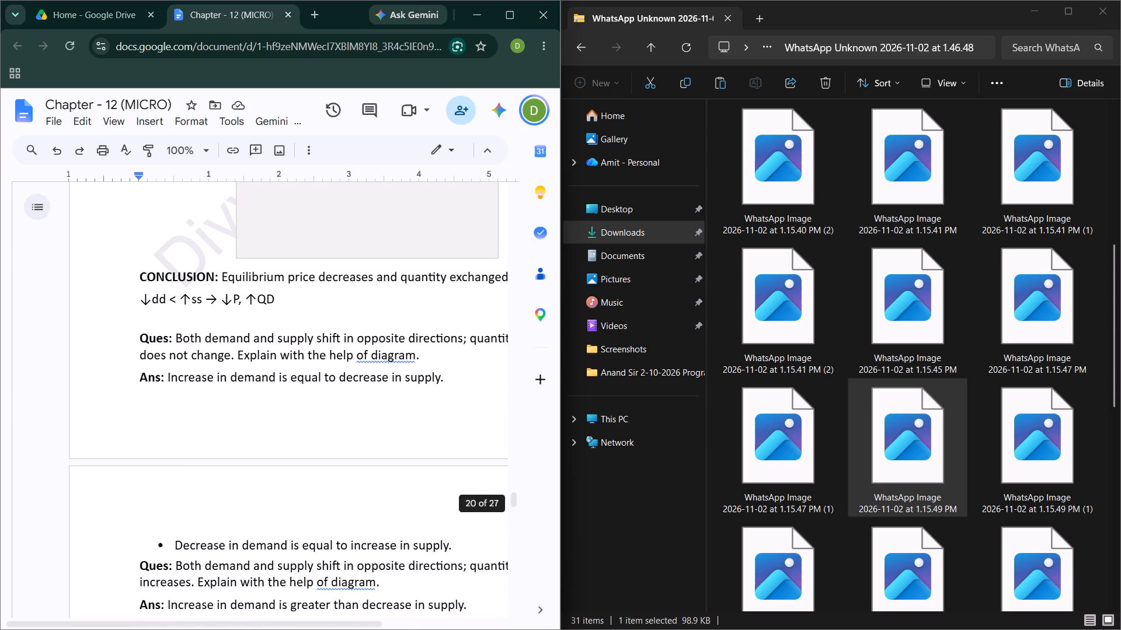
{"action": "scroll", "coordinate": [436, 304], "scroll_direction": "up", "scroll_amount": 2}
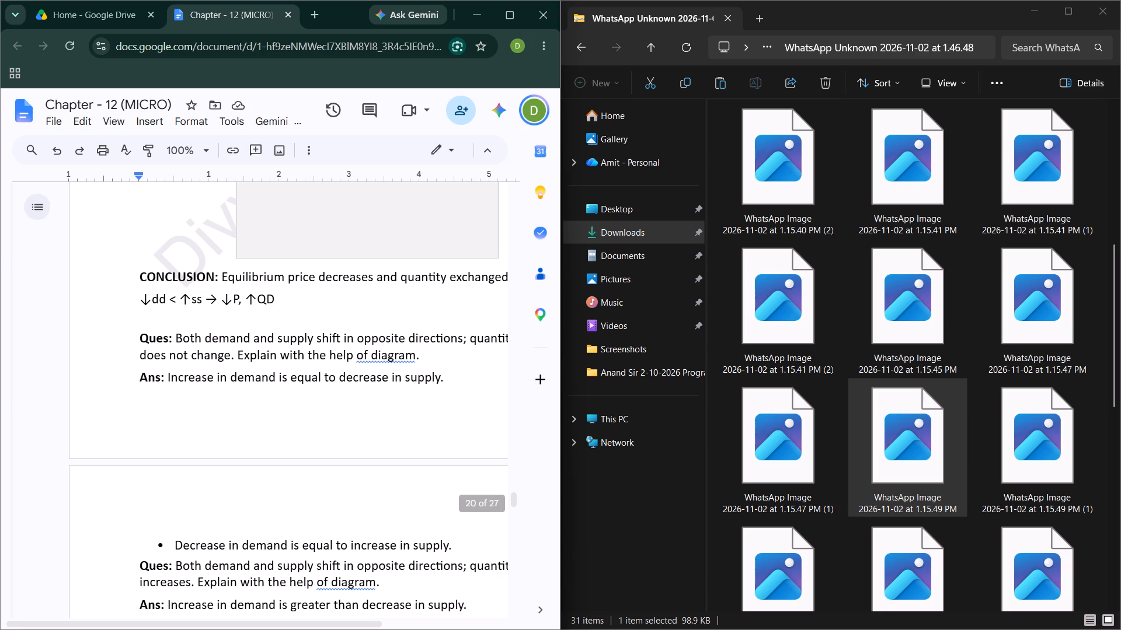
{"action": "scroll", "coordinate": [436, 304], "scroll_direction": "up", "scroll_amount": 5}
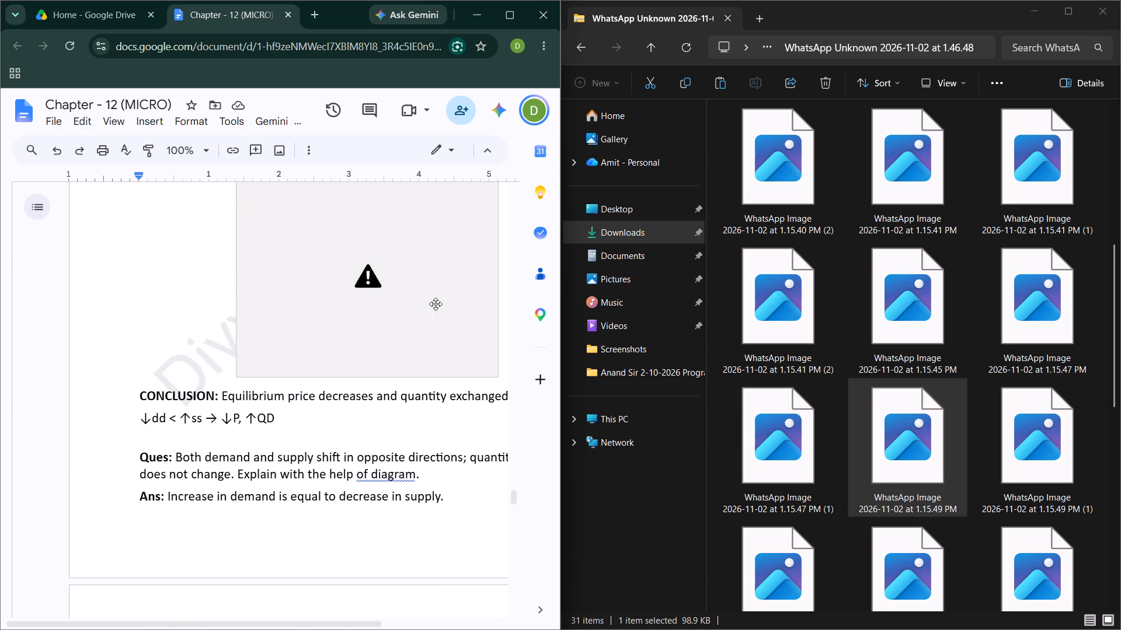
{"action": "scroll", "coordinate": [436, 304], "scroll_direction": "up", "scroll_amount": 7}
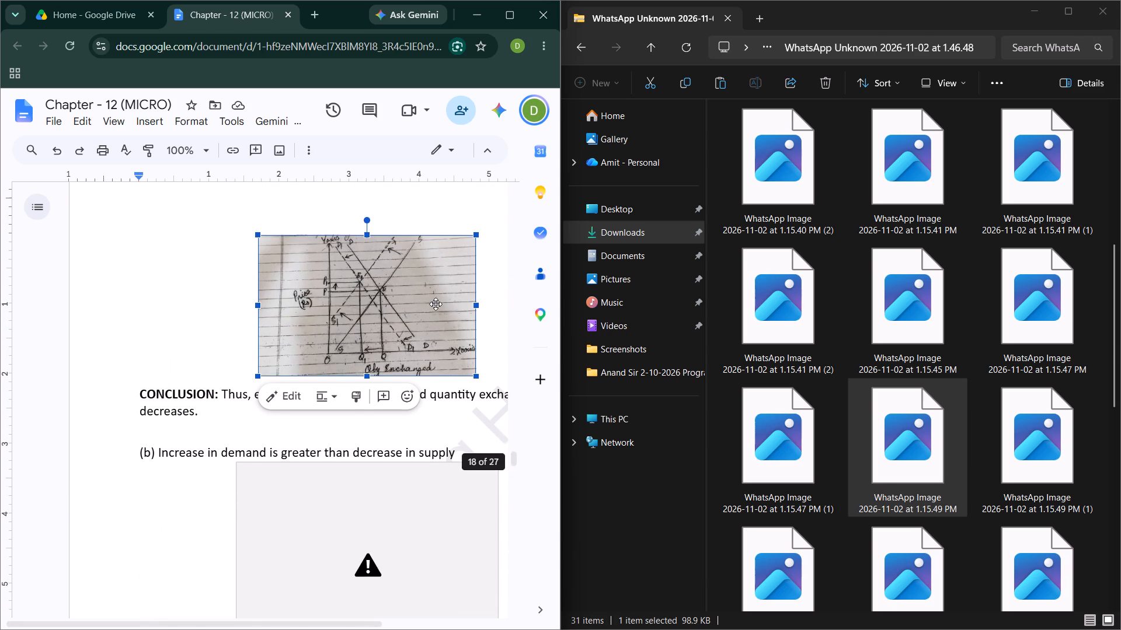
{"action": "scroll", "coordinate": [436, 304], "scroll_direction": "up", "scroll_amount": 1}
{"action": "scroll", "coordinate": [436, 304], "scroll_direction": "down", "scroll_amount": 1}
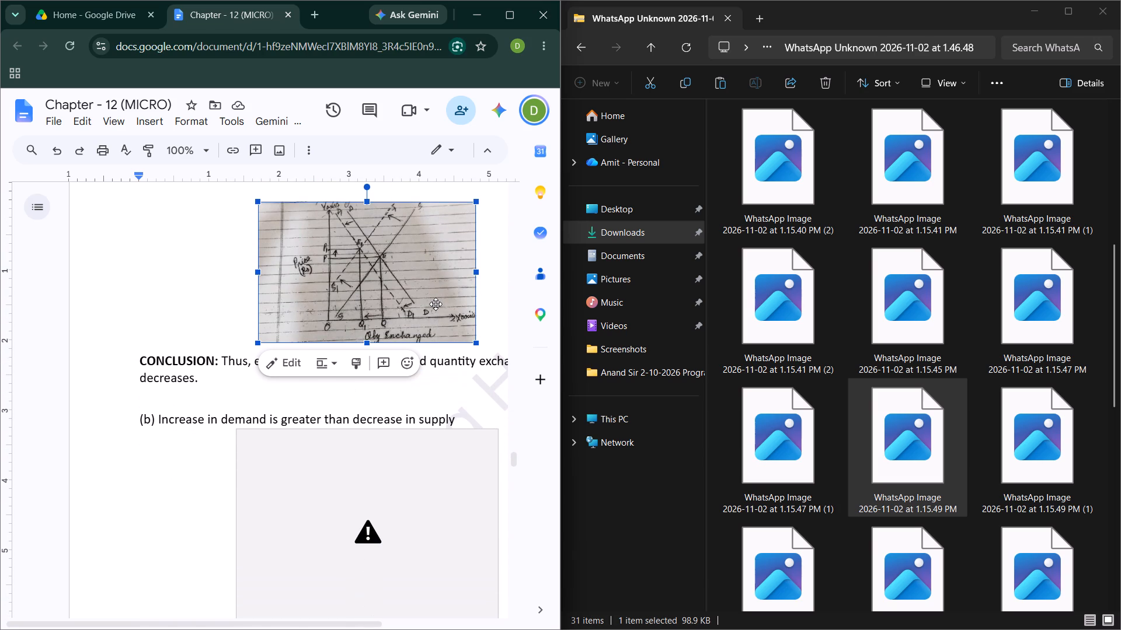
Compare the IV (b) and IV (c) diagrams and conclusions with the "Increase in demand is greater than decrease in supply" part that follows.
{"action": "scroll", "coordinate": [436, 304], "scroll_direction": "up", "scroll_amount": 5}
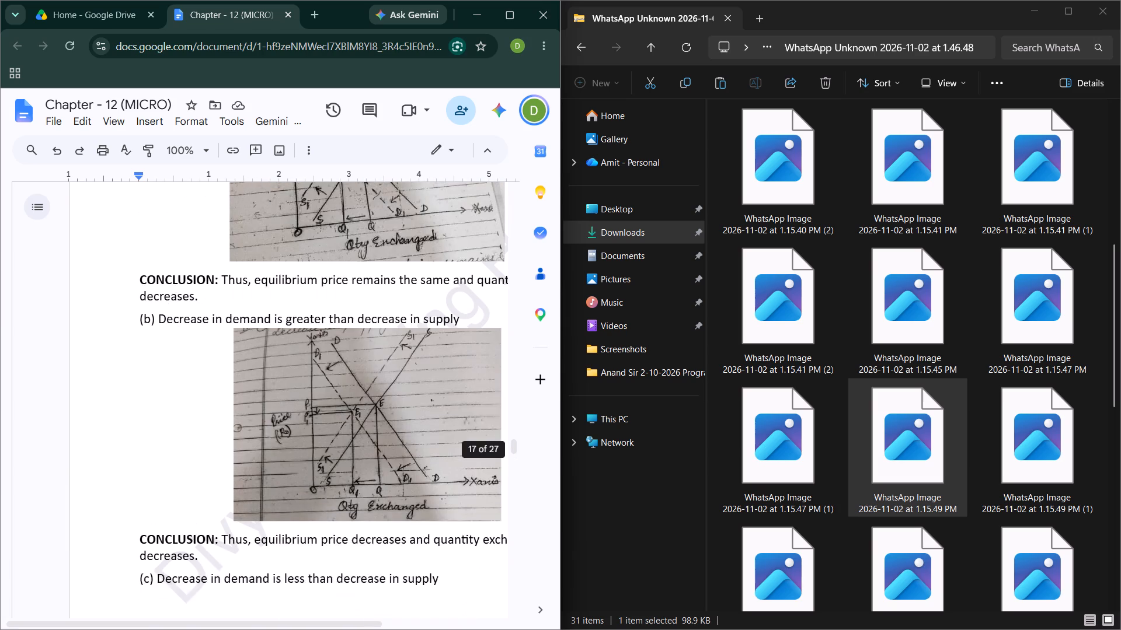
{"action": "scroll", "coordinate": [436, 304], "scroll_direction": "up", "scroll_amount": 1}
{"action": "scroll", "coordinate": [436, 304], "scroll_direction": "down", "scroll_amount": 1}
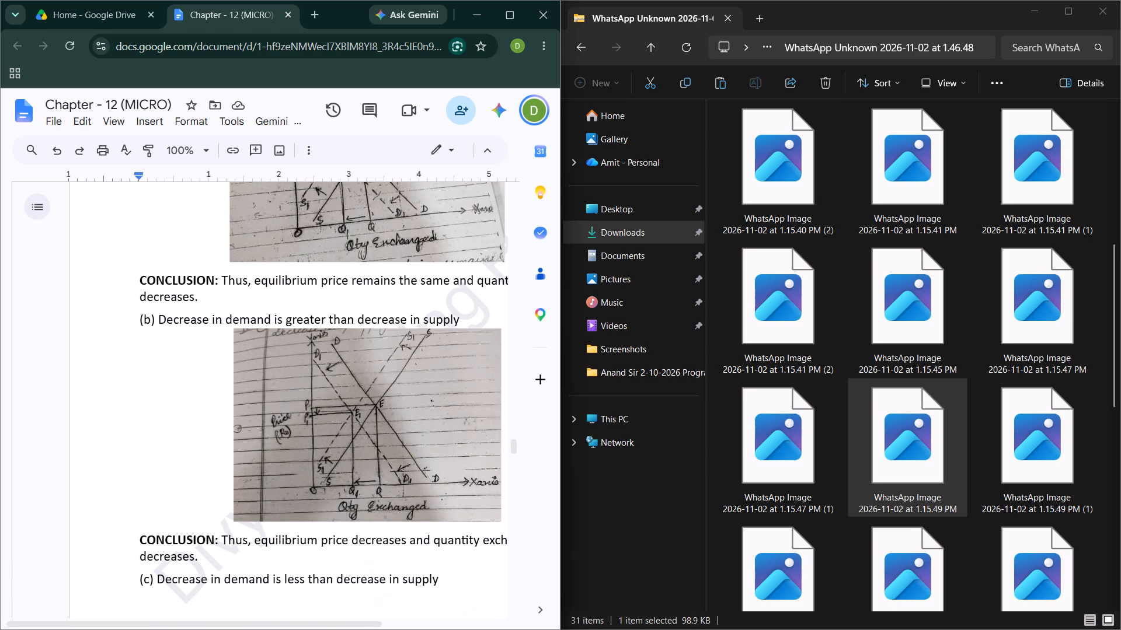
{"action": "scroll", "coordinate": [436, 304], "scroll_direction": "down", "scroll_amount": 3}
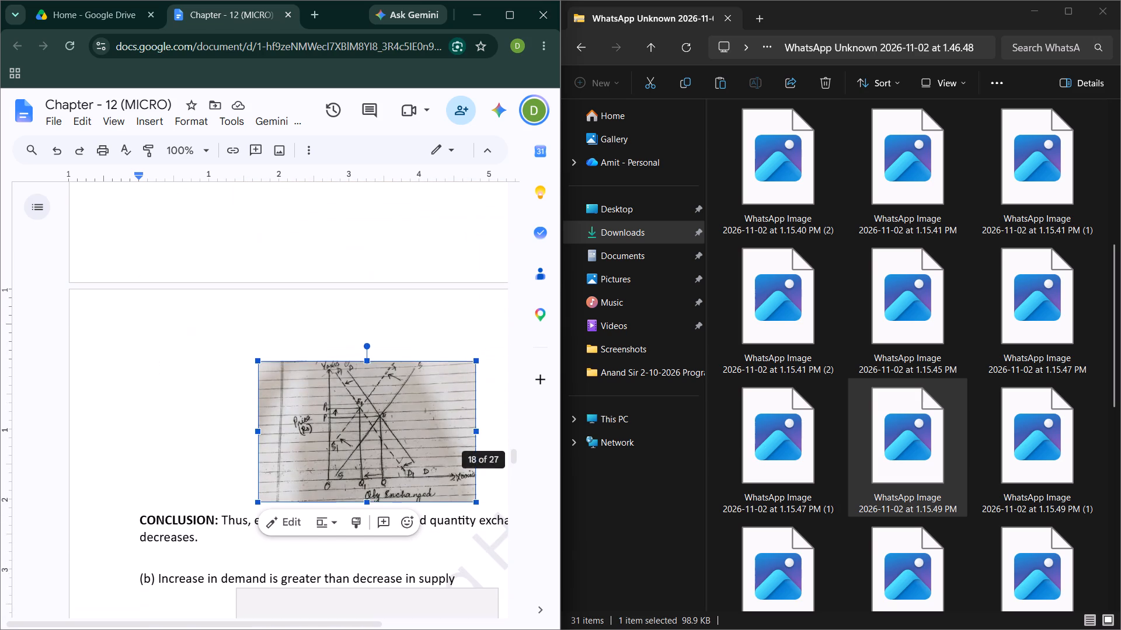
{"action": "scroll", "coordinate": [436, 304], "scroll_direction": "down", "scroll_amount": 1}
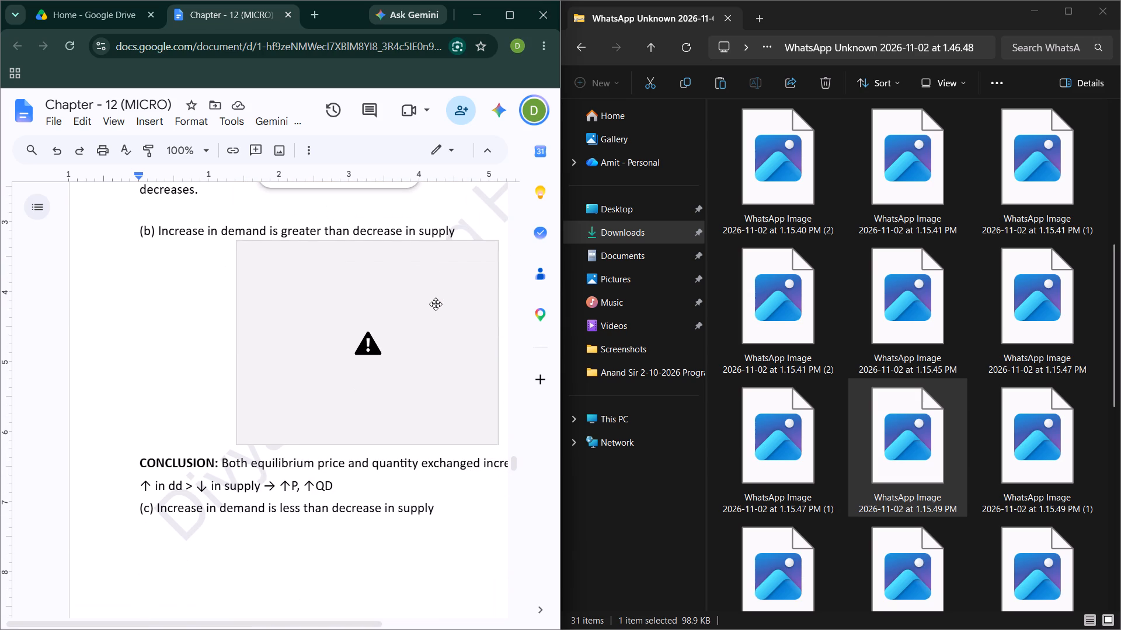
{"action": "scroll", "coordinate": [436, 304], "scroll_direction": "up", "scroll_amount": 3}
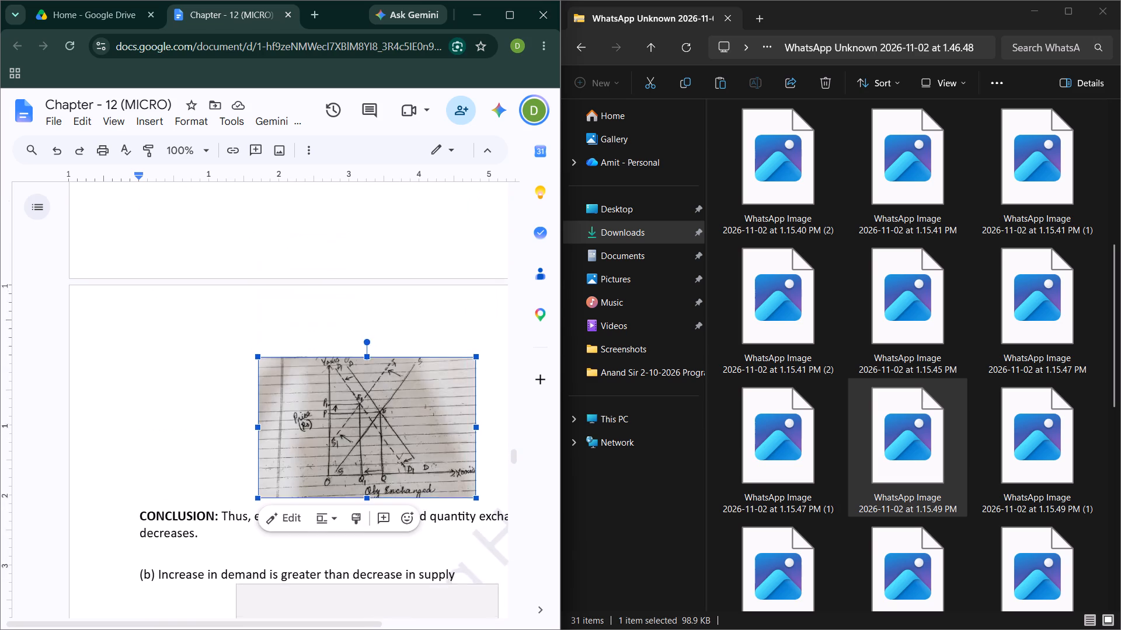
{"action": "scroll", "coordinate": [436, 304], "scroll_direction": "up", "scroll_amount": 2}
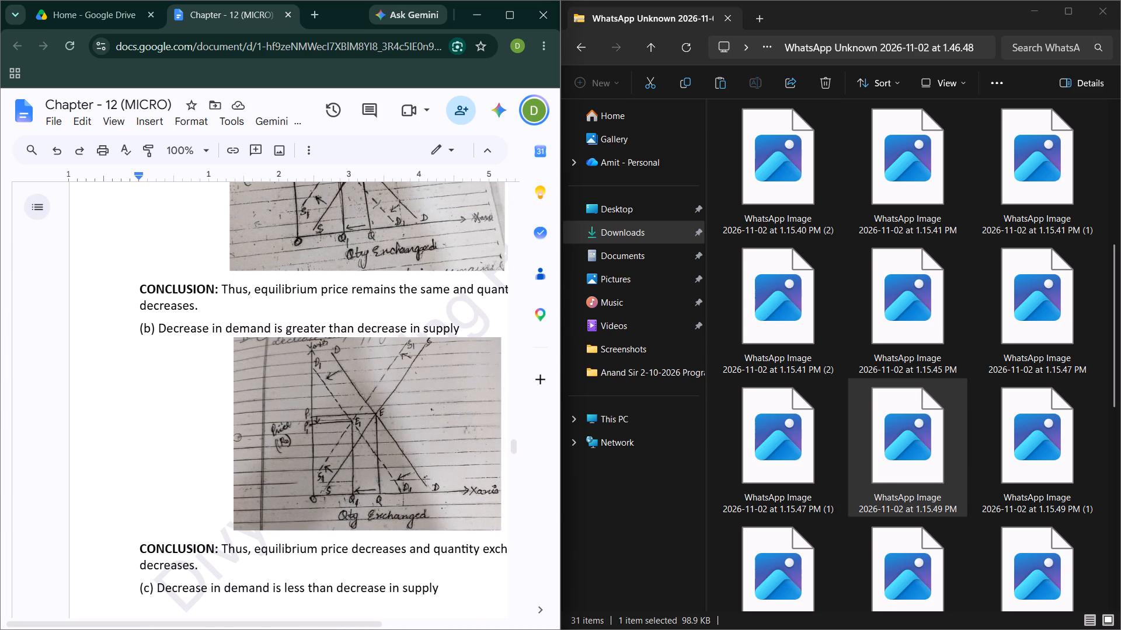
{"action": "scroll", "coordinate": [436, 304], "scroll_direction": "down", "scroll_amount": 4}
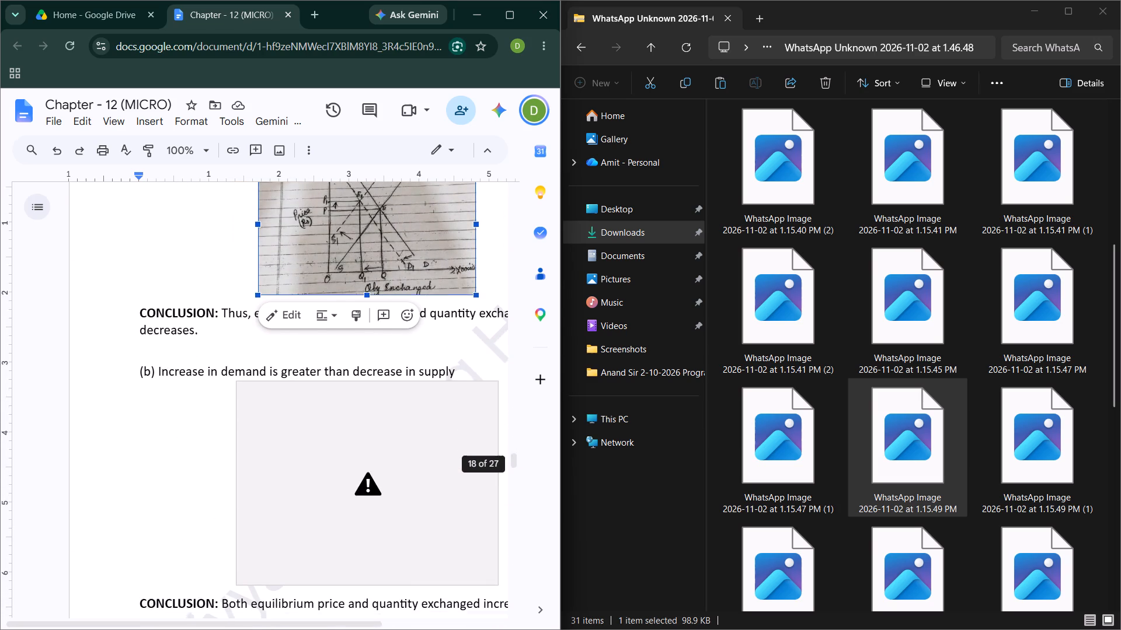
Examine the headings, conclusions and missing diagrams from "Increase in demand is greater than decrease in supply" through VI (c) again.
{"action": "scroll", "coordinate": [436, 304], "scroll_direction": "down", "scroll_amount": 2}
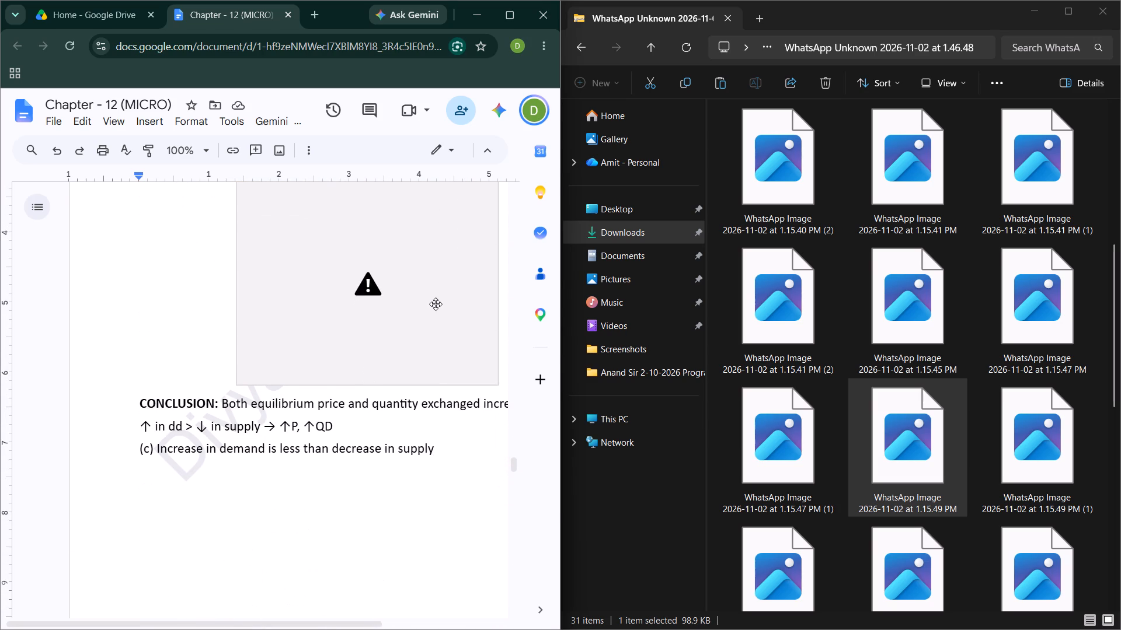
{"action": "scroll", "coordinate": [436, 304], "scroll_direction": "down", "scroll_amount": 2}
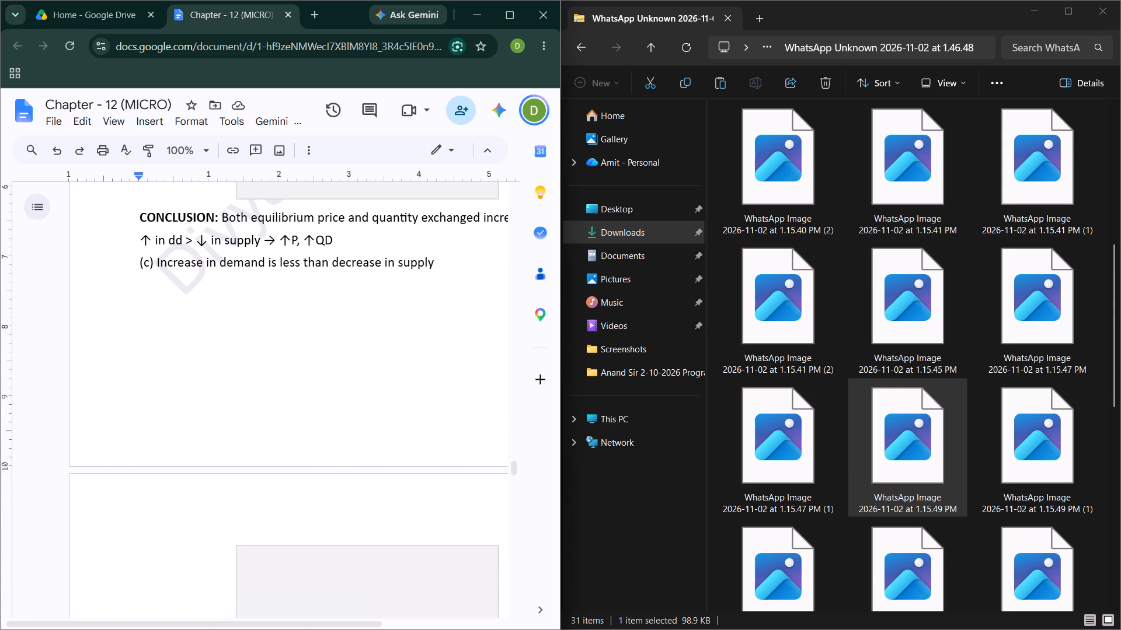
{"action": "scroll", "coordinate": [436, 304], "scroll_direction": "down", "scroll_amount": 3}
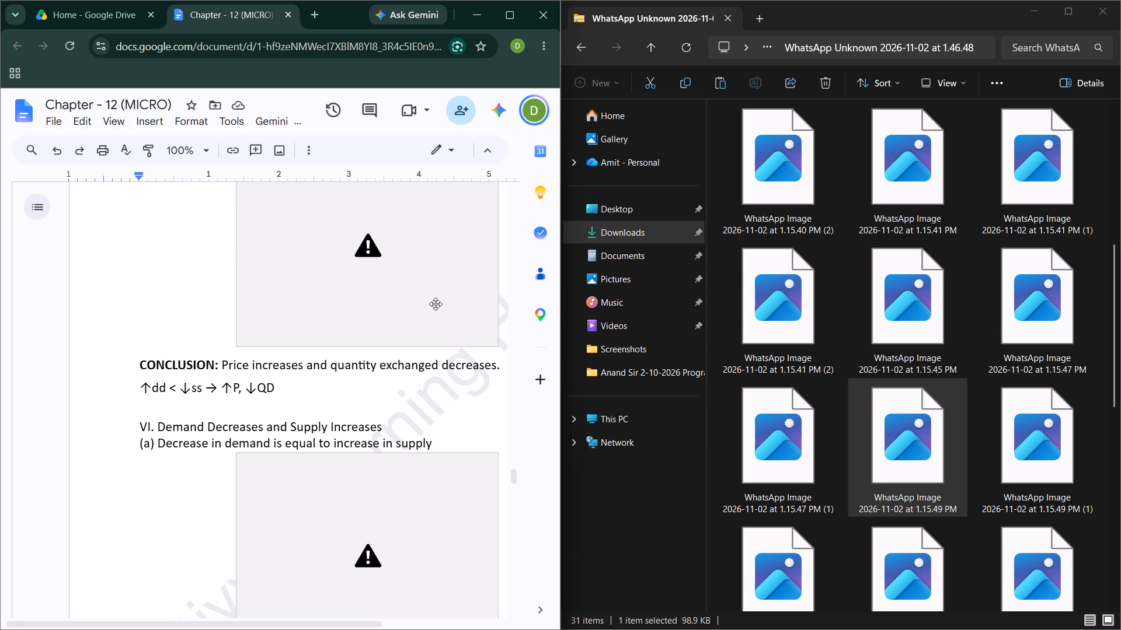
{"action": "scroll", "coordinate": [374, 388], "scroll_direction": "down", "scroll_amount": 5}
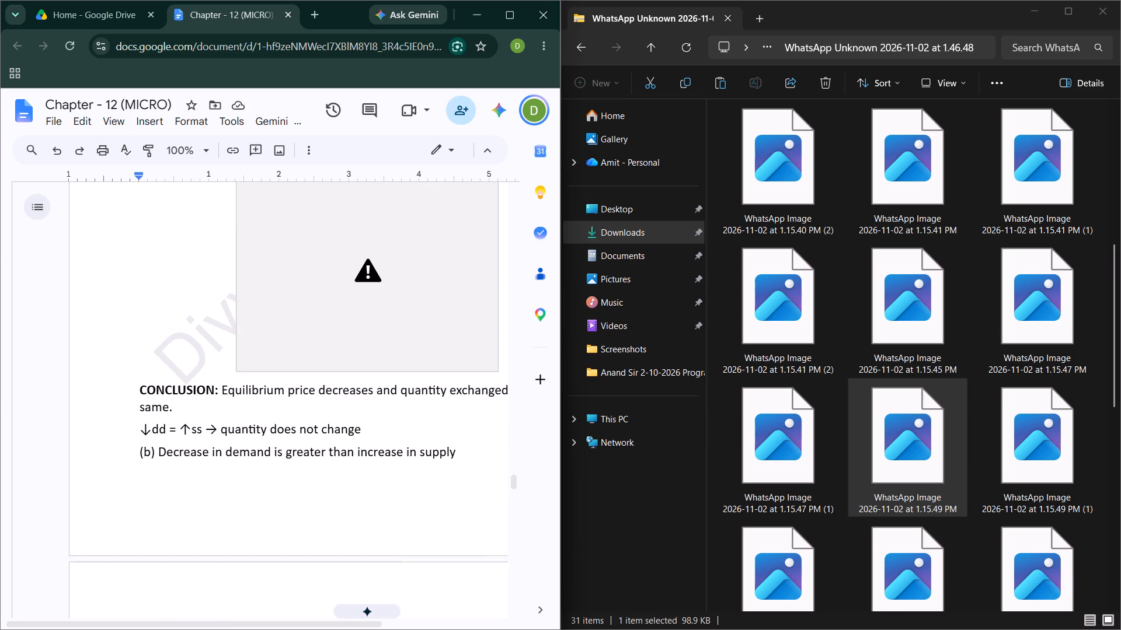
{"action": "scroll", "coordinate": [337, 389], "scroll_direction": "down", "scroll_amount": 3}
{"action": "scroll", "coordinate": [261, 381], "scroll_direction": "down", "scroll_amount": 4}
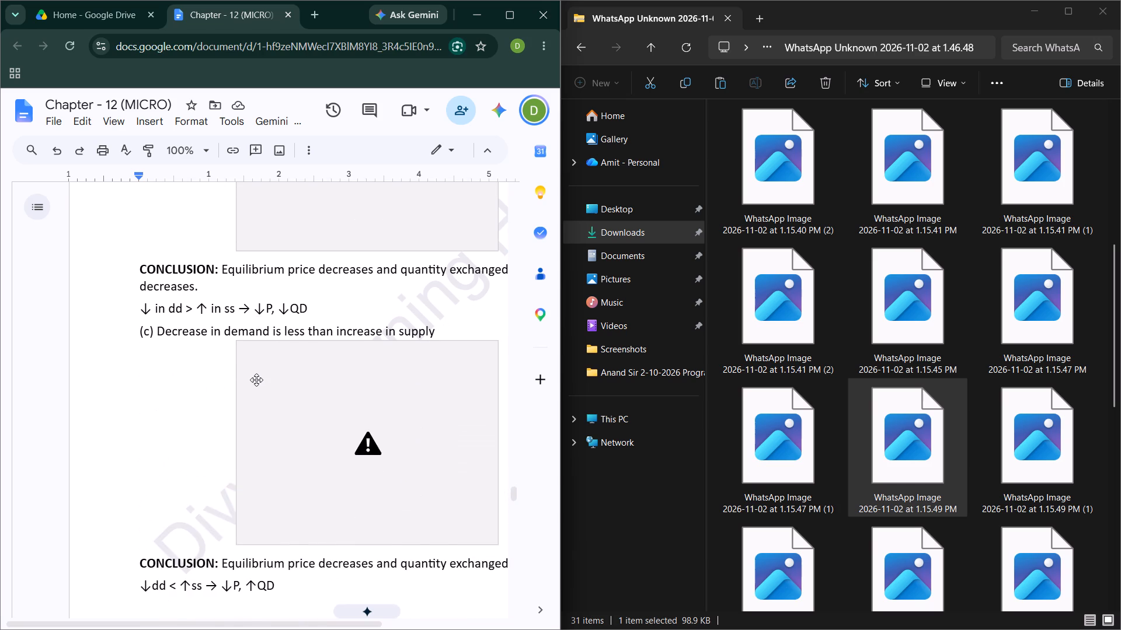
{"action": "scroll", "coordinate": [256, 380], "scroll_direction": "down", "scroll_amount": 2}
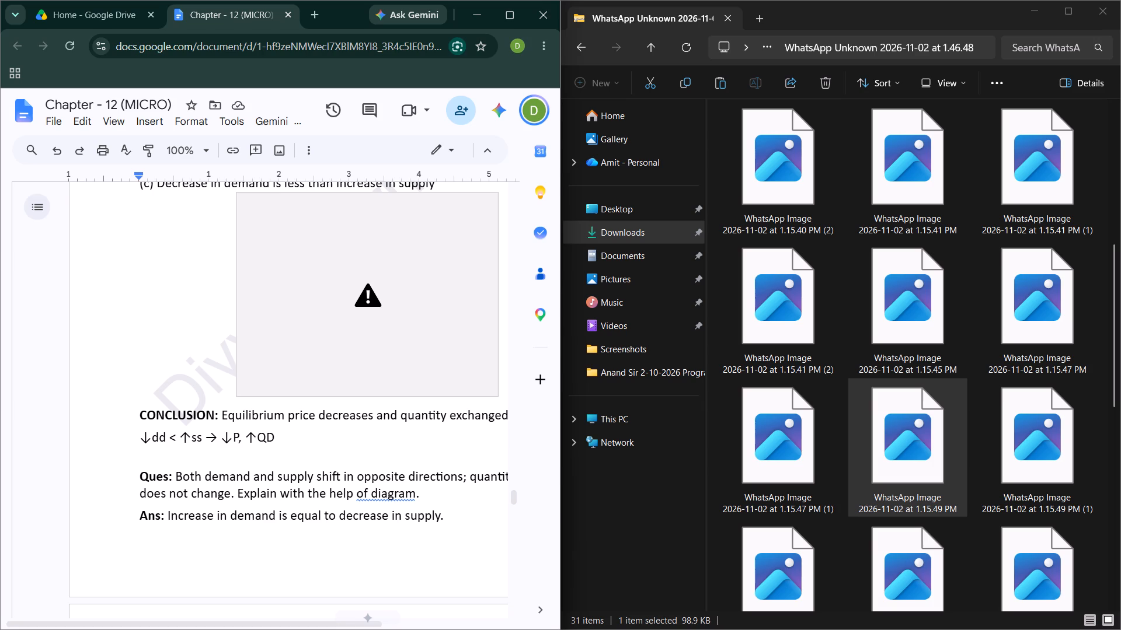
Check the missing diagrams from VI (c) back to the placeholder under "(b) Increase in demand is greater than decrease in supply".
{"action": "scroll", "coordinate": [328, 445], "scroll_direction": "up", "scroll_amount": 3}
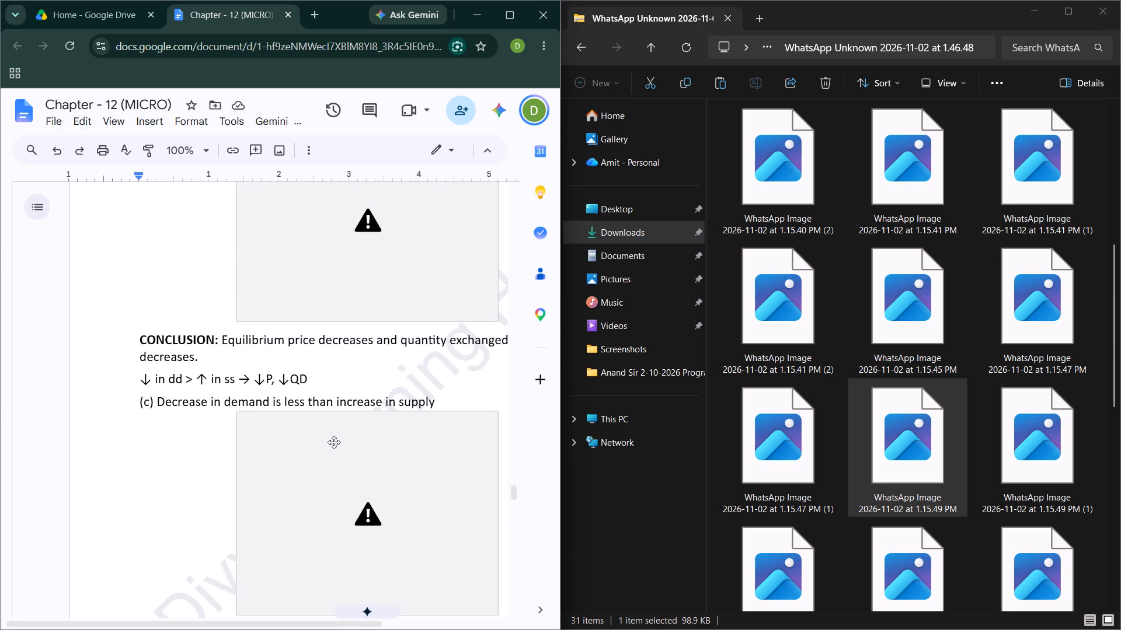
{"action": "scroll", "coordinate": [334, 442], "scroll_direction": "up", "scroll_amount": 1}
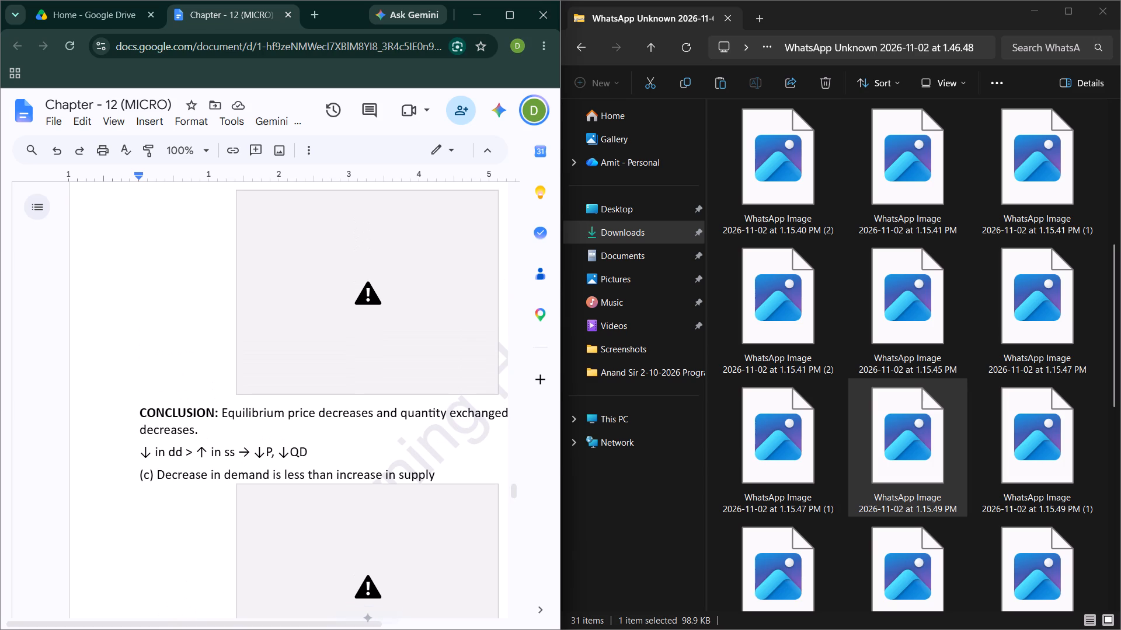
{"action": "scroll", "coordinate": [333, 447], "scroll_direction": "up", "scroll_amount": 5}
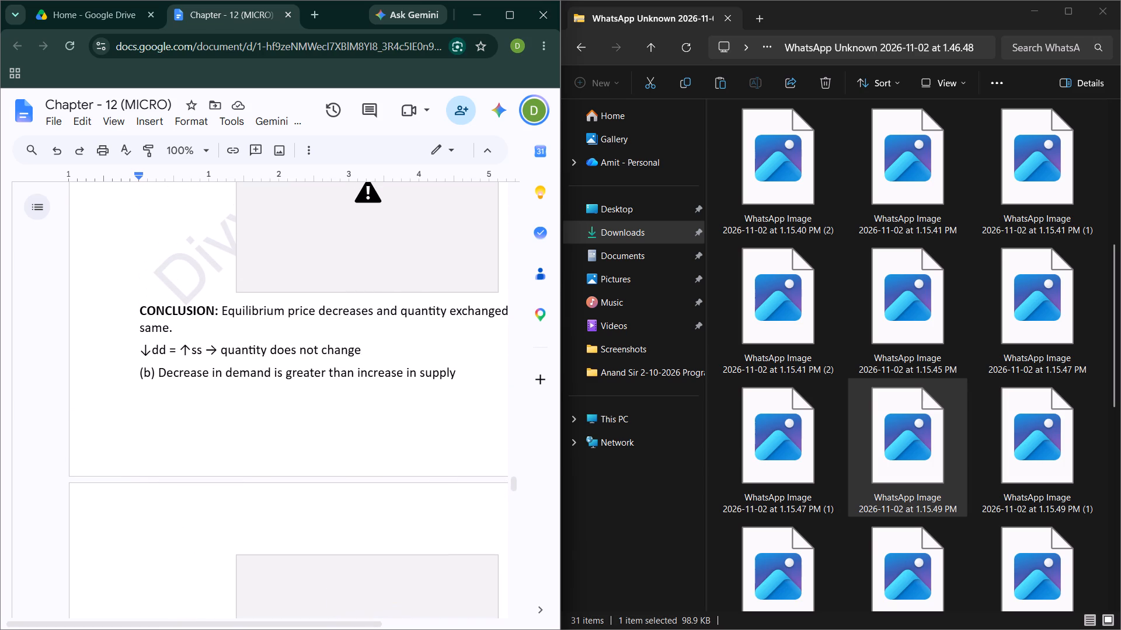
{"action": "scroll", "coordinate": [333, 457], "scroll_direction": "up", "scroll_amount": 2}
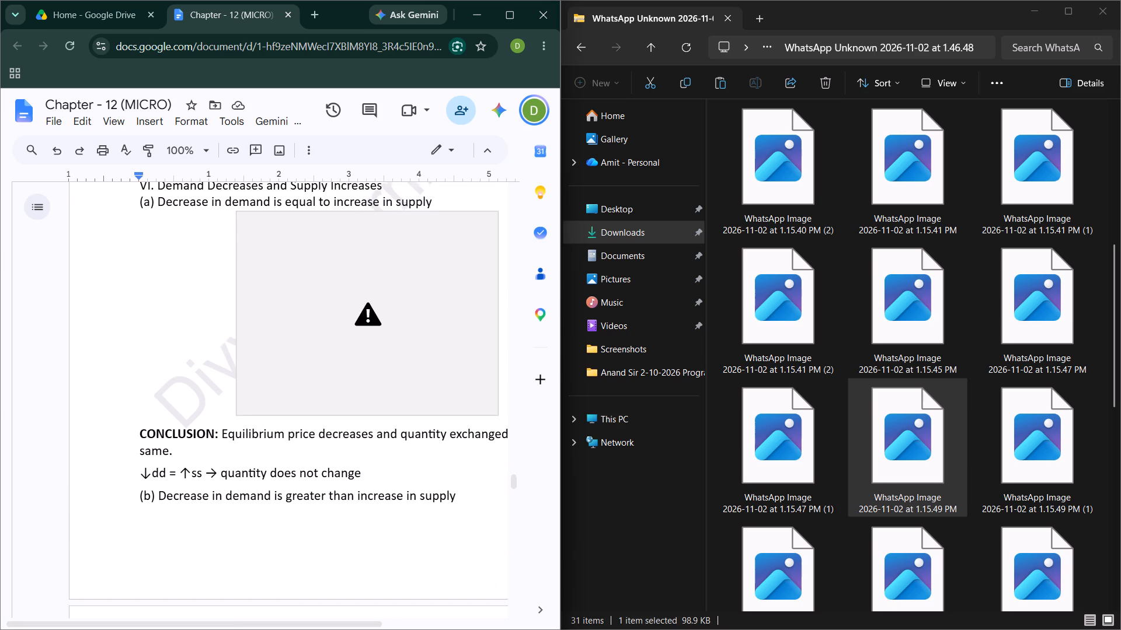
{"action": "scroll", "coordinate": [333, 457], "scroll_direction": "up", "scroll_amount": 2}
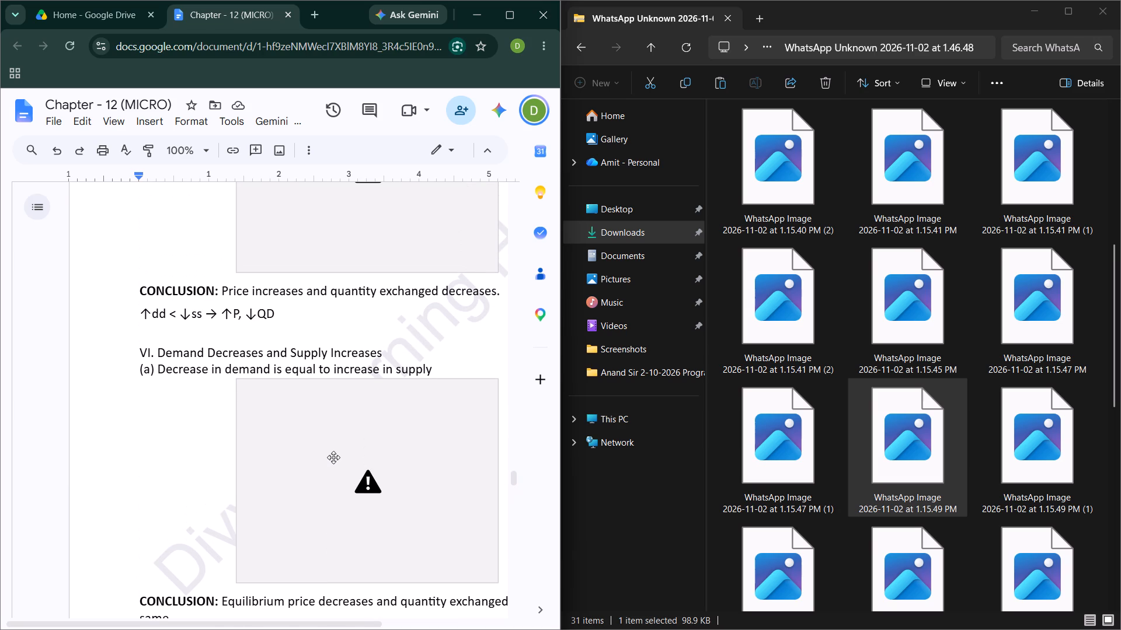
{"action": "scroll", "coordinate": [321, 436], "scroll_direction": "up", "scroll_amount": 6}
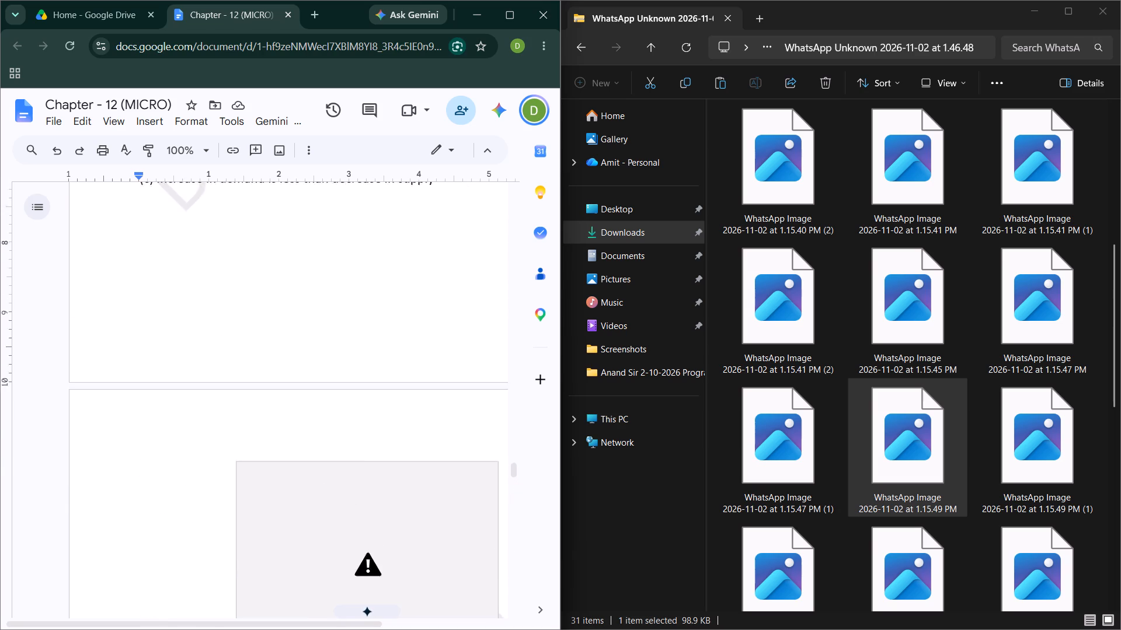
{"action": "scroll", "coordinate": [319, 441], "scroll_direction": "up", "scroll_amount": 3}
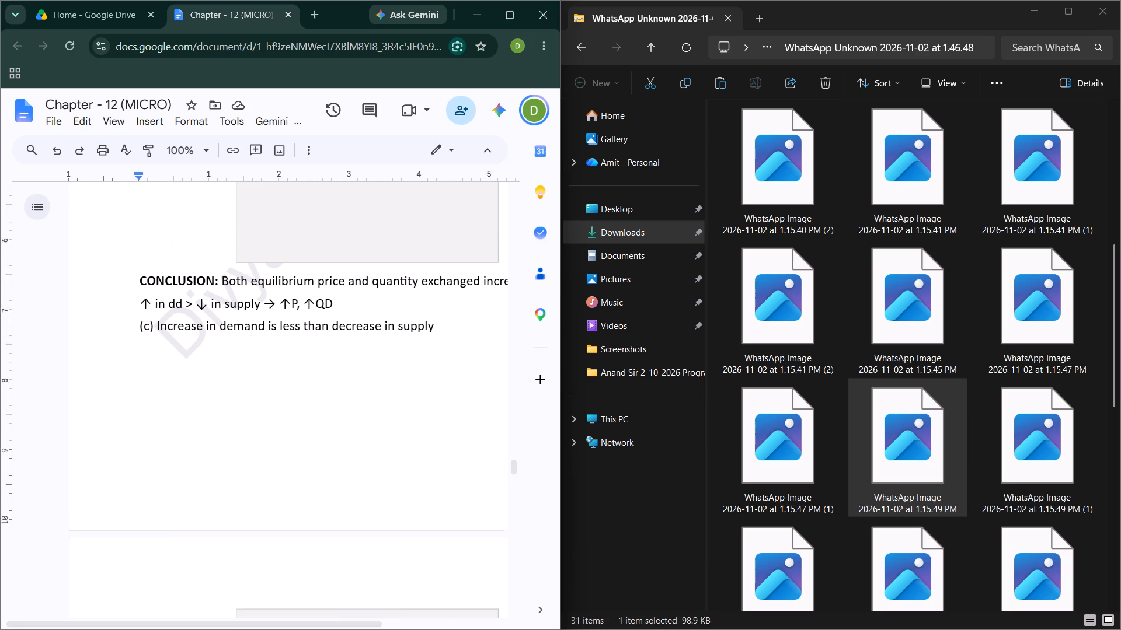
{"action": "scroll", "coordinate": [319, 441], "scroll_direction": "up", "scroll_amount": 2}
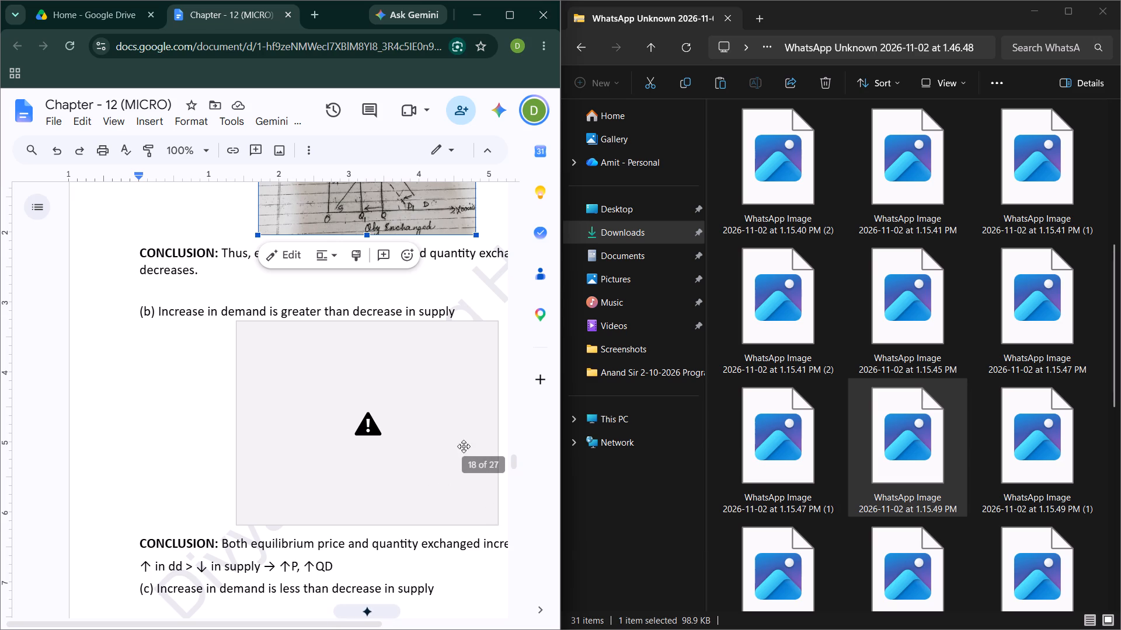
Find the WhatsApp notebook photo headed "Increase in Demand is greater than Decrease in Supply" and paste it over the broken image under (b).
{"action": "left_click", "coordinate": [909, 1]}
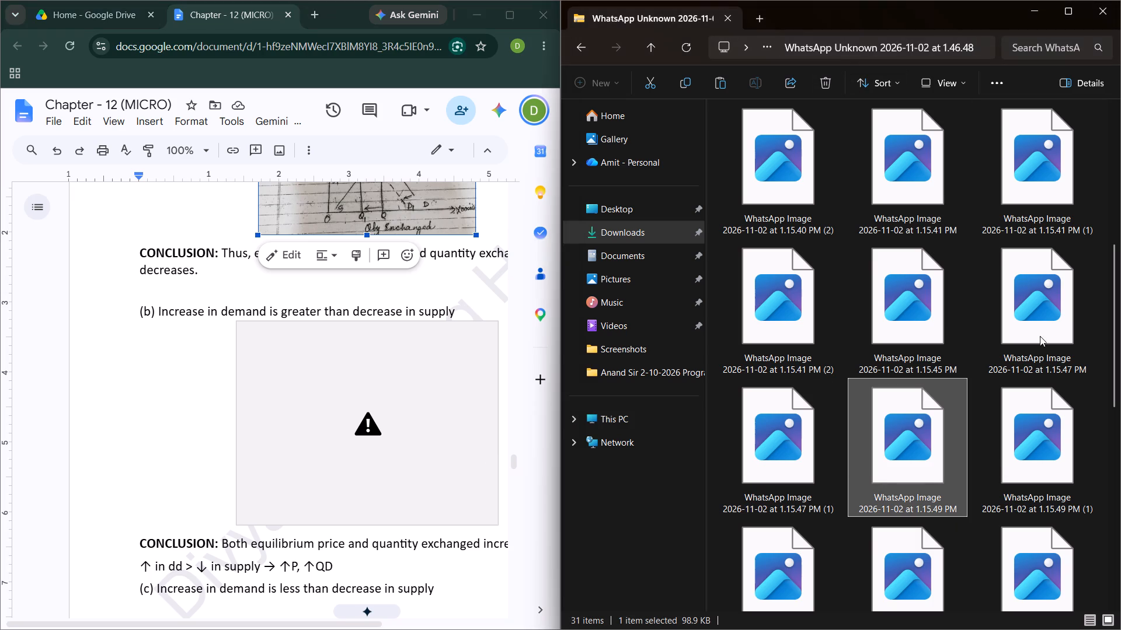
{"action": "double_click", "coordinate": [939, 433]}
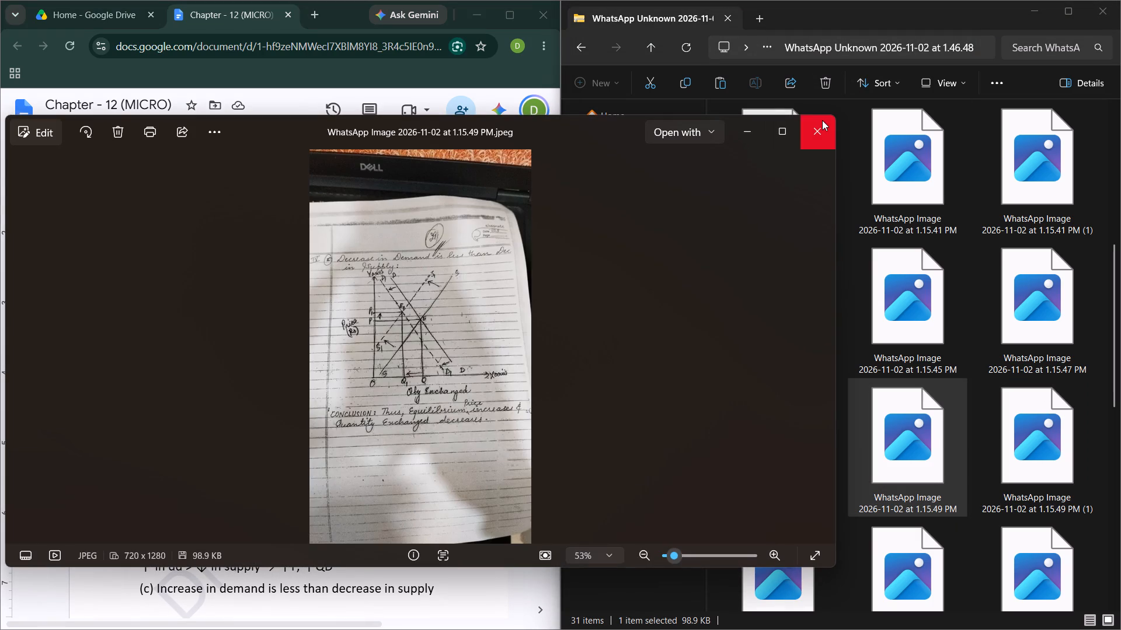
{"action": "left_click", "coordinate": [822, 120]}
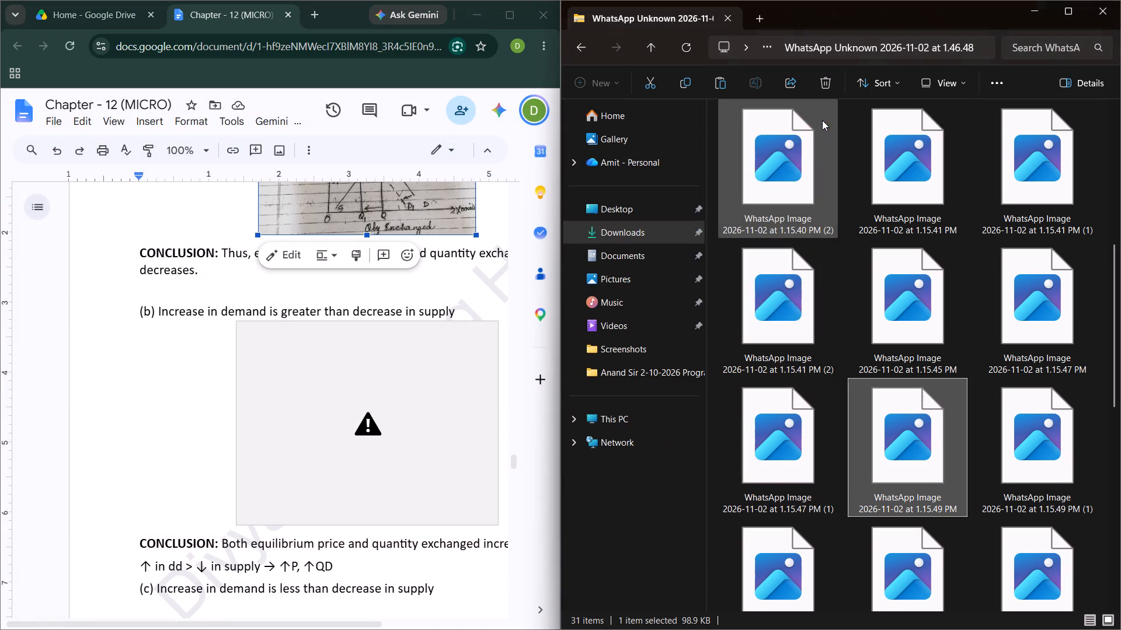
{"action": "double_click", "coordinate": [1036, 410]}
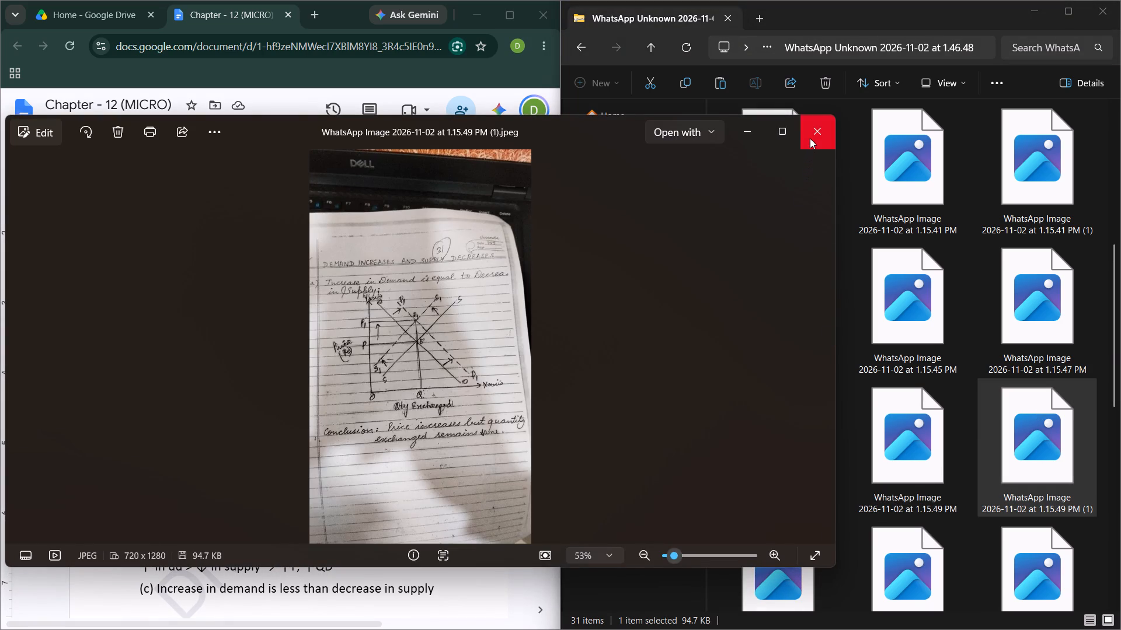
{"action": "left_click", "coordinate": [810, 138]}
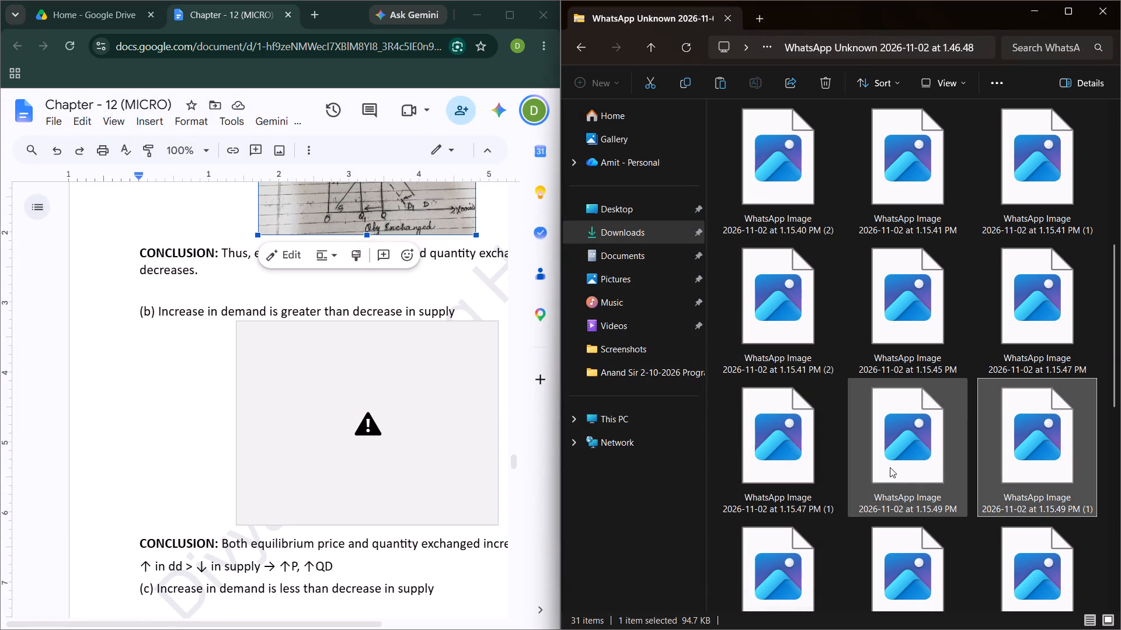
{"action": "double_click", "coordinate": [793, 574]}
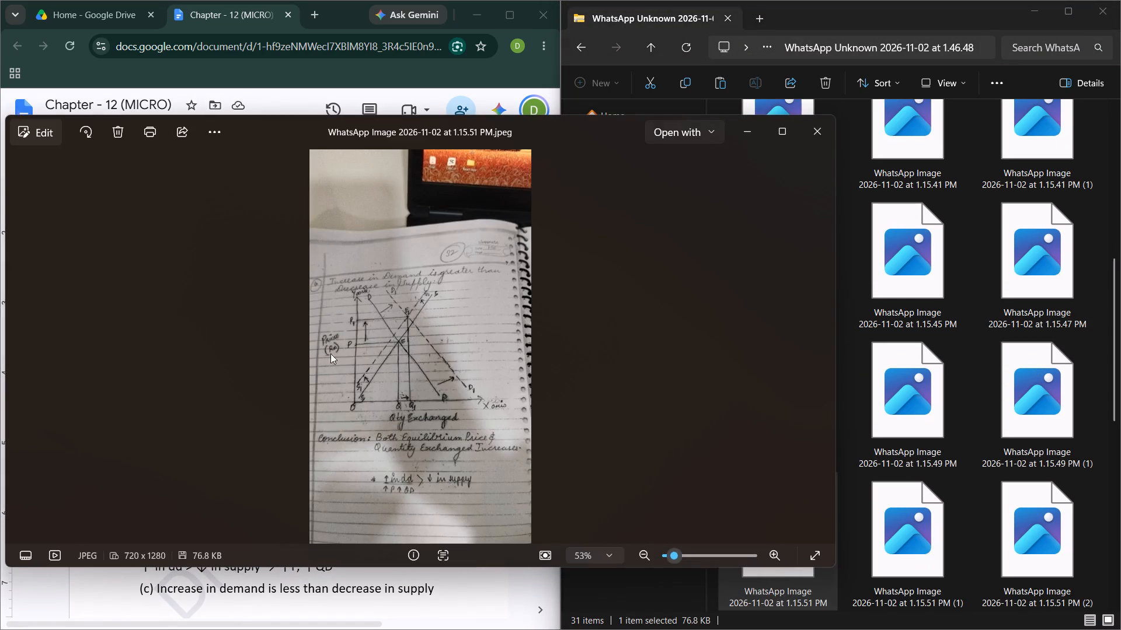
{"action": "scroll", "coordinate": [385, 332], "scroll_direction": "up", "scroll_amount": 8}
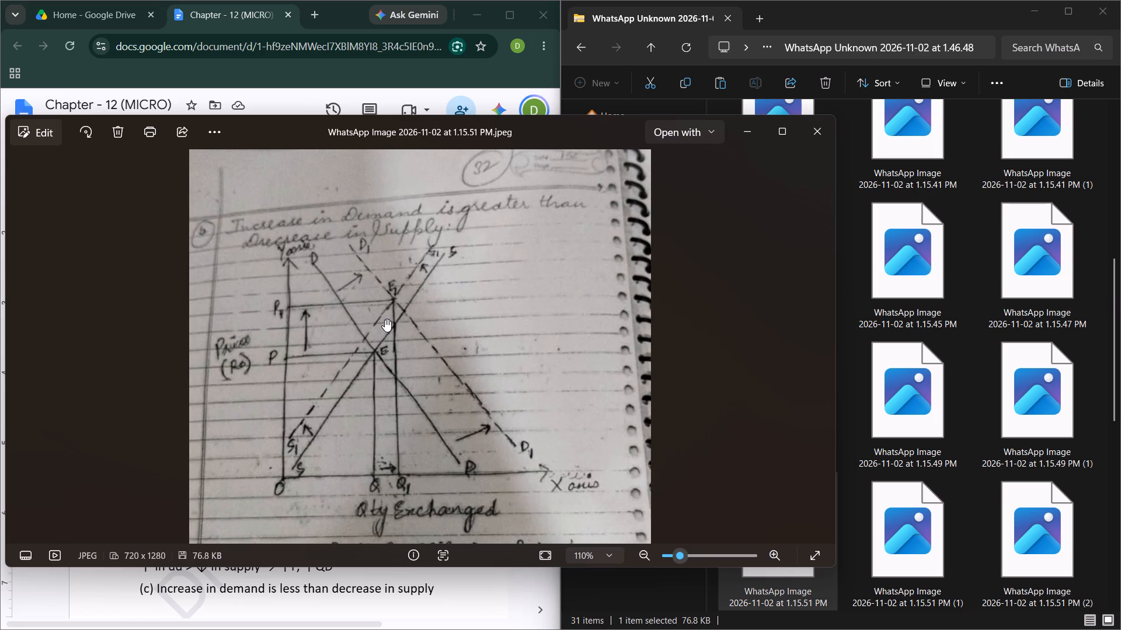
{"action": "scroll", "coordinate": [392, 310], "scroll_direction": "down", "scroll_amount": 4}
{"action": "right_click", "coordinate": [392, 310]}
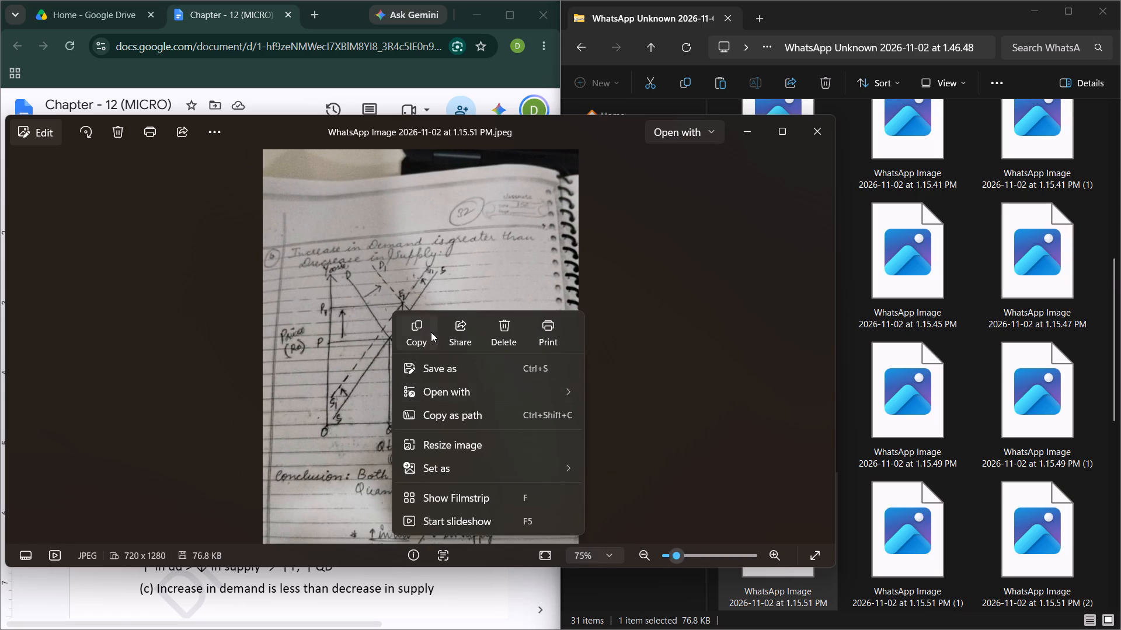
{"action": "left_click", "coordinate": [429, 331]}
{"action": "left_click", "coordinate": [743, 137]}
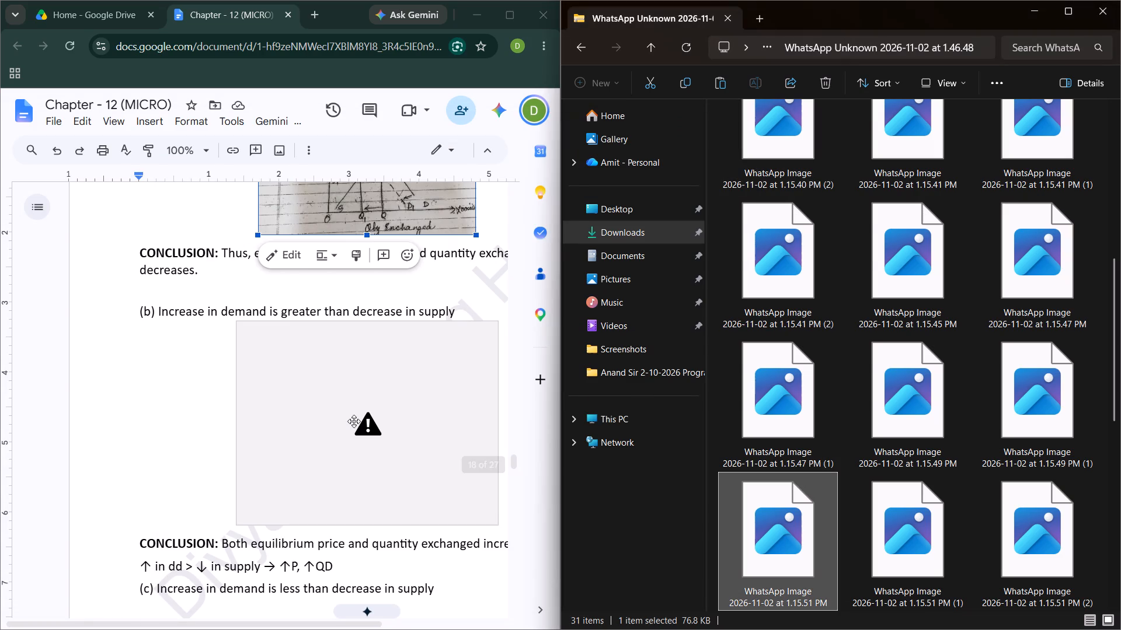
{"action": "left_click", "coordinate": [354, 421]}
{"action": "right_click", "coordinate": [354, 421]}
{"action": "left_click", "coordinate": [419, 310]}
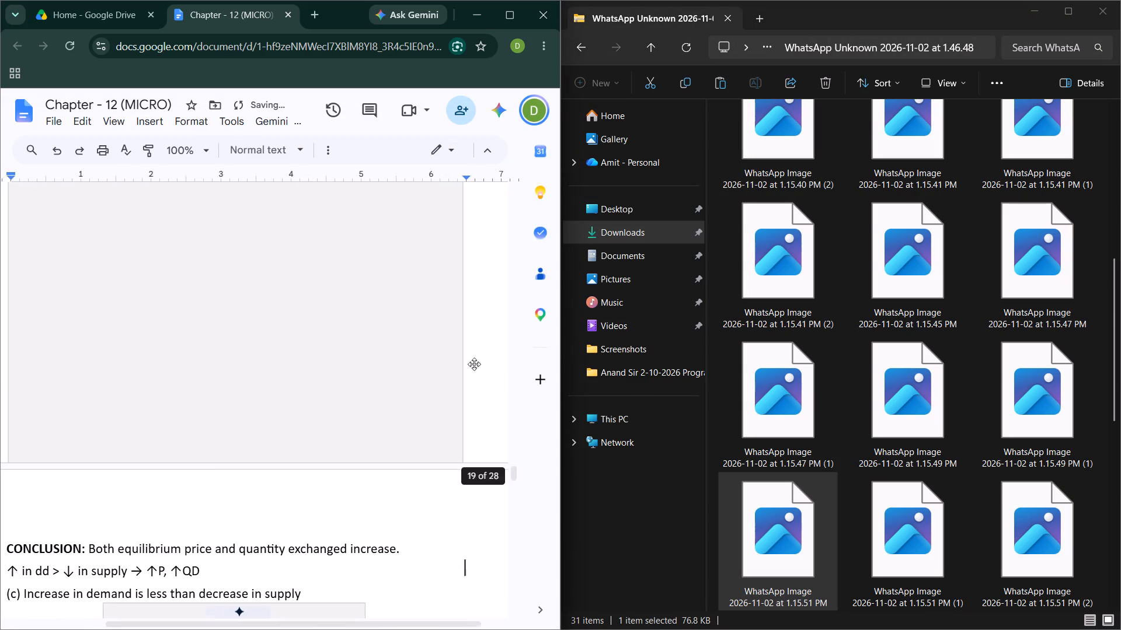
Crop the pasted (b) photo to just the demand-supply graph, from the axis tops down to the "Qty Exchanged" label.
{"action": "triple_click", "coordinate": [374, 387]}
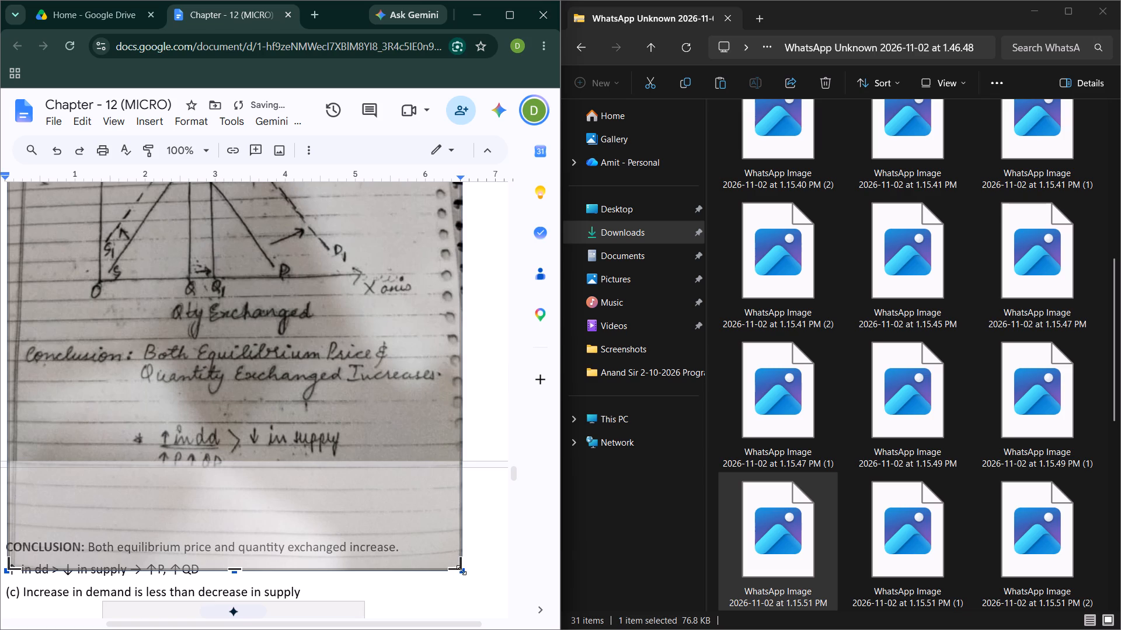
{"action": "left_click_drag", "start_coordinate": [459, 567], "coordinate": [426, 327]}
{"action": "scroll", "coordinate": [426, 327], "scroll_direction": "up", "scroll_amount": 3}
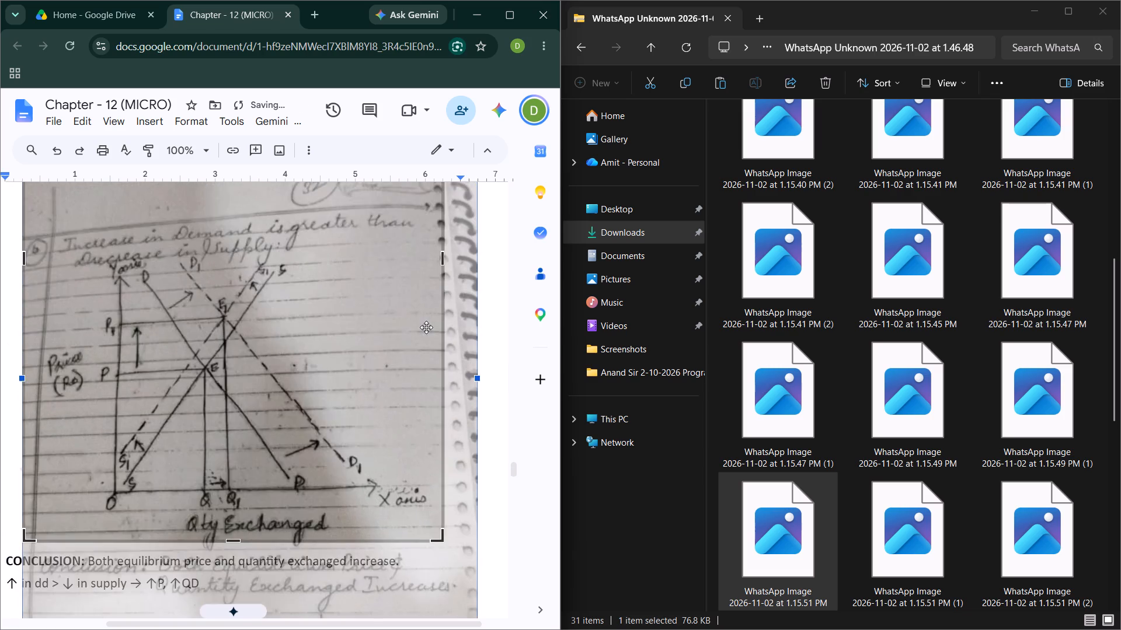
{"action": "scroll", "coordinate": [426, 327], "scroll_direction": "up", "scroll_amount": 2}
{"action": "scroll", "coordinate": [417, 242], "scroll_direction": "up", "scroll_amount": 2}
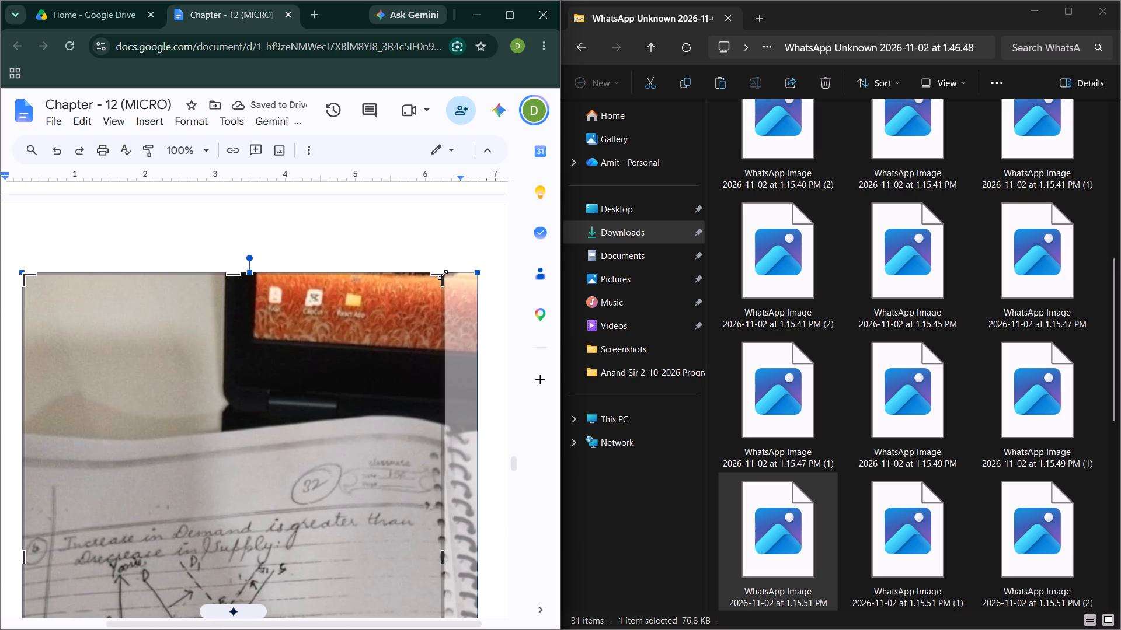
{"action": "left_click_drag", "start_coordinate": [443, 275], "coordinate": [424, 551]}
{"action": "left_click_drag", "start_coordinate": [424, 551], "coordinate": [426, 555]}
{"action": "scroll", "coordinate": [422, 542], "scroll_direction": "down", "scroll_amount": 2}
{"action": "scroll", "coordinate": [406, 499], "scroll_direction": "up", "scroll_amount": 4}
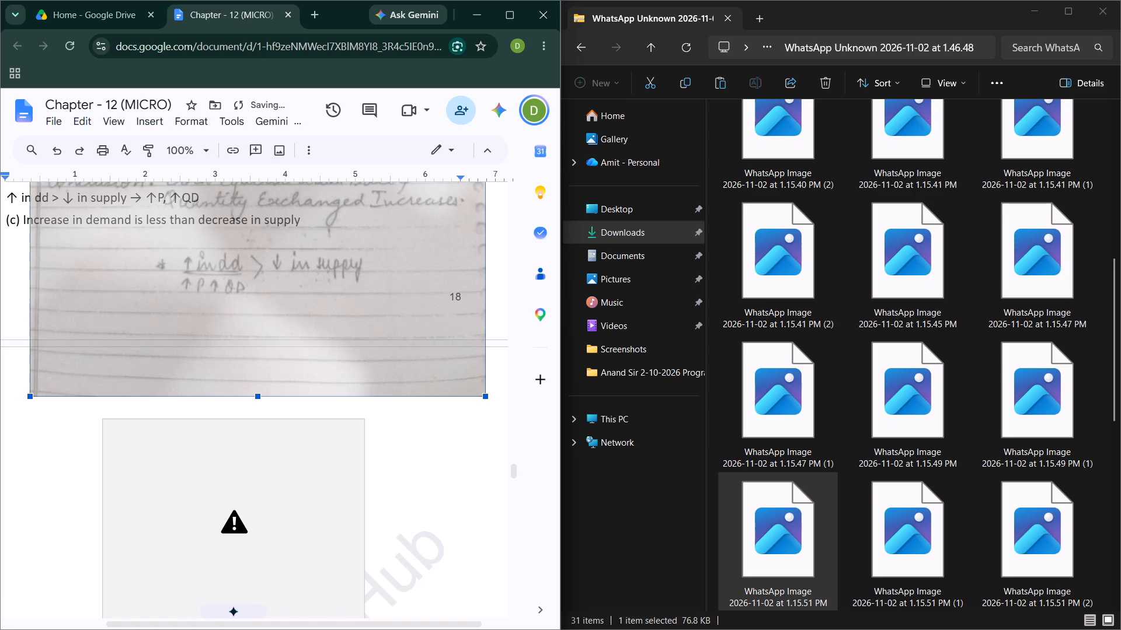
{"action": "left_click", "coordinate": [461, 503]}
Shrink the cropped (b) diagram proportionally to about 3.7 inches wide, so it fits between its heading and conclusion.
{"action": "scroll", "coordinate": [458, 492], "scroll_direction": "up", "scroll_amount": 7}
{"action": "left_click", "coordinate": [388, 456]}
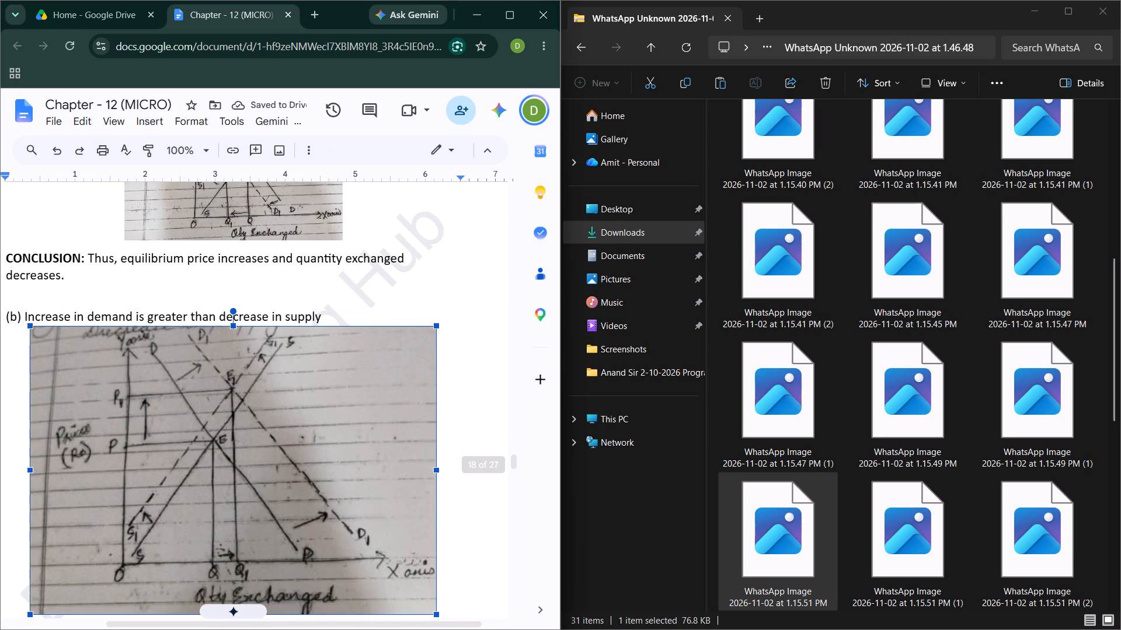
{"action": "scroll", "coordinate": [461, 513], "scroll_direction": "down", "scroll_amount": 1}
{"action": "left_click_drag", "start_coordinate": [437, 541], "coordinate": [288, 350]}
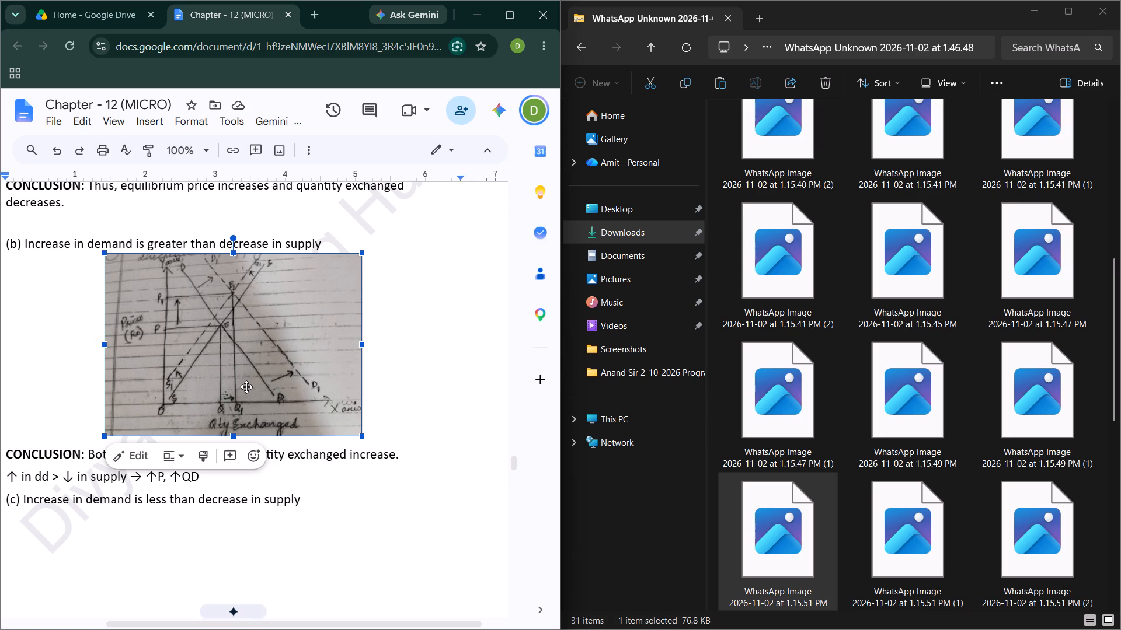
Copy the notebook photo "WhatsApp Image 2026-11-02 at 1.15.51 PM (1)" and paste it over the broken image for "(c) Increase in demand is less than decrease in supply".
{"action": "scroll", "coordinate": [231, 391], "scroll_direction": "down", "scroll_amount": 7}
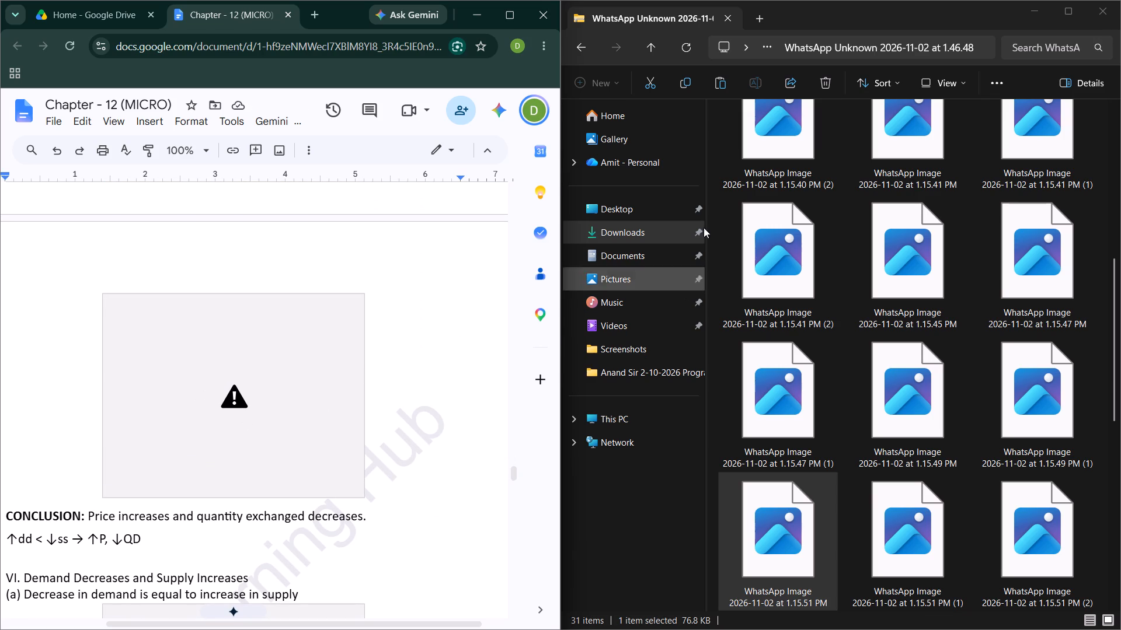
{"action": "left_click", "coordinate": [819, 22]}
{"action": "double_click", "coordinate": [923, 563]}
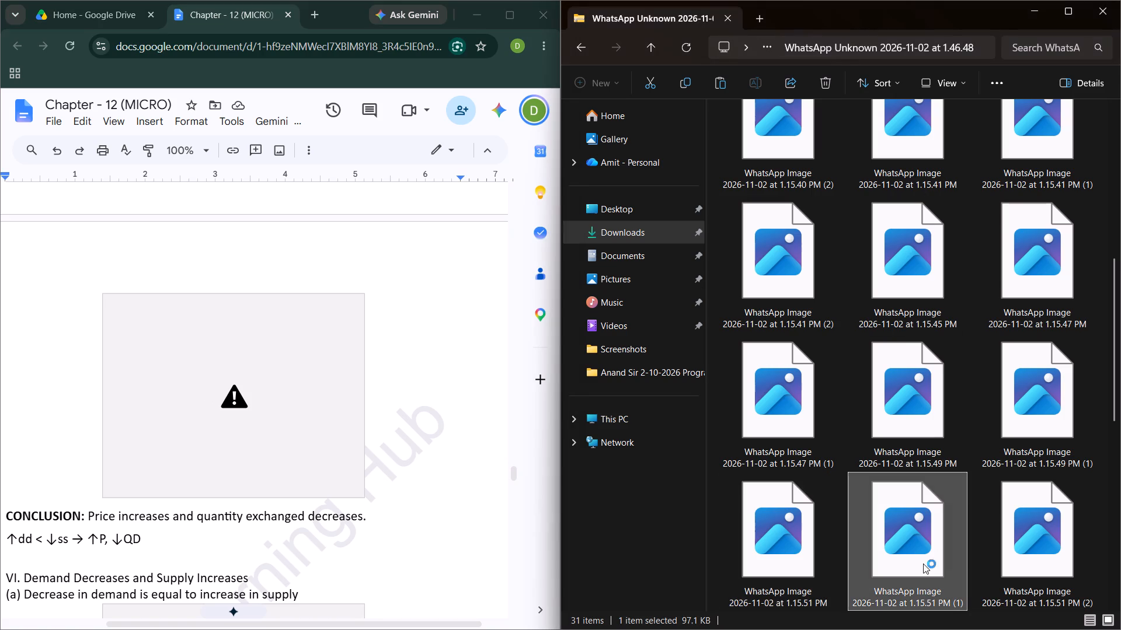
{"action": "right_click", "coordinate": [391, 352]}
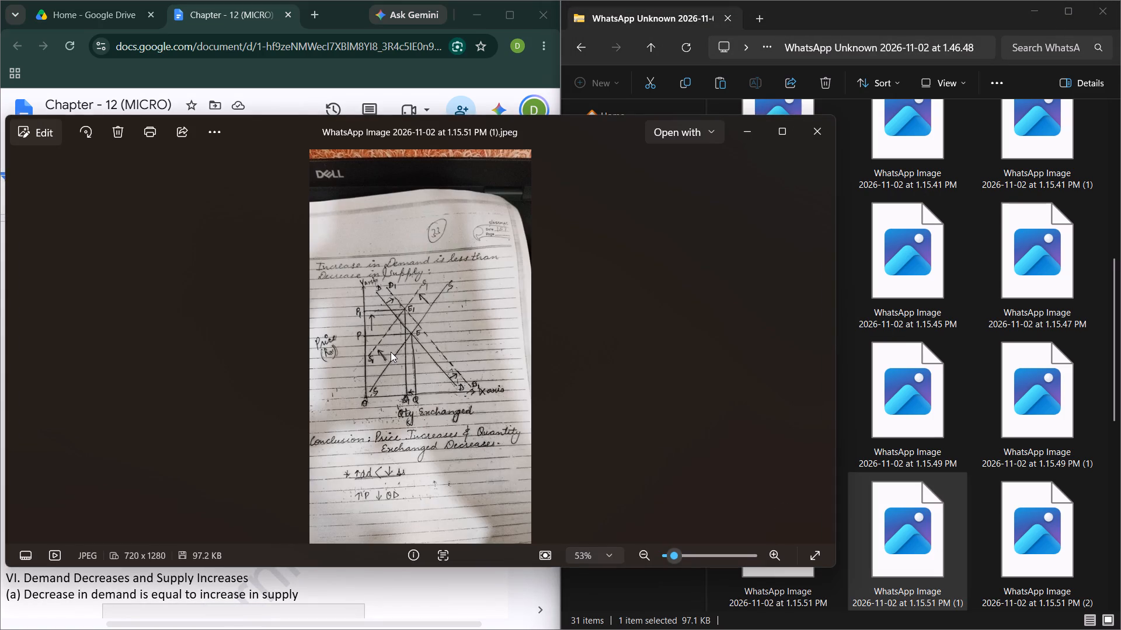
{"action": "left_click", "coordinate": [422, 379]}
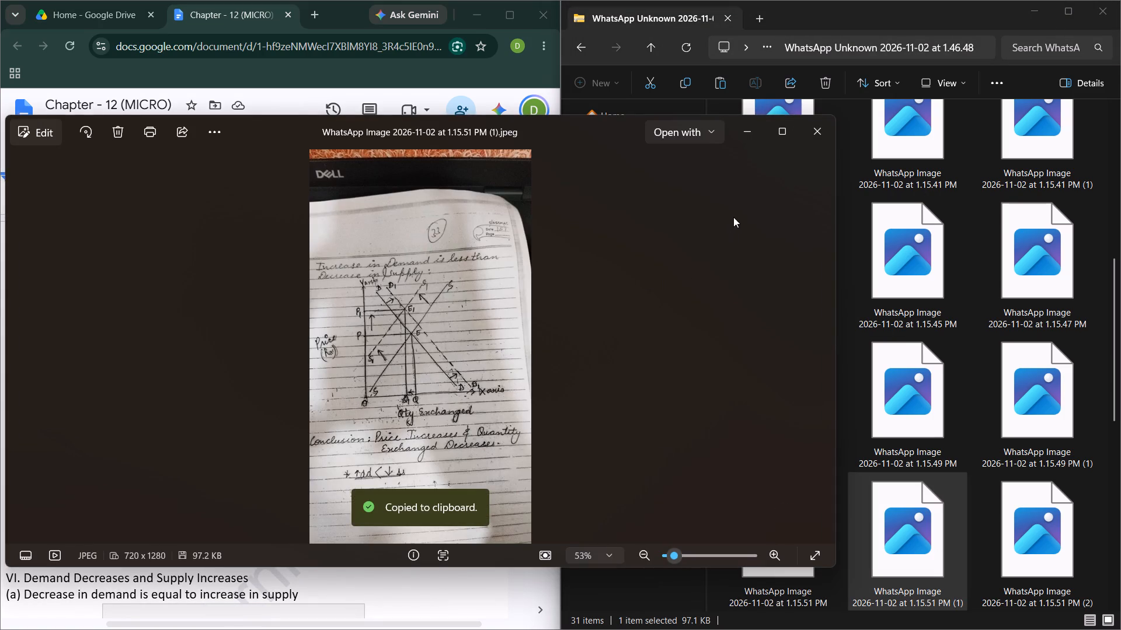
{"action": "left_click", "coordinate": [815, 135]}
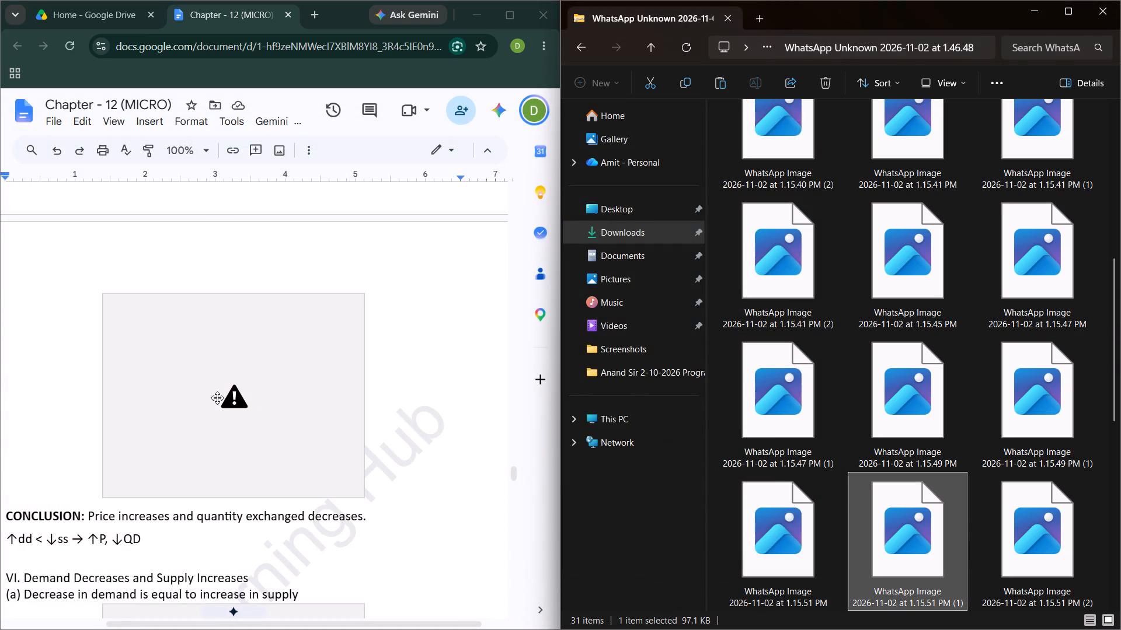
{"action": "right_click", "coordinate": [217, 398]}
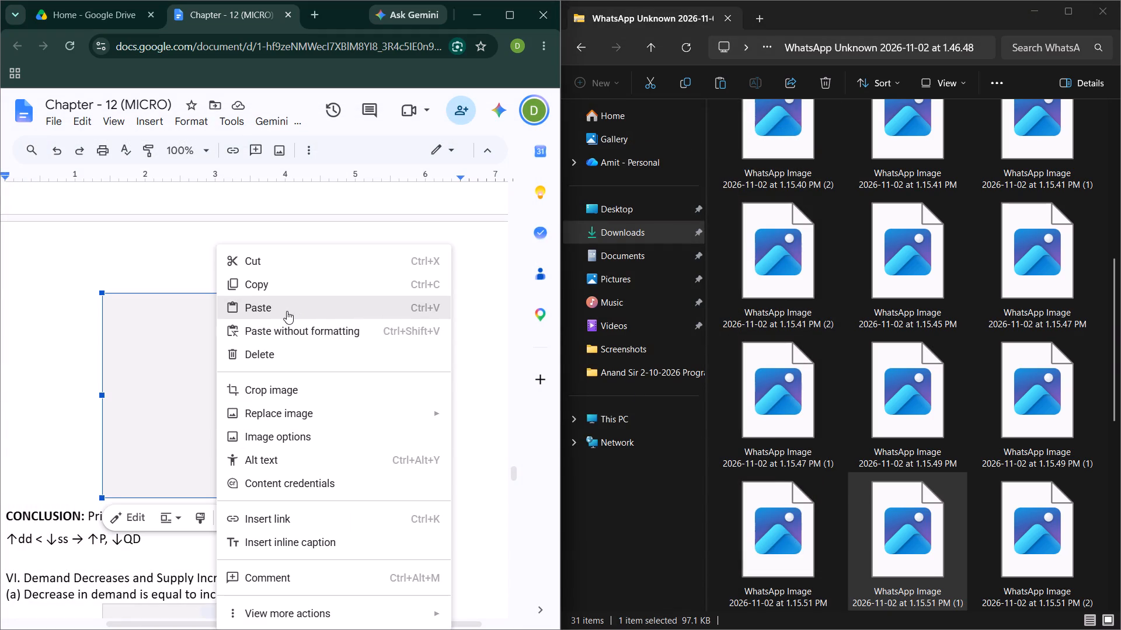
{"action": "left_click", "coordinate": [287, 310]}
Crop the pasted (c) photo to the graph area, excluding the handwritten heading, the conclusion and the page's outer edge.
{"action": "double_click", "coordinate": [237, 378]}
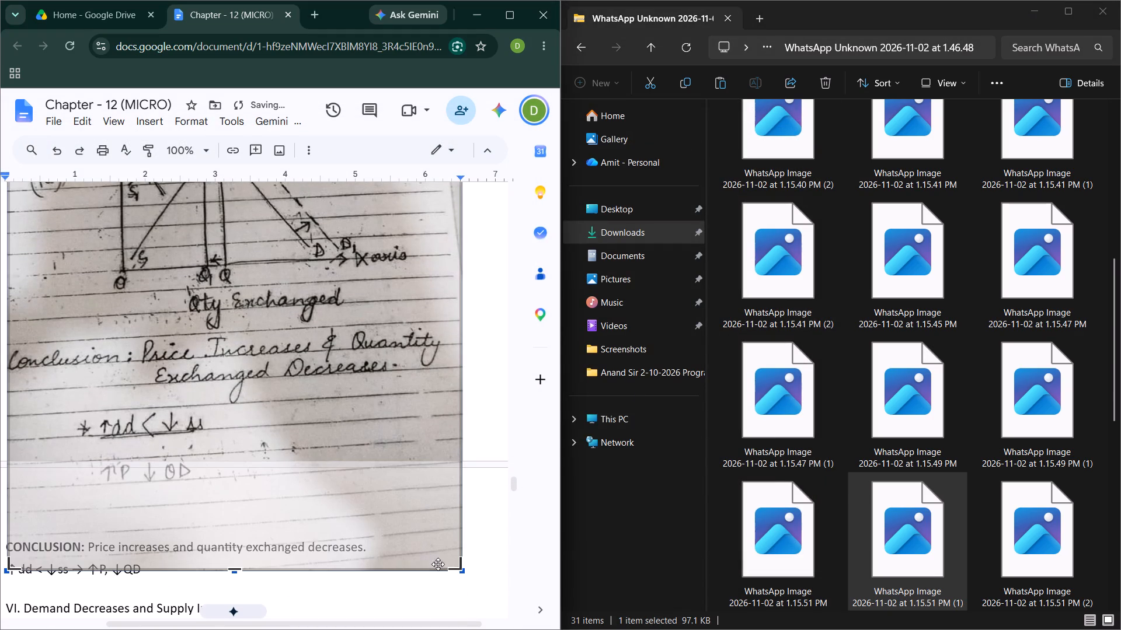
{"action": "left_click_drag", "start_coordinate": [452, 569], "coordinate": [416, 327]}
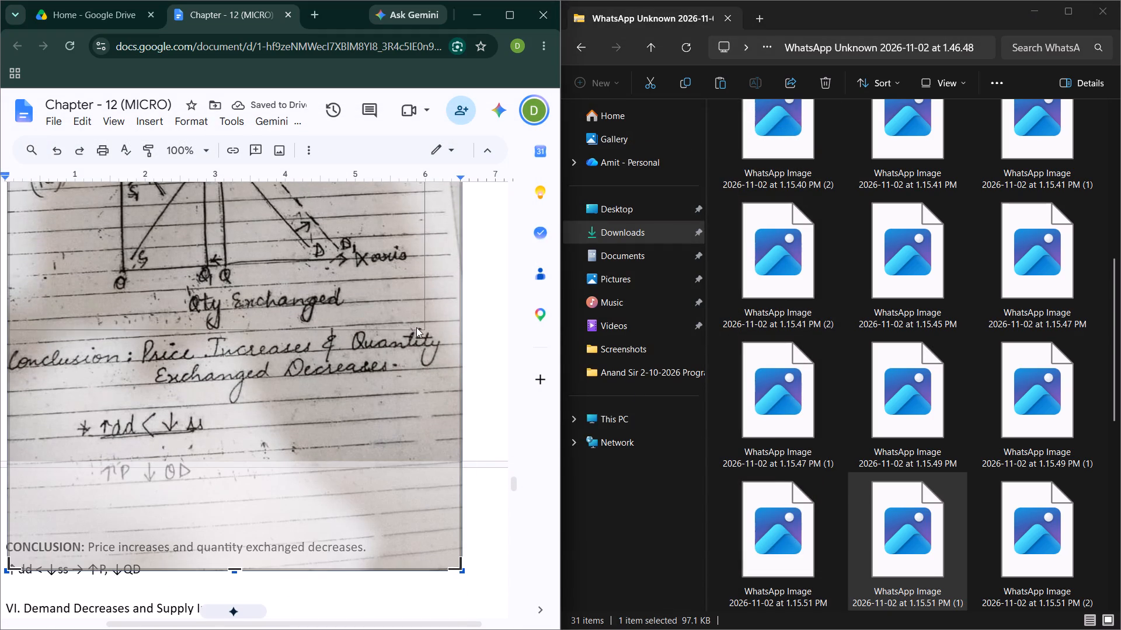
{"action": "left_click_drag", "start_coordinate": [416, 327], "coordinate": [417, 327]}
{"action": "scroll", "coordinate": [404, 349], "scroll_direction": "up", "scroll_amount": 6}
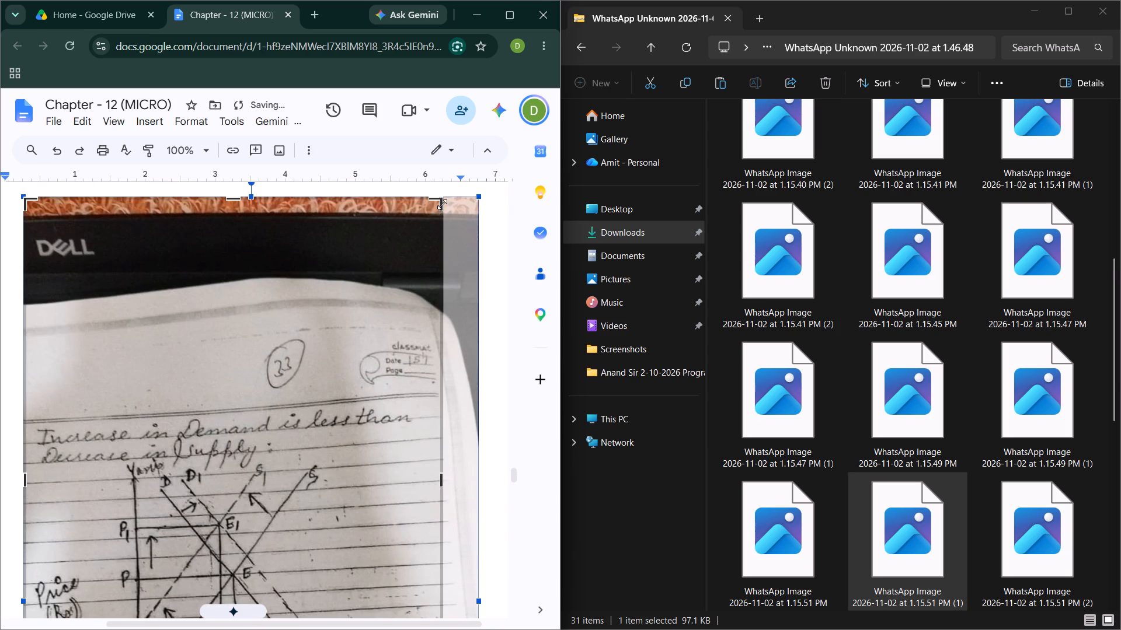
{"action": "left_click_drag", "start_coordinate": [442, 204], "coordinate": [380, 467]}
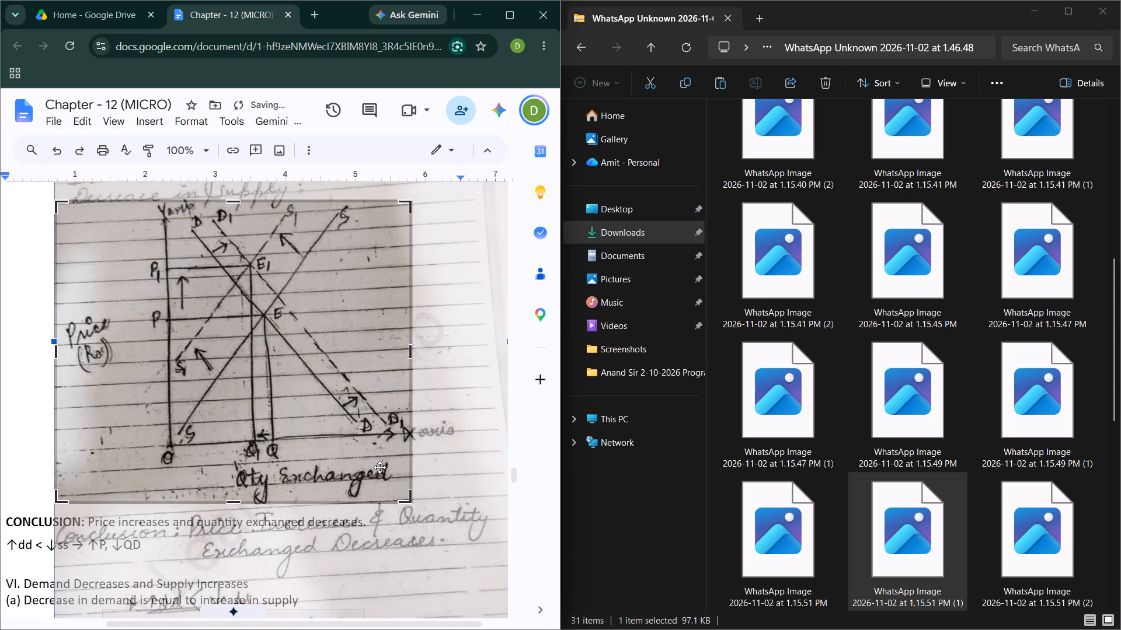
Apply the crop on the V (c) photo, framed around the diagram from the Y axis to the "Qty Exchanged" label.
{"action": "left_click", "coordinate": [520, 299]}
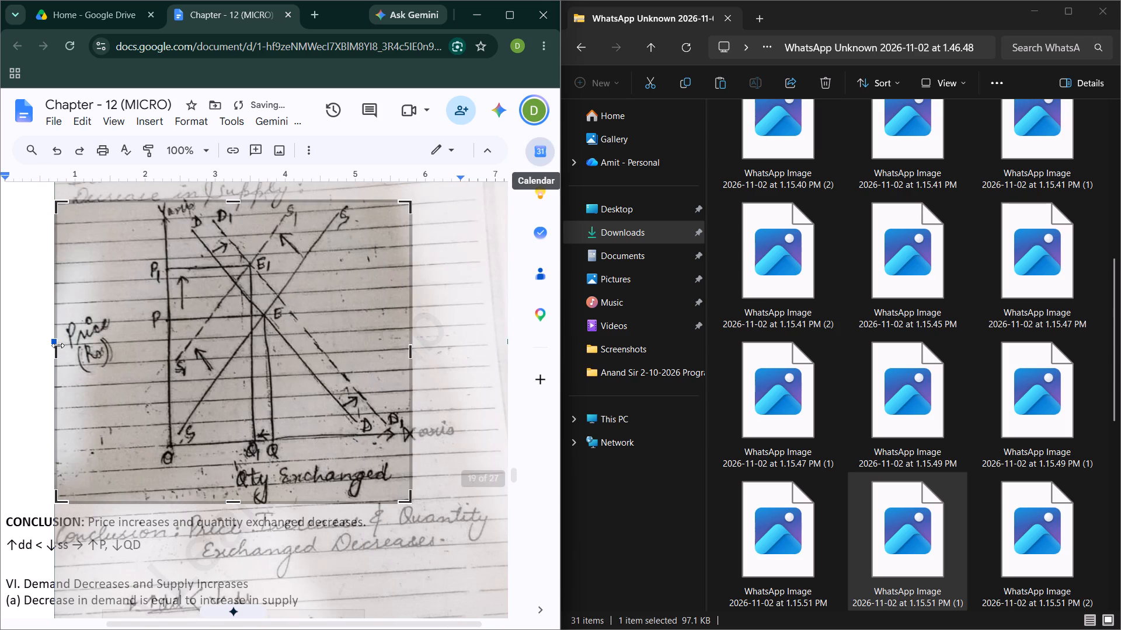
{"action": "left_click", "coordinate": [40, 341]}
{"action": "left_click", "coordinate": [23, 357]}
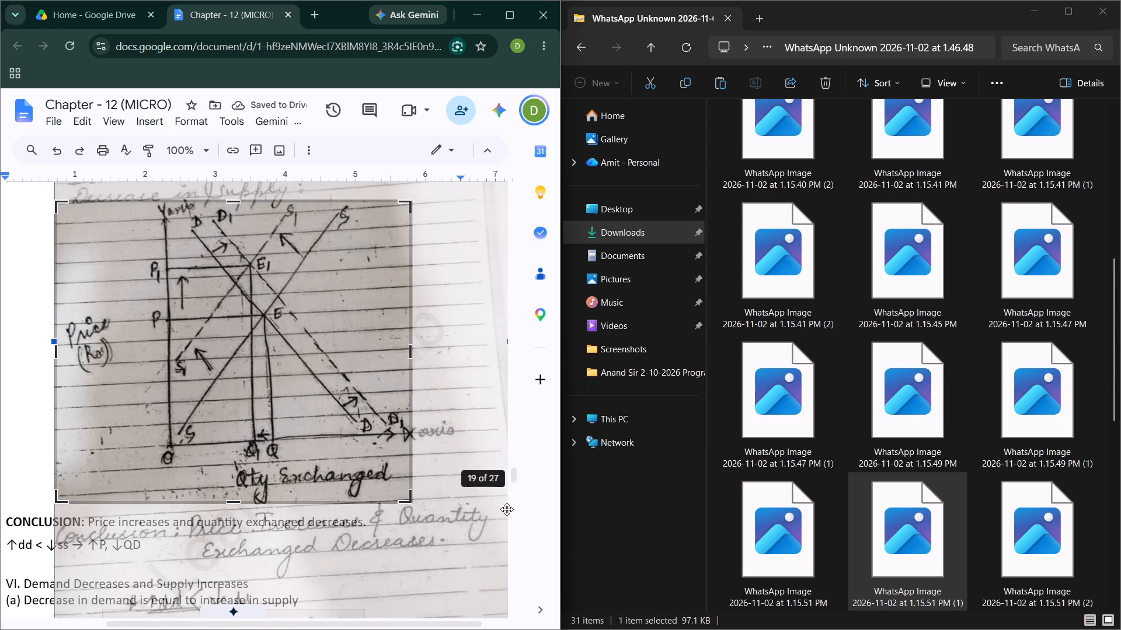
{"action": "double_click", "coordinate": [40, 455]}
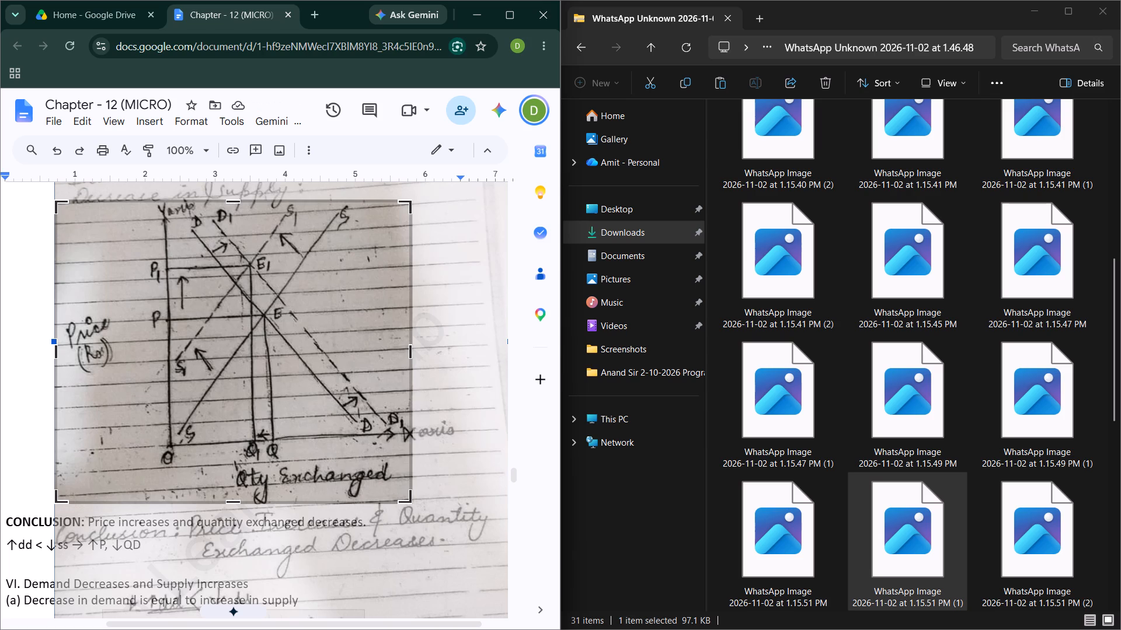
{"action": "scroll", "coordinate": [145, 435], "scroll_direction": "down", "scroll_amount": 3}
{"action": "scroll", "coordinate": [163, 425], "scroll_direction": "up", "scroll_amount": 7}
{"action": "scroll", "coordinate": [242, 307], "scroll_direction": "up", "scroll_amount": 2}
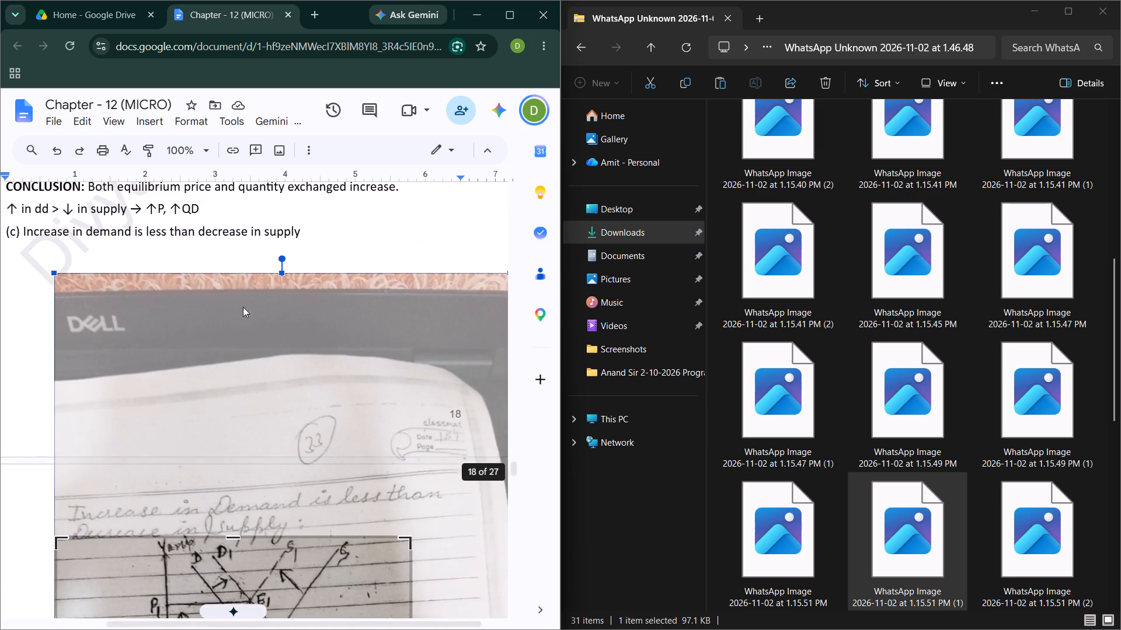
{"action": "left_click", "coordinate": [324, 322]}
{"action": "scroll", "coordinate": [330, 410], "scroll_direction": "down", "scroll_amount": 7}
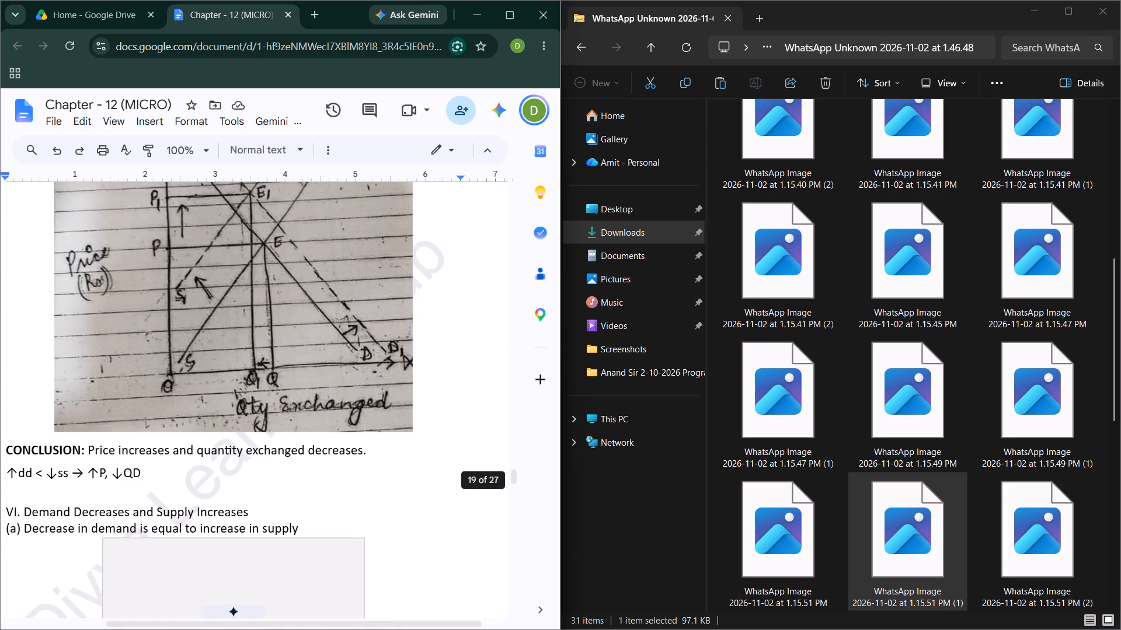
Shrink the cropped V (c) diagram proportionally.
{"action": "left_click", "coordinate": [290, 394]}
{"action": "left_click_drag", "start_coordinate": [410, 527], "coordinate": [318, 351]}
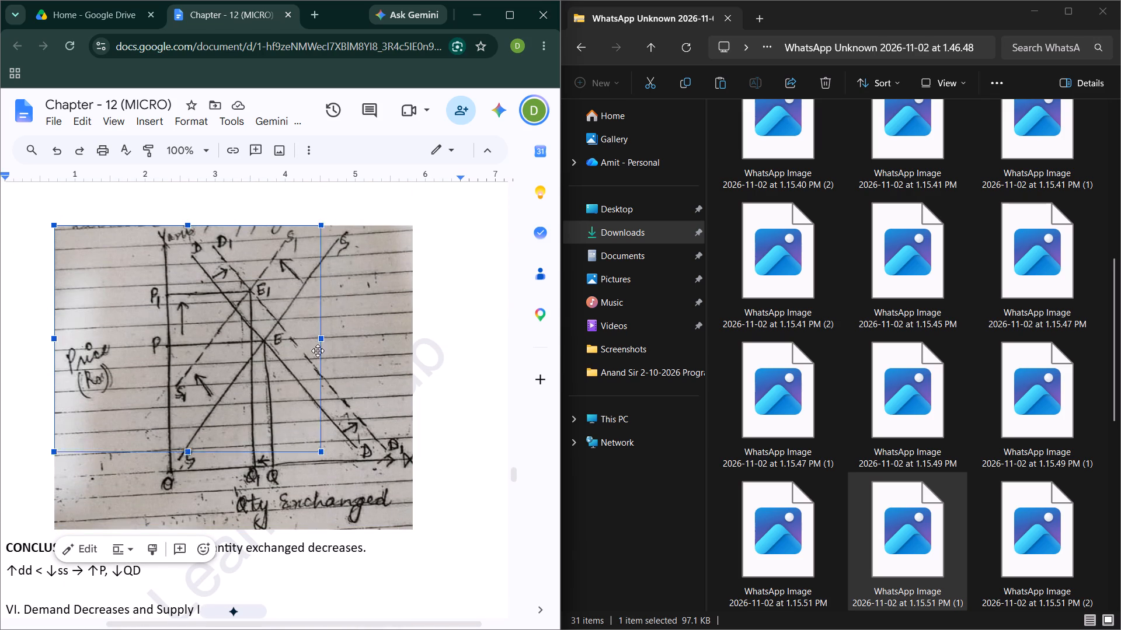
{"action": "left_click_drag", "start_coordinate": [318, 351], "coordinate": [280, 293]}
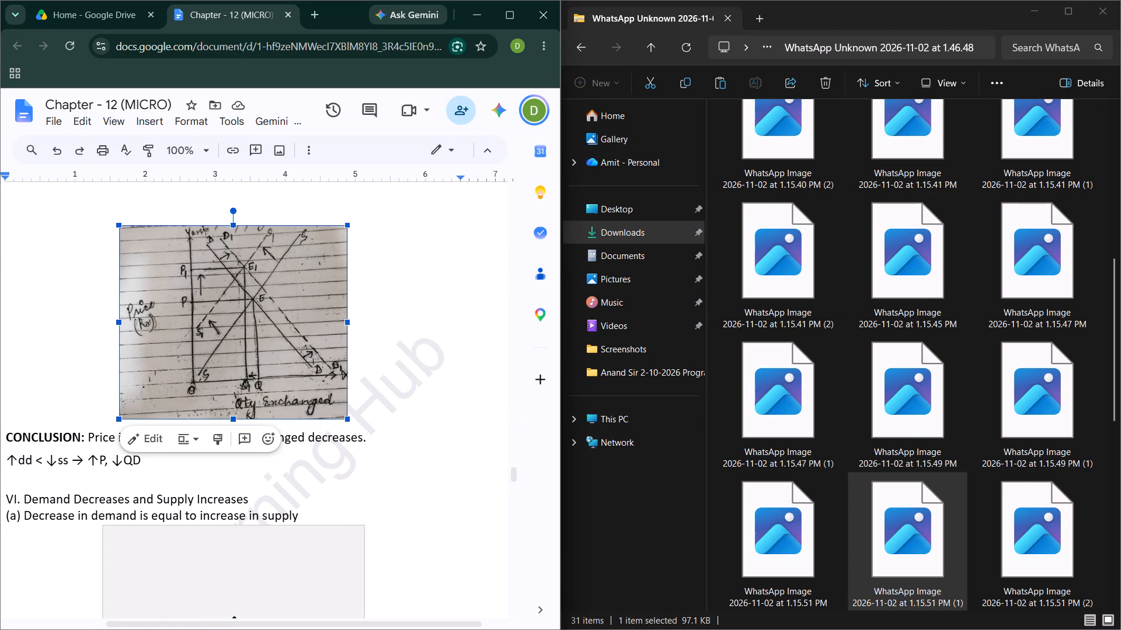
Replace the broken image under VI (a) with a copy of the photo WhatsApp Image 2026-11-02 at 1.15.51 PM (2).
{"action": "scroll", "coordinate": [126, 503], "scroll_direction": "down", "scroll_amount": 1}
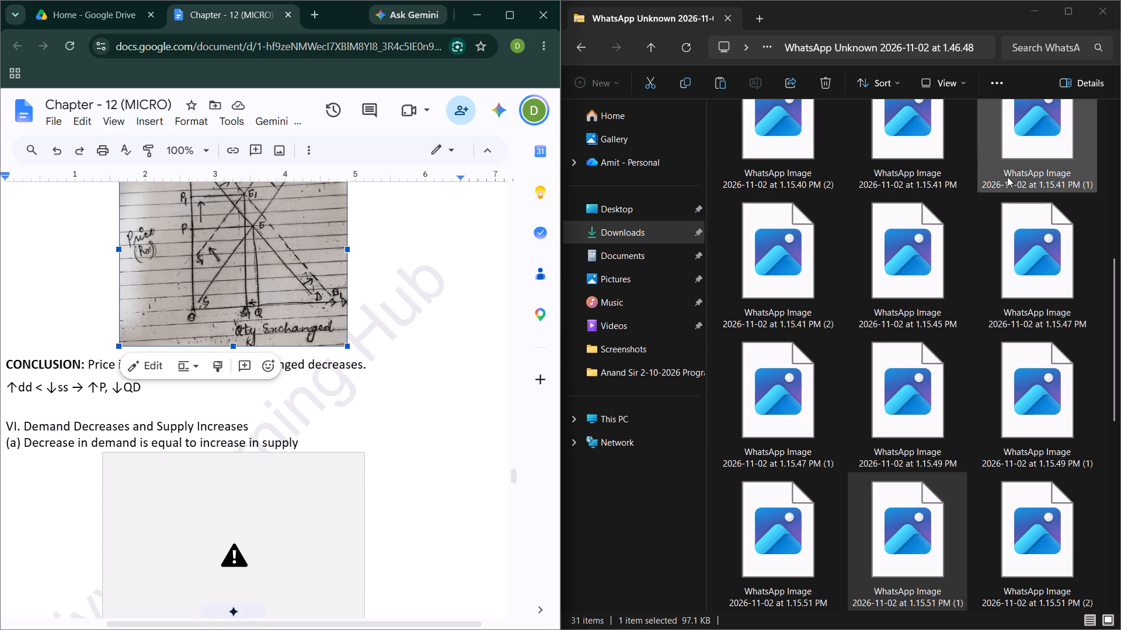
{"action": "left_click", "coordinate": [914, 9]}
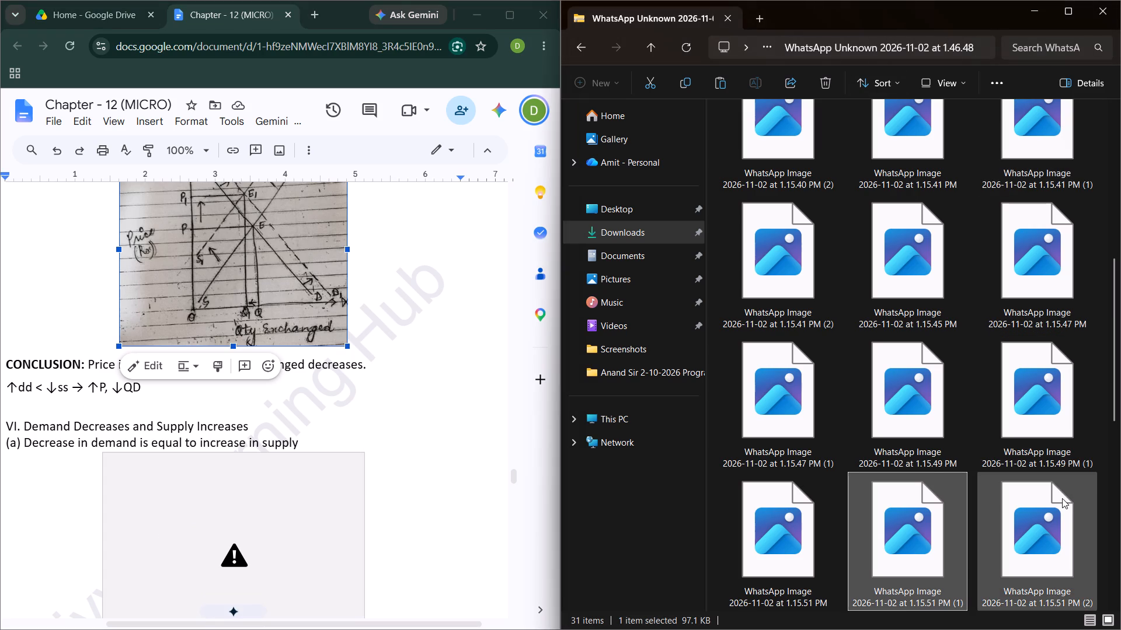
{"action": "double_click", "coordinate": [1050, 529]}
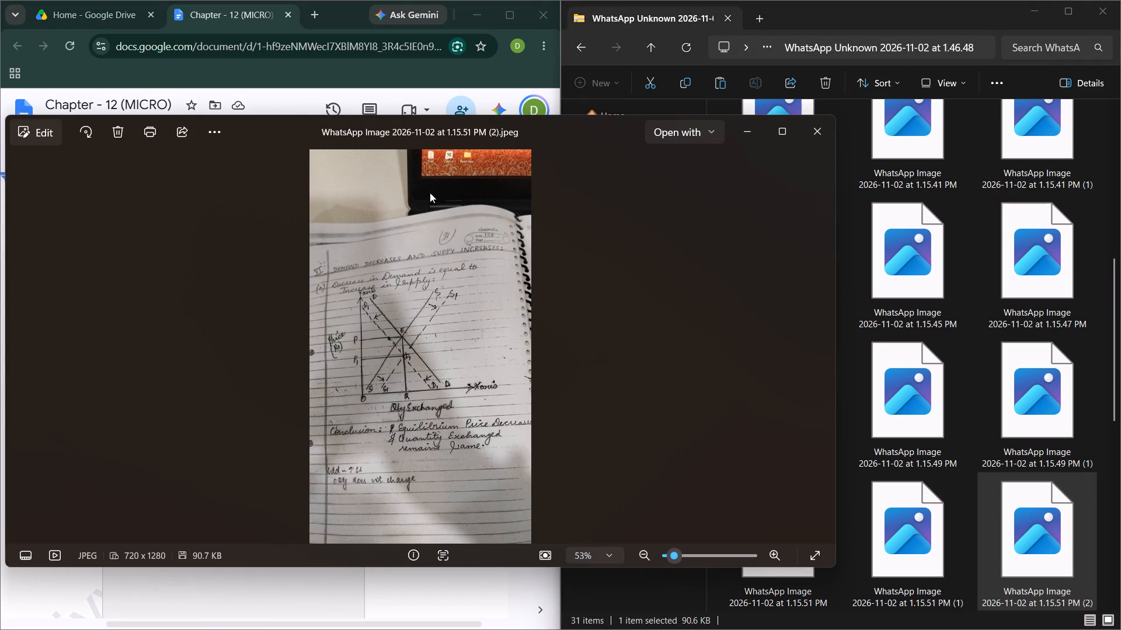
{"action": "right_click", "coordinate": [451, 311]}
{"action": "left_click", "coordinate": [474, 341]}
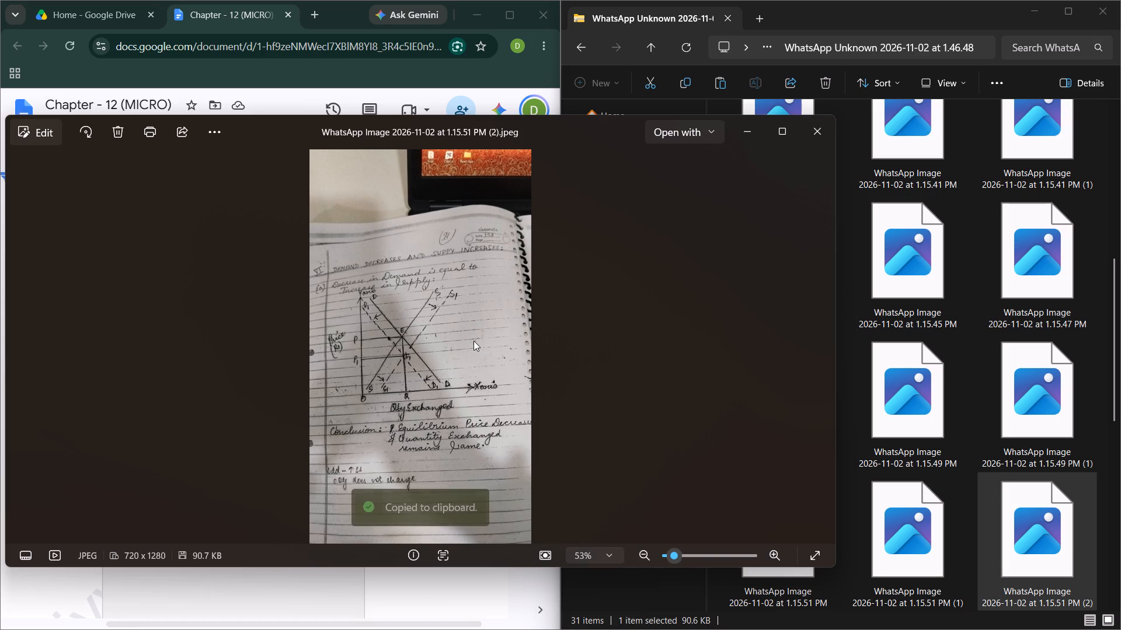
{"action": "left_click", "coordinate": [754, 127]}
{"action": "scroll", "coordinate": [248, 546], "scroll_direction": "down", "scroll_amount": 3}
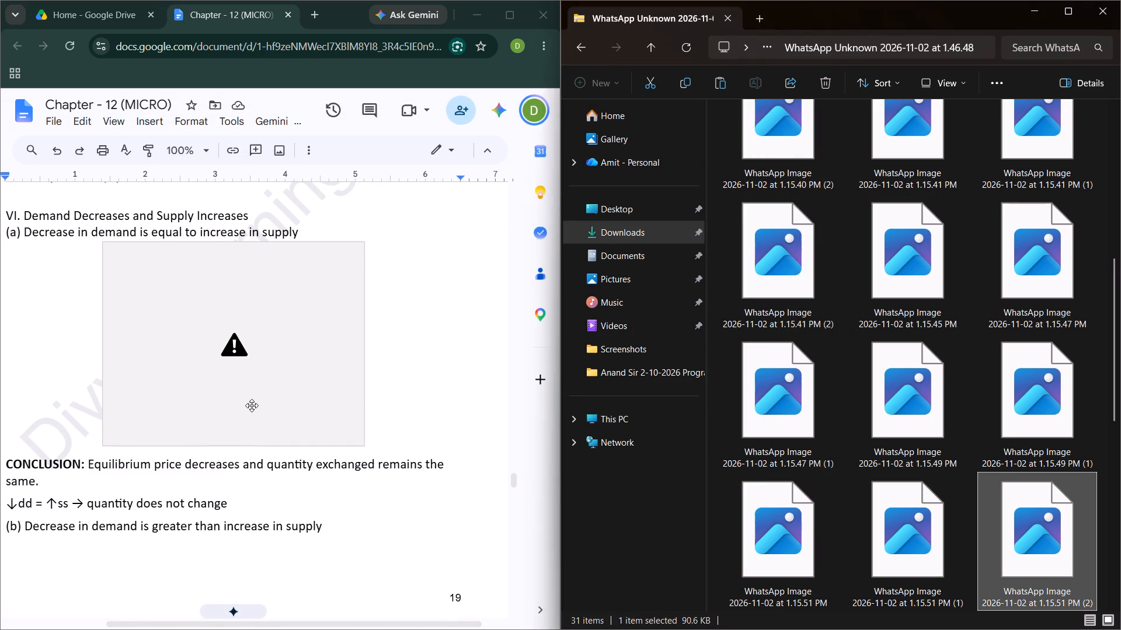
{"action": "left_click", "coordinate": [252, 405]}
{"action": "right_click", "coordinate": [252, 405]}
{"action": "left_click", "coordinate": [335, 304]}
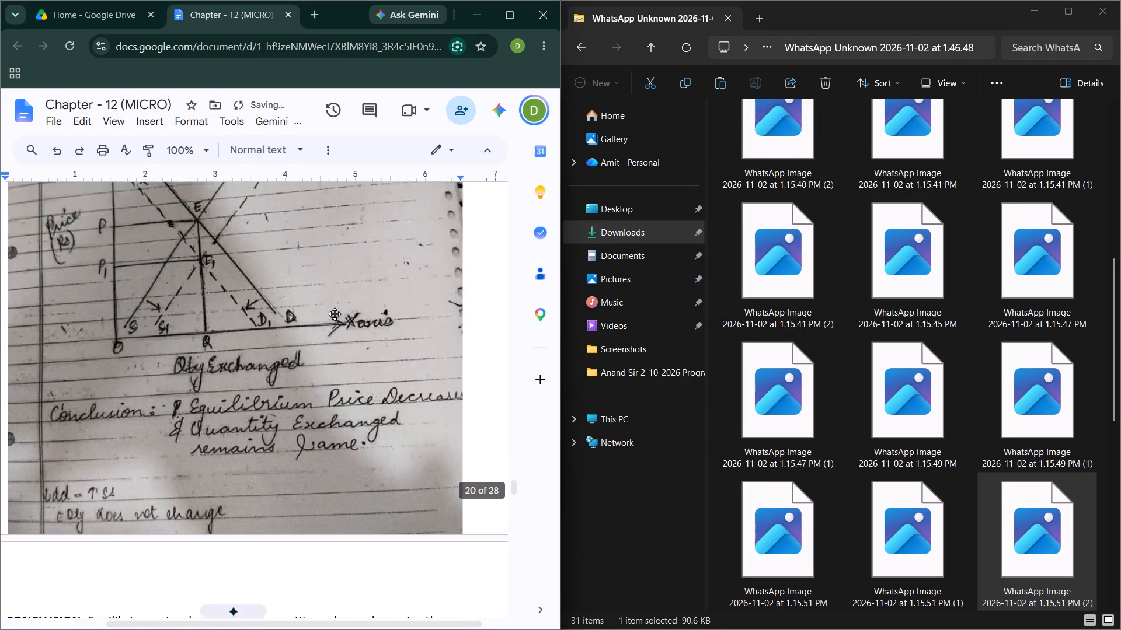
Crop the VI (a) photo to the diagram, bringing its lower corner in to just below "Qty Exchanged" and beyond the X axis label.
{"action": "triple_click", "coordinate": [311, 351]}
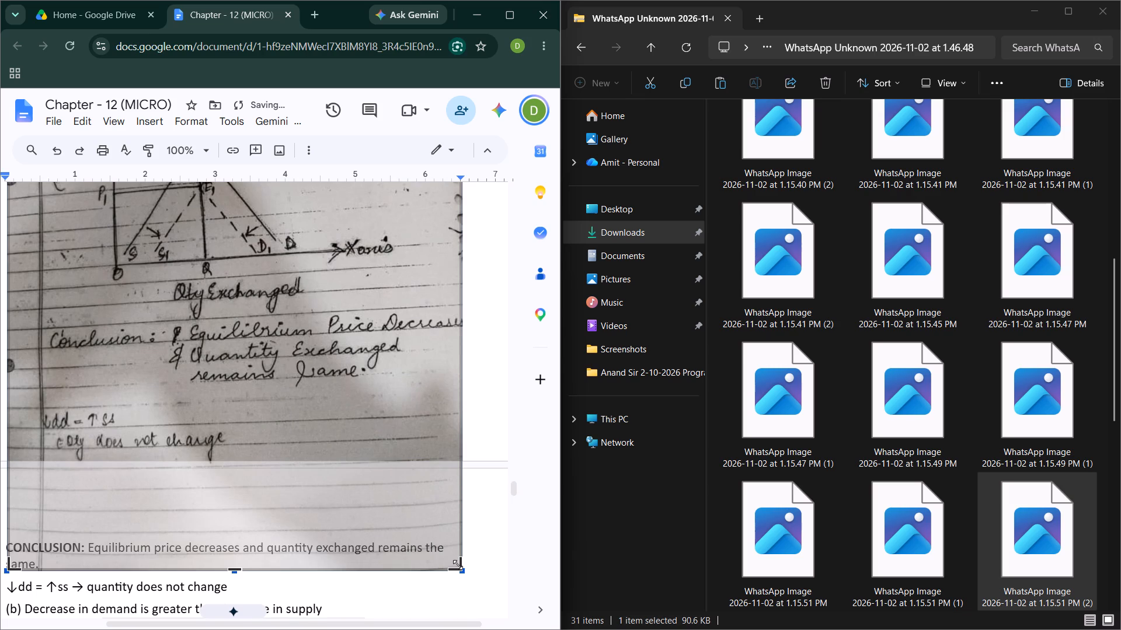
{"action": "left_click_drag", "start_coordinate": [458, 565], "coordinate": [415, 320]}
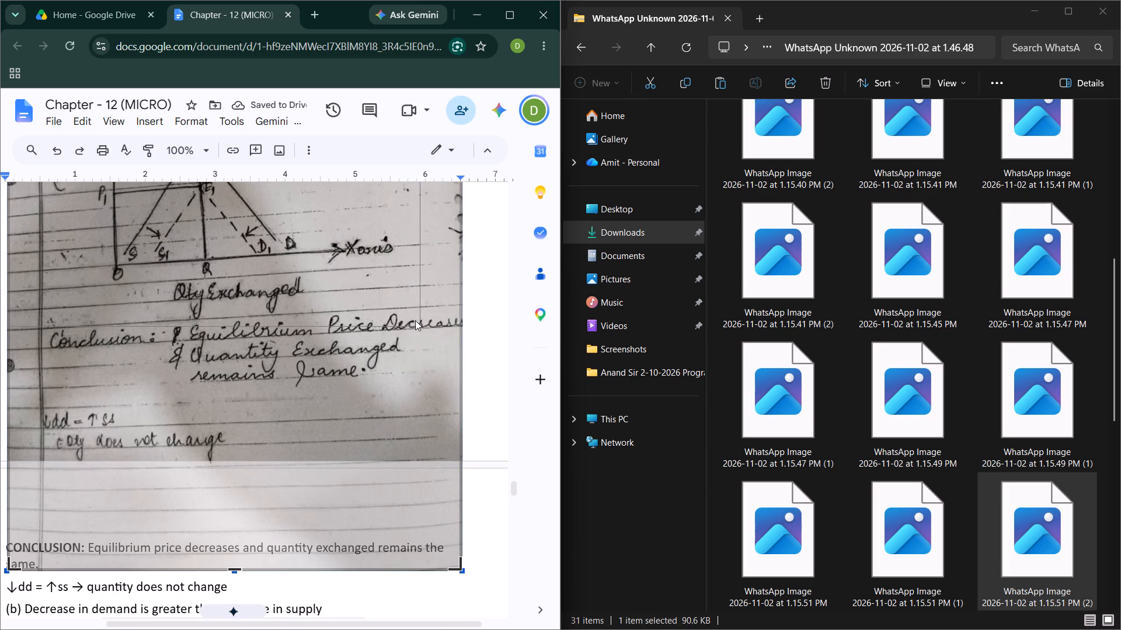
{"action": "left_click_drag", "start_coordinate": [415, 320], "coordinate": [420, 314]}
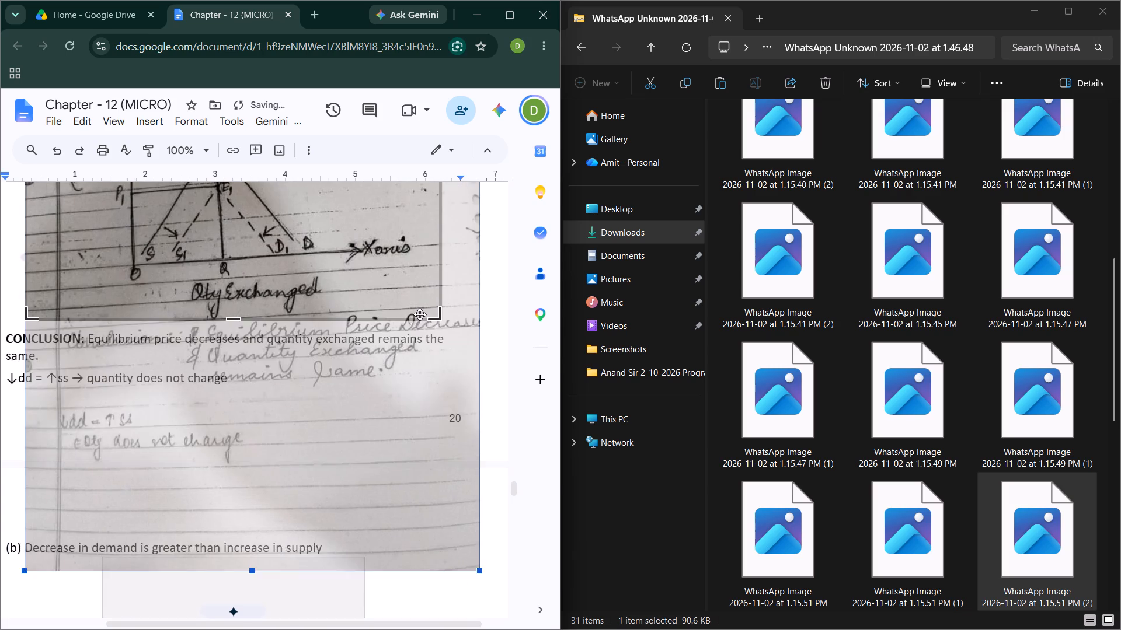
{"action": "scroll", "coordinate": [420, 316], "scroll_direction": "up", "scroll_amount": 6}
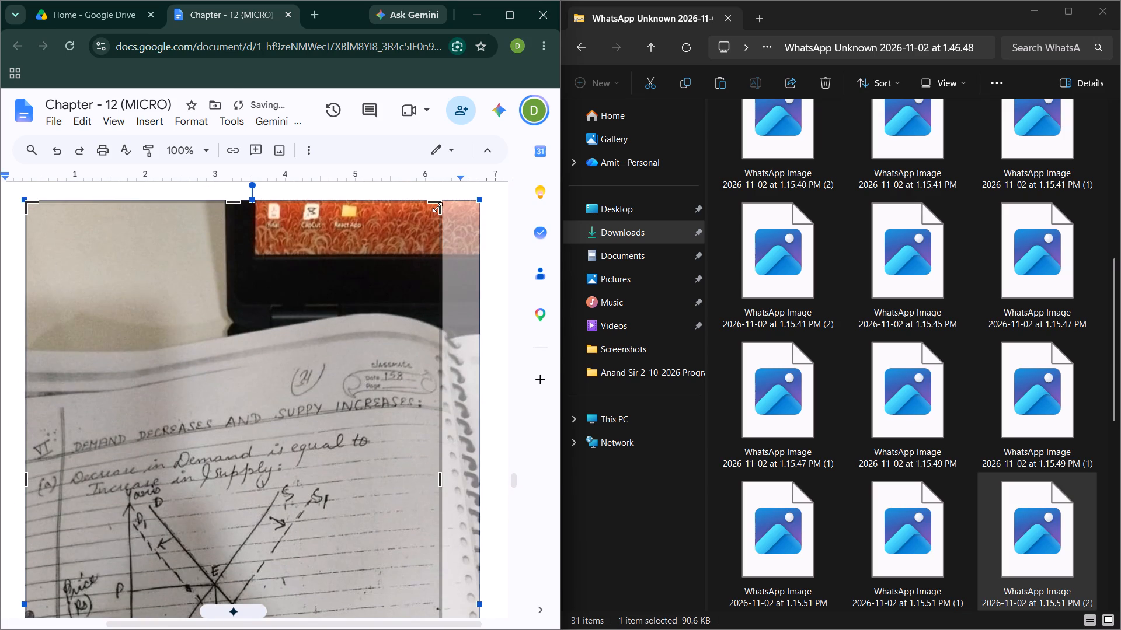
Crop the top of the VI (a) photo down to the diagram, removing the laptop and the handwritten heading.
{"action": "left_click_drag", "start_coordinate": [437, 207], "coordinate": [423, 491]}
{"action": "left_click", "coordinate": [431, 350]}
{"action": "scroll", "coordinate": [429, 393], "scroll_direction": "up", "scroll_amount": 2}
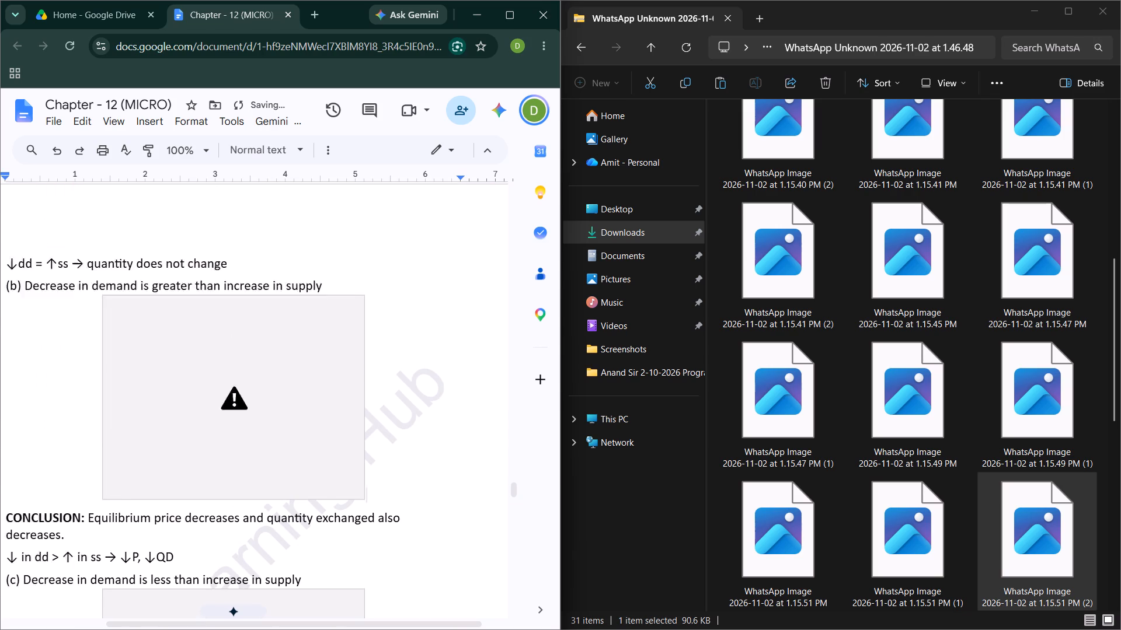
{"action": "scroll", "coordinate": [429, 400], "scroll_direction": "up", "scroll_amount": 4}
{"action": "double_click", "coordinate": [405, 324]}
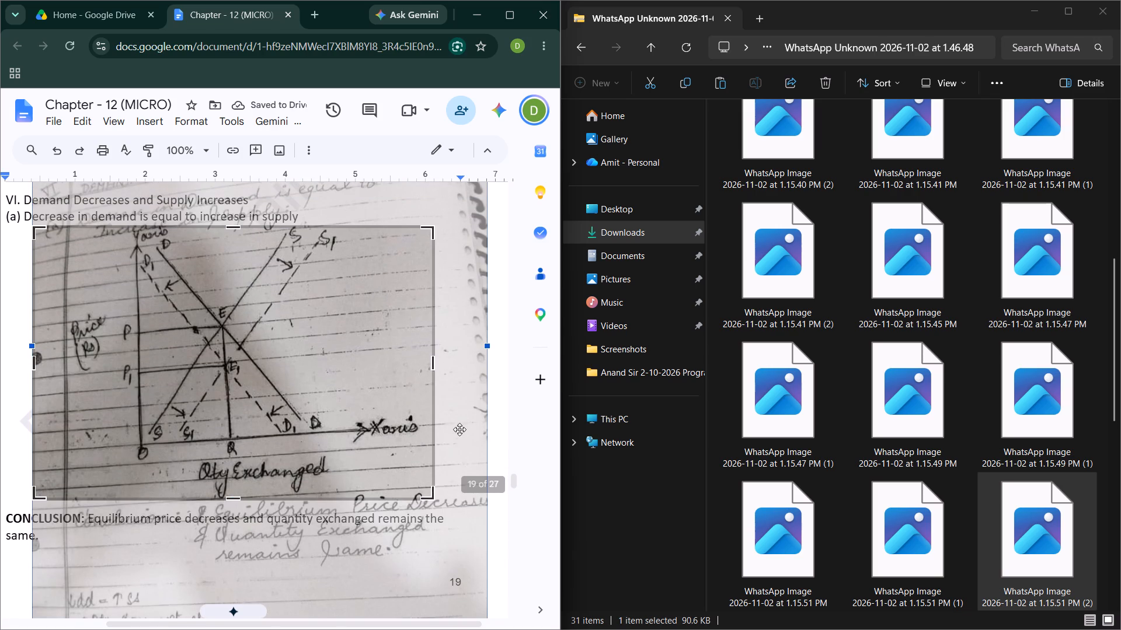
{"action": "left_click", "coordinate": [492, 409]}
{"action": "left_click", "coordinate": [417, 408]}
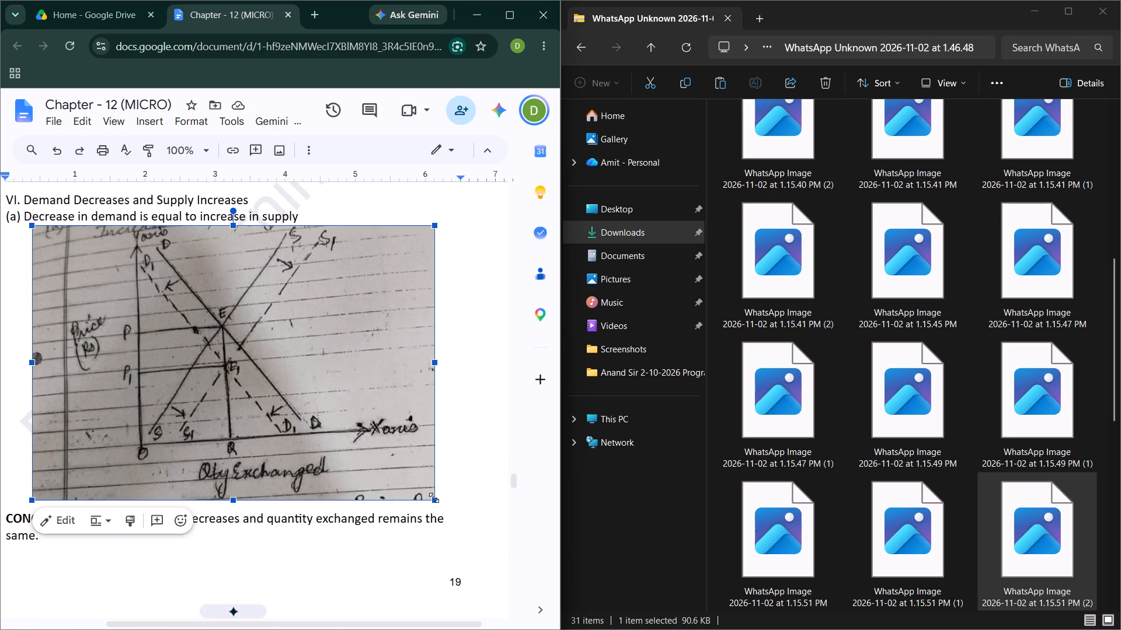
Shrink the cropped VI (a) diagram proportionally to about 3.4 inches wide.
{"action": "left_click_drag", "start_coordinate": [432, 496], "coordinate": [314, 284]}
{"action": "left_click_drag", "start_coordinate": [314, 284], "coordinate": [312, 282]}
{"action": "left_click_drag", "start_coordinate": [437, 502], "coordinate": [339, 428]}
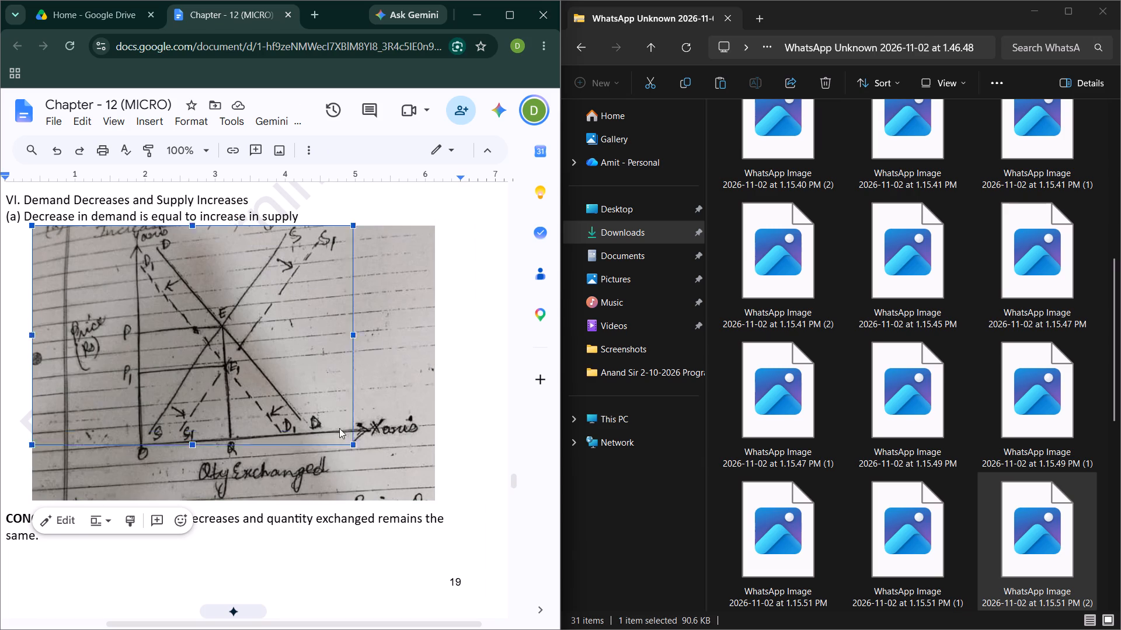
{"action": "left_click_drag", "start_coordinate": [339, 428], "coordinate": [274, 311]}
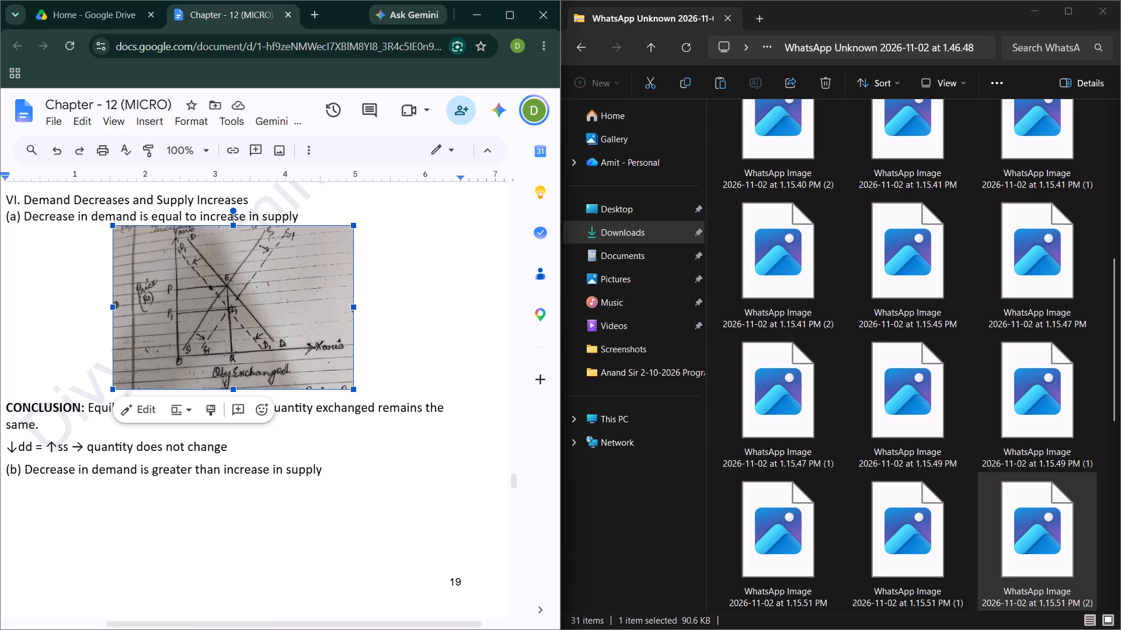
Copy the notebook photo "WhatsApp Image 2026-11-02 at 1.15.52 PM", showing decrease in demand greater than increase in supply, from the WhatsApp folder.
{"action": "left_click", "coordinate": [926, 20]}
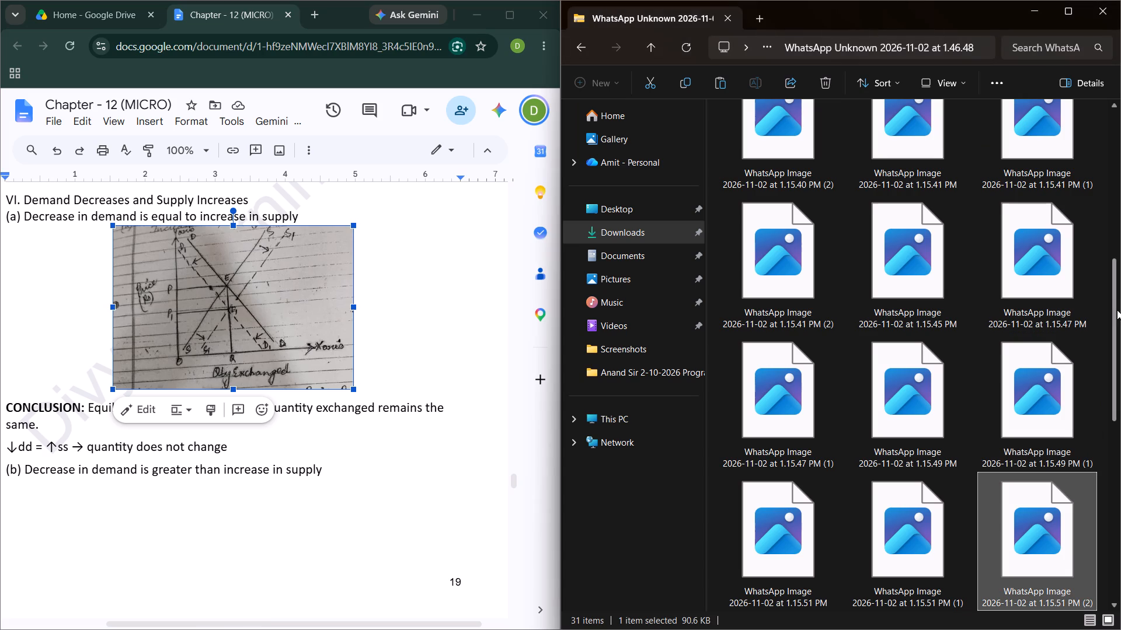
{"action": "left_click_drag", "start_coordinate": [1116, 310], "coordinate": [1116, 388]}
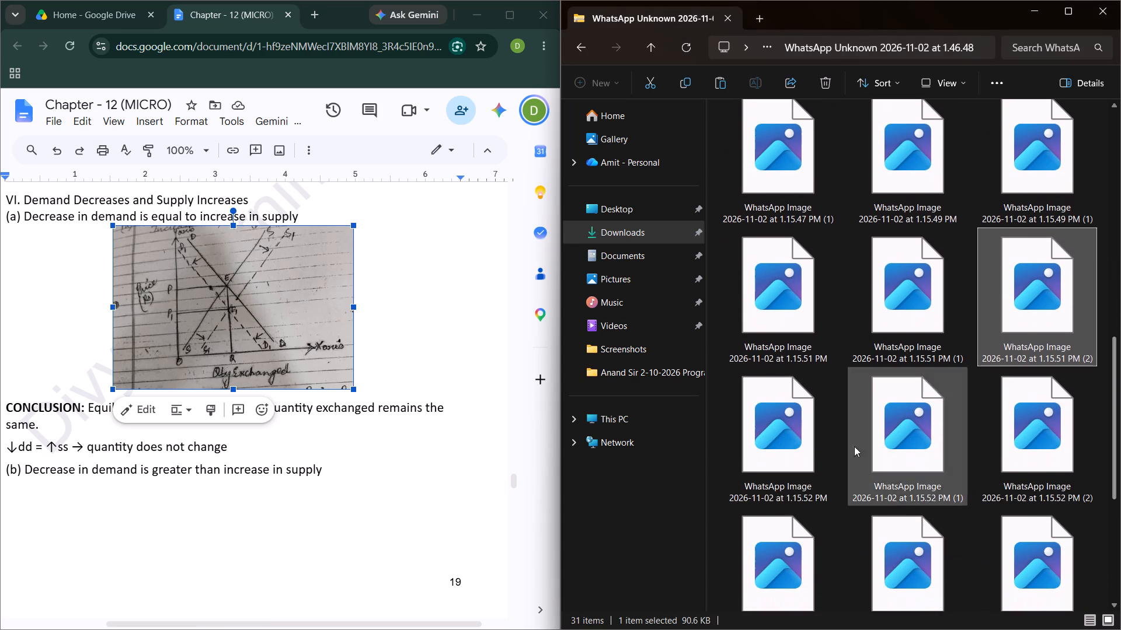
{"action": "double_click", "coordinate": [802, 451]}
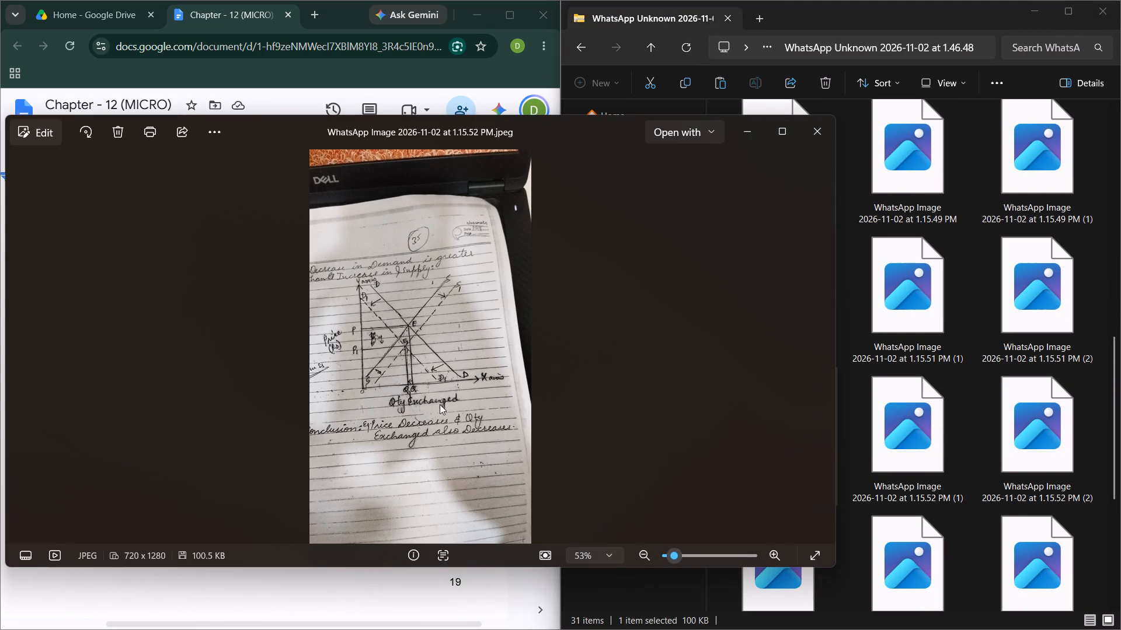
{"action": "right_click", "coordinate": [371, 353]}
{"action": "left_click", "coordinate": [394, 377]}
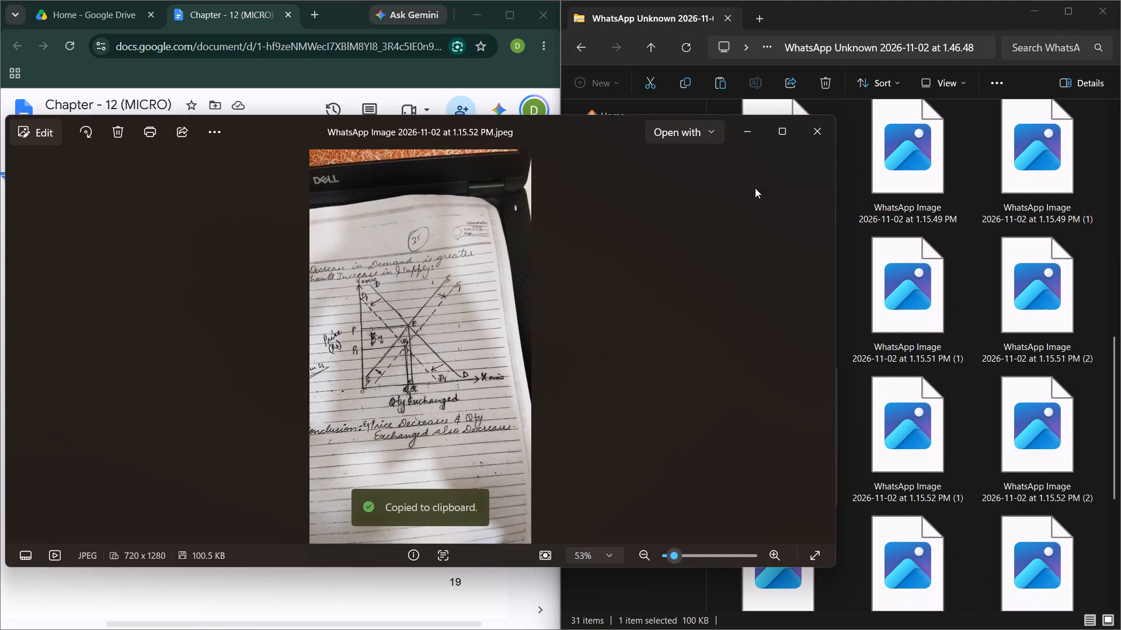
{"action": "left_click", "coordinate": [821, 140]}
Replace the broken image under VI (b) "Decrease in demand is greater than increase in supply" with the copied photo.
{"action": "scroll", "coordinate": [209, 487], "scroll_direction": "down", "scroll_amount": 4}
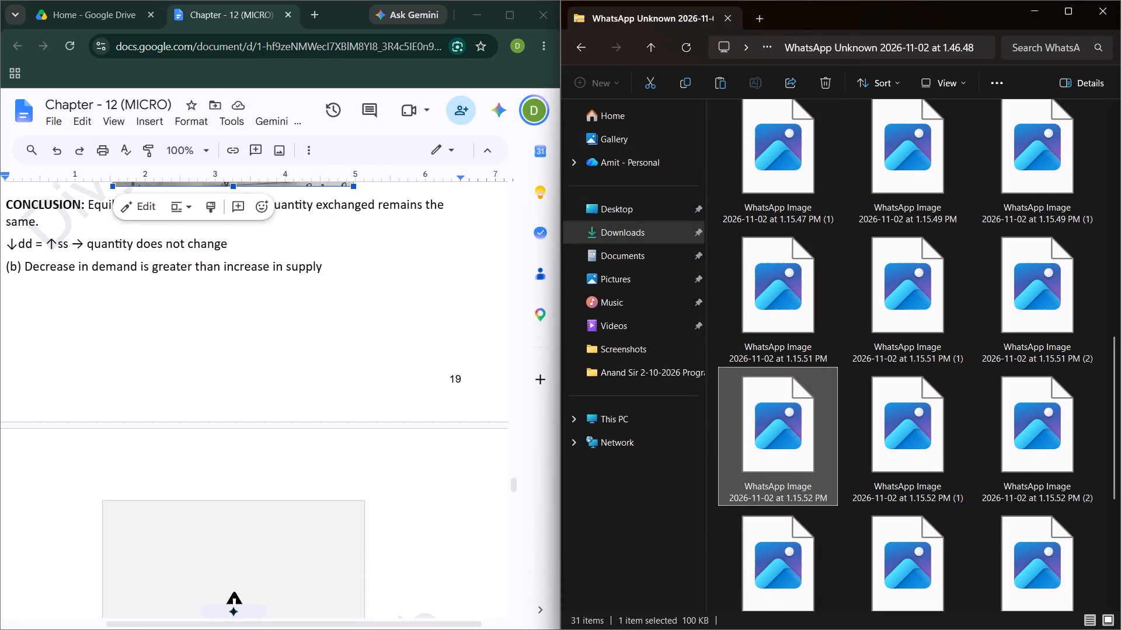
{"action": "left_click", "coordinate": [235, 505]}
{"action": "right_click", "coordinate": [235, 505]}
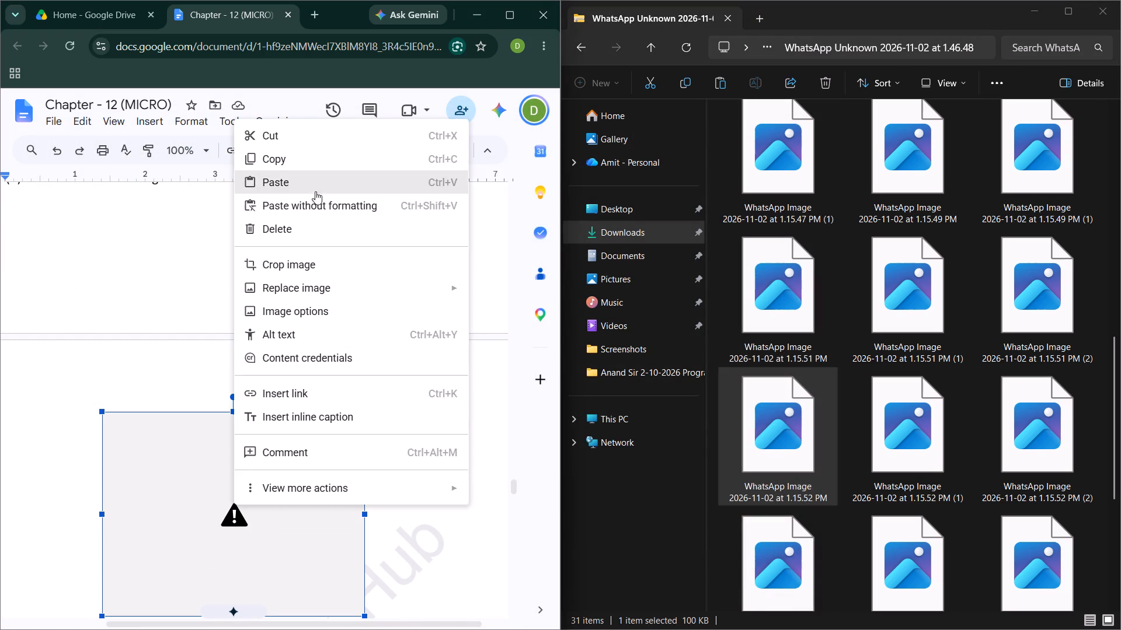
{"action": "left_click", "coordinate": [316, 179]}
Crop the blank notebook lines off the bottom of the VI (b) photo, undoing the accidental shift of the image within the frame.
{"action": "double_click", "coordinate": [313, 414]}
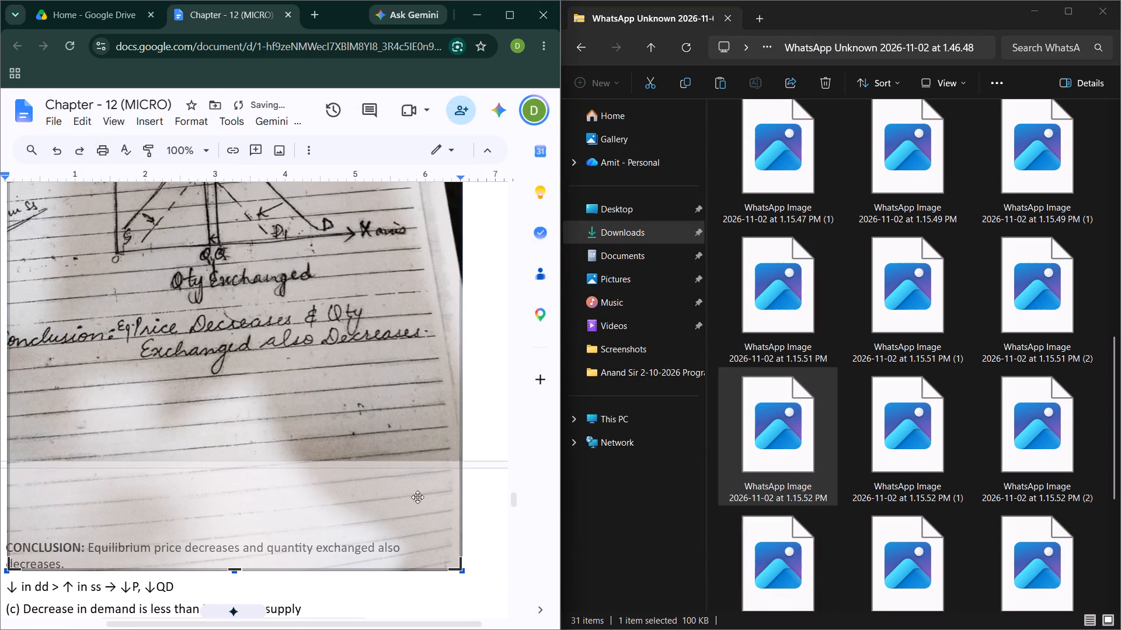
{"action": "left_click_drag", "start_coordinate": [458, 566], "coordinate": [440, 478]}
{"action": "left_click_drag", "start_coordinate": [438, 467], "coordinate": [430, 370]}
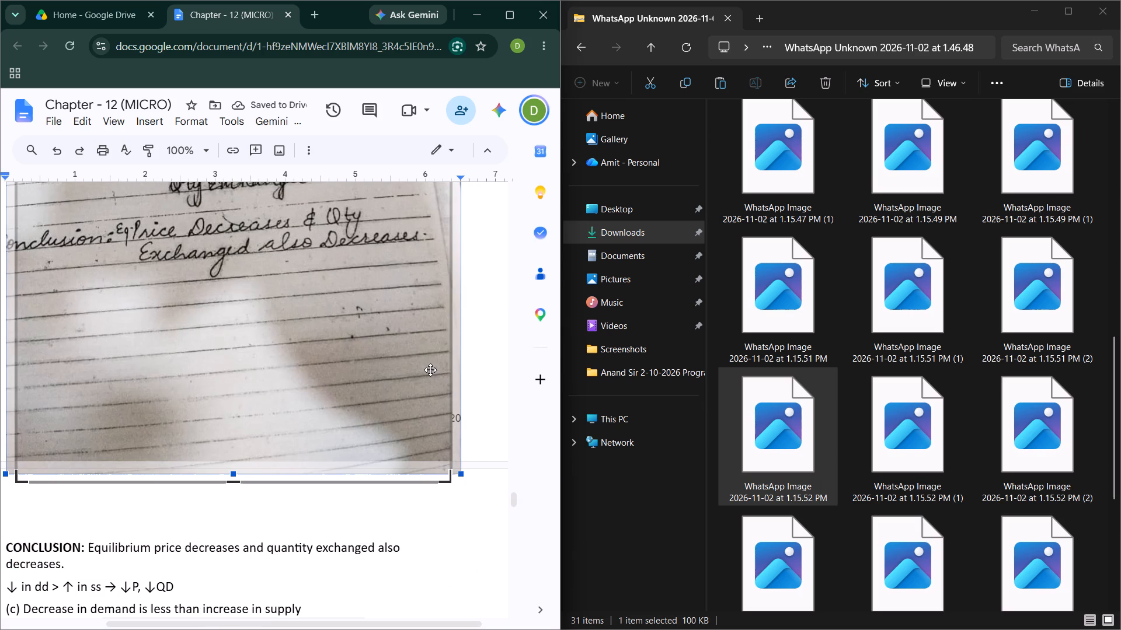
{"action": "key", "text": "ctrl+z"}
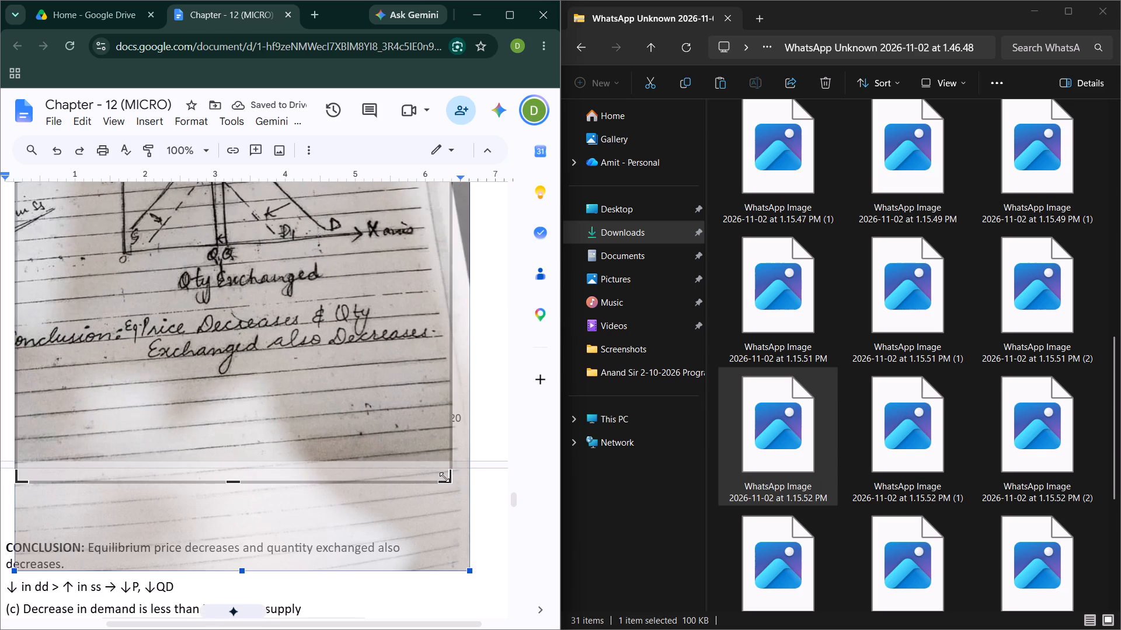
Crop the bottom of the VI (b) photo up to the "Qty Exchanged" label, removing the handwritten conclusion and blank lines below.
{"action": "left_click_drag", "start_coordinate": [447, 484], "coordinate": [447, 478]}
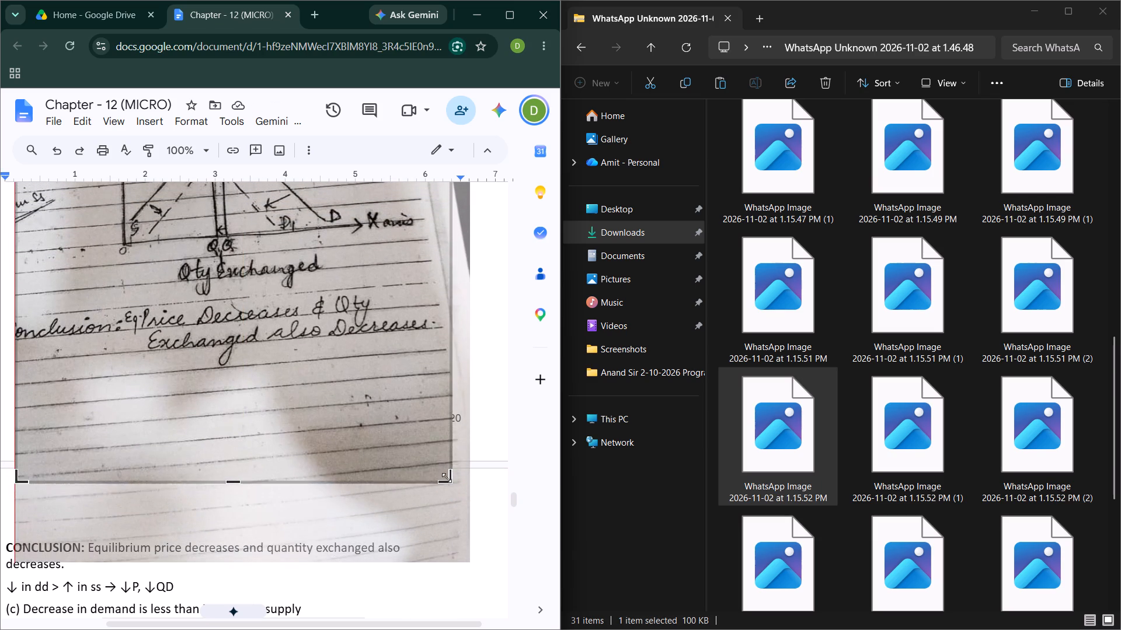
{"action": "left_click_drag", "start_coordinate": [447, 478], "coordinate": [447, 503]}
{"action": "left_click", "coordinate": [450, 484]}
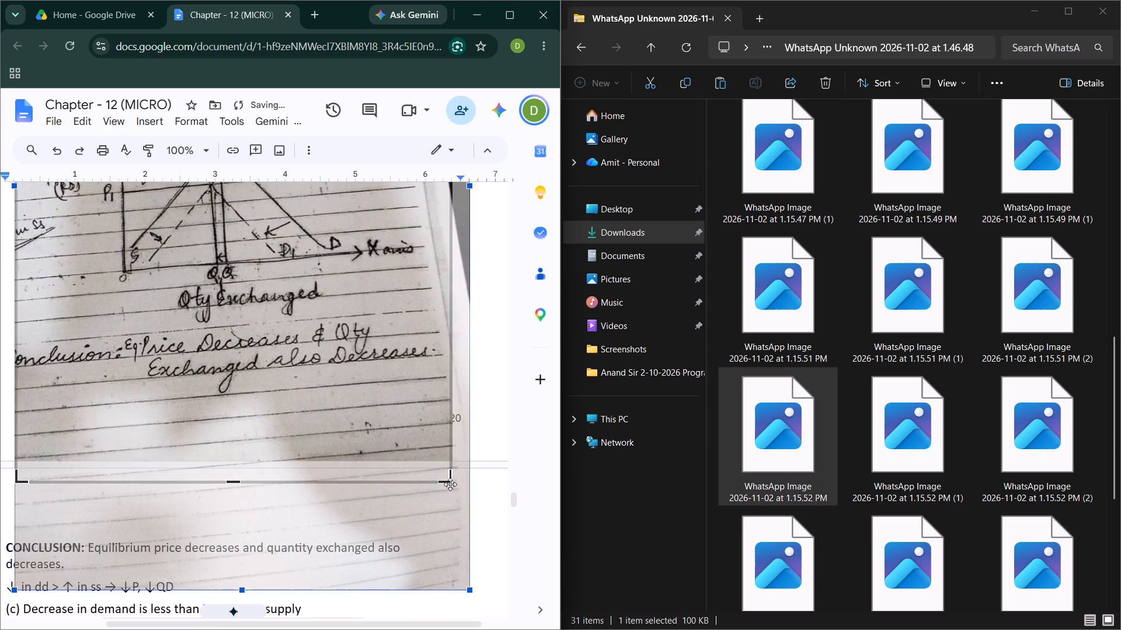
{"action": "left_click_drag", "start_coordinate": [450, 478], "coordinate": [420, 304]}
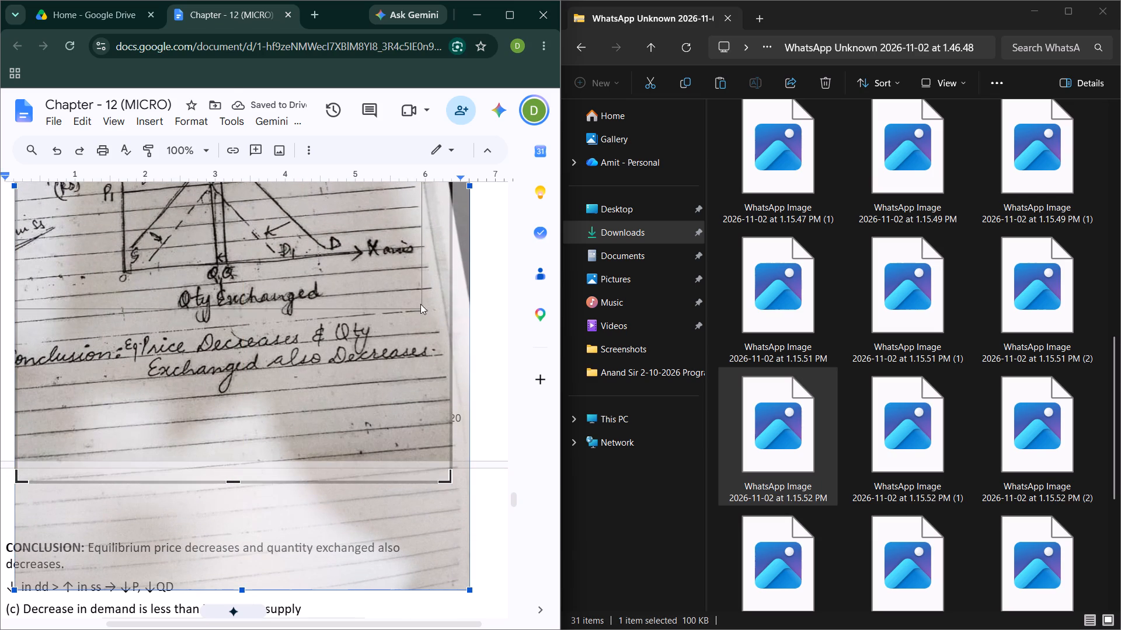
{"action": "left_click_drag", "start_coordinate": [420, 304], "coordinate": [428, 320]}
Crop the top of the VI (b) photo down to the diagram, removing the laptop and most of the handwritten heading.
{"action": "scroll", "coordinate": [398, 380], "scroll_direction": "up", "scroll_amount": 7}
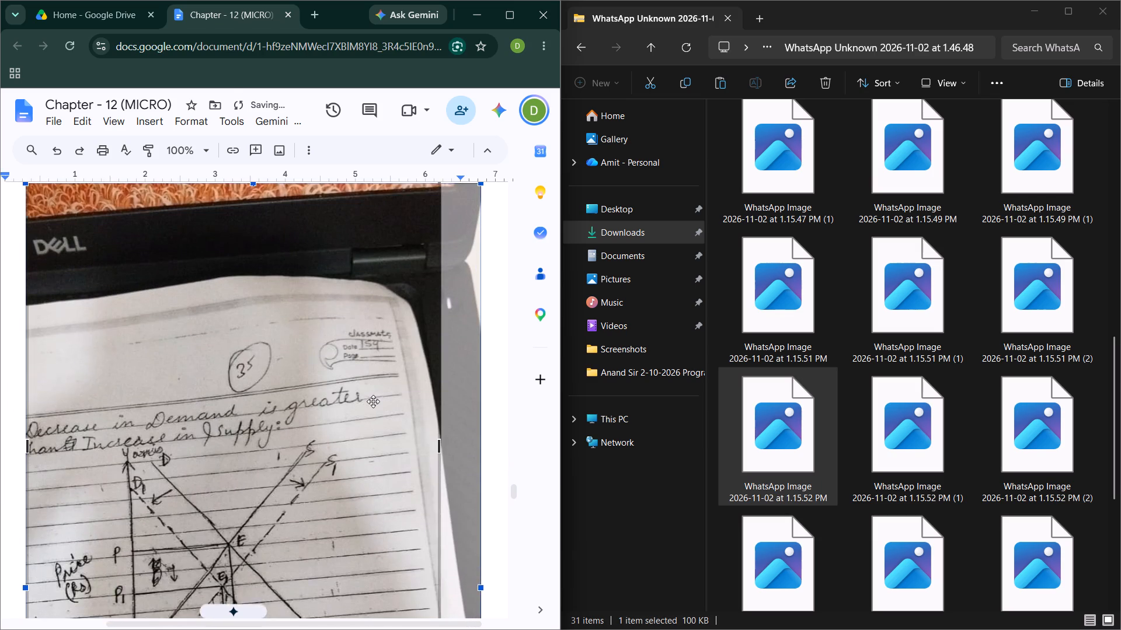
{"action": "left_click_drag", "start_coordinate": [436, 279], "coordinate": [395, 554]}
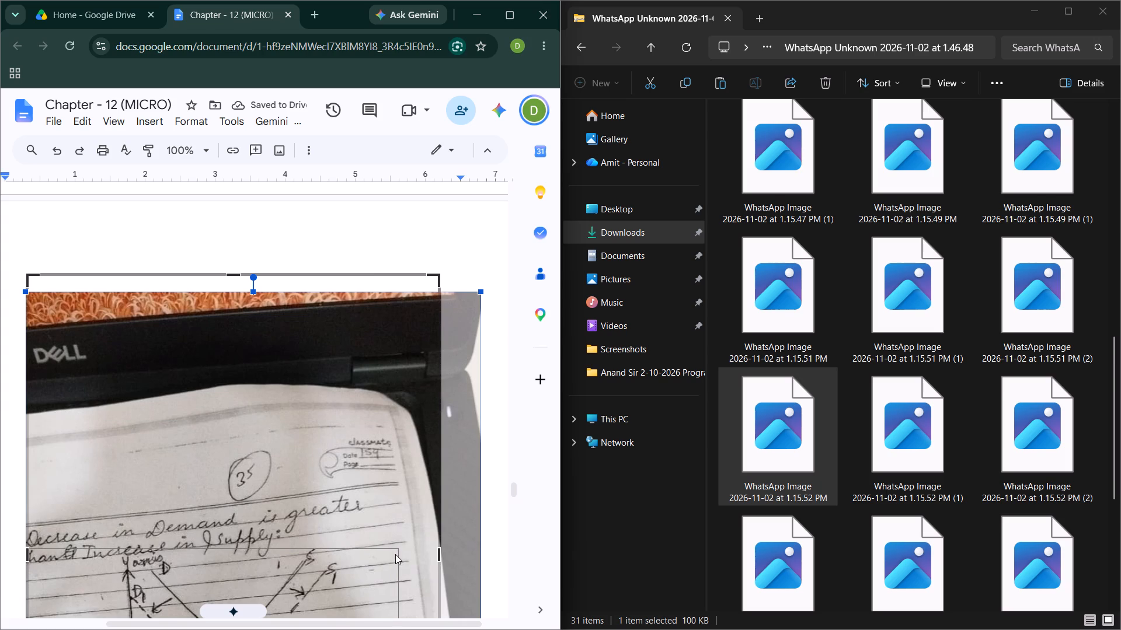
{"action": "left_click_drag", "start_coordinate": [395, 554], "coordinate": [405, 549]}
{"action": "scroll", "coordinate": [402, 549], "scroll_direction": "down", "scroll_amount": 2}
{"action": "scroll", "coordinate": [374, 521], "scroll_direction": "up", "scroll_amount": 1}
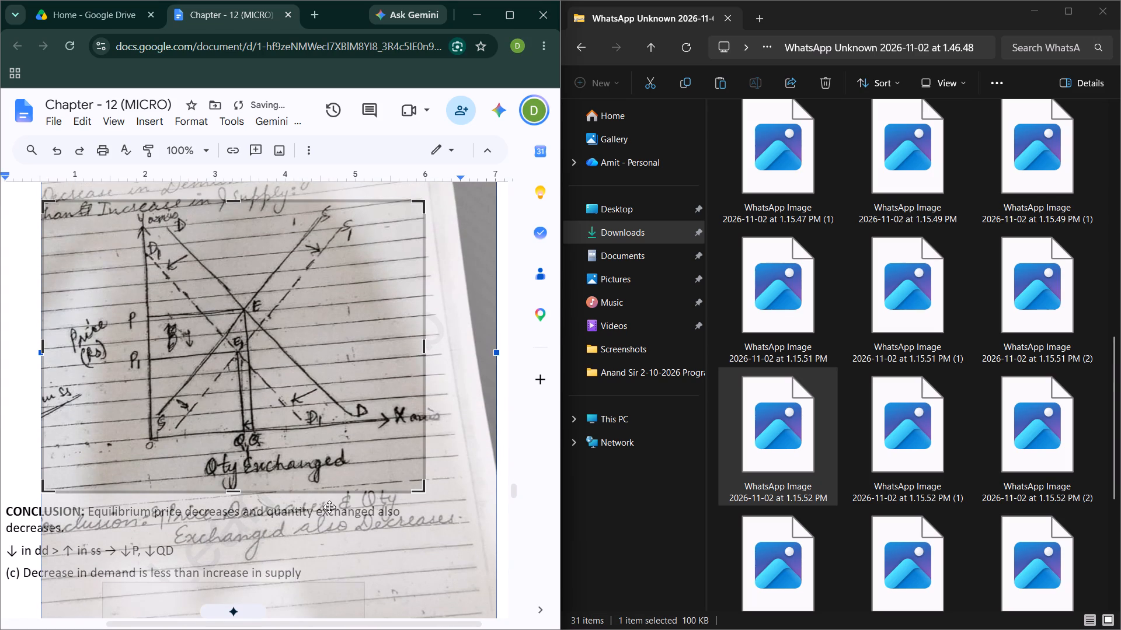
{"action": "left_click", "coordinate": [509, 422]}
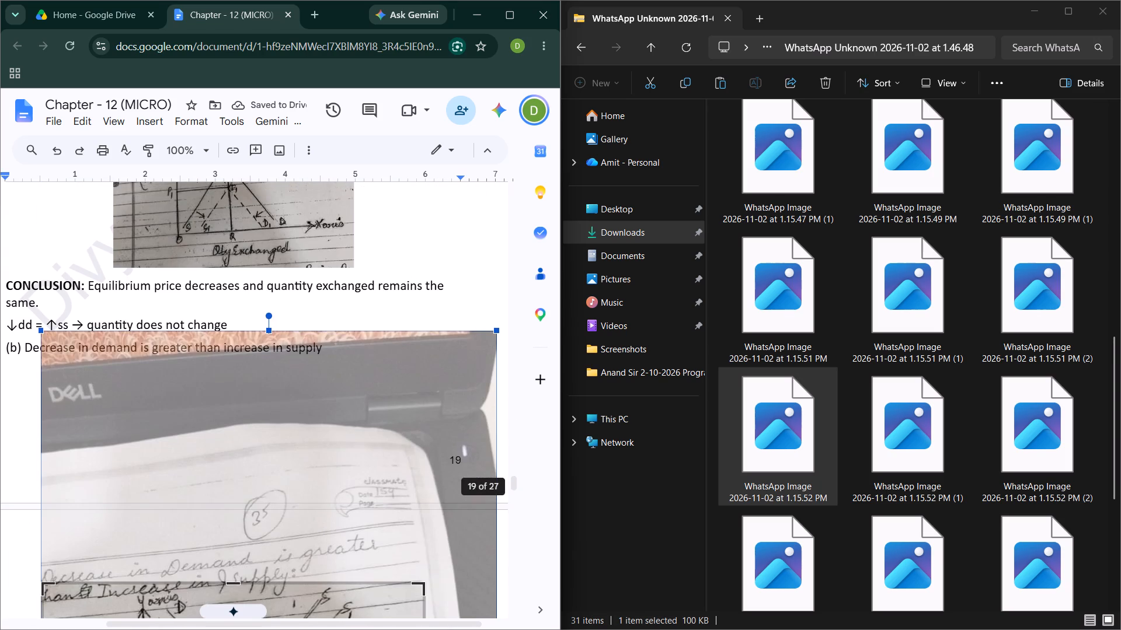
{"action": "left_click", "coordinate": [454, 309]}
{"action": "scroll", "coordinate": [318, 575], "scroll_direction": "down", "scroll_amount": 3}
{"action": "scroll", "coordinate": [320, 492], "scroll_direction": "down", "scroll_amount": 2}
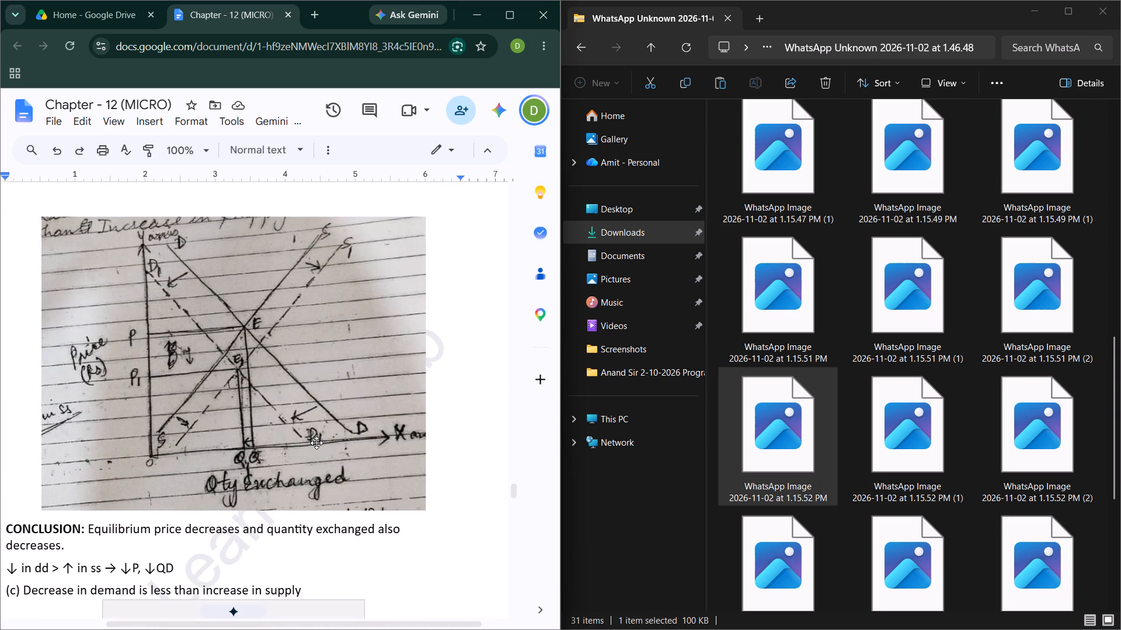
Shrink the cropped VI (b) diagram proportionally to about 3.6 inches wide.
{"action": "left_click", "coordinate": [316, 443]}
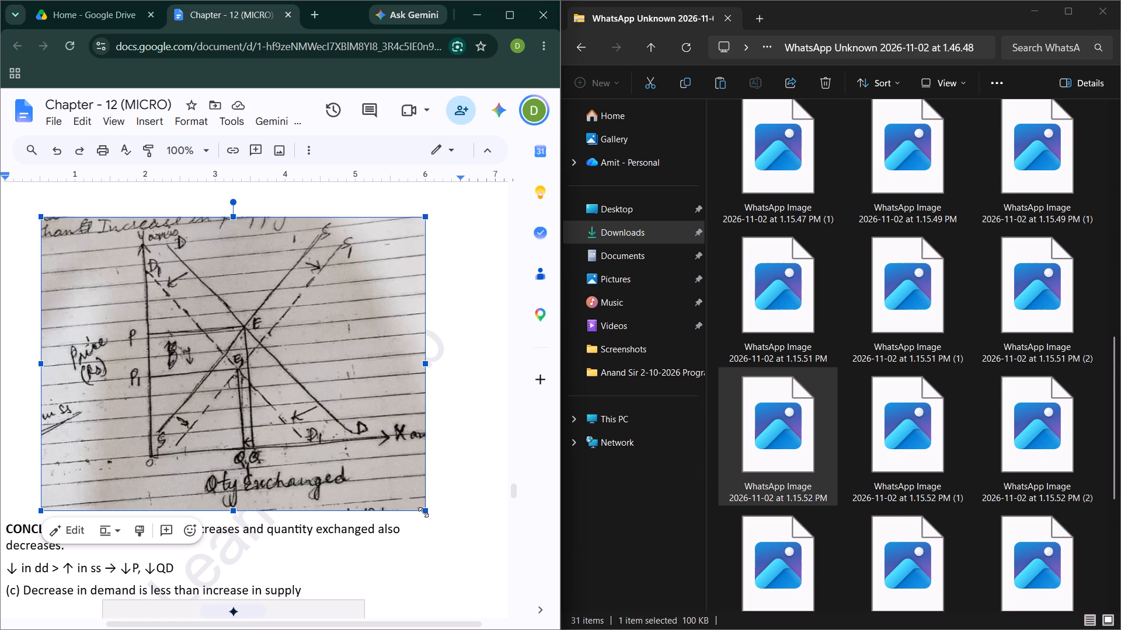
{"action": "left_click_drag", "start_coordinate": [423, 509], "coordinate": [288, 314]}
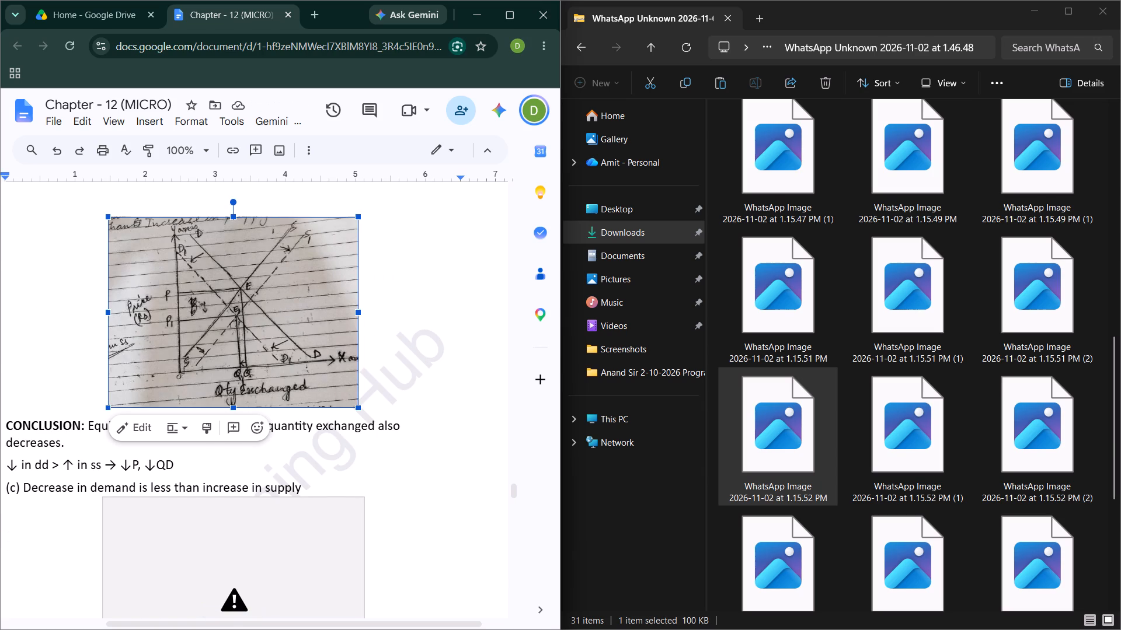
Replace the broken image under "(c) Decrease in demand is less than increase in supply" with the photo "WhatsApp Image 2026-11-02 at 1.15.52 PM (1)".
{"action": "scroll", "coordinate": [262, 441], "scroll_direction": "down", "scroll_amount": 1}
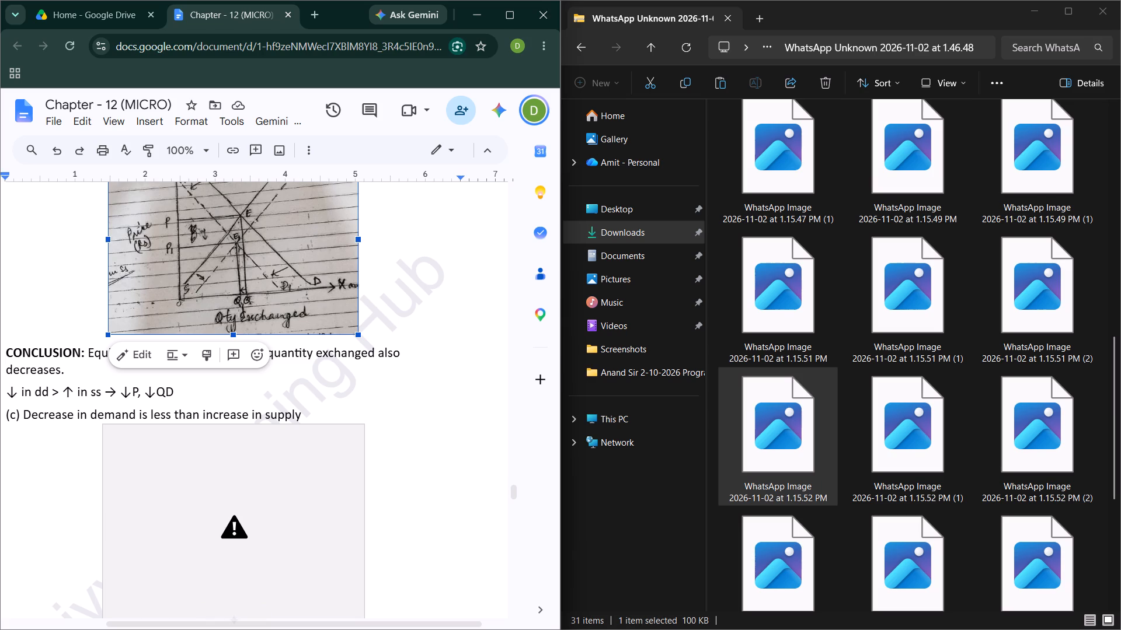
{"action": "scroll", "coordinate": [234, 439], "scroll_direction": "up", "scroll_amount": 1}
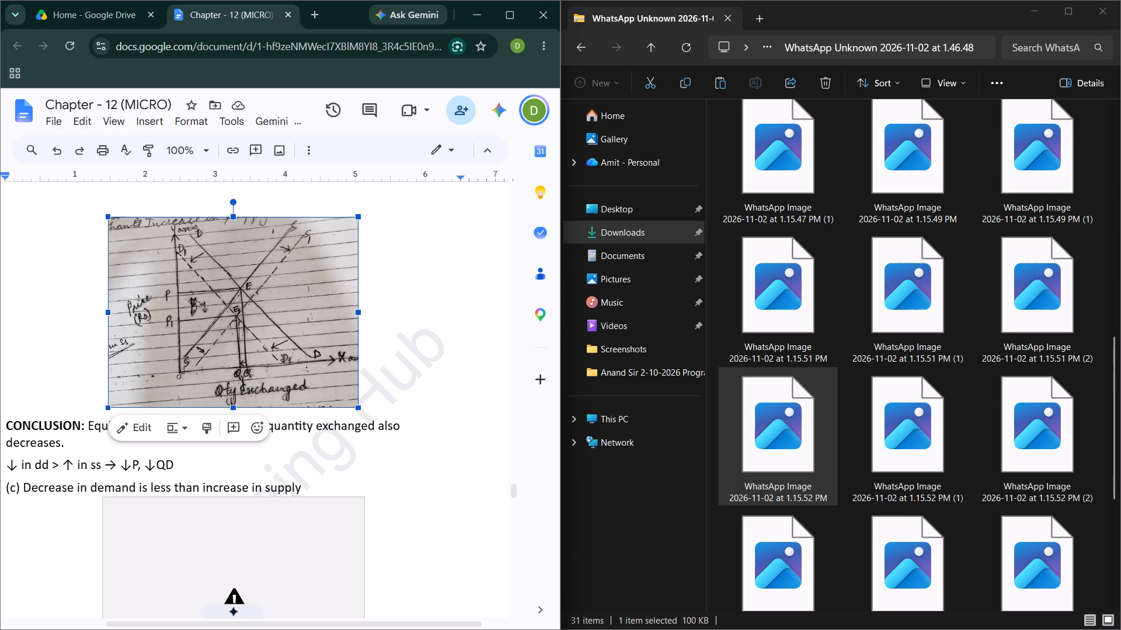
{"action": "left_click", "coordinate": [887, 19]}
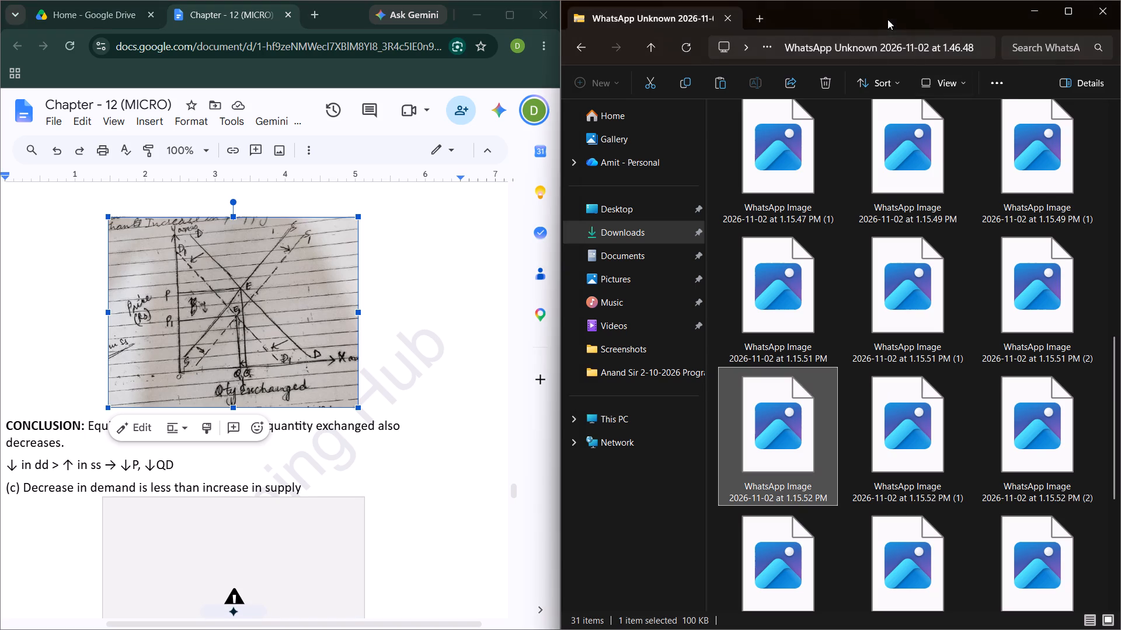
{"action": "double_click", "coordinate": [916, 407]}
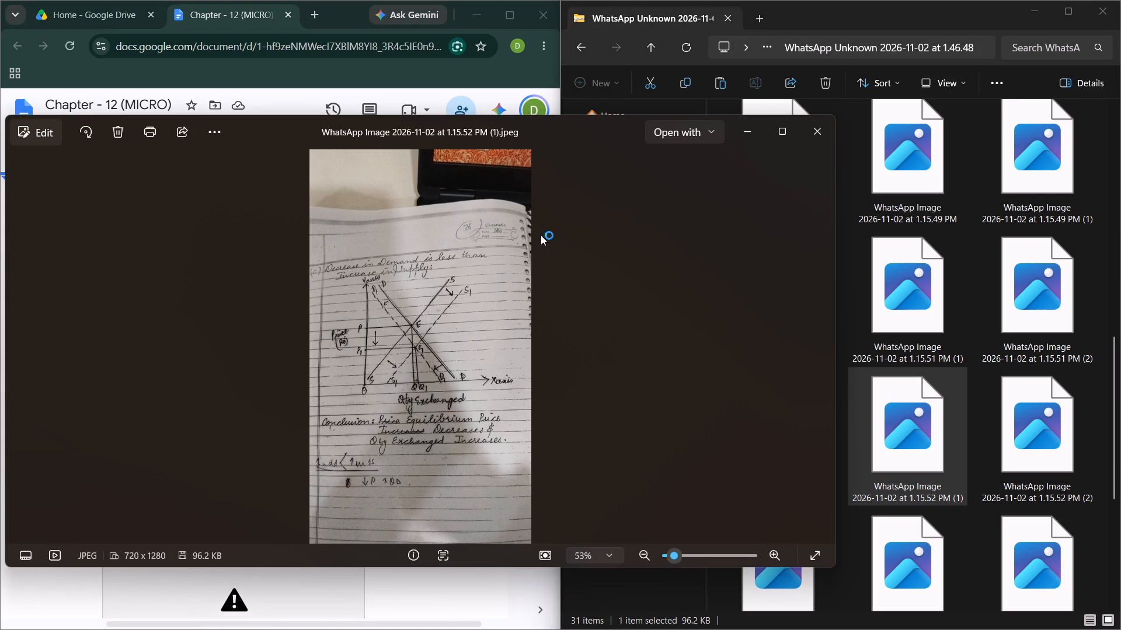
{"action": "right_click", "coordinate": [380, 370]}
{"action": "left_click", "coordinate": [409, 397]}
{"action": "left_click", "coordinate": [824, 129]}
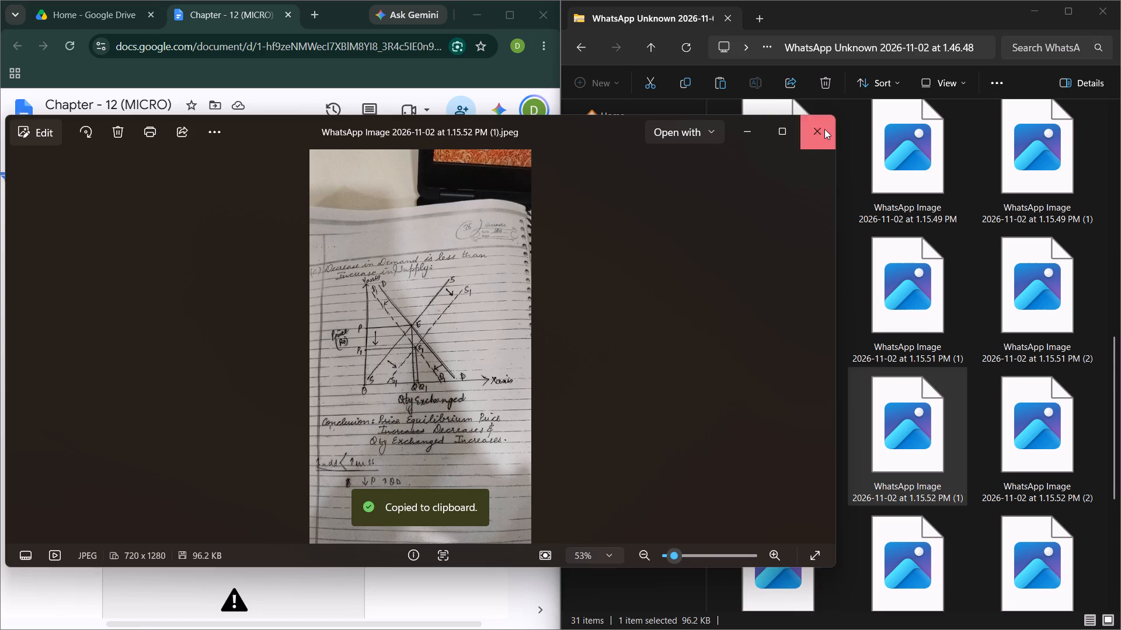
{"action": "scroll", "coordinate": [295, 502], "scroll_direction": "down", "scroll_amount": 1}
{"action": "left_click", "coordinate": [250, 469]}
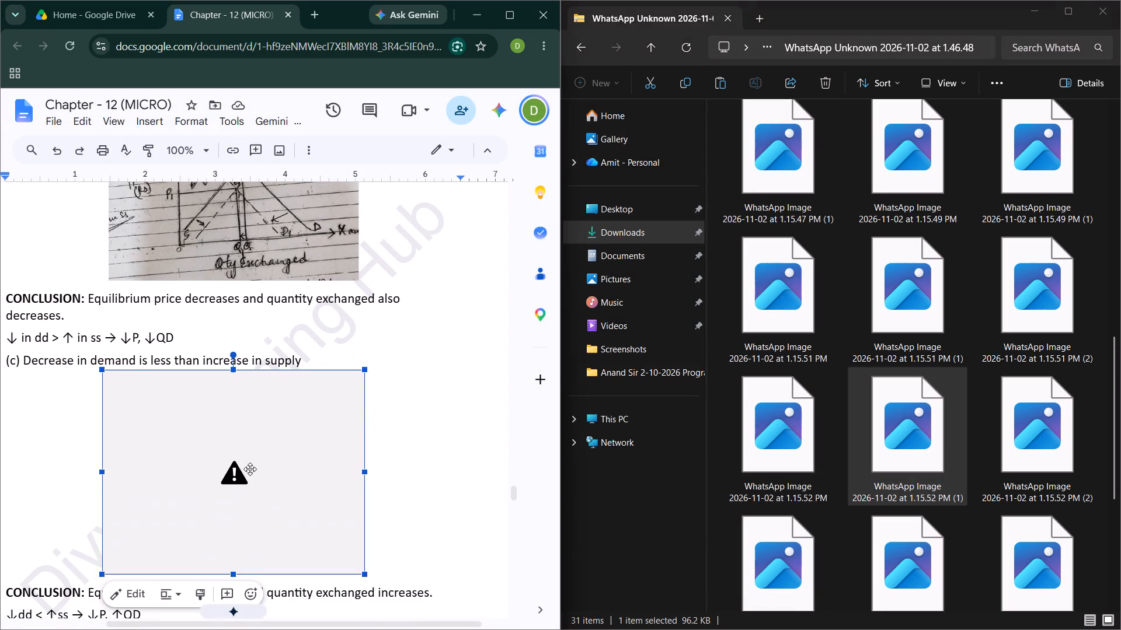
{"action": "right_click", "coordinate": [250, 469]}
{"action": "left_click", "coordinate": [311, 318]}
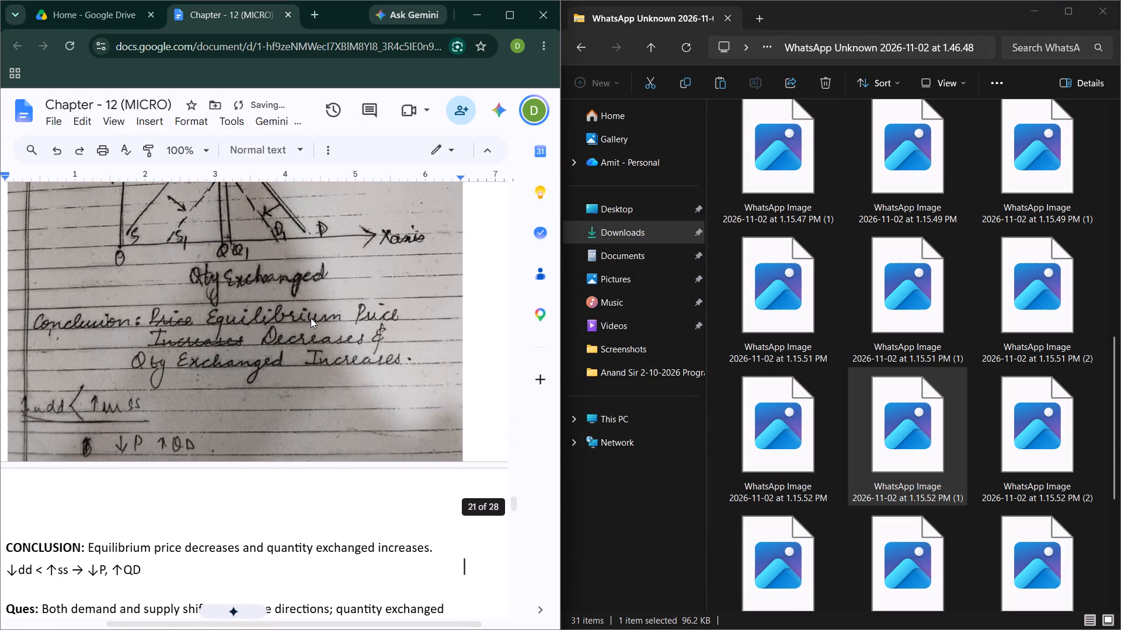
Crop the bottom of the (c) photo up to the "Qty Exchanged" label, removing the handwritten conclusion and trimming the photo's right edge slightly.
{"action": "scroll", "coordinate": [298, 444], "scroll_direction": "down", "scroll_amount": 3}
{"action": "scroll", "coordinate": [298, 444], "scroll_direction": "up", "scroll_amount": 4}
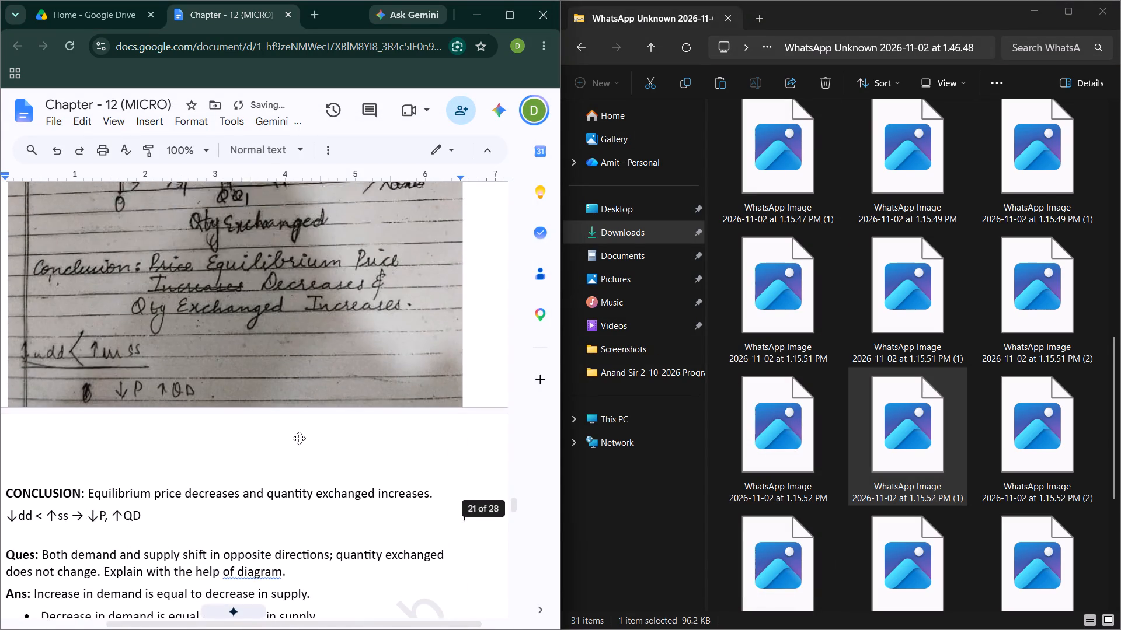
{"action": "double_click", "coordinate": [301, 372]}
{"action": "scroll", "coordinate": [422, 485], "scroll_direction": "down", "scroll_amount": 2}
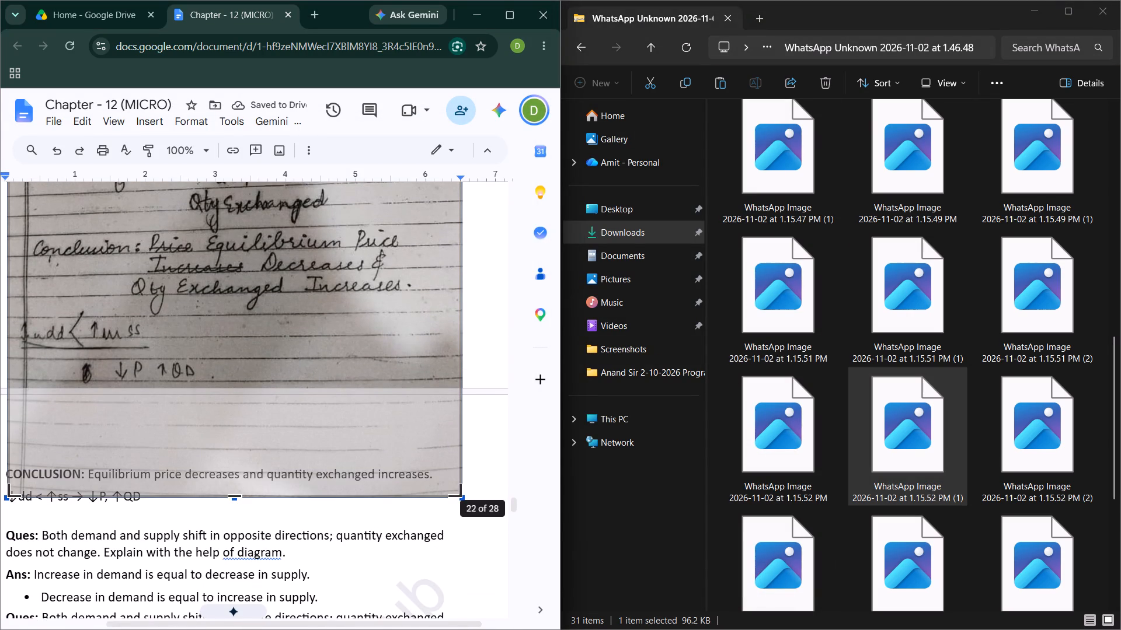
{"action": "left_click_drag", "start_coordinate": [459, 494], "coordinate": [415, 232]}
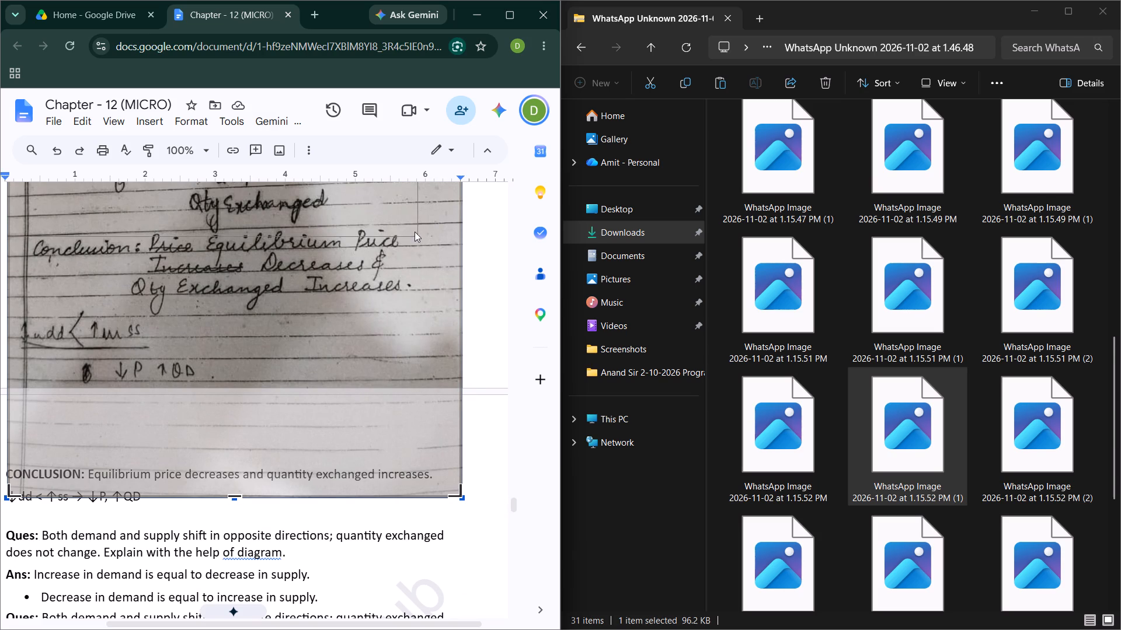
{"action": "left_click_drag", "start_coordinate": [415, 232], "coordinate": [415, 227]}
Crop the top of the (c) photo down to the diagram, removing the laptop and the handwritten heading.
{"action": "scroll", "coordinate": [412, 249], "scroll_direction": "up", "scroll_amount": 7}
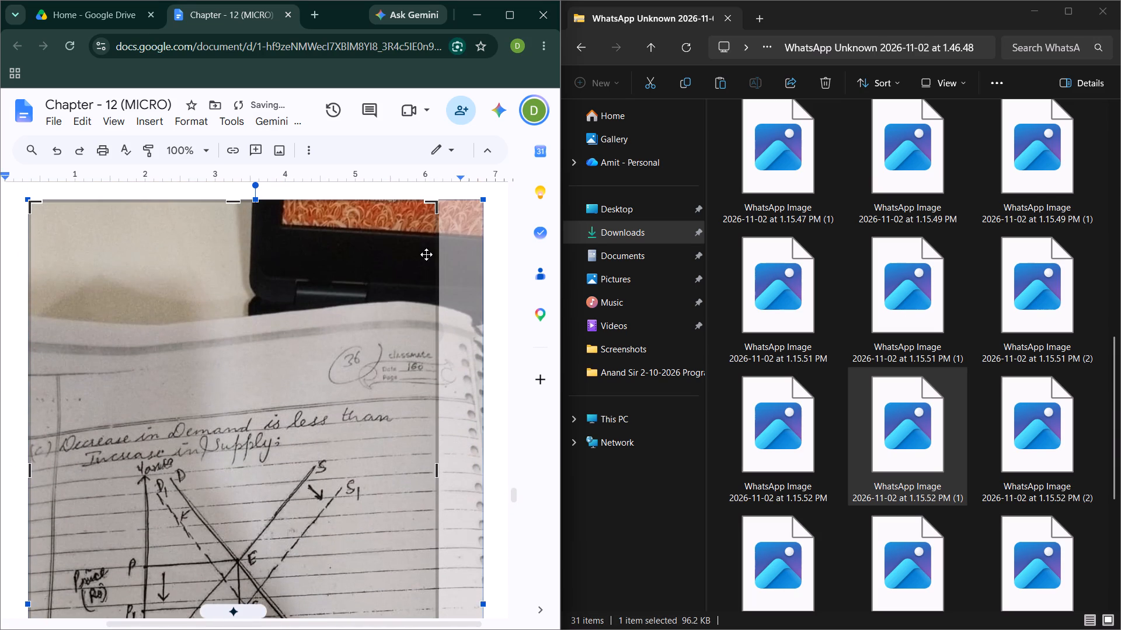
{"action": "left_click_drag", "start_coordinate": [435, 205], "coordinate": [420, 467]}
{"action": "left_click", "coordinate": [444, 310]}
{"action": "scroll", "coordinate": [408, 350], "scroll_direction": "up", "scroll_amount": 8}
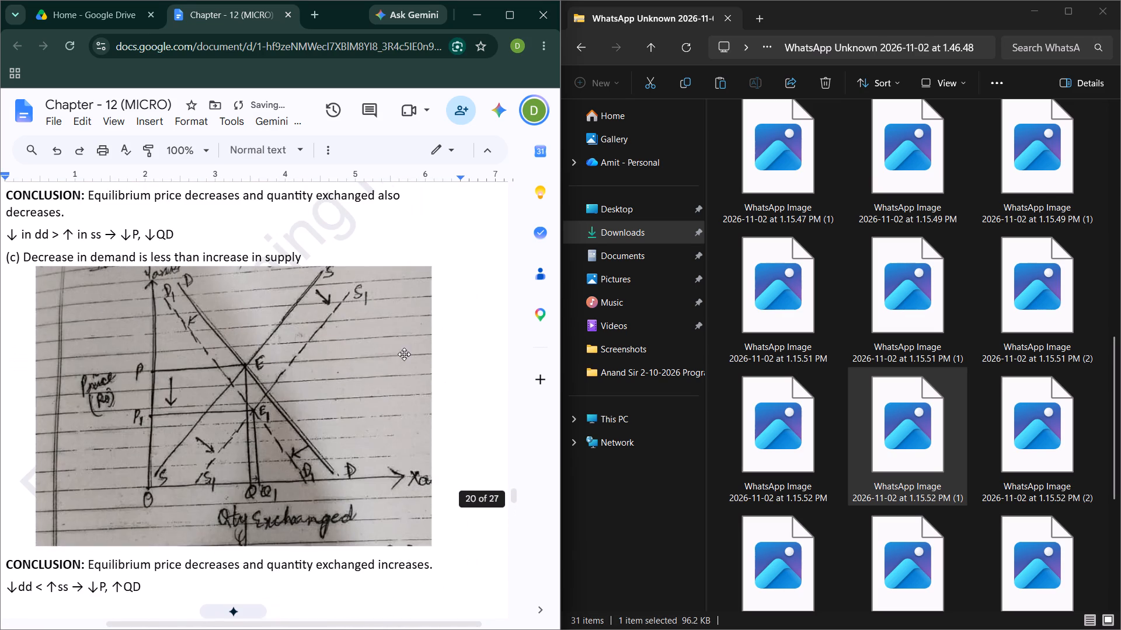
Shrink the cropped VI (c) diagram proportionally.
{"action": "left_click", "coordinate": [401, 337]}
{"action": "left_click_drag", "start_coordinate": [431, 566], "coordinate": [312, 405]}
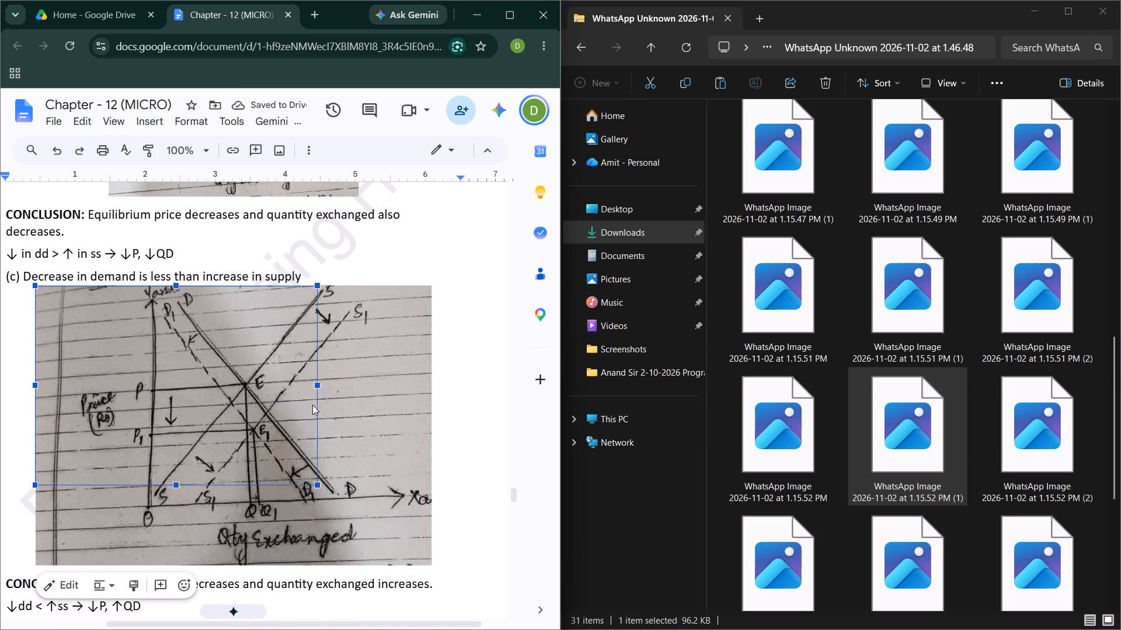
Shrink the cropped VI (c) diagram further, keeping its proportions, to about 3.5 inches wide.
{"action": "left_click_drag", "start_coordinate": [312, 405], "coordinate": [279, 363]}
{"action": "scroll", "coordinate": [319, 526], "scroll_direction": "down", "scroll_amount": 2}
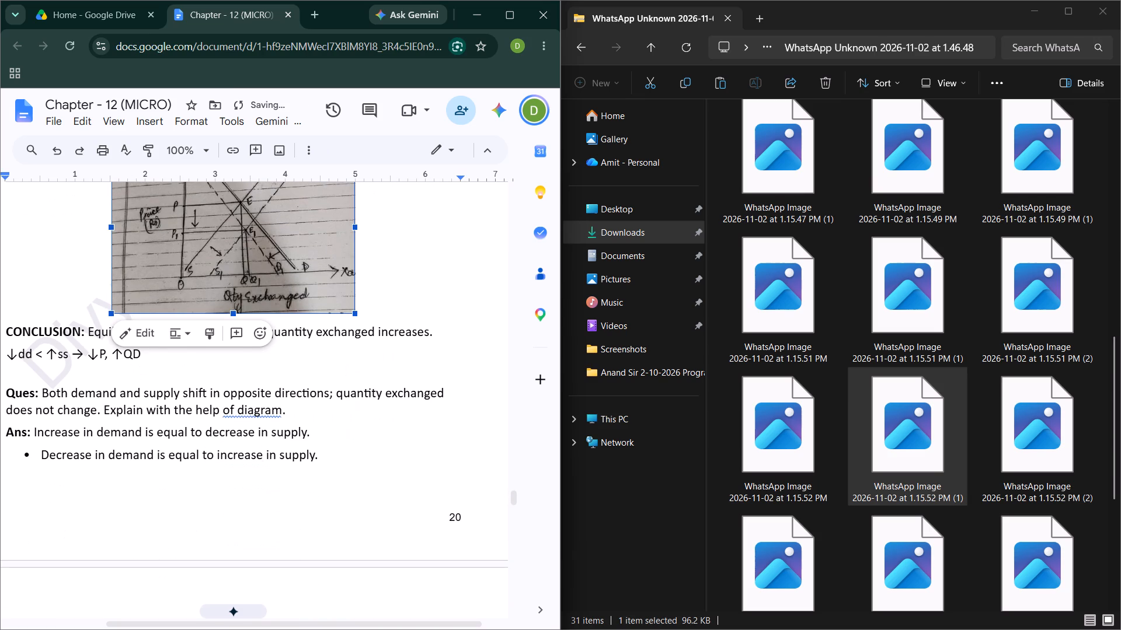
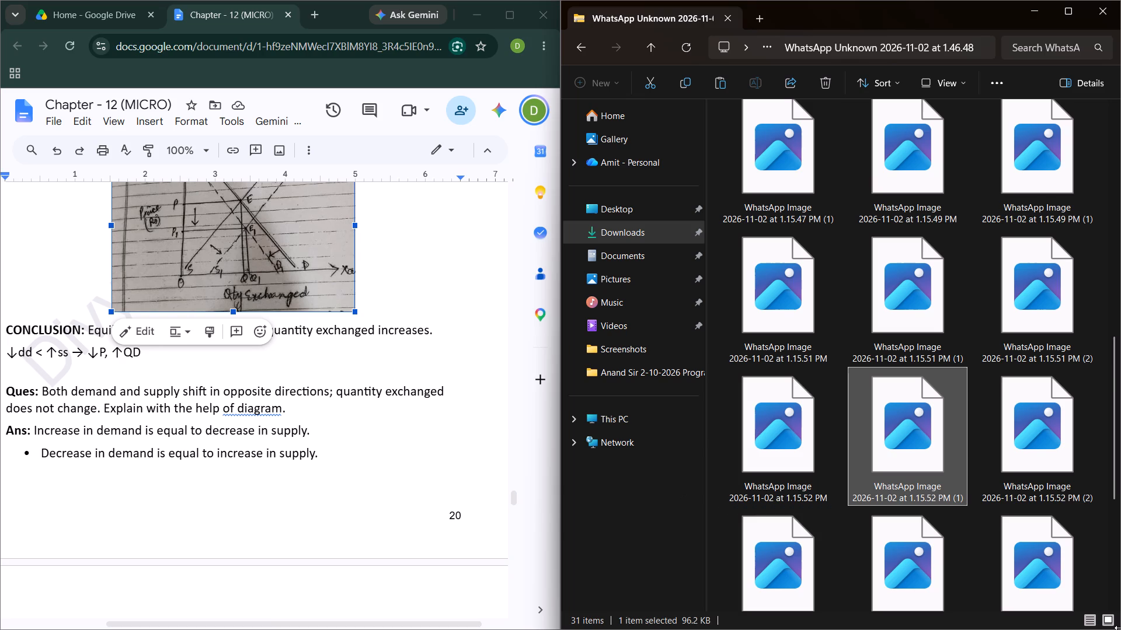
Replace the broken image under the substitute-good price increase question with the notebook photo WhatsApp Image 2026-11-02 at 1.15.52 PM (2).
{"action": "scroll", "coordinate": [1120, 628], "scroll_direction": "down", "scroll_amount": 3}
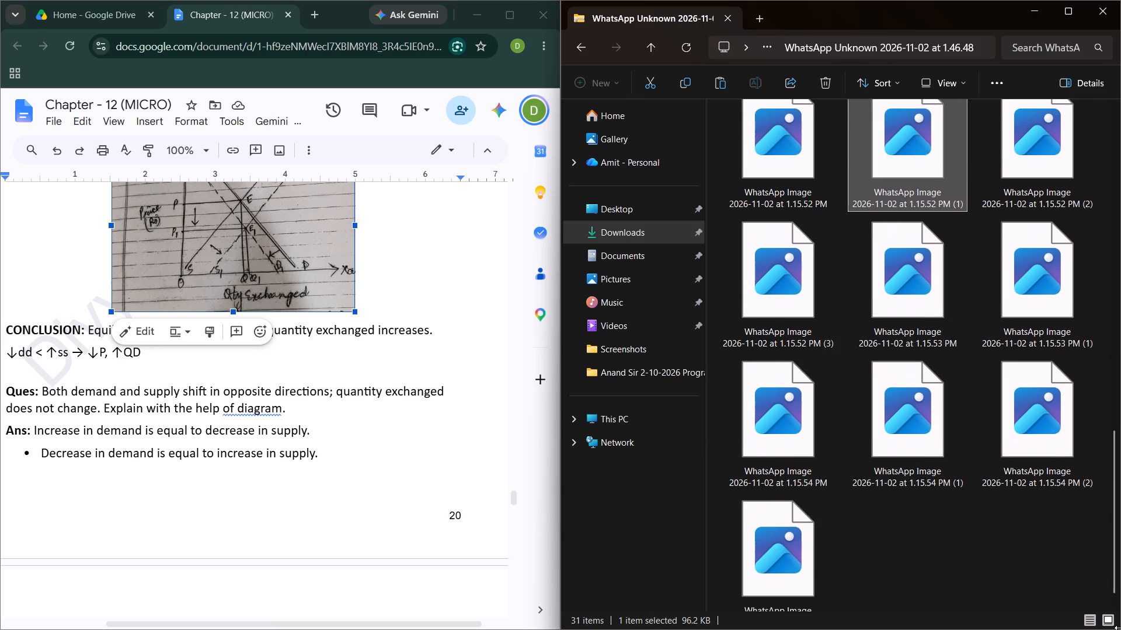
{"action": "scroll", "coordinate": [1120, 628], "scroll_direction": "up", "scroll_amount": 3}
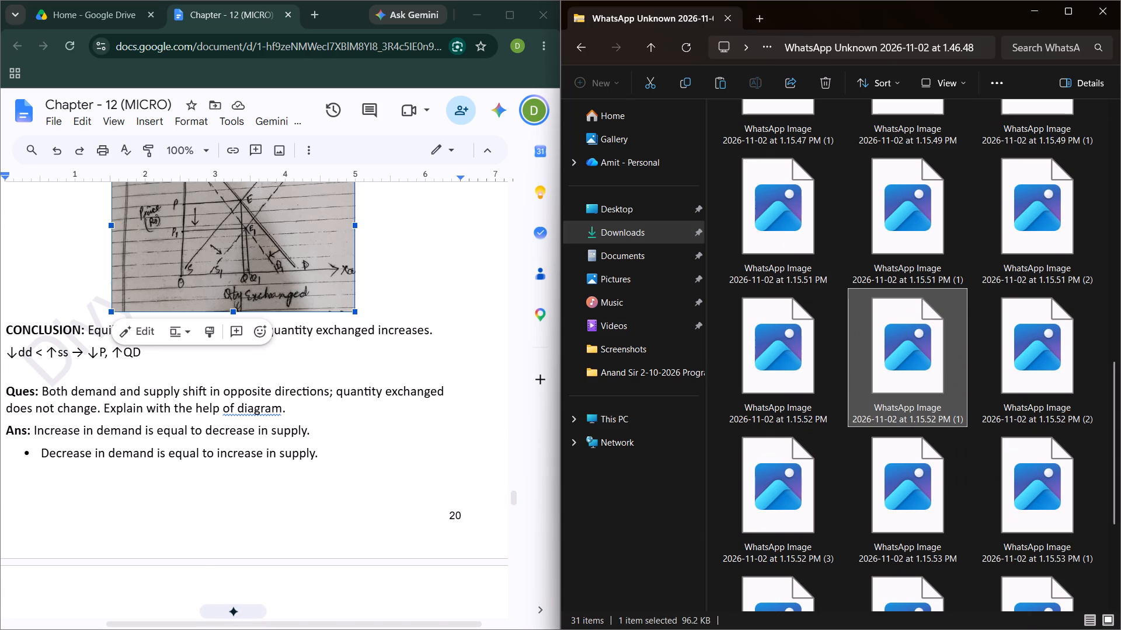
{"action": "scroll", "coordinate": [365, 502], "scroll_direction": "down", "scroll_amount": 8}
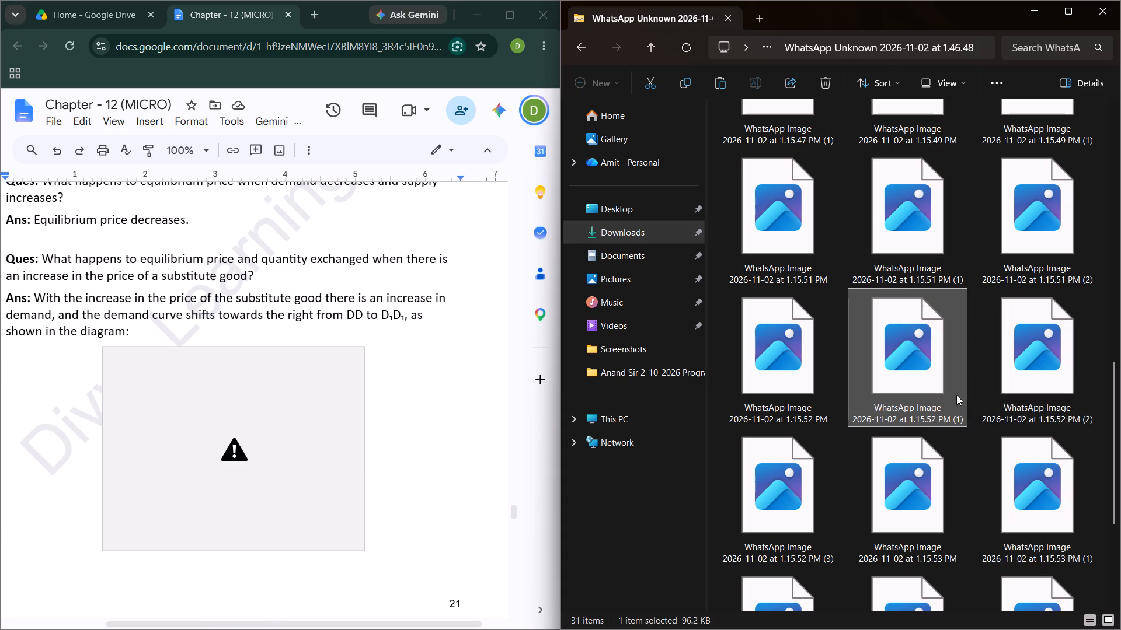
{"action": "double_click", "coordinate": [914, 366]}
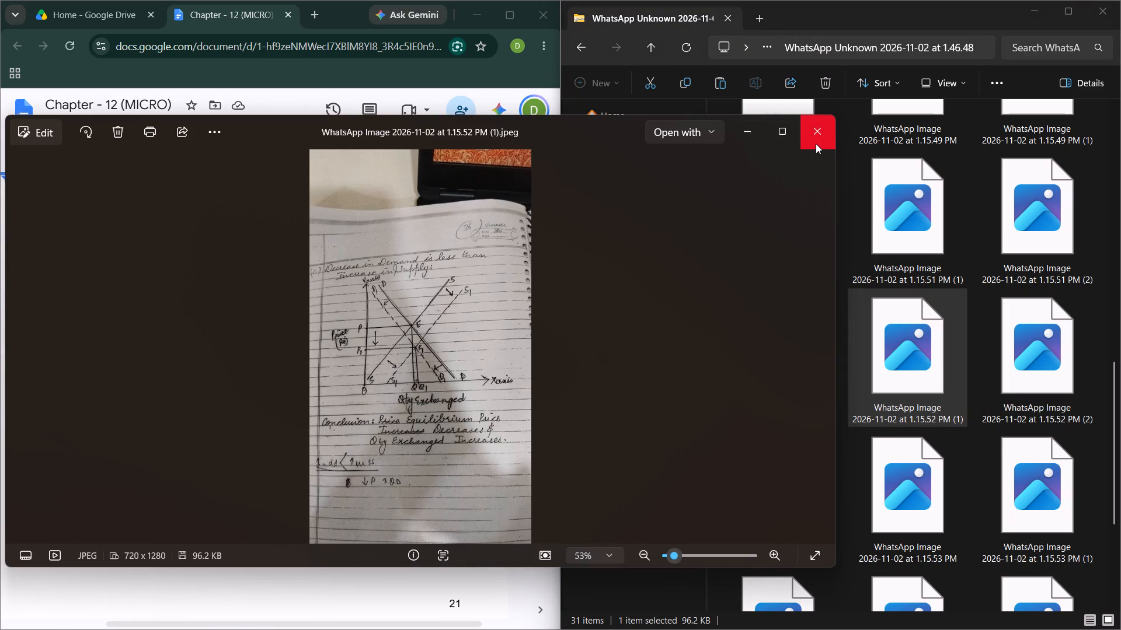
{"action": "left_click", "coordinate": [817, 140]}
{"action": "double_click", "coordinate": [1023, 335]}
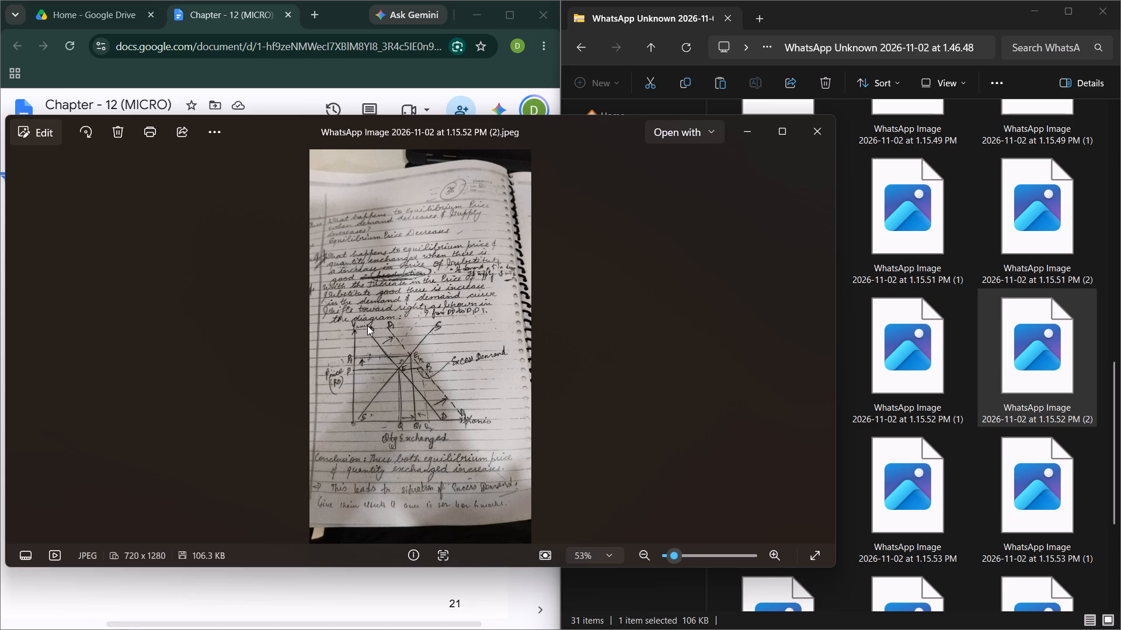
{"action": "right_click", "coordinate": [367, 325]}
{"action": "left_click", "coordinate": [383, 346]}
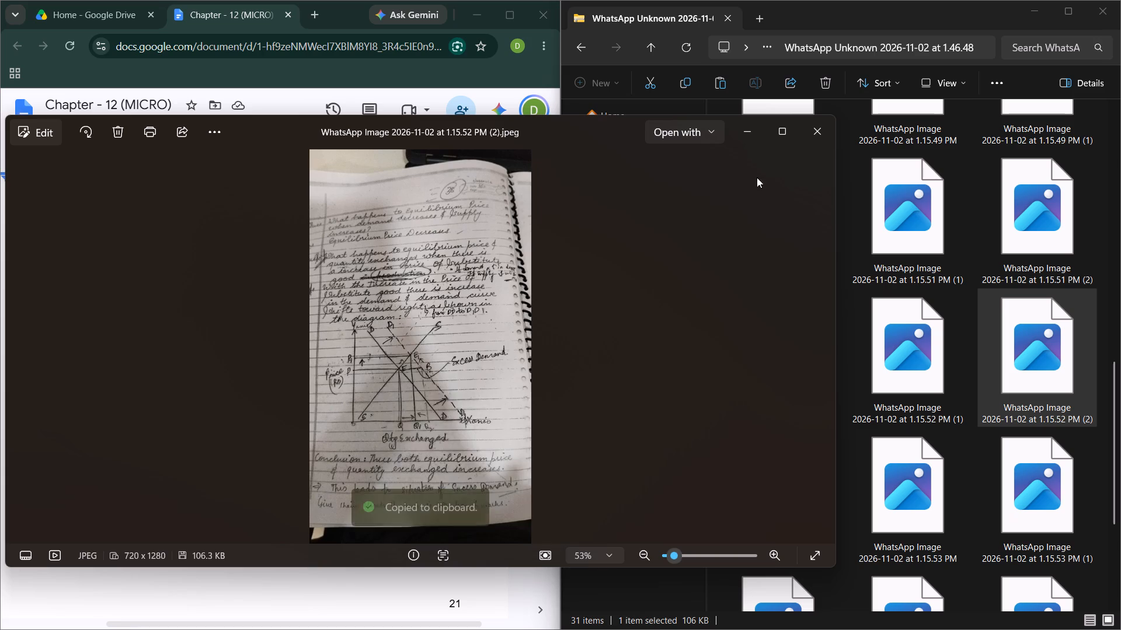
{"action": "left_click", "coordinate": [759, 135]}
{"action": "left_click", "coordinate": [180, 495]}
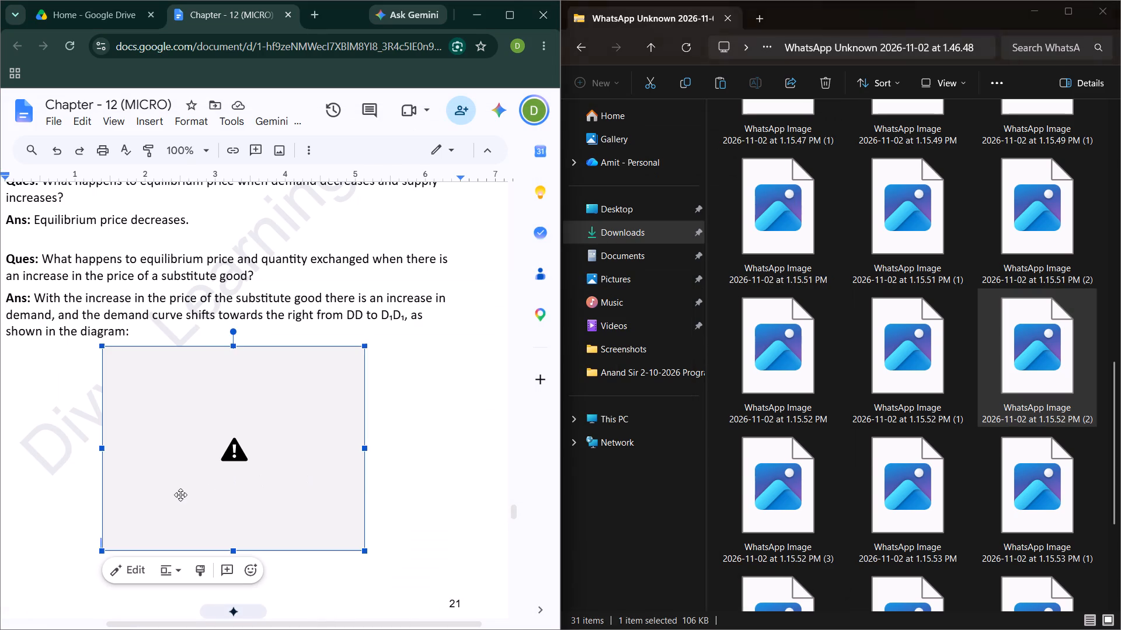
{"action": "right_click", "coordinate": [180, 495]}
{"action": "left_click", "coordinate": [270, 162]}
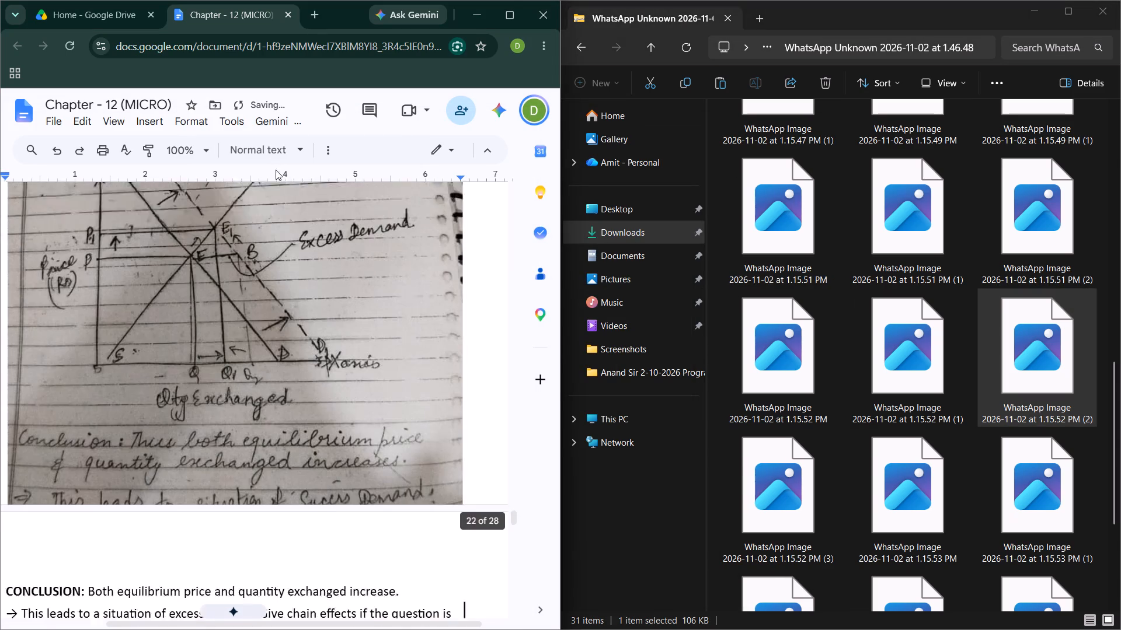
Crop the pasted substitute-good photo towards the diagram, trimming the handwritten conclusion below, the page edge beside it and the handwritten text above.
{"action": "double_click", "coordinate": [330, 327]}
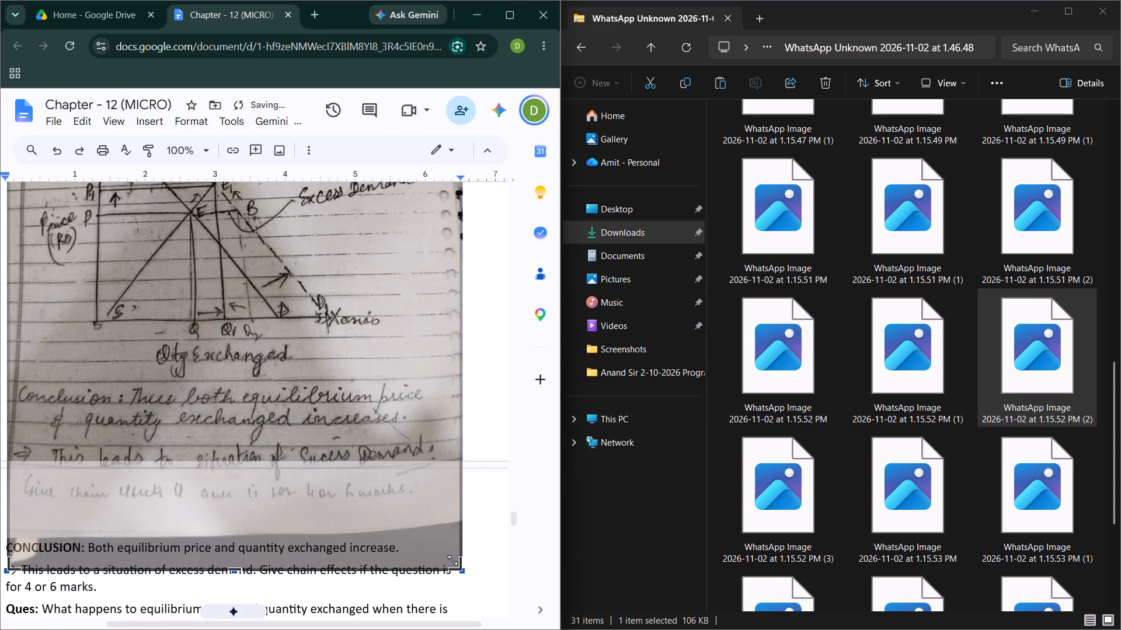
{"action": "left_click_drag", "start_coordinate": [459, 566], "coordinate": [416, 369]}
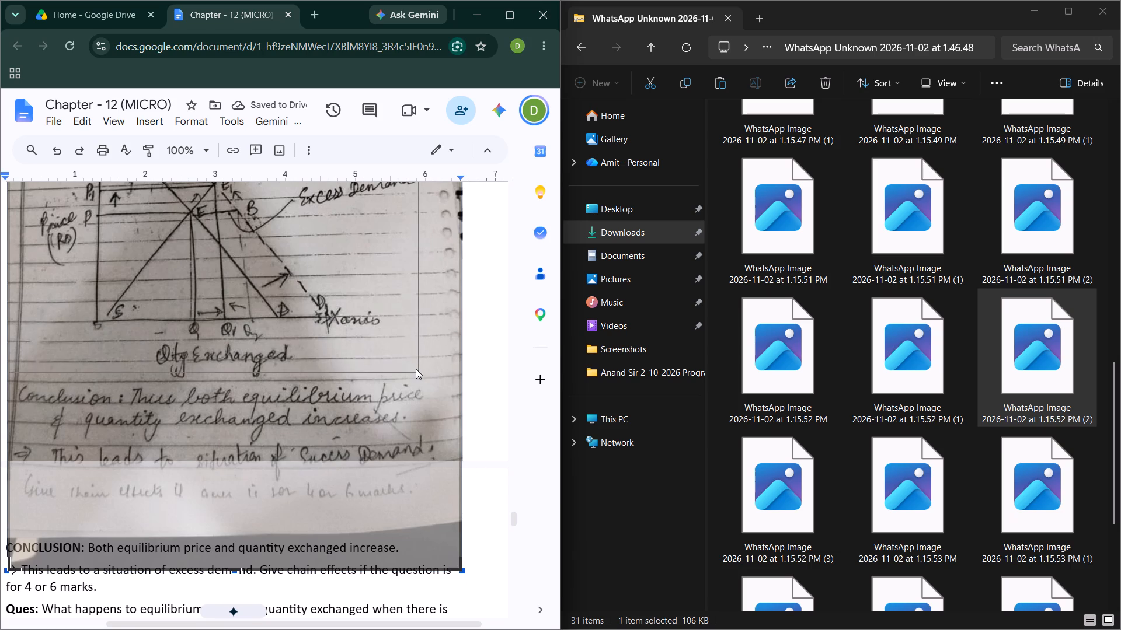
{"action": "left_click_drag", "start_coordinate": [416, 369], "coordinate": [418, 379]}
{"action": "scroll", "coordinate": [417, 377], "scroll_direction": "up", "scroll_amount": 7}
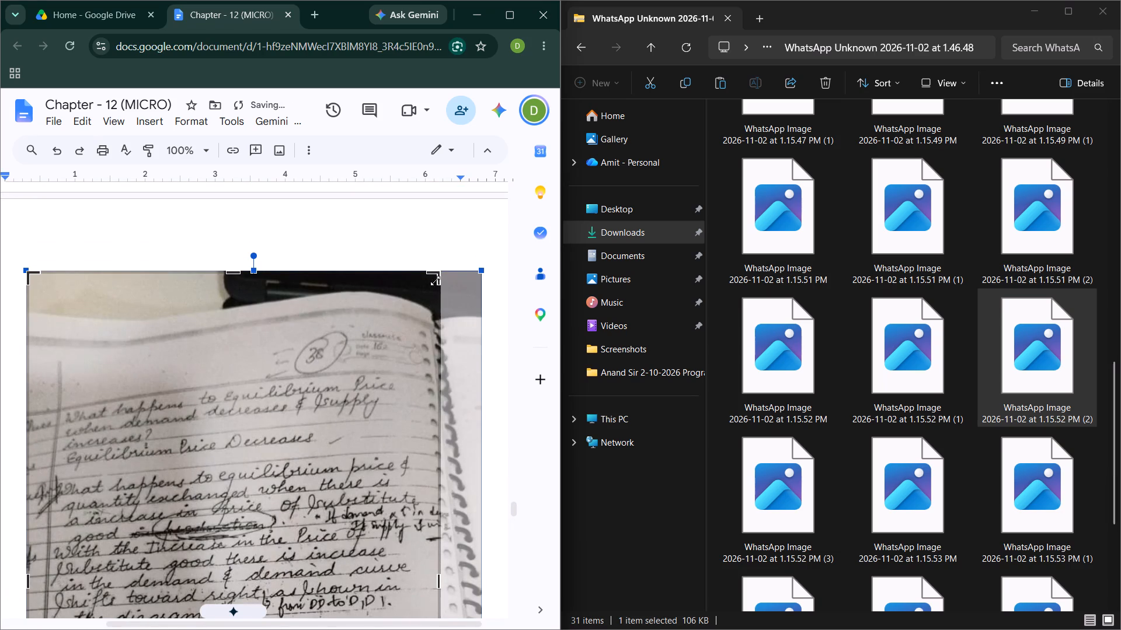
{"action": "left_click_drag", "start_coordinate": [439, 277], "coordinate": [370, 567]}
{"action": "scroll", "coordinate": [370, 548], "scroll_direction": "down", "scroll_amount": 3}
{"action": "scroll", "coordinate": [363, 506], "scroll_direction": "up", "scroll_amount": 2}
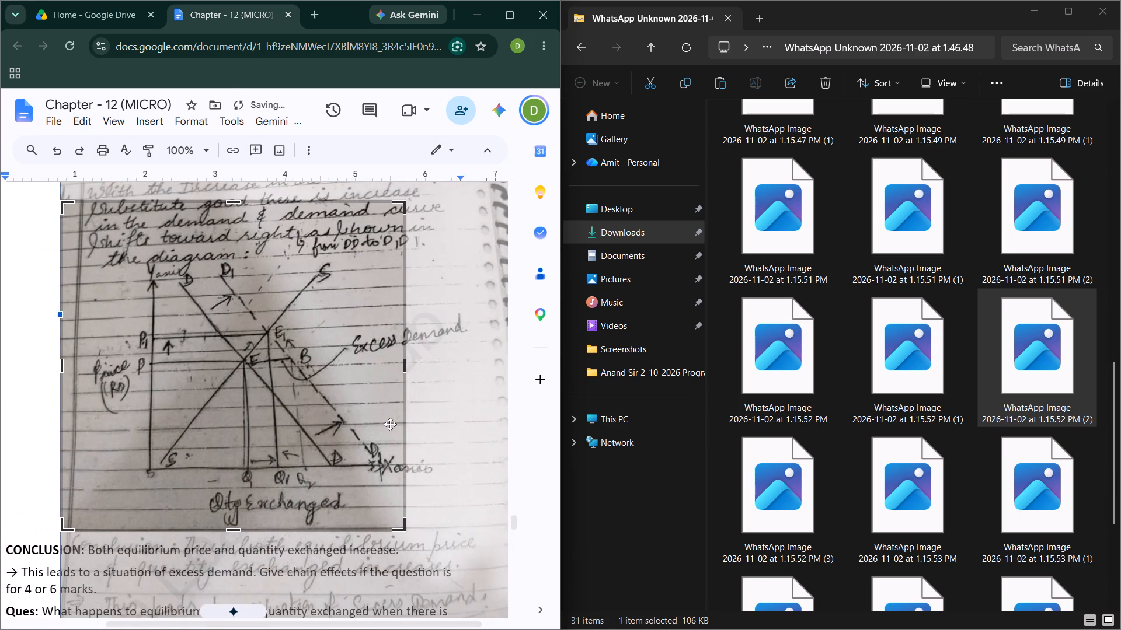
Crop the substitute-good photo to its diagram, removing the handwritten text above and widening the crop to include the Excess Demand label.
{"action": "left_click_drag", "start_coordinate": [403, 205], "coordinate": [438, 278]}
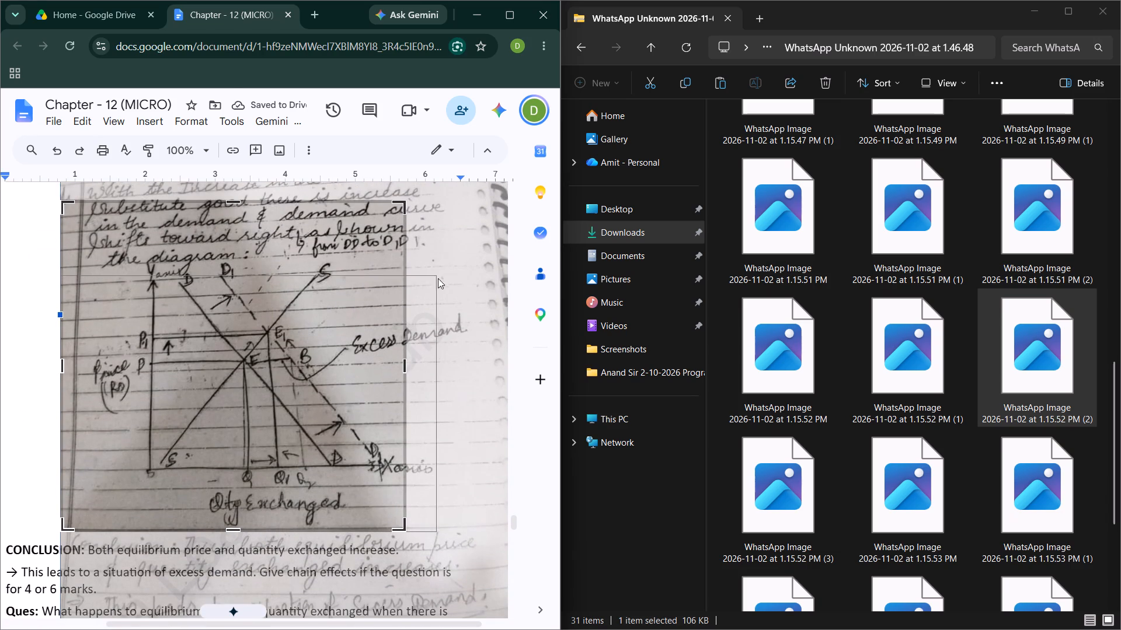
{"action": "left_click_drag", "start_coordinate": [438, 278], "coordinate": [470, 265]}
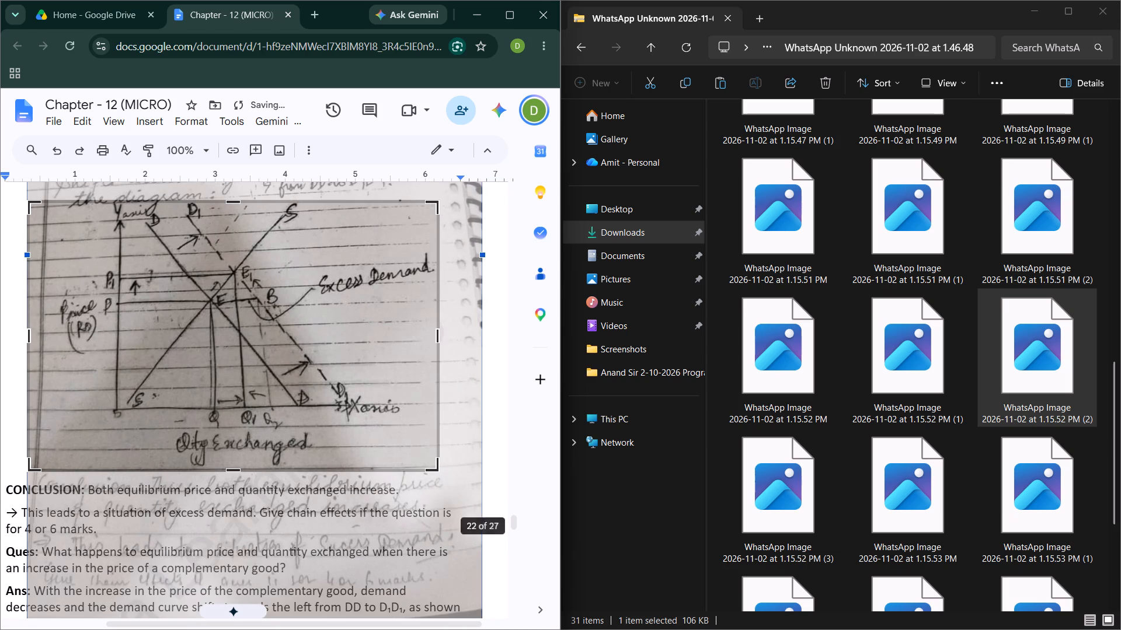
{"action": "left_click", "coordinate": [499, 386]}
Shrink the cropped substitute-good diagram proportionally to about 3.6 inches wide.
{"action": "left_click", "coordinate": [399, 388]}
{"action": "left_click_drag", "start_coordinate": [439, 473], "coordinate": [277, 335]}
{"action": "scroll", "coordinate": [350, 369], "scroll_direction": "up", "scroll_amount": 6}
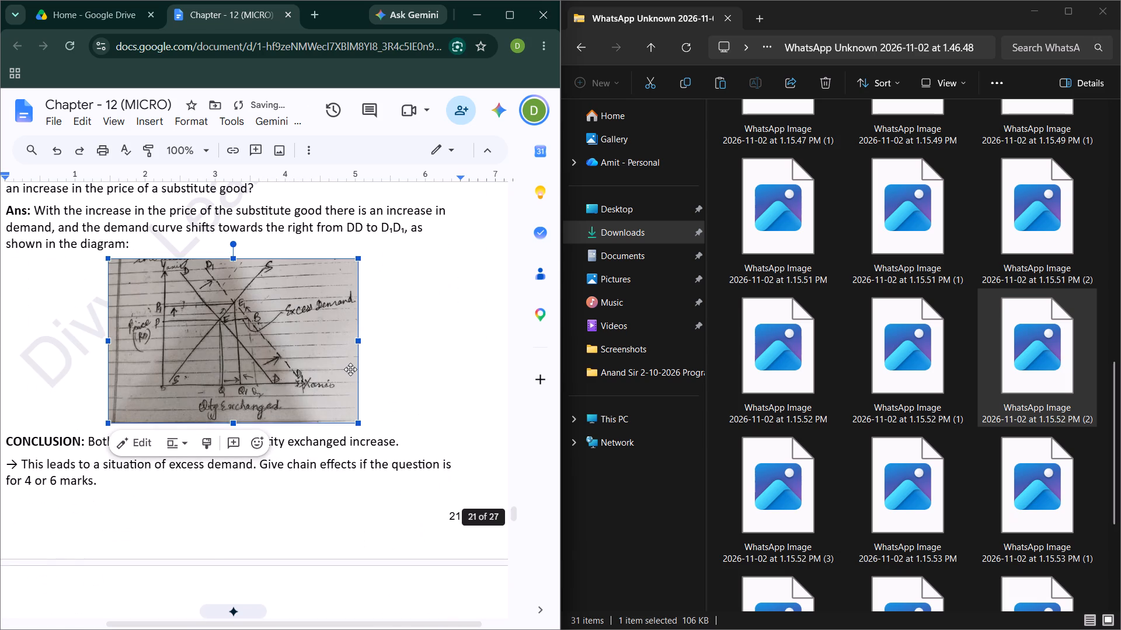
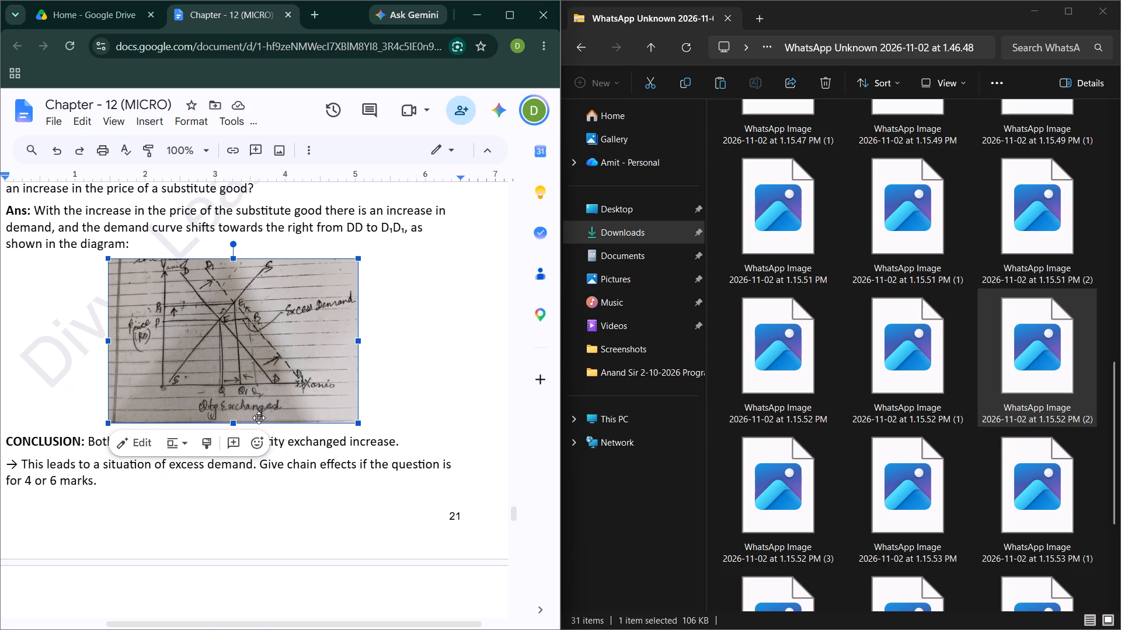
Open WhatsApp Image 2026-11-02 at 1.15.52 PM (3) and copy it for the question on an increase in a complementary good's price.
{"action": "scroll", "coordinate": [380, 405], "scroll_direction": "down", "scroll_amount": 6}
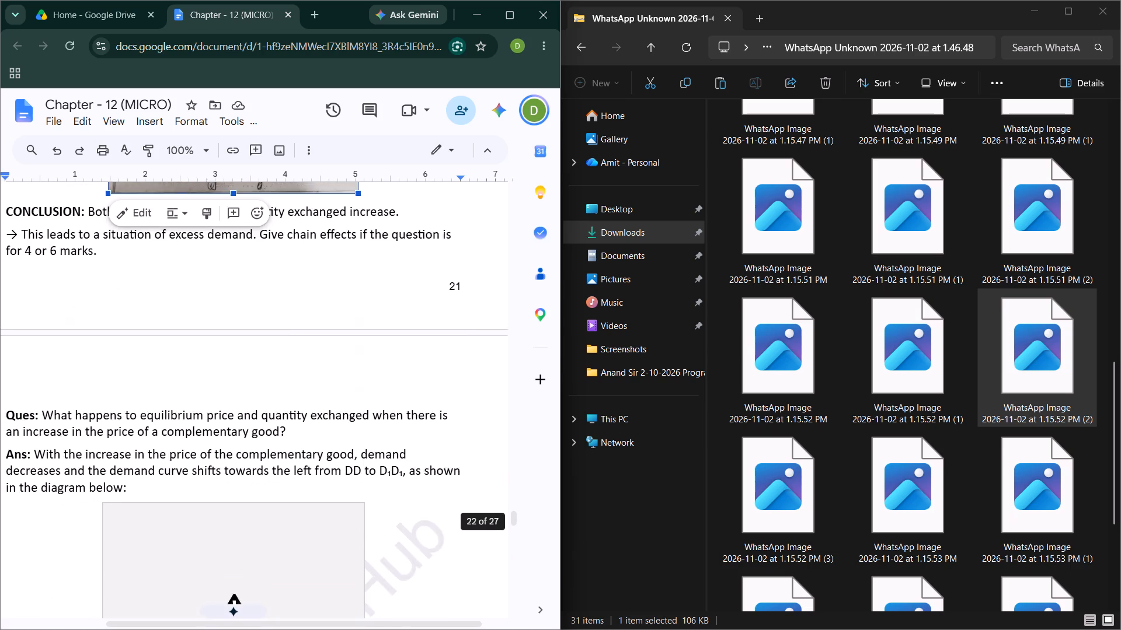
{"action": "scroll", "coordinate": [382, 414], "scroll_direction": "down", "scroll_amount": 1}
{"action": "scroll", "coordinate": [382, 414], "scroll_direction": "up", "scroll_amount": 1}
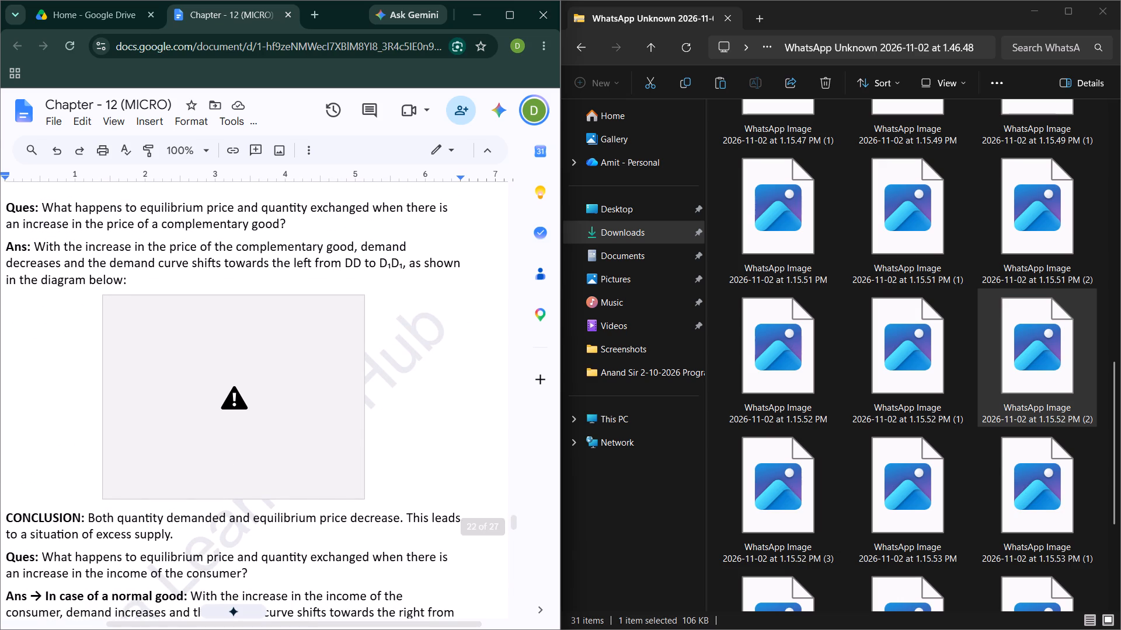
{"action": "left_click", "coordinate": [856, 16]}
{"action": "double_click", "coordinate": [778, 485]}
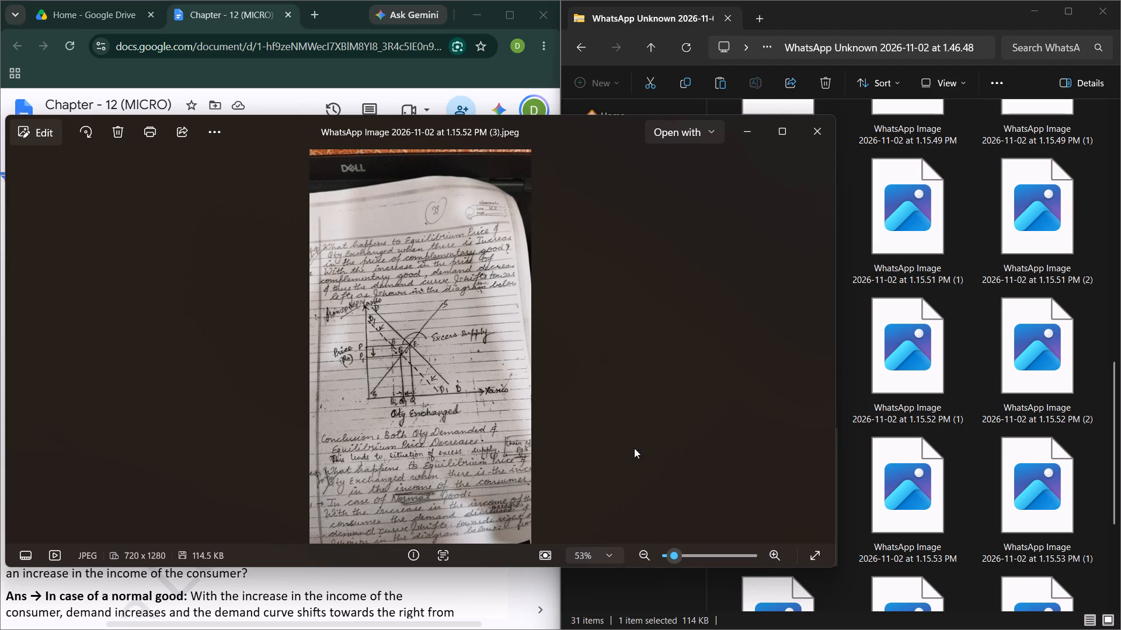
{"action": "right_click", "coordinate": [443, 381]}
{"action": "left_click", "coordinate": [470, 399]}
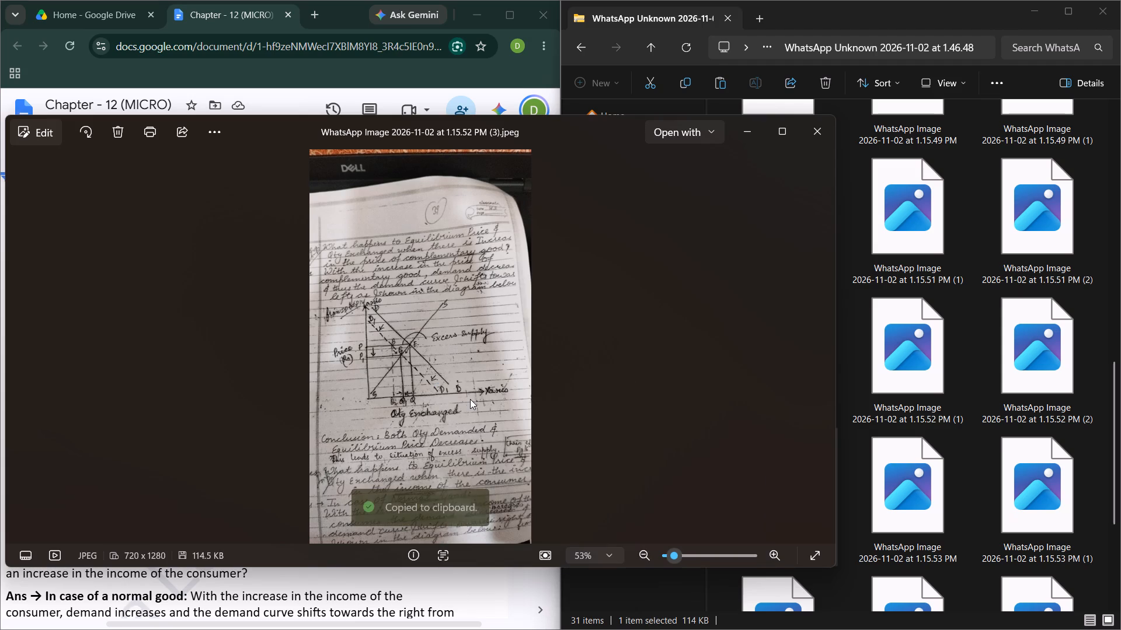
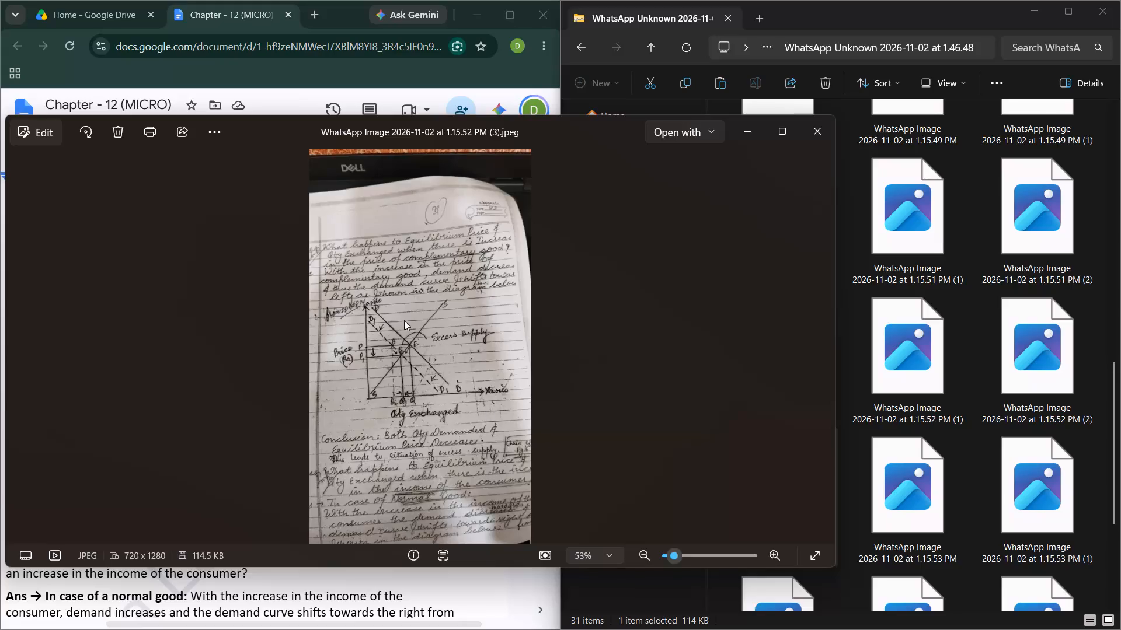
Copy the photo WhatsApp Image 2026-11-02 at 1.15.52 PM (3) and paste it over the placeholder image under the complementary-good answer.
{"action": "right_click", "coordinate": [405, 317]}
{"action": "left_click", "coordinate": [434, 334]}
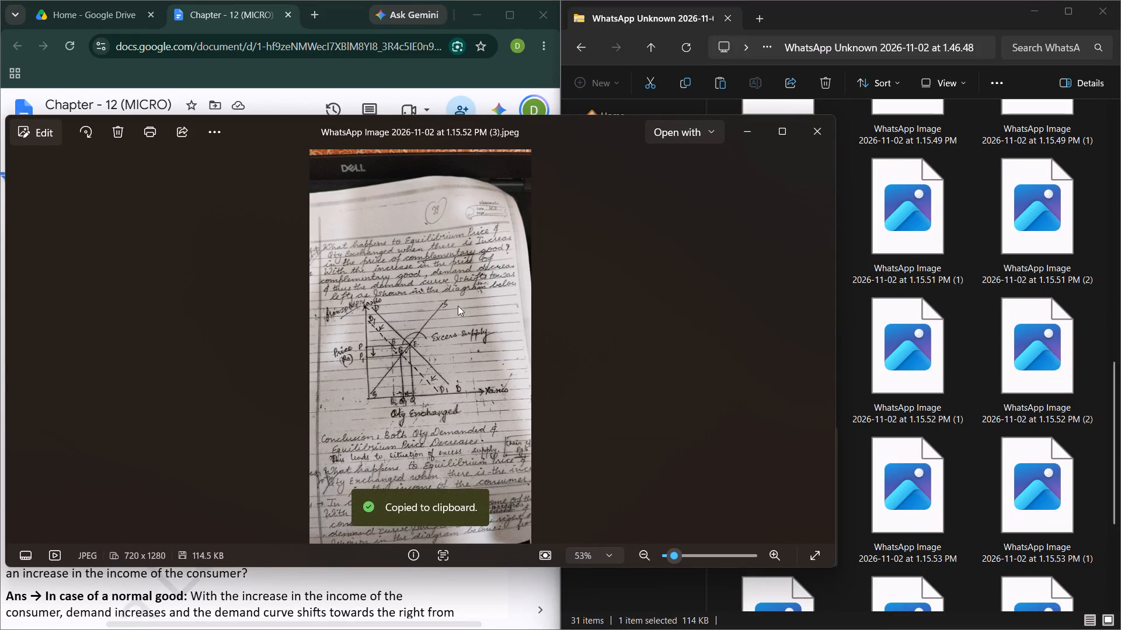
{"action": "left_click", "coordinate": [830, 138]}
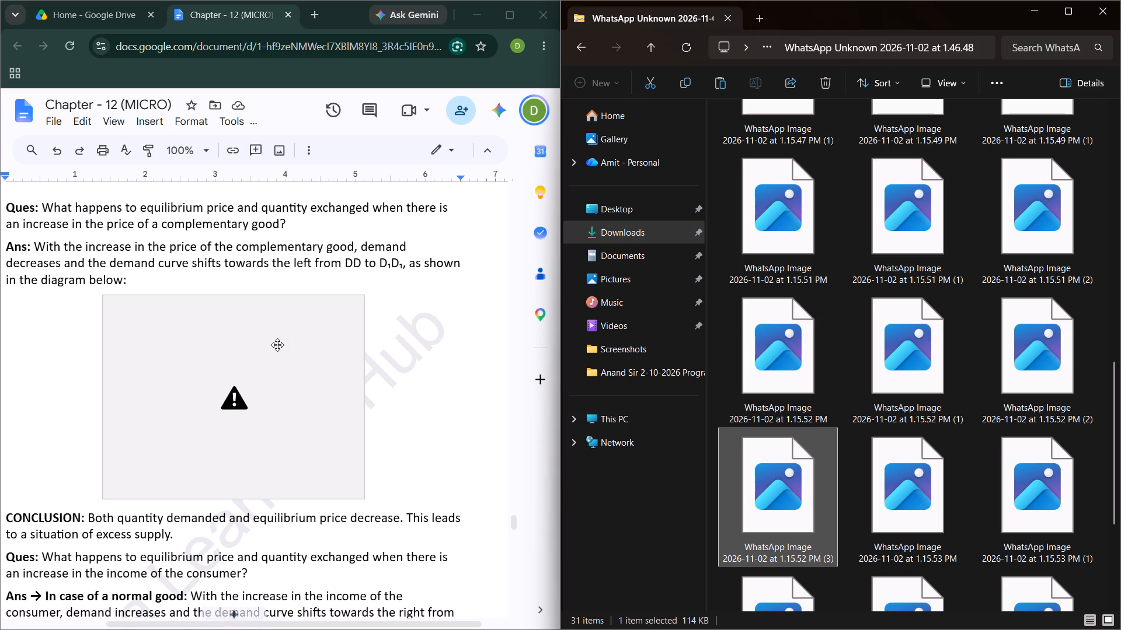
{"action": "right_click", "coordinate": [248, 375]}
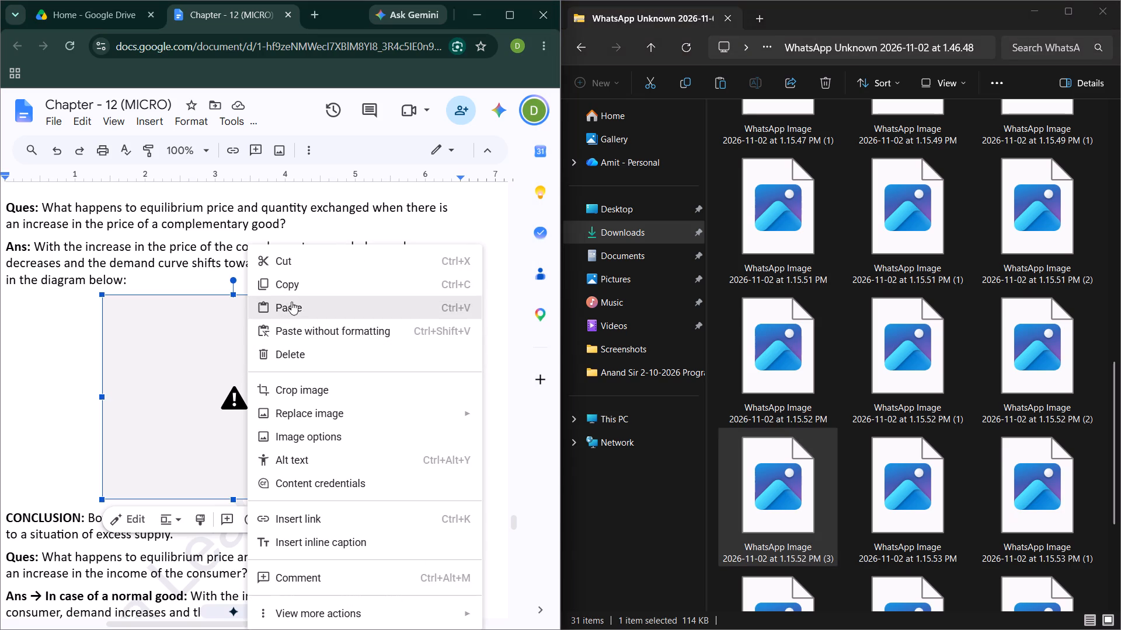
{"action": "left_click", "coordinate": [288, 316]}
{"action": "left_click", "coordinate": [297, 324]}
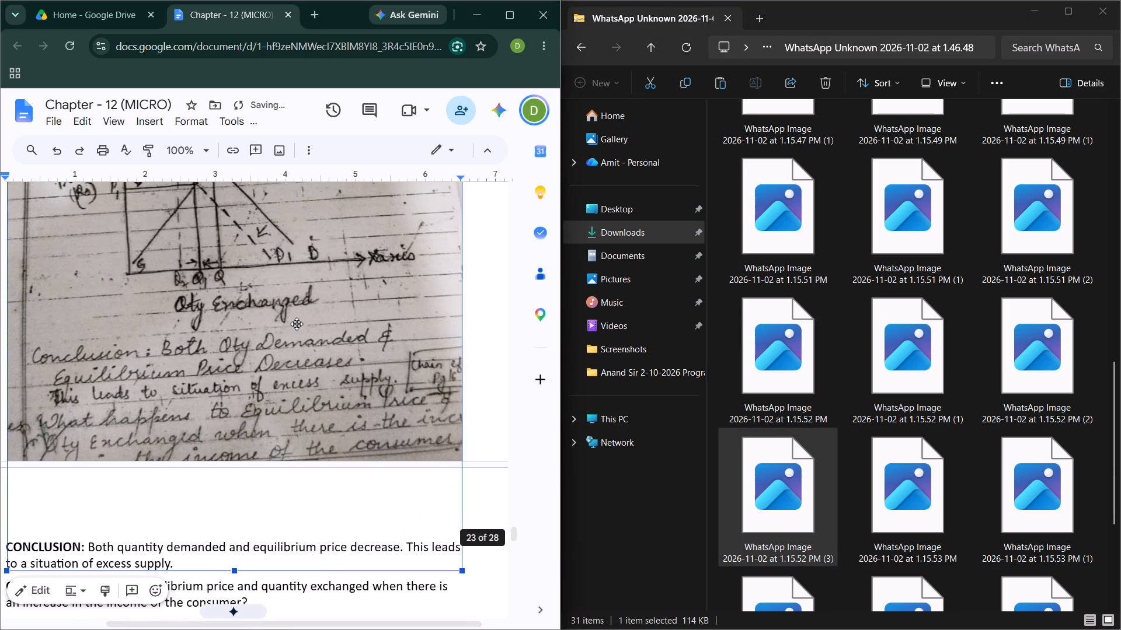
Crop the complementary-good photo to its diagram, removing the handwritten text above and below and trimming the strip beyond the X-axis label.
{"action": "double_click", "coordinate": [351, 334]}
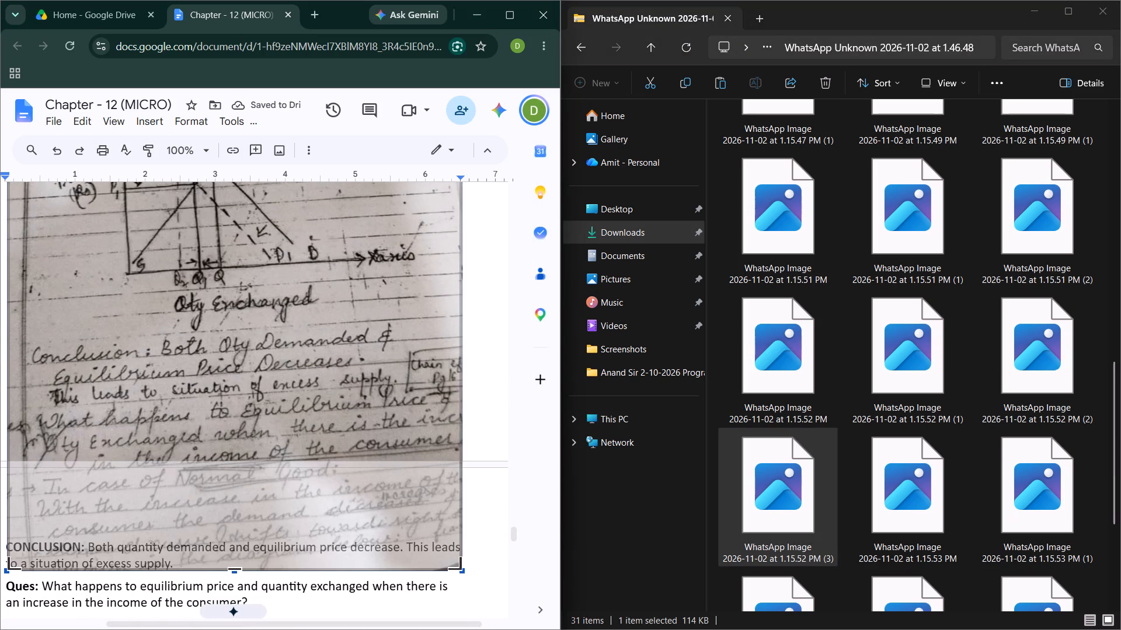
{"action": "left_click_drag", "start_coordinate": [458, 566], "coordinate": [436, 325]}
{"action": "scroll", "coordinate": [396, 327], "scroll_direction": "up", "scroll_amount": 6}
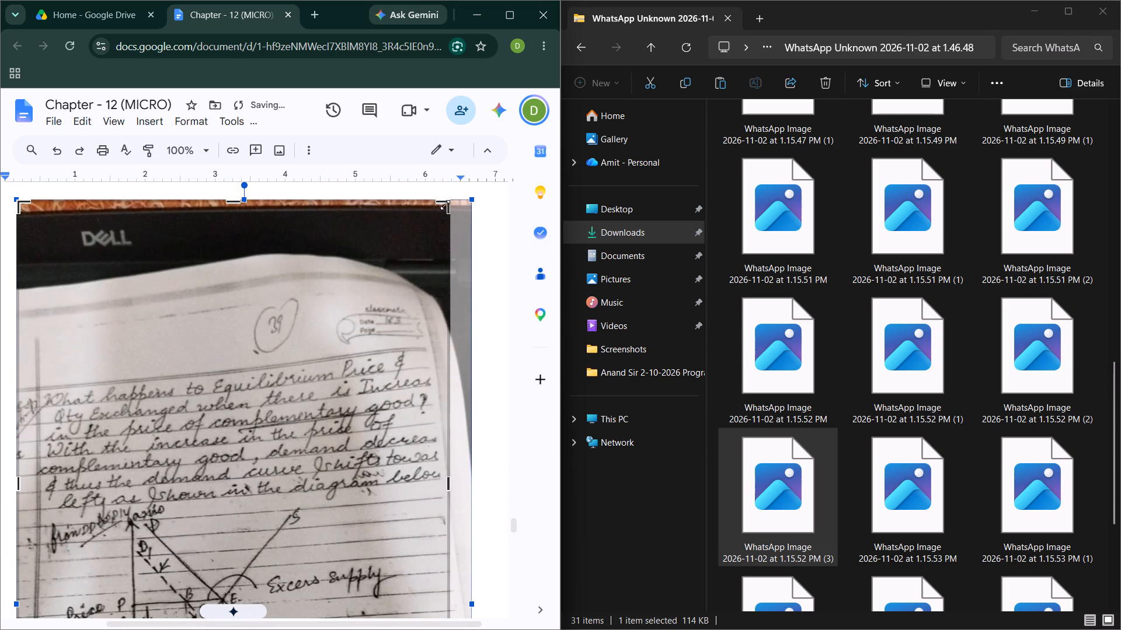
{"action": "left_click_drag", "start_coordinate": [445, 205], "coordinate": [426, 507]}
{"action": "scroll", "coordinate": [439, 309], "scroll_direction": "up", "scroll_amount": 7}
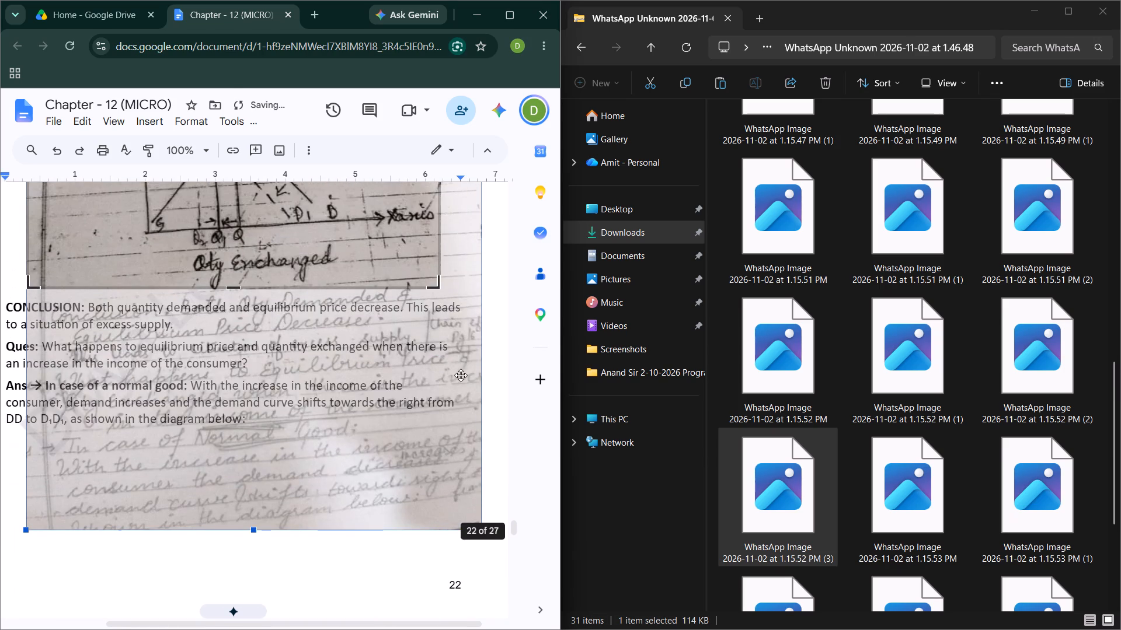
{"action": "scroll", "coordinate": [483, 296], "scroll_direction": "up", "scroll_amount": 1}
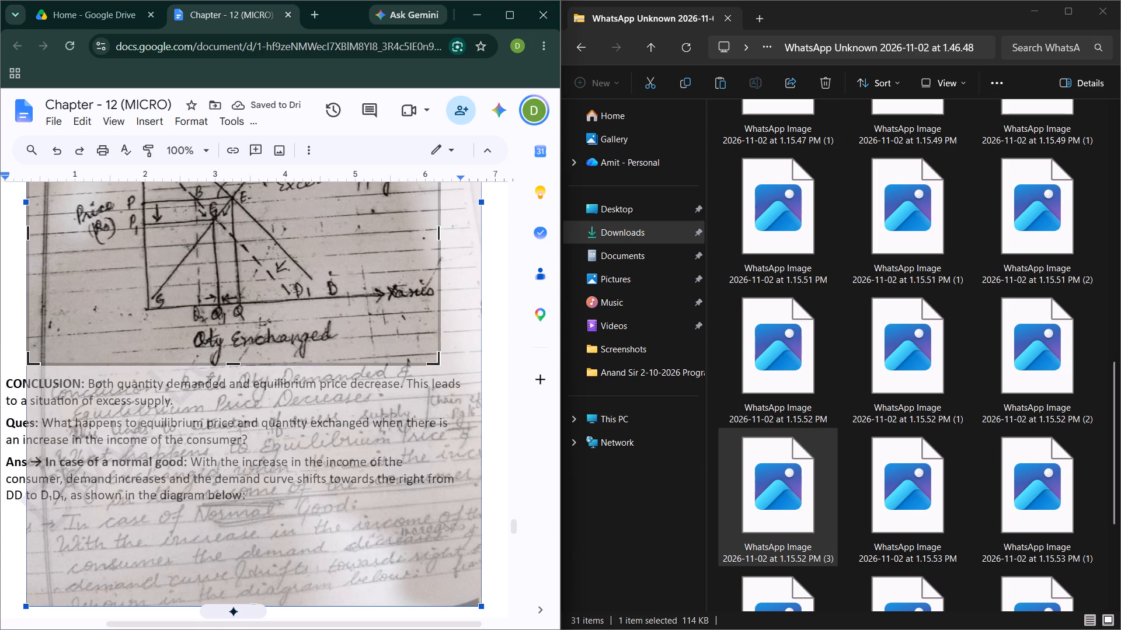
{"action": "left_click", "coordinate": [11, 243]}
{"action": "scroll", "coordinate": [394, 235], "scroll_direction": "up", "scroll_amount": 1}
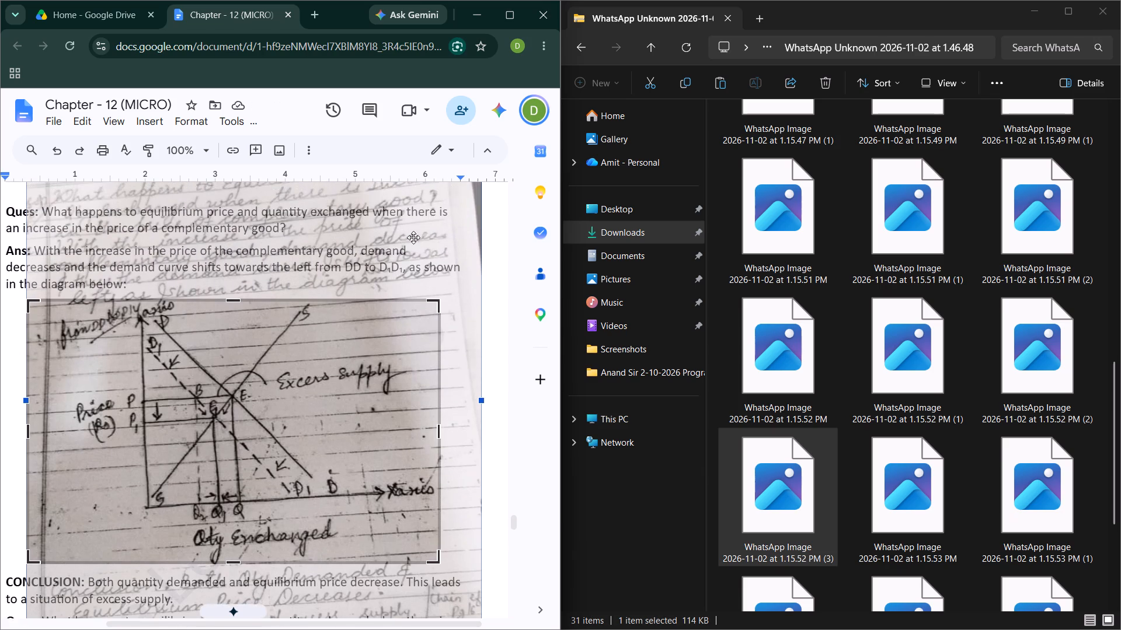
{"action": "scroll", "coordinate": [417, 230], "scroll_direction": "up", "scroll_amount": 4}
{"action": "left_click", "coordinate": [384, 229]}
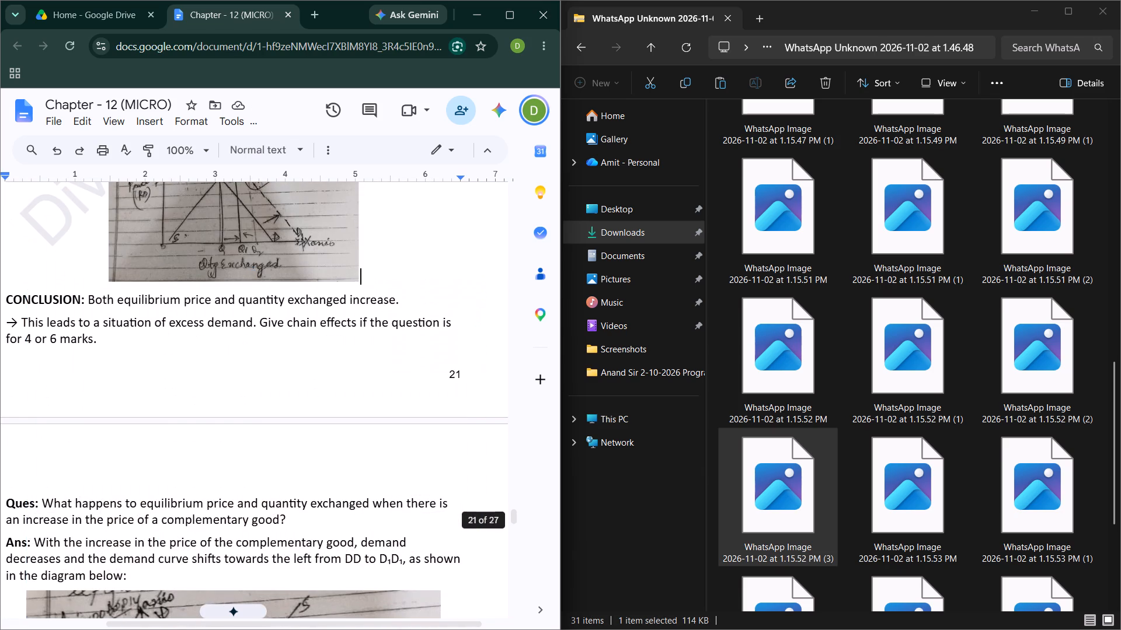
Shrink the cropped complementary-good diagram proportionally to about 3.8 inches wide.
{"action": "scroll", "coordinate": [382, 235], "scroll_direction": "down", "scroll_amount": 7}
{"action": "left_click", "coordinate": [311, 288]}
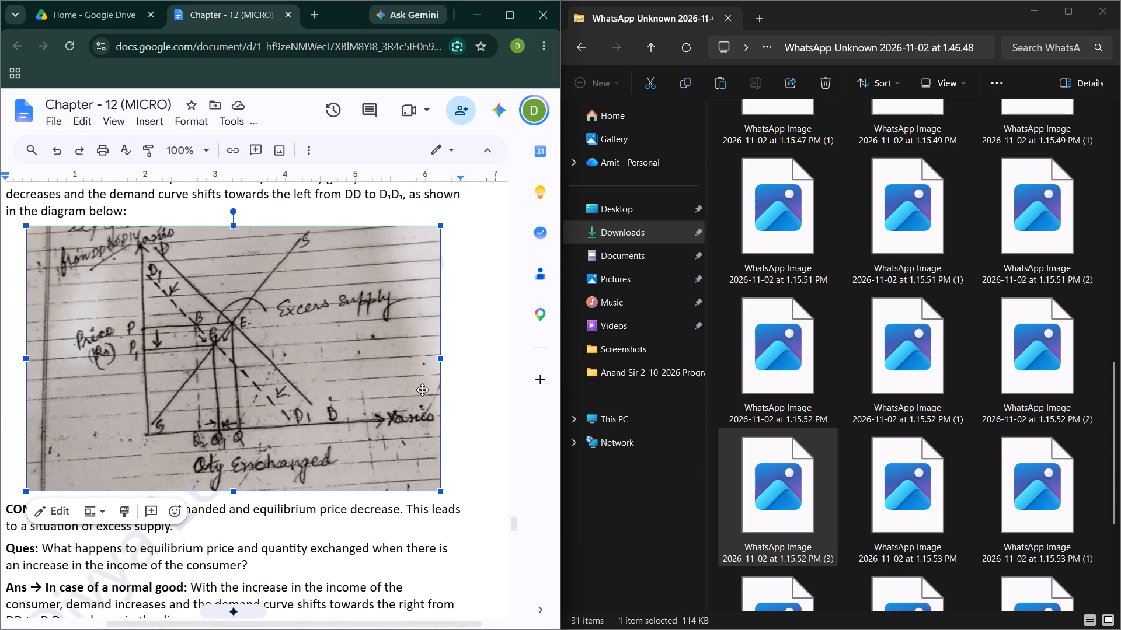
{"action": "left_click_drag", "start_coordinate": [440, 492], "coordinate": [303, 326]}
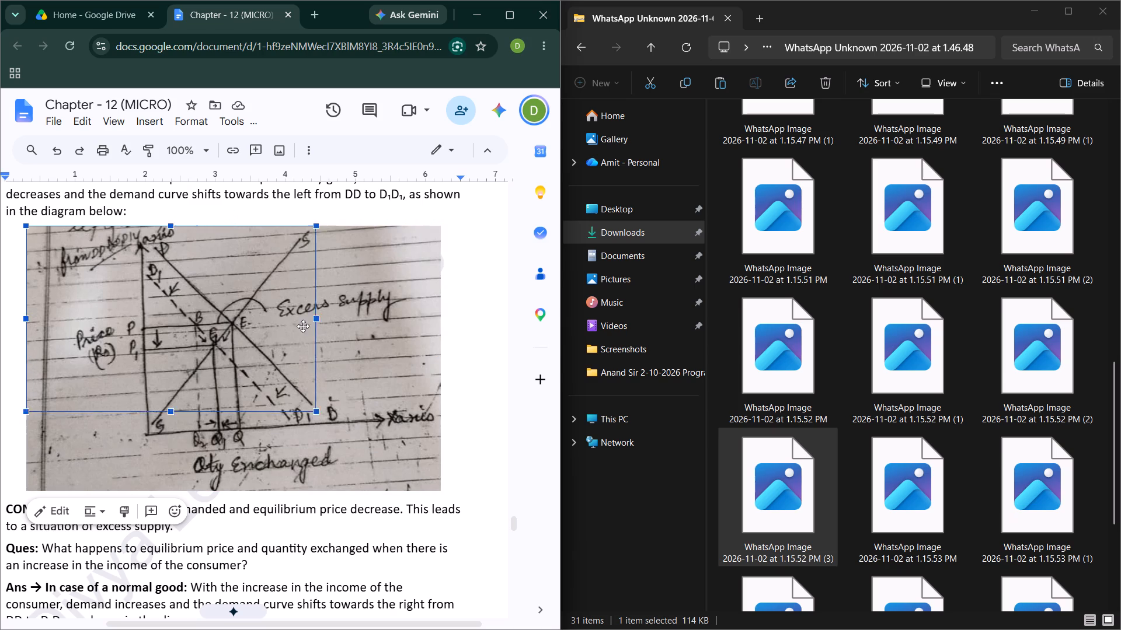
{"action": "left_click_drag", "start_coordinate": [303, 326], "coordinate": [290, 317]}
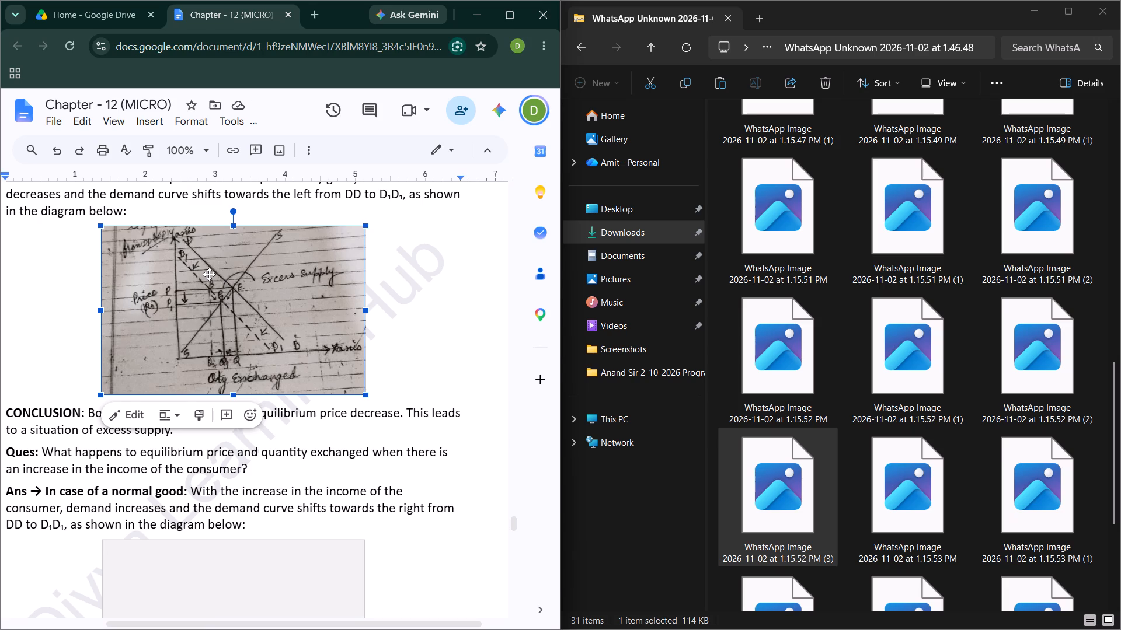
Switch to the File Explorer folder WhatsApp Unknown 2026-11-02 at 1.46.48 to find the photo for the normal-good answer.
{"action": "left_click", "coordinate": [826, 5]}
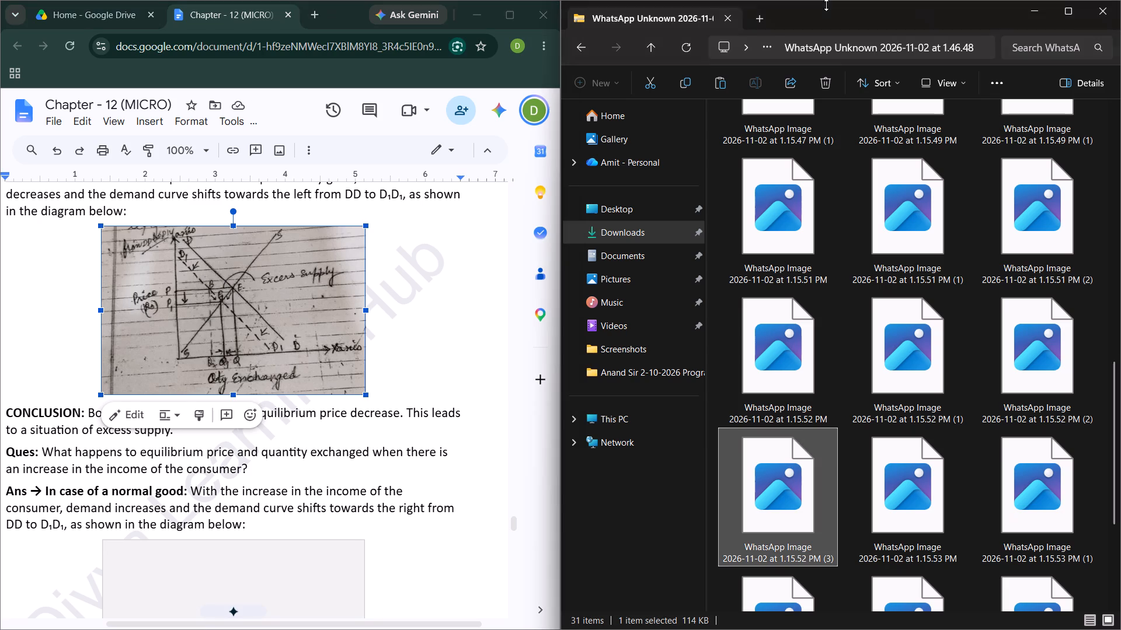
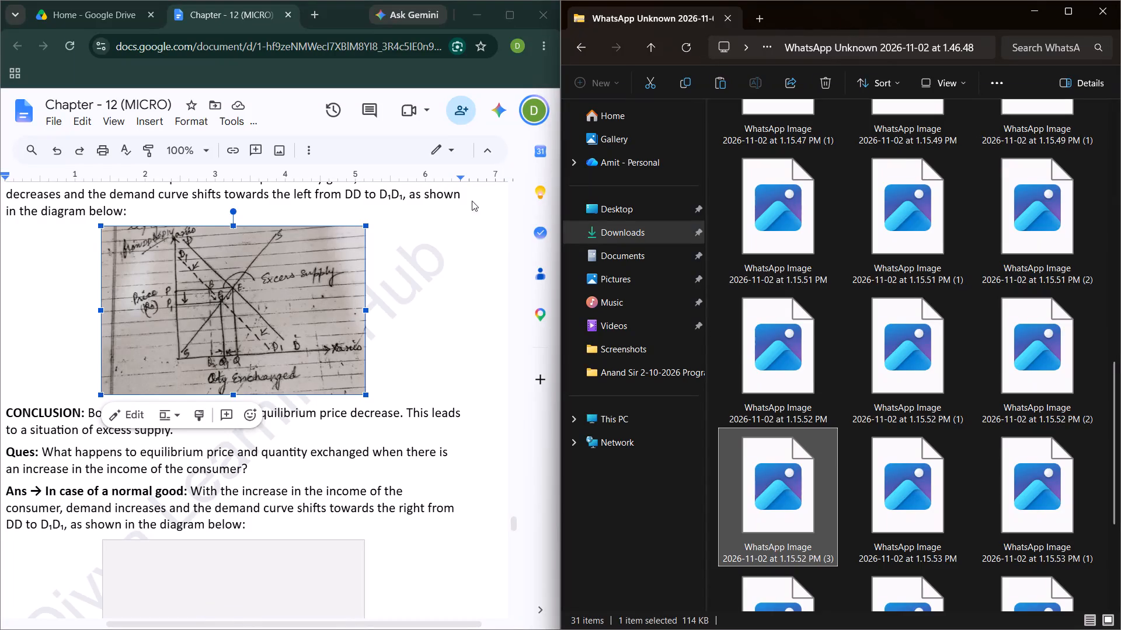
Copy the photo WhatsApp Image 2026-11-02 at 1.15.53 PM and paste it over the placeholder image under the normal-good answer.
{"action": "scroll", "coordinate": [290, 418], "scroll_direction": "down", "scroll_amount": 2}
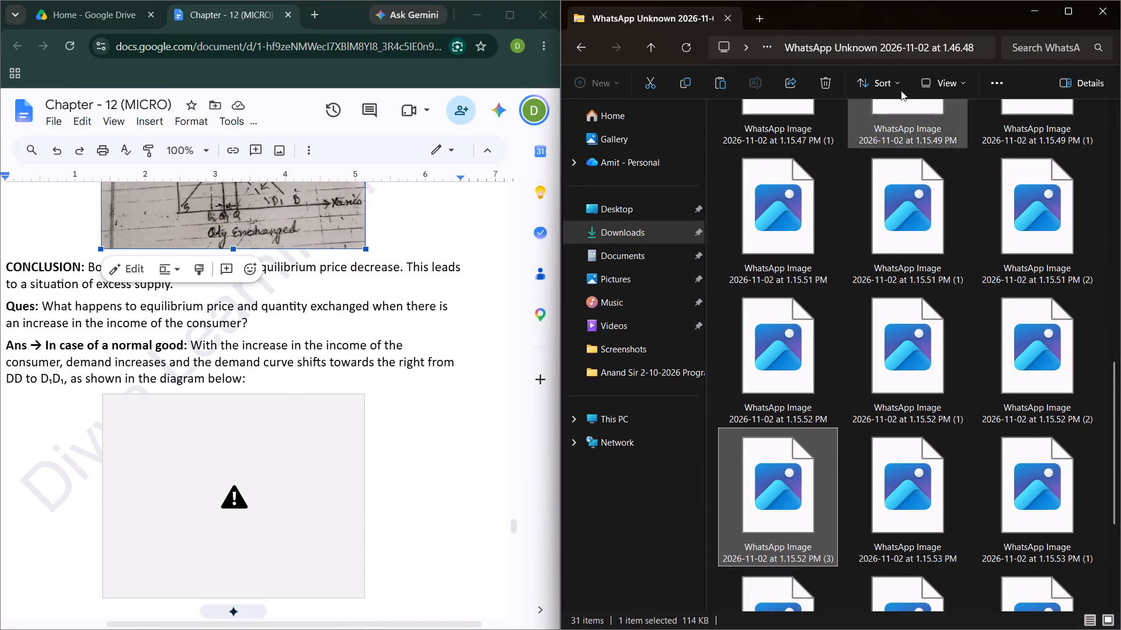
{"action": "left_click", "coordinate": [876, 16]}
{"action": "double_click", "coordinate": [903, 517]}
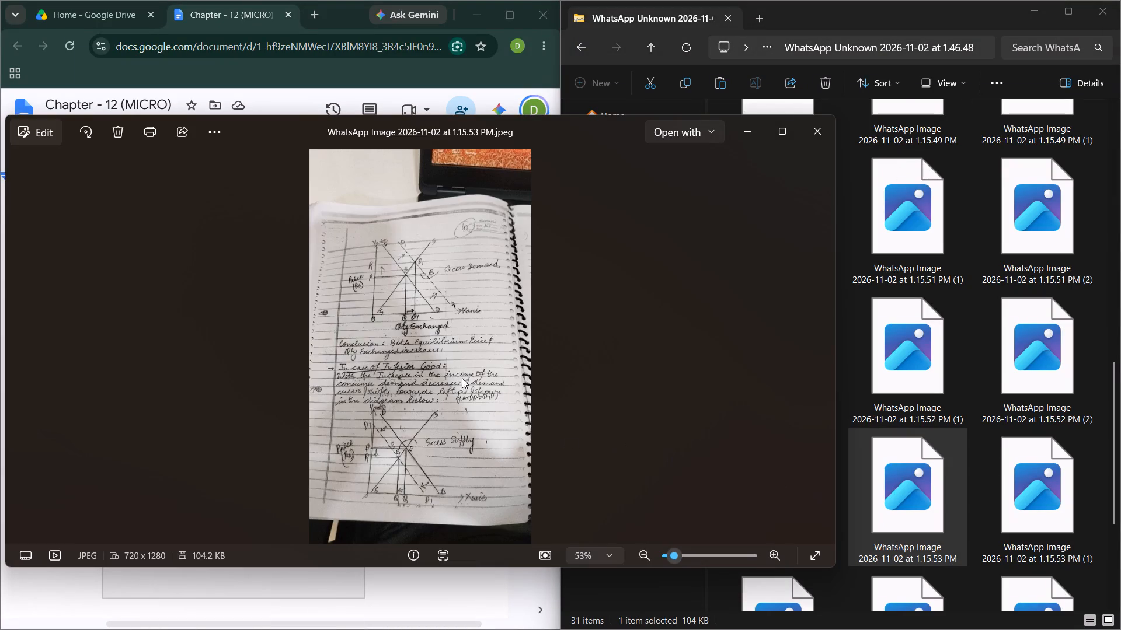
{"action": "right_click", "coordinate": [399, 289]}
{"action": "left_click", "coordinate": [419, 314]}
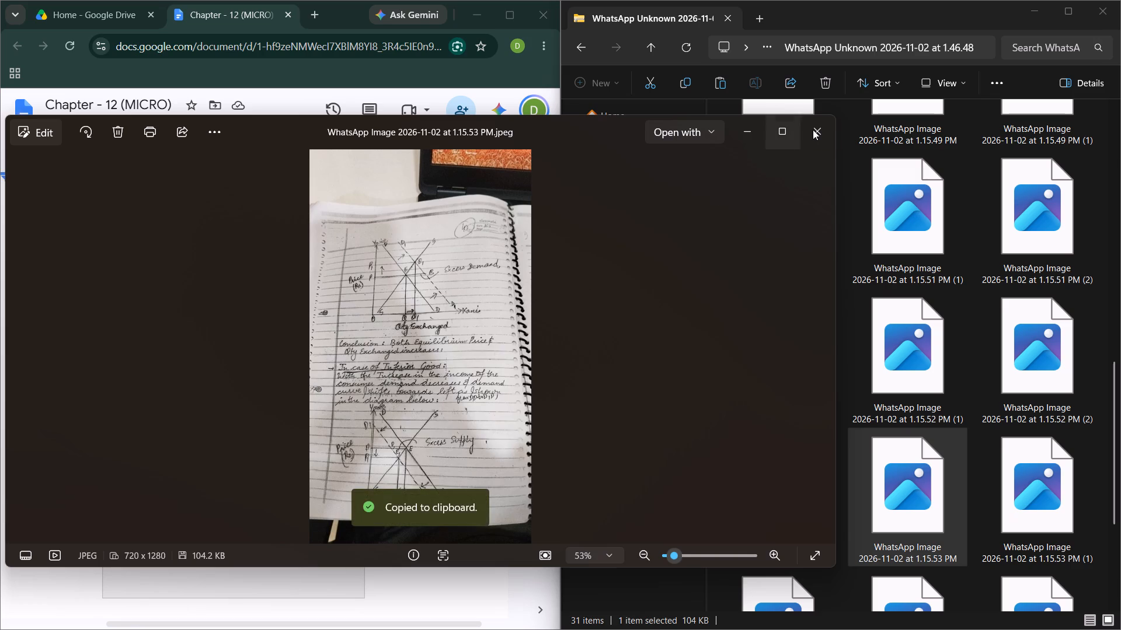
{"action": "left_click", "coordinate": [813, 129]}
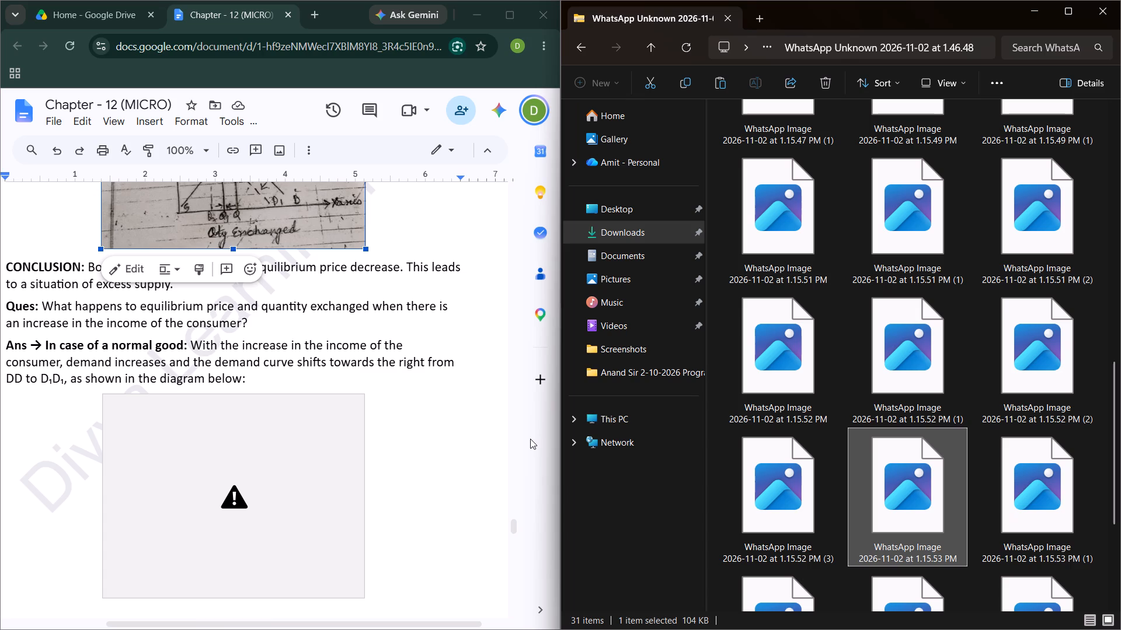
{"action": "scroll", "coordinate": [215, 453], "scroll_direction": "down", "scroll_amount": 2}
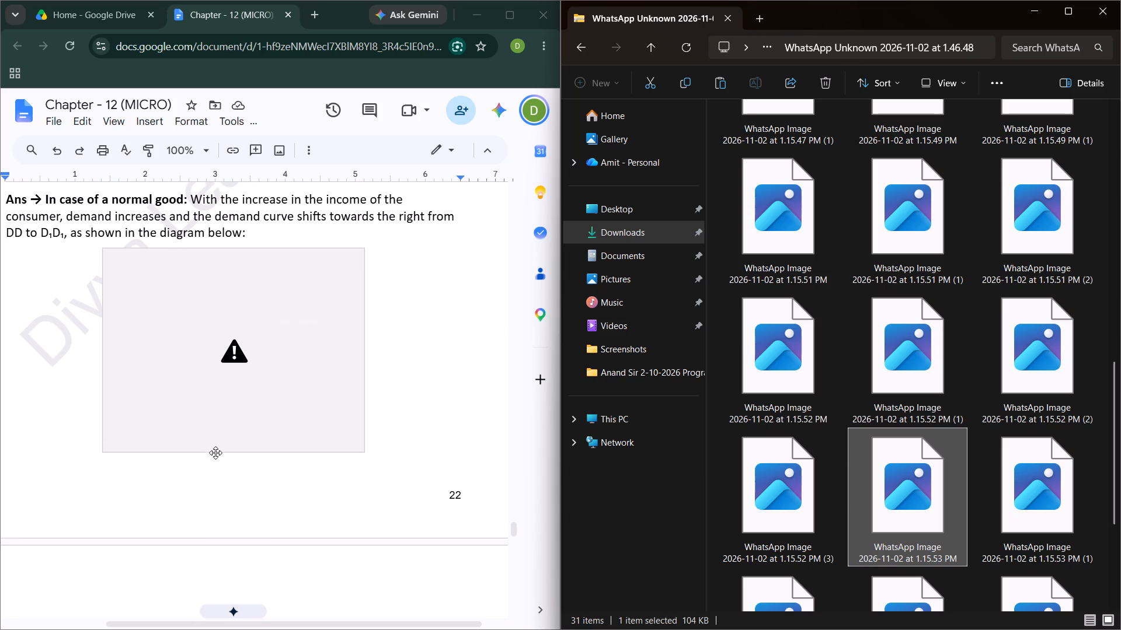
{"action": "left_click", "coordinate": [286, 383]}
{"action": "right_click", "coordinate": [286, 383]}
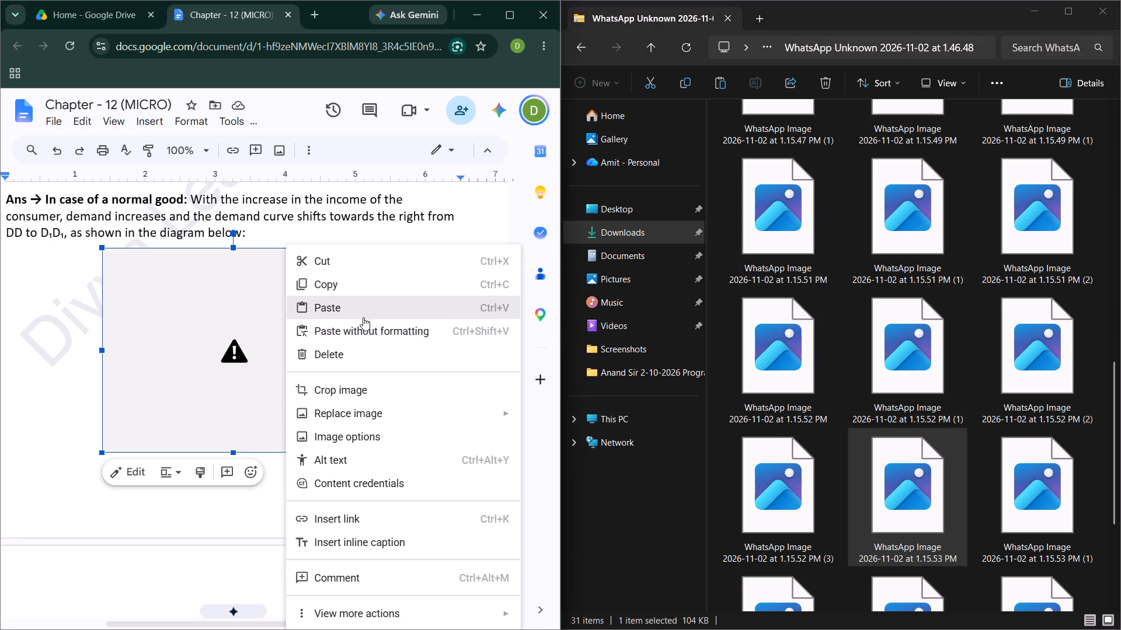
{"action": "left_click", "coordinate": [364, 317]}
Crop the normal-good photo to its upper Excess Demand diagram, removing the handwritten text below, the spiral binding and the laptop above.
{"action": "triple_click", "coordinate": [378, 379]}
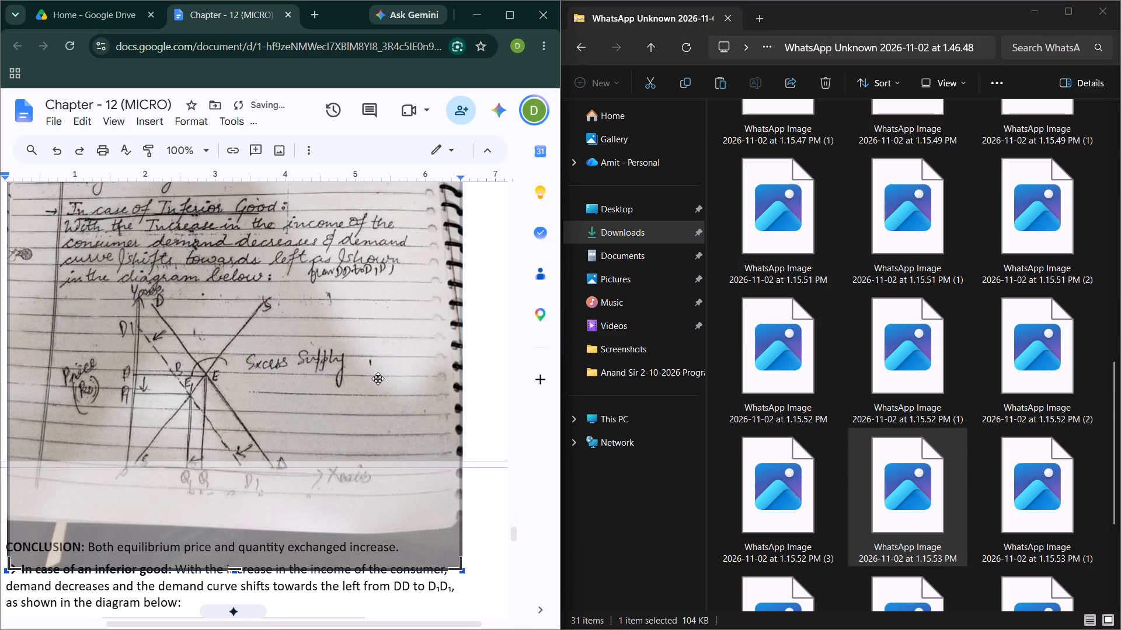
{"action": "left_click_drag", "start_coordinate": [456, 565], "coordinate": [427, 292]}
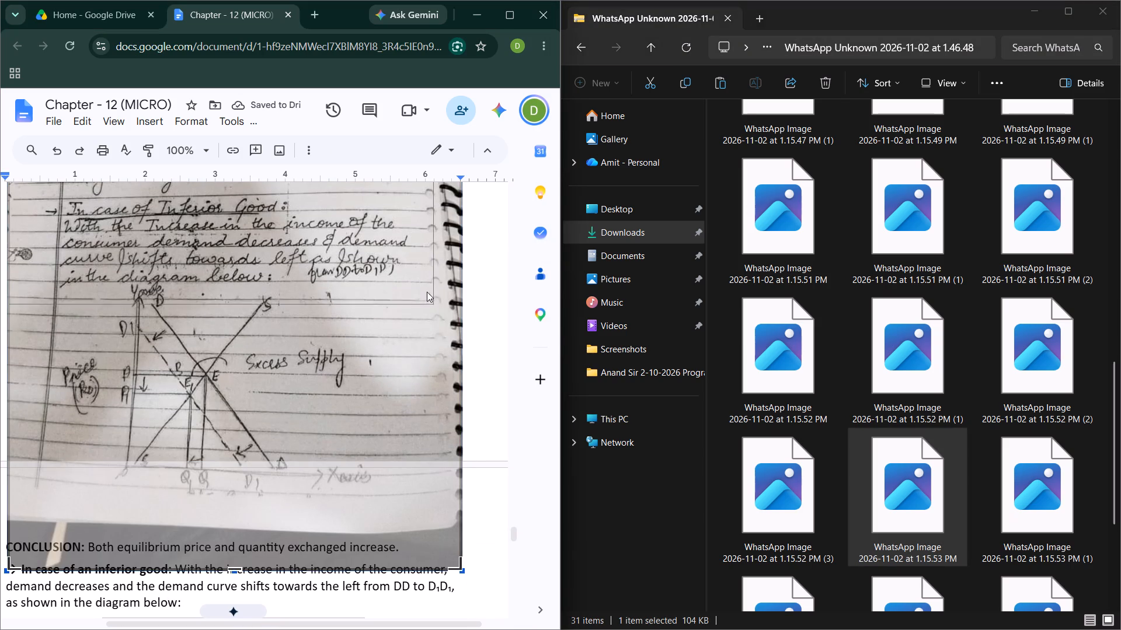
{"action": "left_click_drag", "start_coordinate": [427, 292], "coordinate": [424, 267]}
{"action": "left_click", "coordinate": [424, 264]}
{"action": "scroll", "coordinate": [424, 260], "scroll_direction": "up", "scroll_amount": 4}
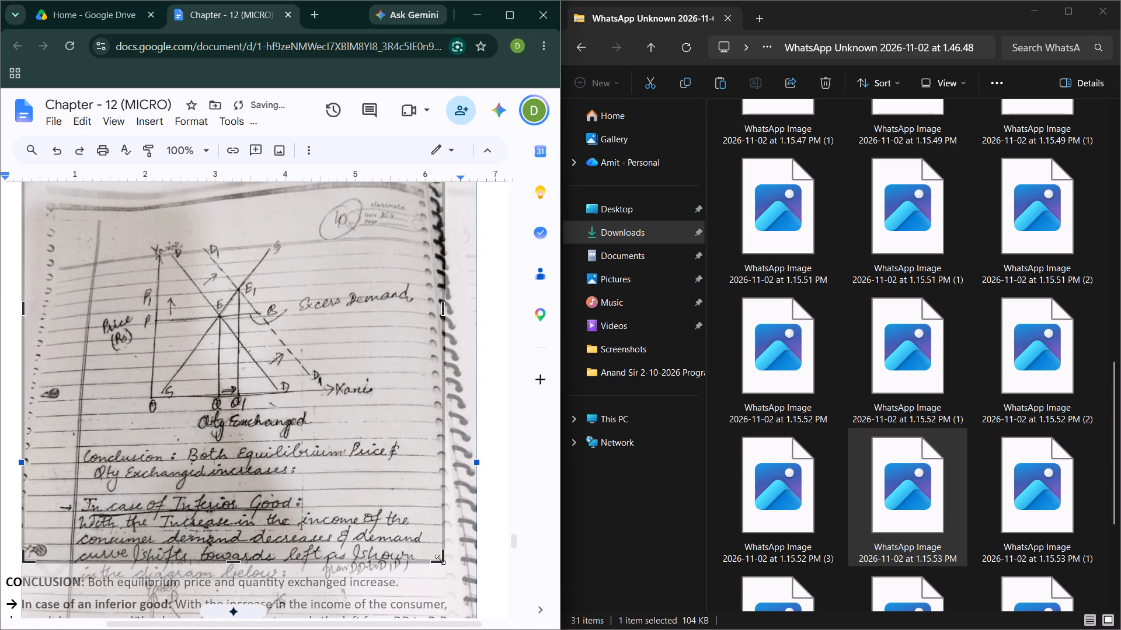
{"action": "left_click_drag", "start_coordinate": [440, 563], "coordinate": [429, 443]}
{"action": "scroll", "coordinate": [428, 443], "scroll_direction": "up", "scroll_amount": 2}
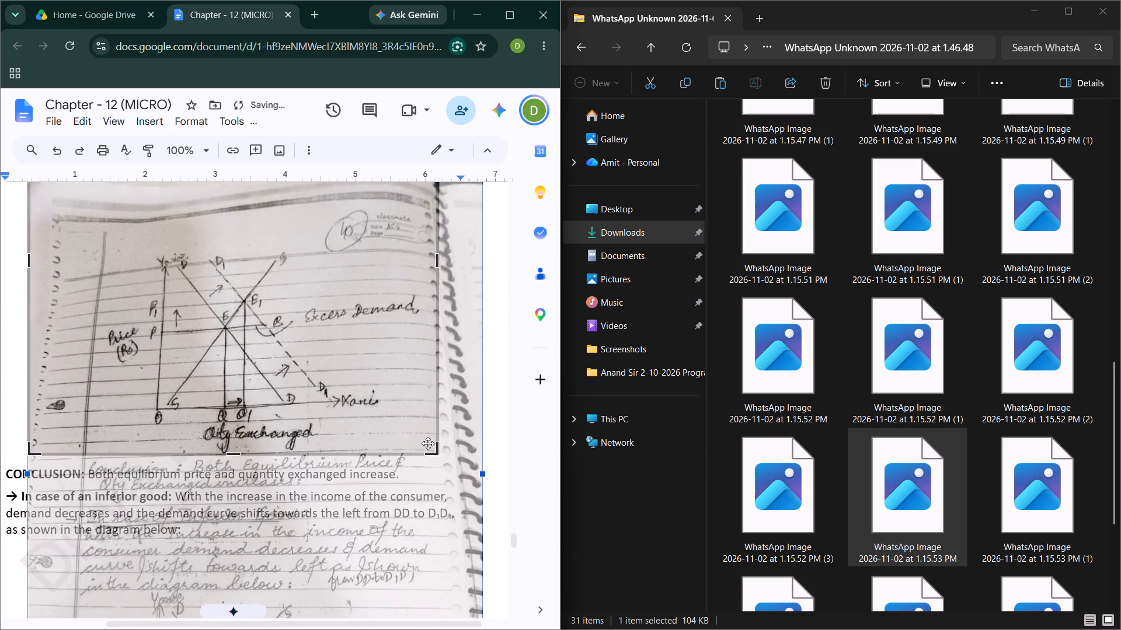
{"action": "scroll", "coordinate": [428, 443], "scroll_direction": "up", "scroll_amount": 1}
{"action": "left_click_drag", "start_coordinate": [436, 274], "coordinate": [416, 435]}
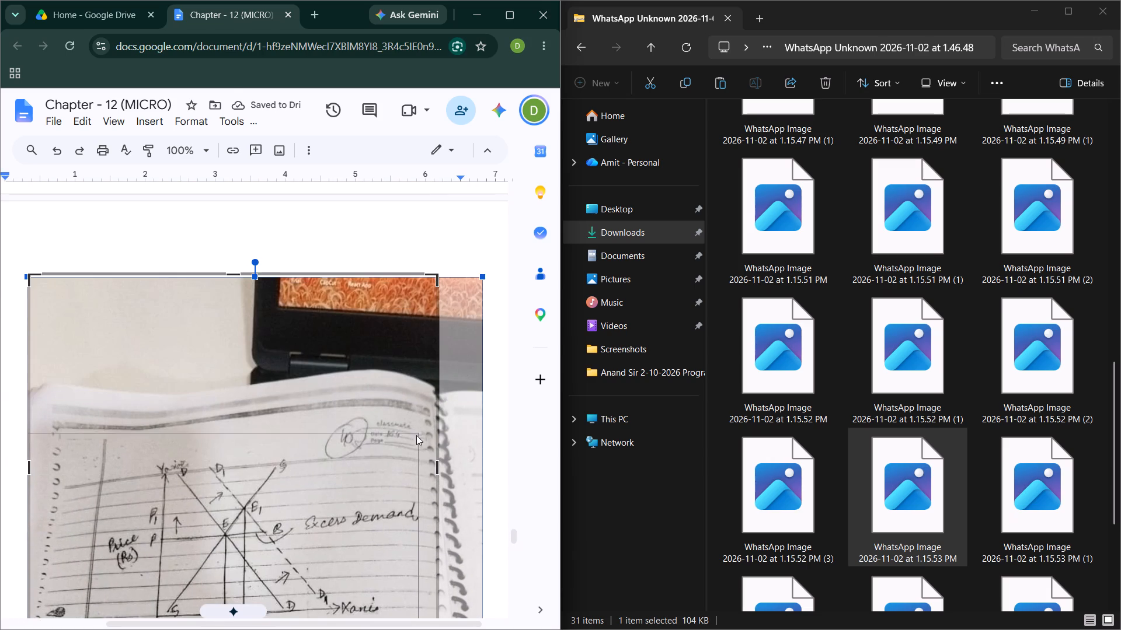
Crop the normal-good photo to the Excess Demand diagram, removing the page above it and the blank strip beside the Price label.
{"action": "left_click_drag", "start_coordinate": [416, 435], "coordinate": [421, 457]}
{"action": "scroll", "coordinate": [210, 360], "scroll_direction": "up", "scroll_amount": 6}
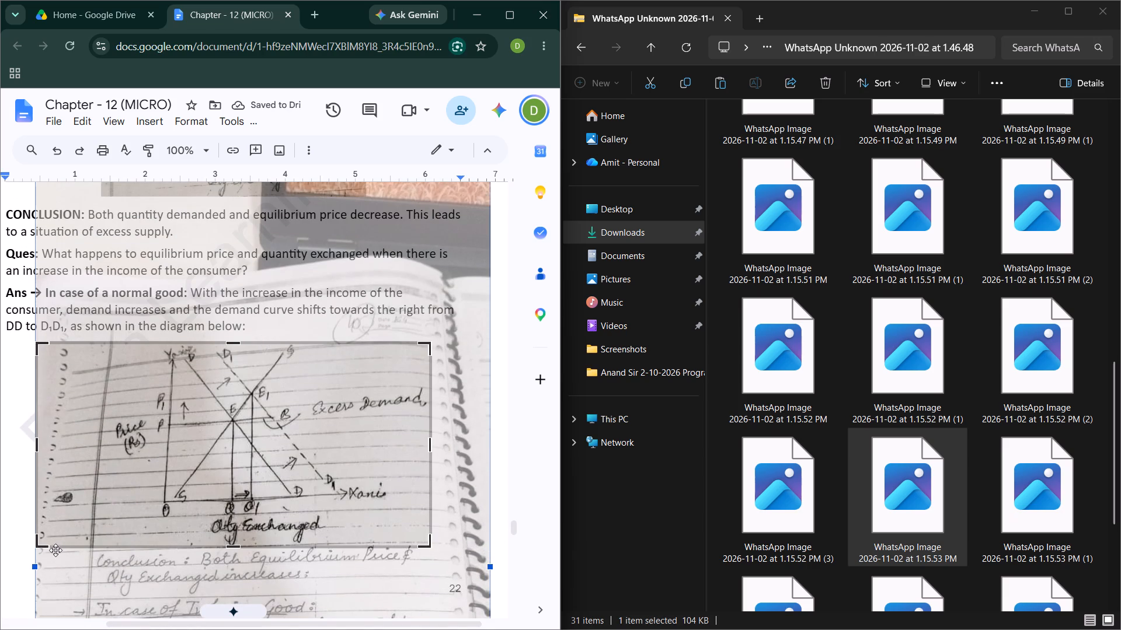
{"action": "left_click_drag", "start_coordinate": [37, 547], "coordinate": [106, 559]}
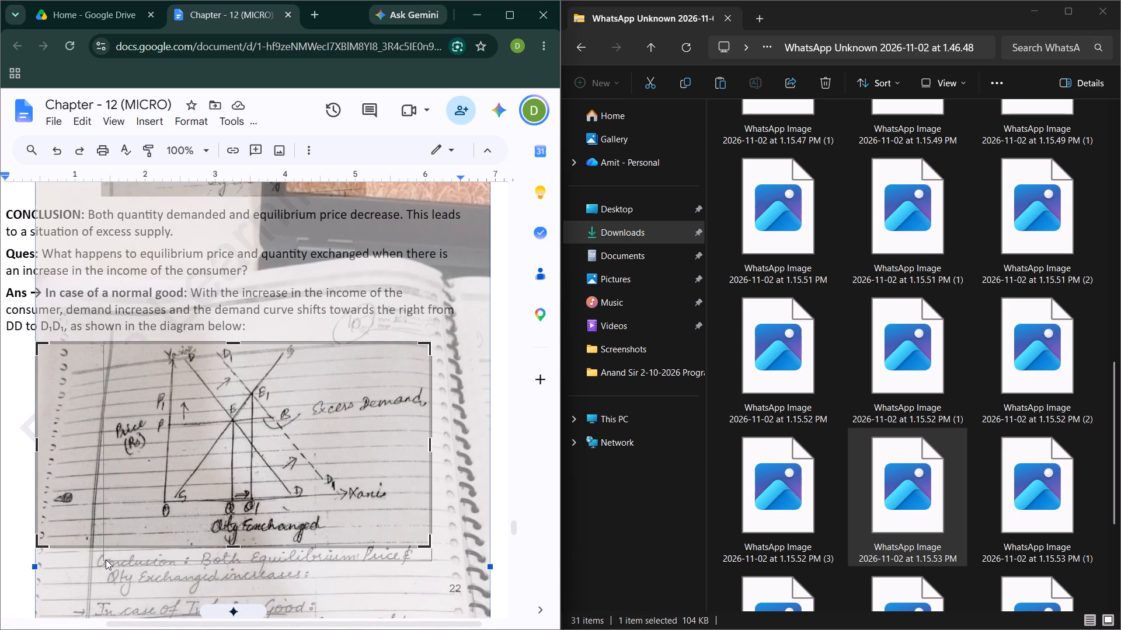
{"action": "left_click_drag", "start_coordinate": [106, 559], "coordinate": [114, 542]}
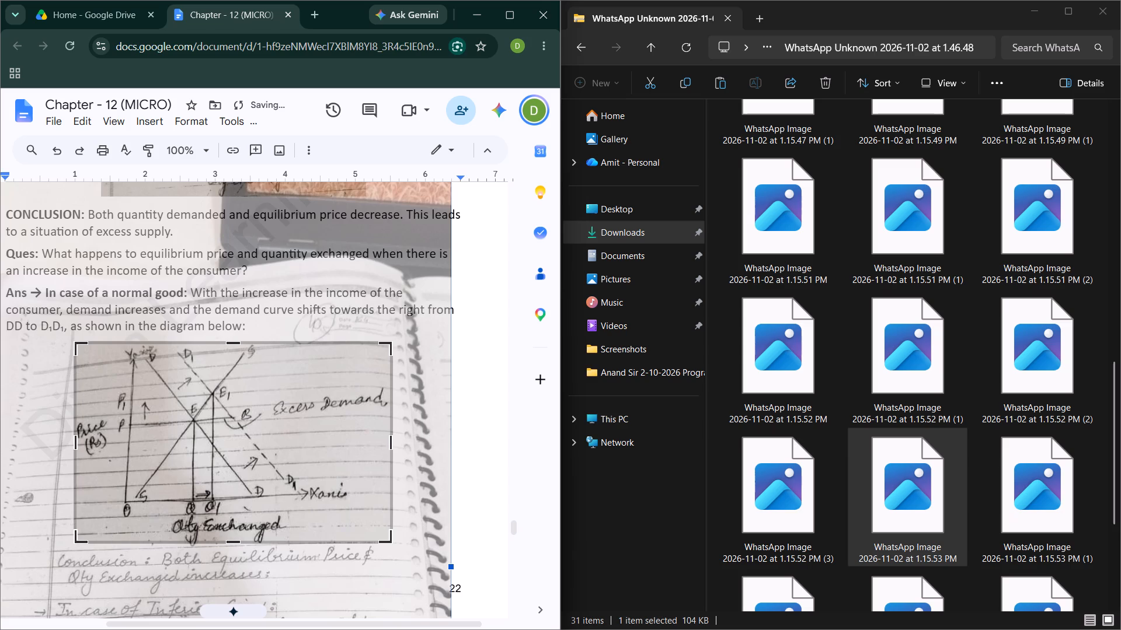
{"action": "left_click", "coordinate": [496, 256]}
Shrink the cropped normal-good diagram proportionally to about three-quarters of its width.
{"action": "left_click", "coordinate": [308, 468]}
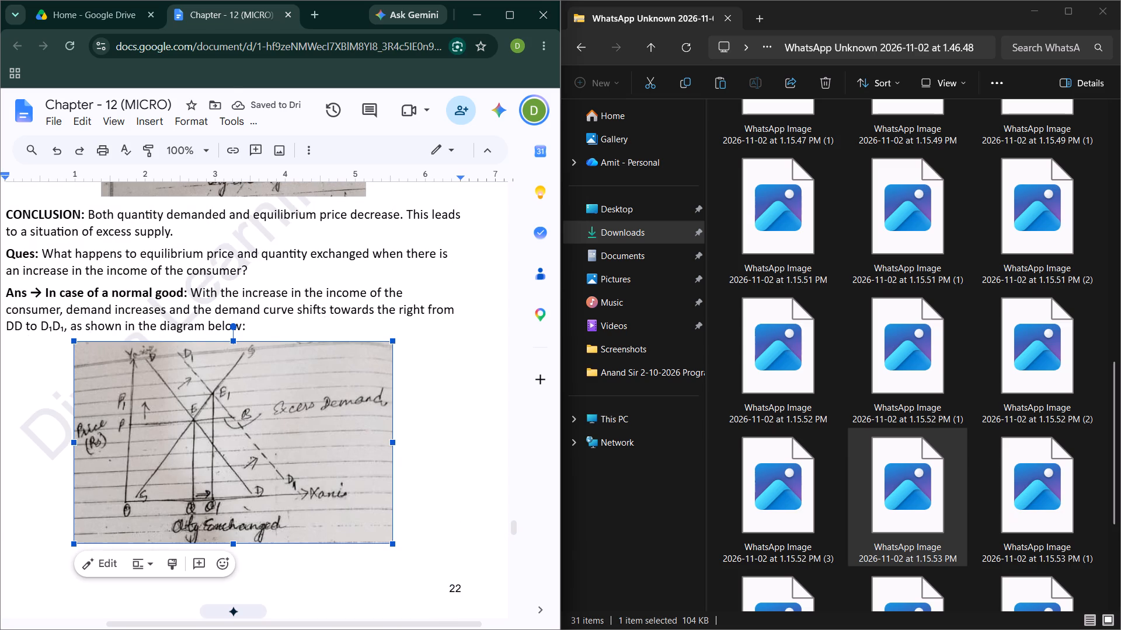
{"action": "left_click_drag", "start_coordinate": [390, 542], "coordinate": [310, 449]}
Paste the copied notebook photo over the placeholder image under the inferior-good answer.
{"action": "scroll", "coordinate": [310, 449], "scroll_direction": "down", "scroll_amount": 1}
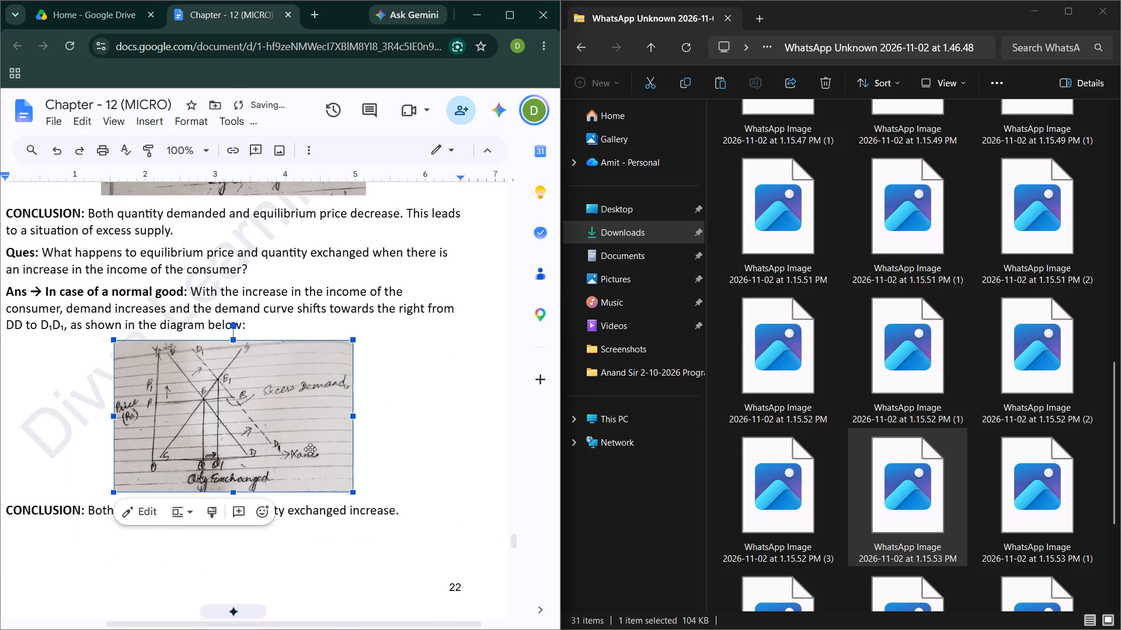
{"action": "scroll", "coordinate": [310, 449], "scroll_direction": "down", "scroll_amount": 2}
{"action": "scroll", "coordinate": [248, 464], "scroll_direction": "down", "scroll_amount": 2}
{"action": "right_click", "coordinate": [249, 463]}
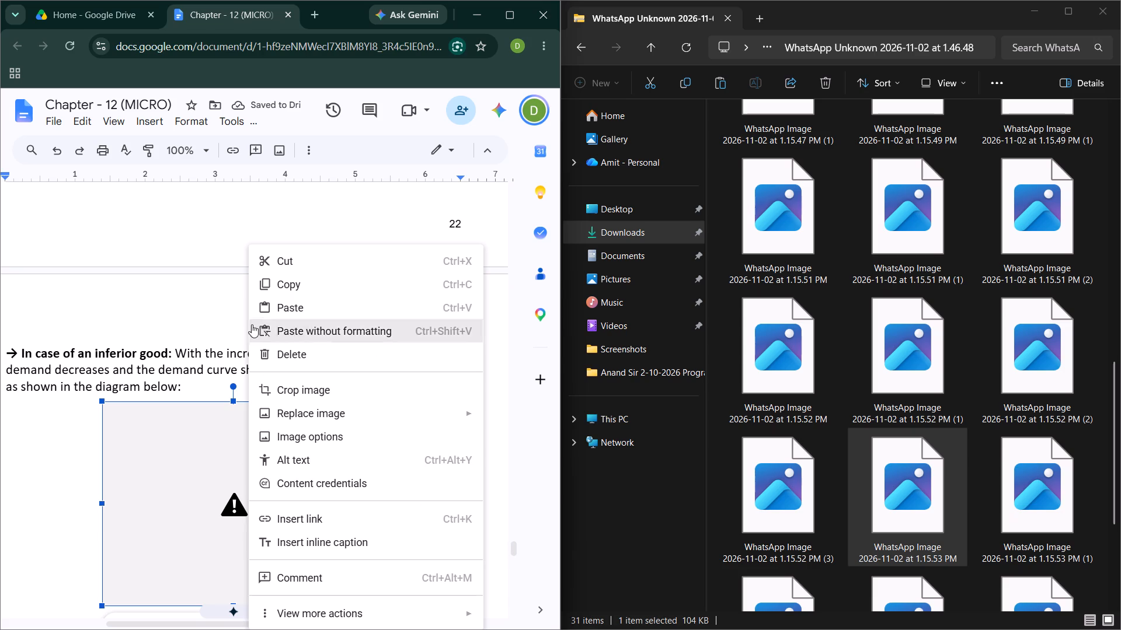
{"action": "left_click", "coordinate": [262, 309]}
Crop the inferior-good photo to the Excess Supply diagram, removing the first diagram, the handwritten text above, and the area below the X-axis.
{"action": "double_click", "coordinate": [273, 399]}
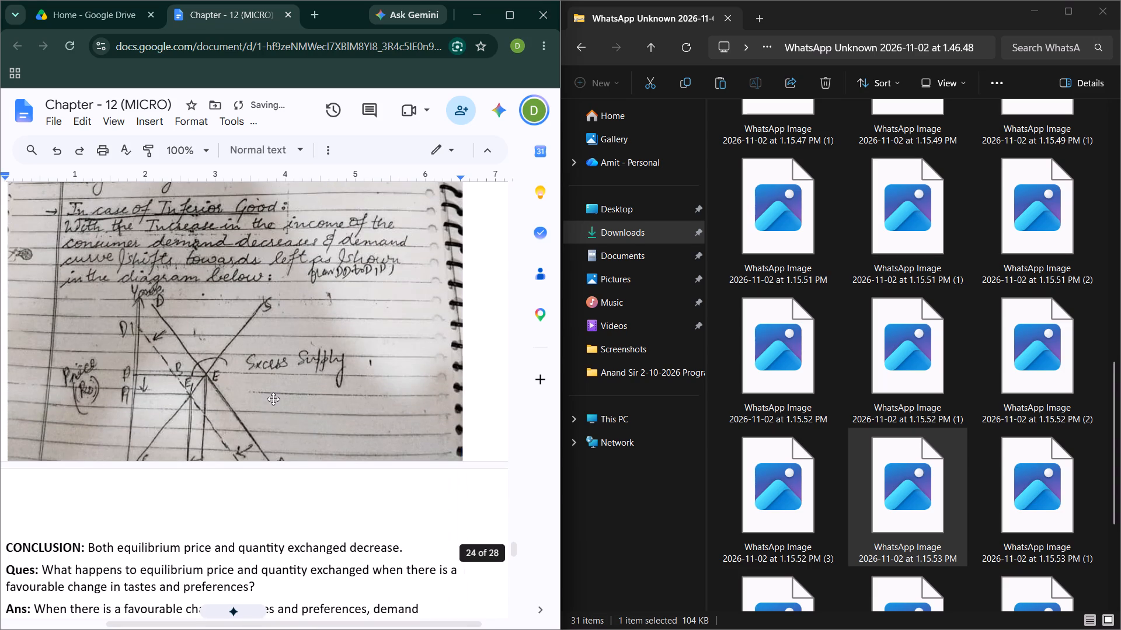
{"action": "scroll", "coordinate": [276, 404], "scroll_direction": "down", "scroll_amount": 3}
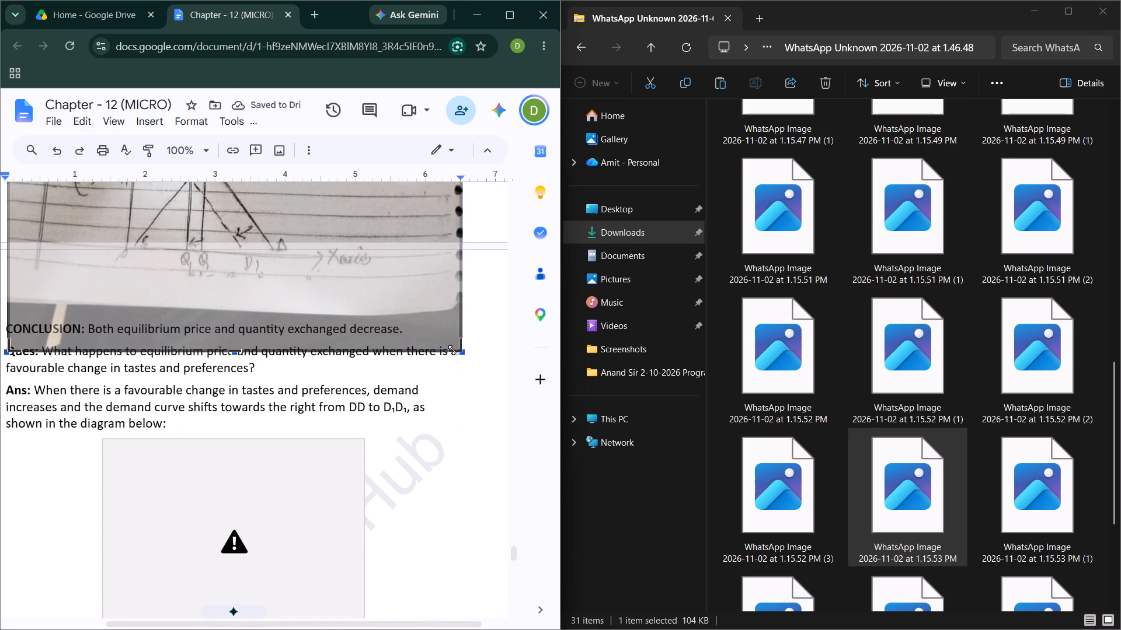
{"action": "left_click_drag", "start_coordinate": [453, 351], "coordinate": [448, 282]}
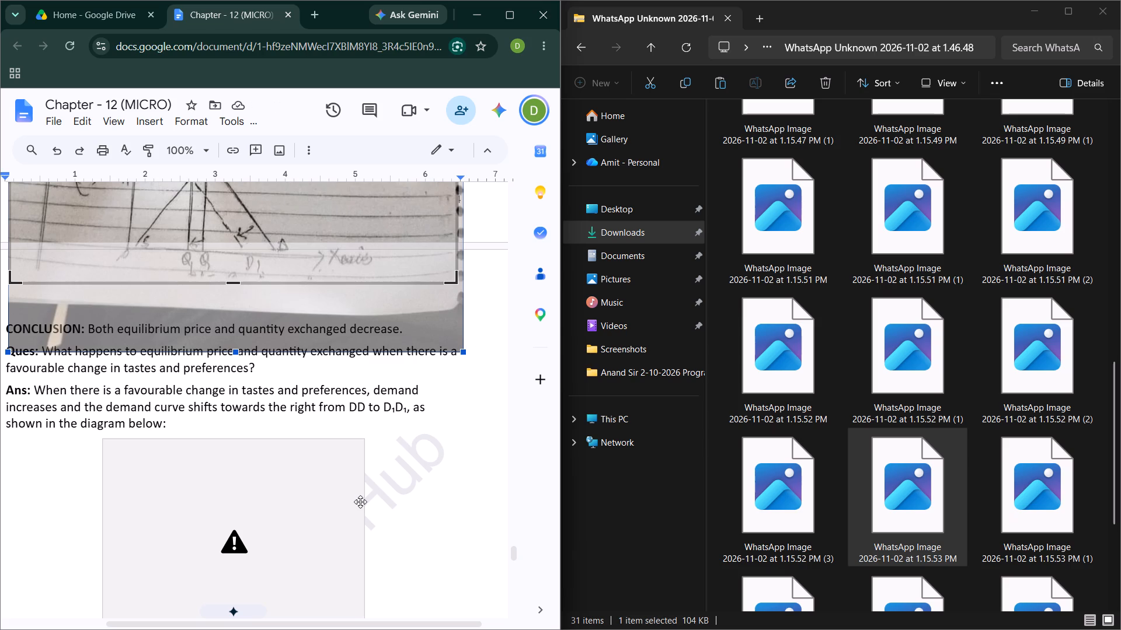
{"action": "scroll", "coordinate": [311, 514], "scroll_direction": "up", "scroll_amount": 3}
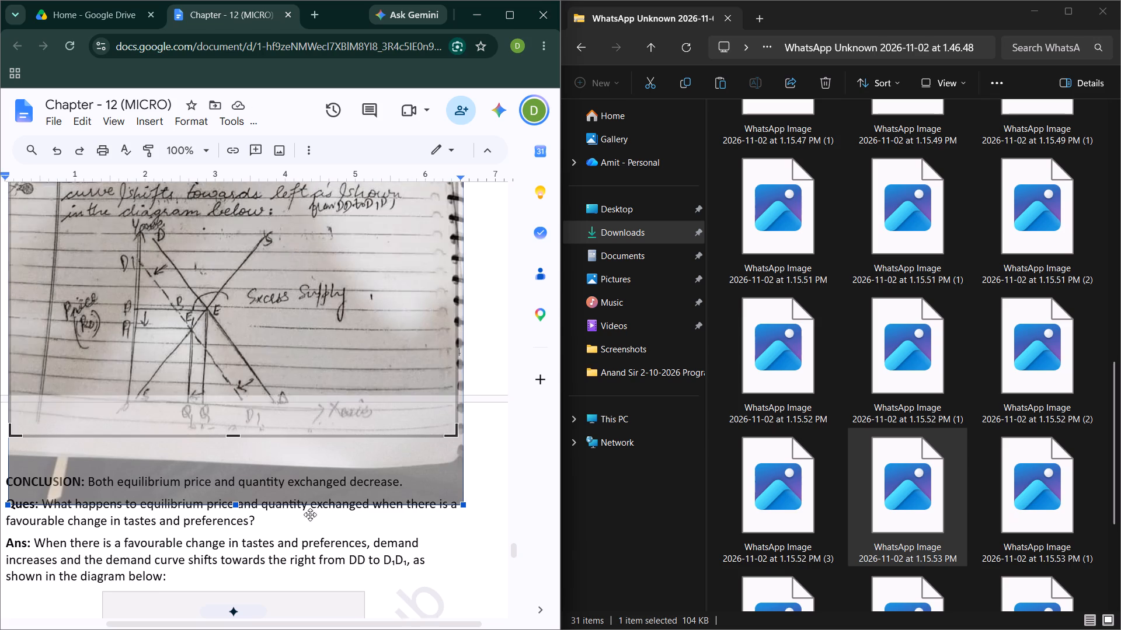
{"action": "scroll", "coordinate": [310, 514], "scroll_direction": "up", "scroll_amount": 2}
{"action": "scroll", "coordinate": [340, 380], "scroll_direction": "up", "scroll_amount": 4}
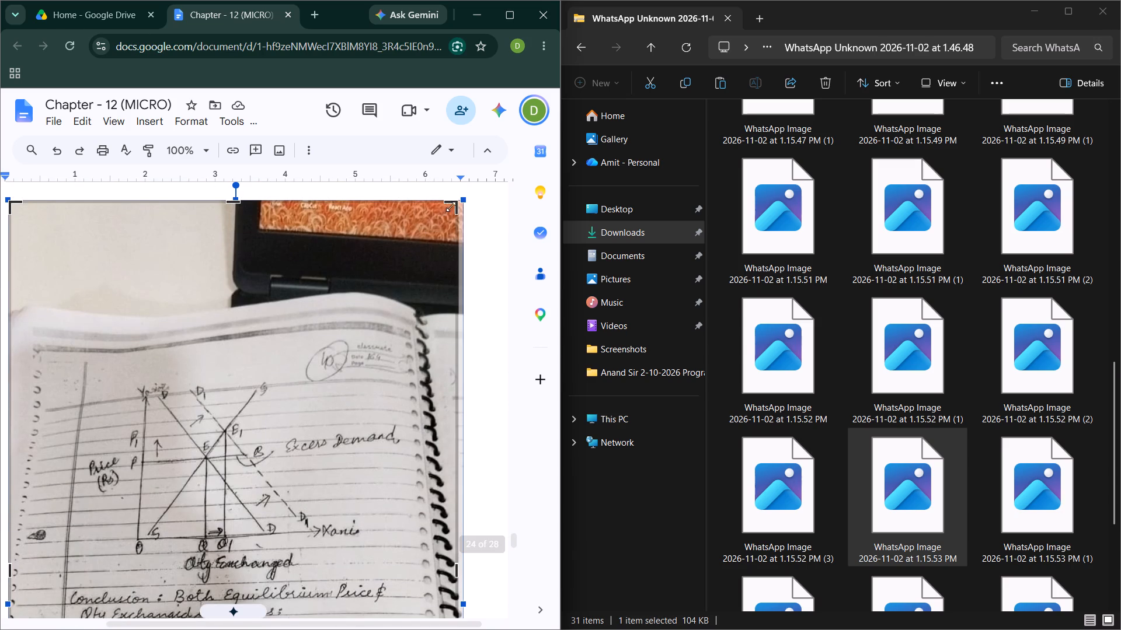
{"action": "left_click_drag", "start_coordinate": [452, 206], "coordinate": [419, 583]}
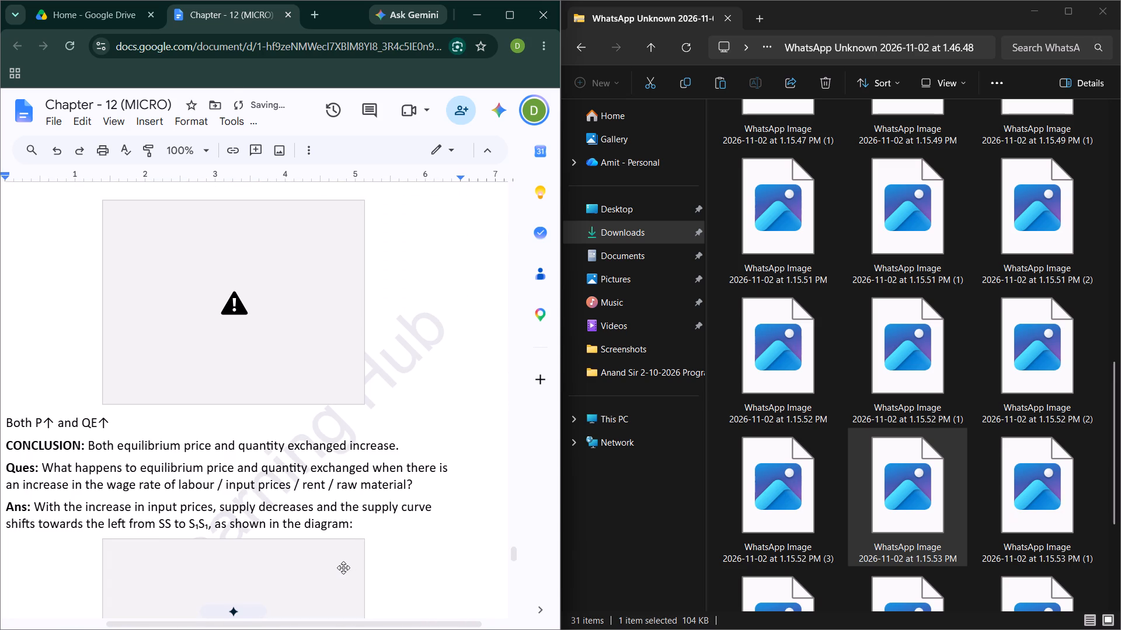
{"action": "scroll", "coordinate": [326, 544], "scroll_direction": "up", "scroll_amount": 7}
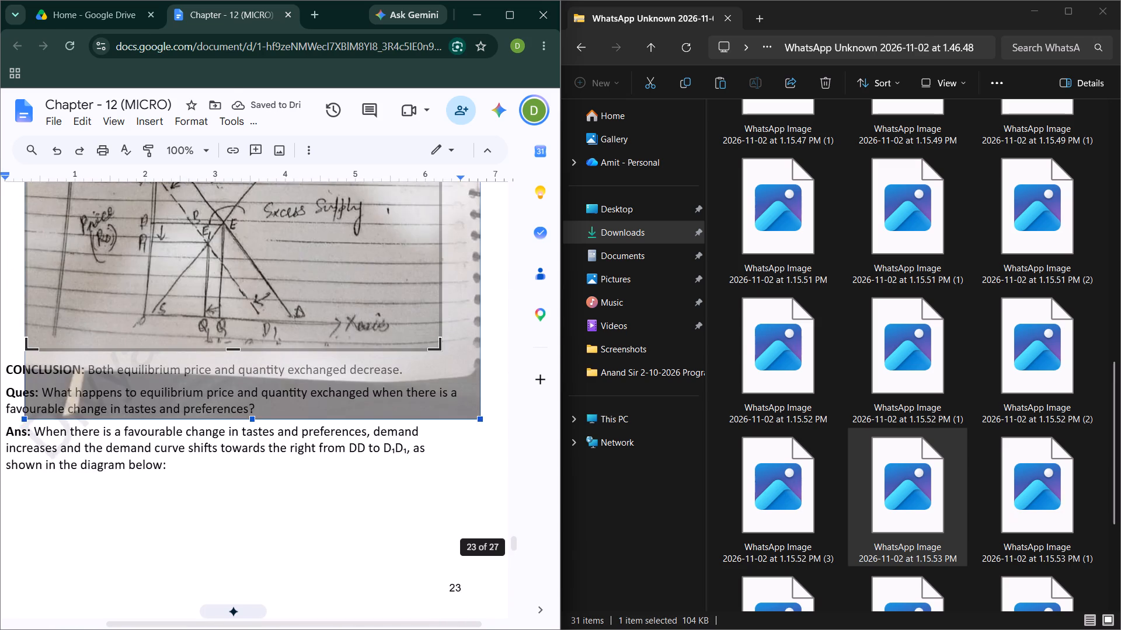
{"action": "scroll", "coordinate": [346, 405], "scroll_direction": "up", "scroll_amount": 4}
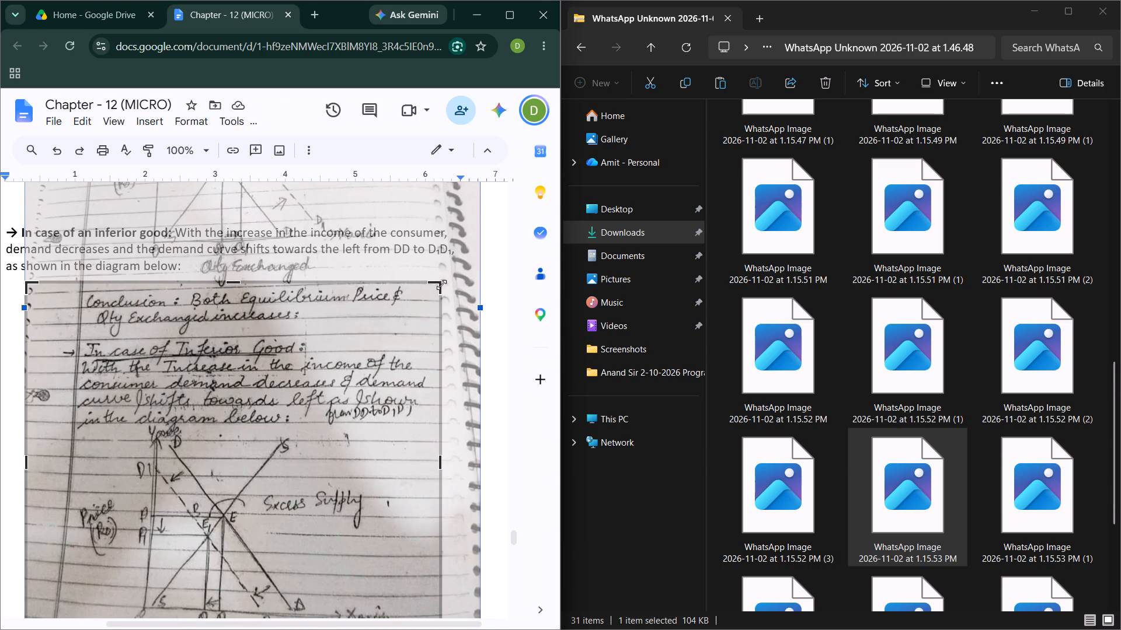
{"action": "left_click_drag", "start_coordinate": [441, 285], "coordinate": [438, 430]}
{"action": "left_click", "coordinate": [458, 363]}
{"action": "left_click", "coordinate": [496, 363]}
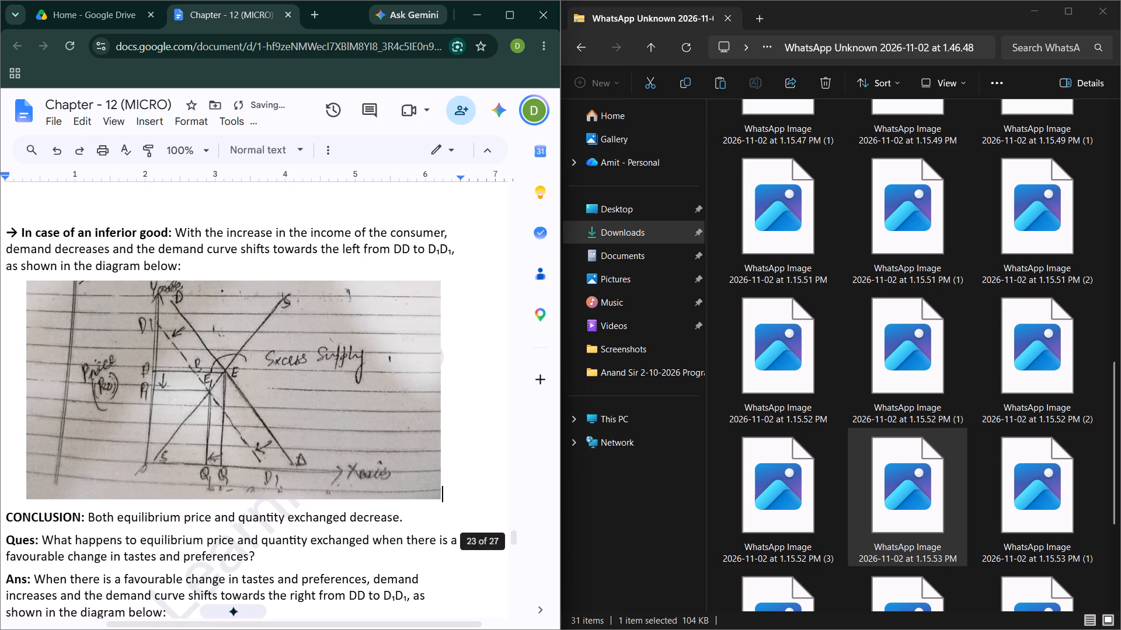
Shrink the cropped inferior-good diagram proportionally to about two-thirds of its width.
{"action": "left_click", "coordinate": [360, 394]}
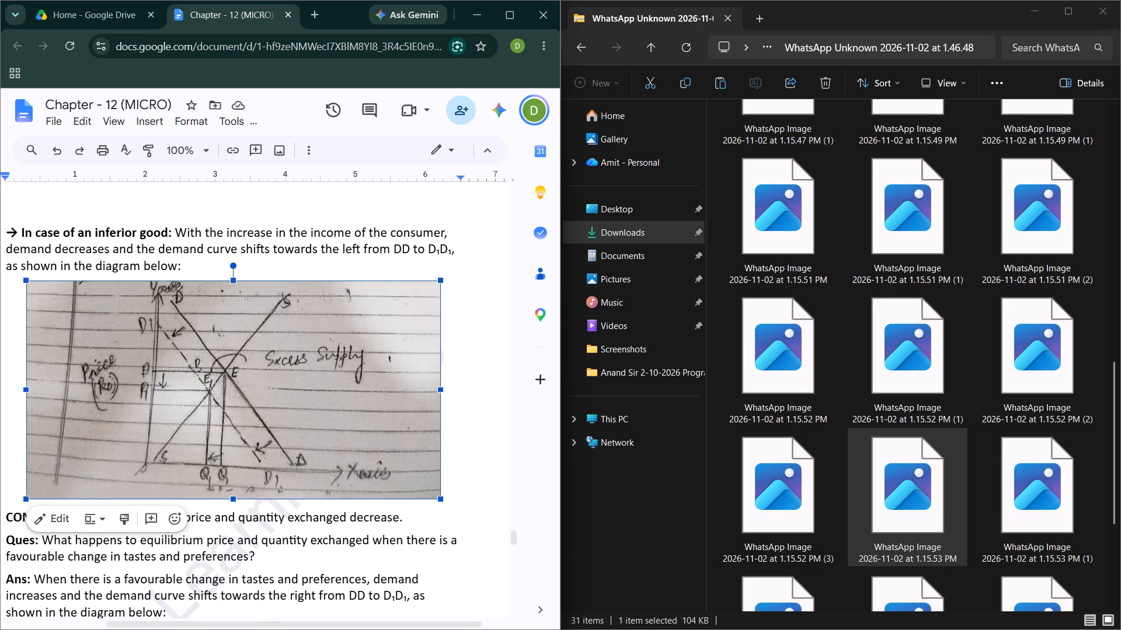
{"action": "left_click_drag", "start_coordinate": [440, 498], "coordinate": [300, 409]}
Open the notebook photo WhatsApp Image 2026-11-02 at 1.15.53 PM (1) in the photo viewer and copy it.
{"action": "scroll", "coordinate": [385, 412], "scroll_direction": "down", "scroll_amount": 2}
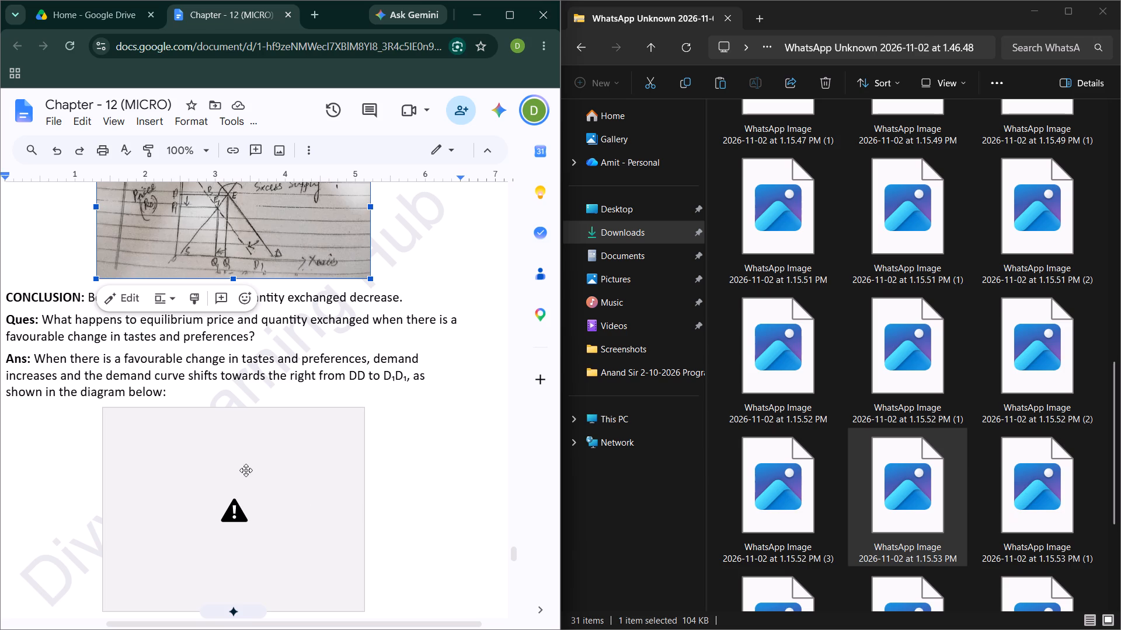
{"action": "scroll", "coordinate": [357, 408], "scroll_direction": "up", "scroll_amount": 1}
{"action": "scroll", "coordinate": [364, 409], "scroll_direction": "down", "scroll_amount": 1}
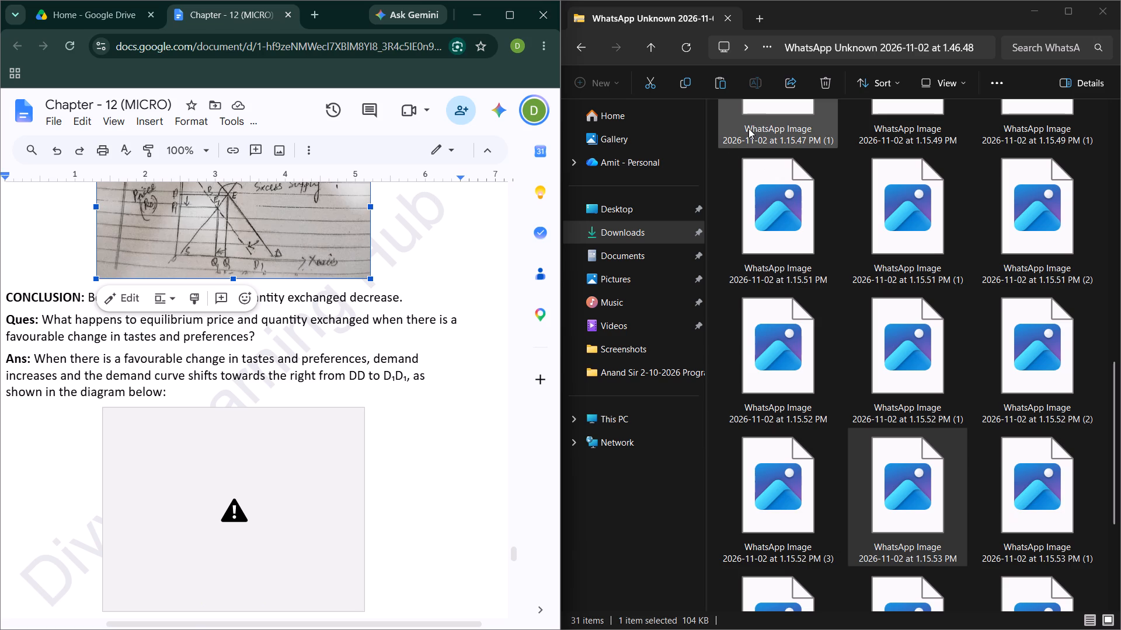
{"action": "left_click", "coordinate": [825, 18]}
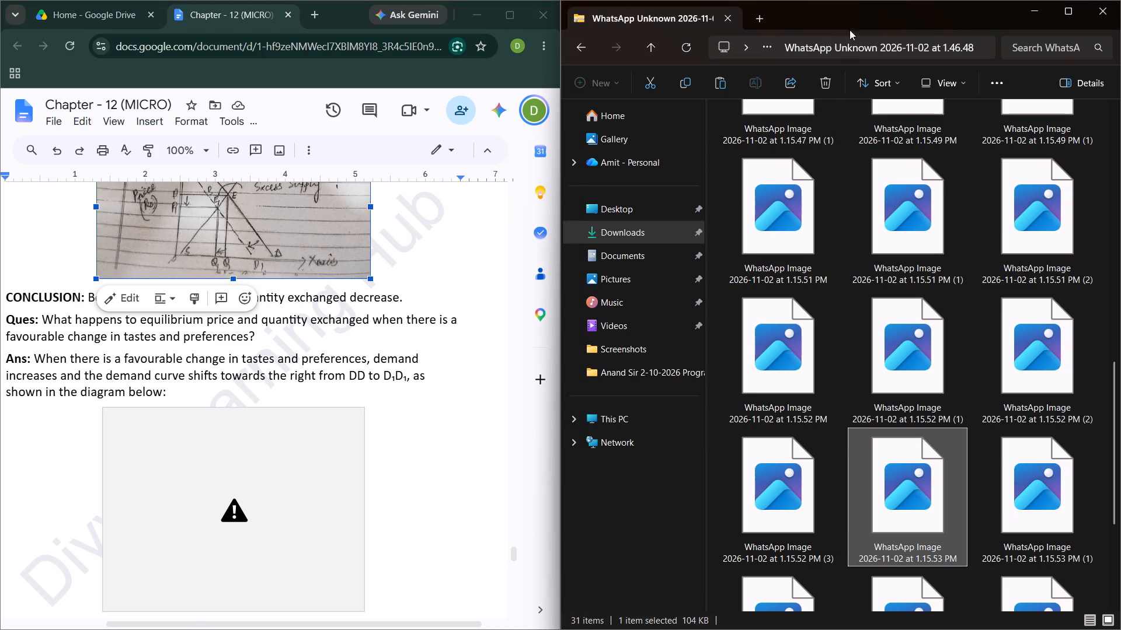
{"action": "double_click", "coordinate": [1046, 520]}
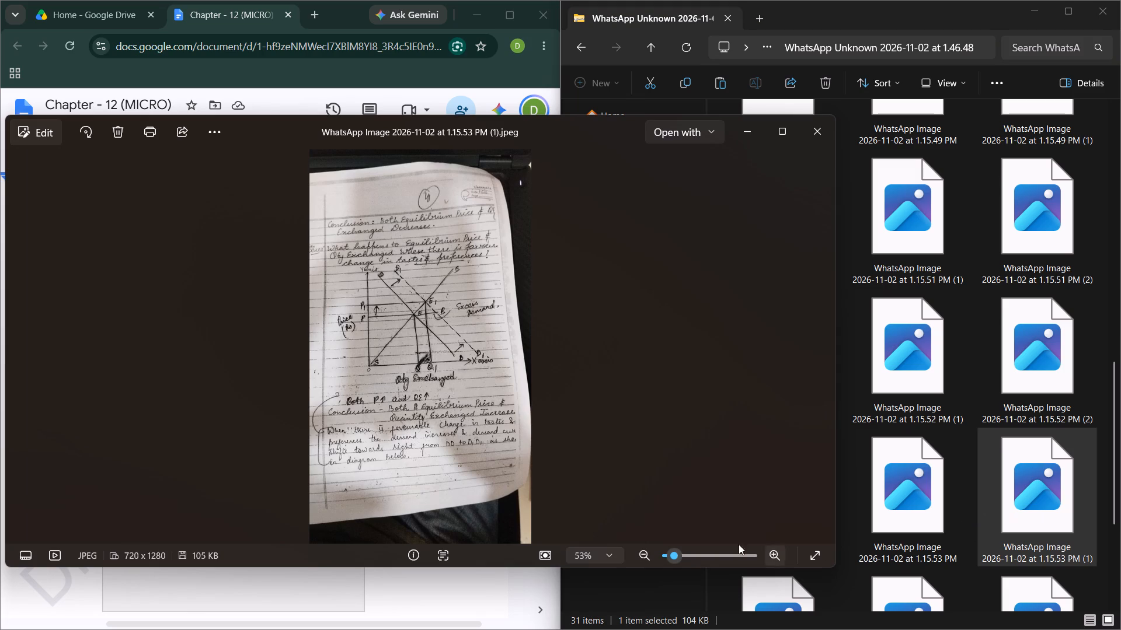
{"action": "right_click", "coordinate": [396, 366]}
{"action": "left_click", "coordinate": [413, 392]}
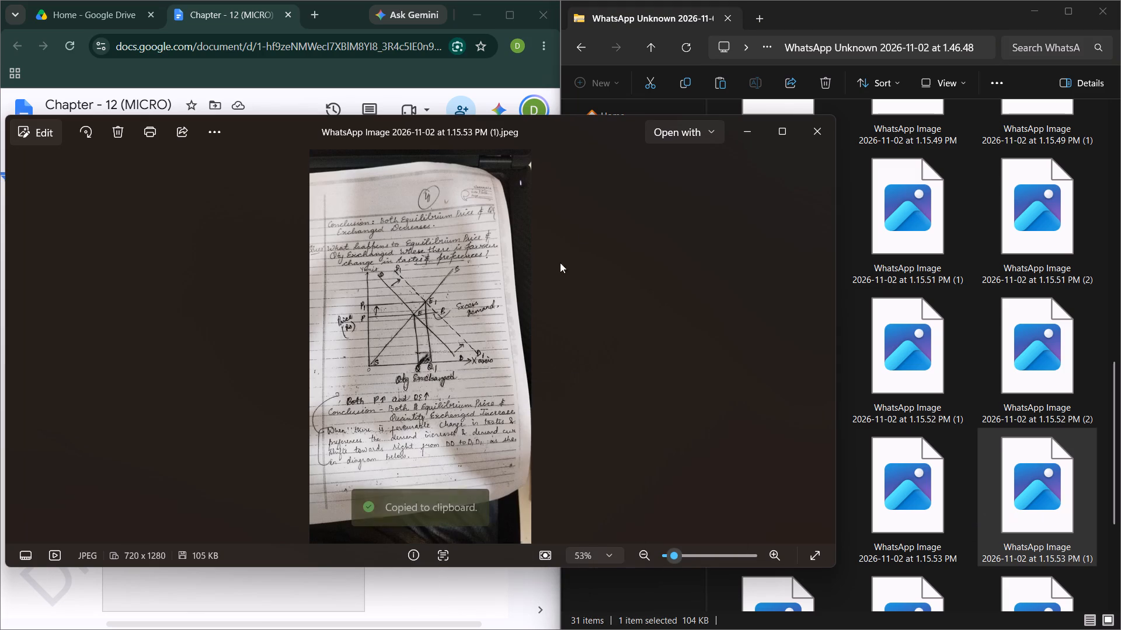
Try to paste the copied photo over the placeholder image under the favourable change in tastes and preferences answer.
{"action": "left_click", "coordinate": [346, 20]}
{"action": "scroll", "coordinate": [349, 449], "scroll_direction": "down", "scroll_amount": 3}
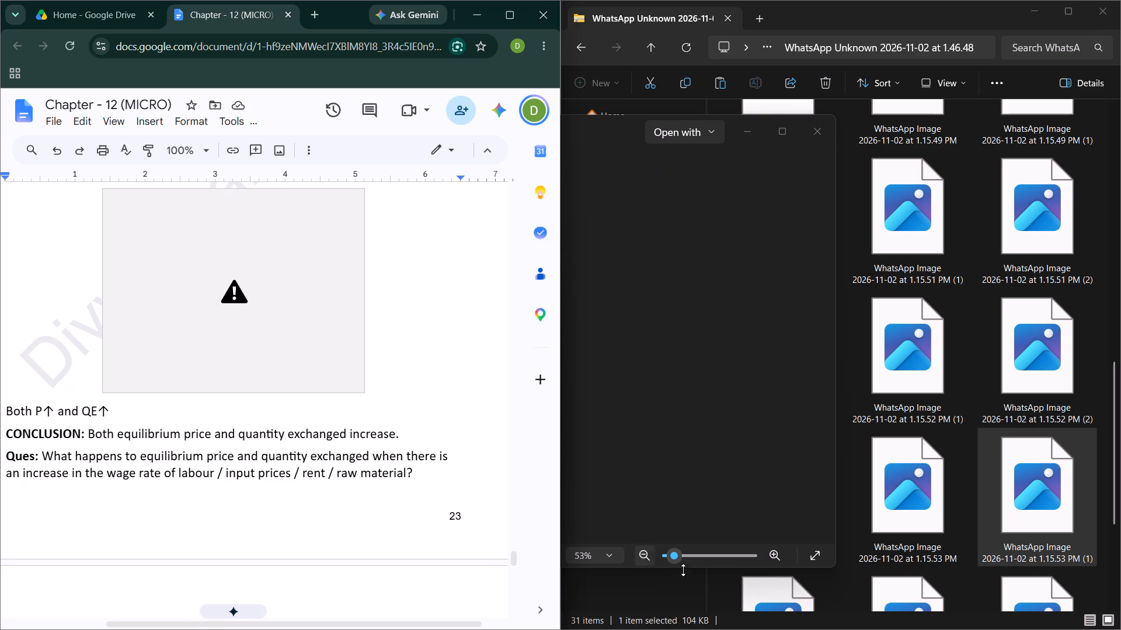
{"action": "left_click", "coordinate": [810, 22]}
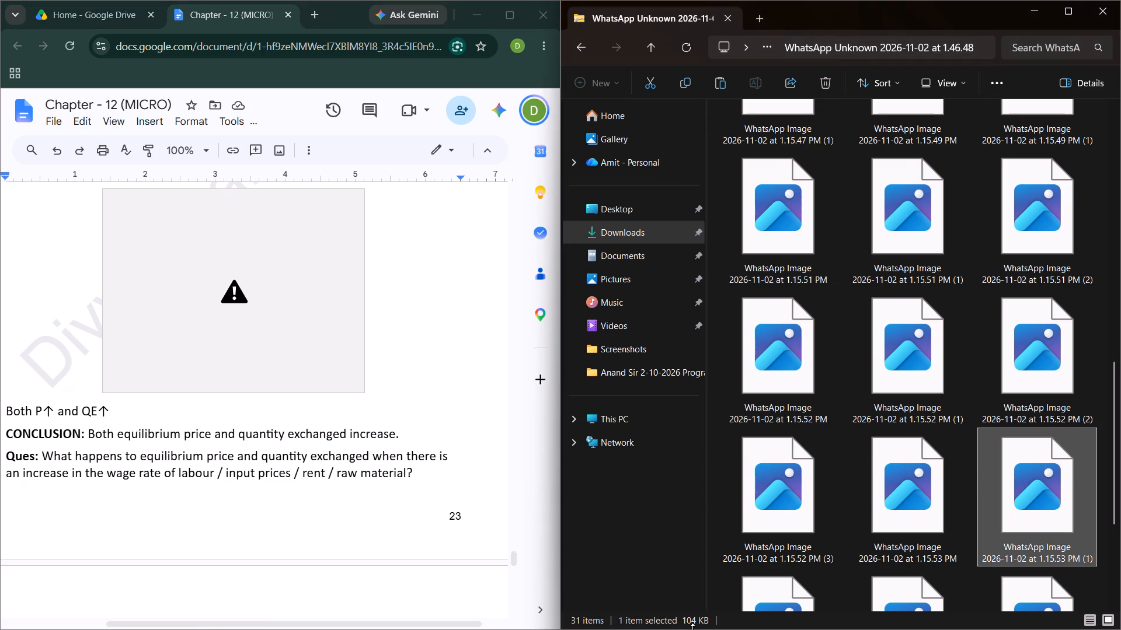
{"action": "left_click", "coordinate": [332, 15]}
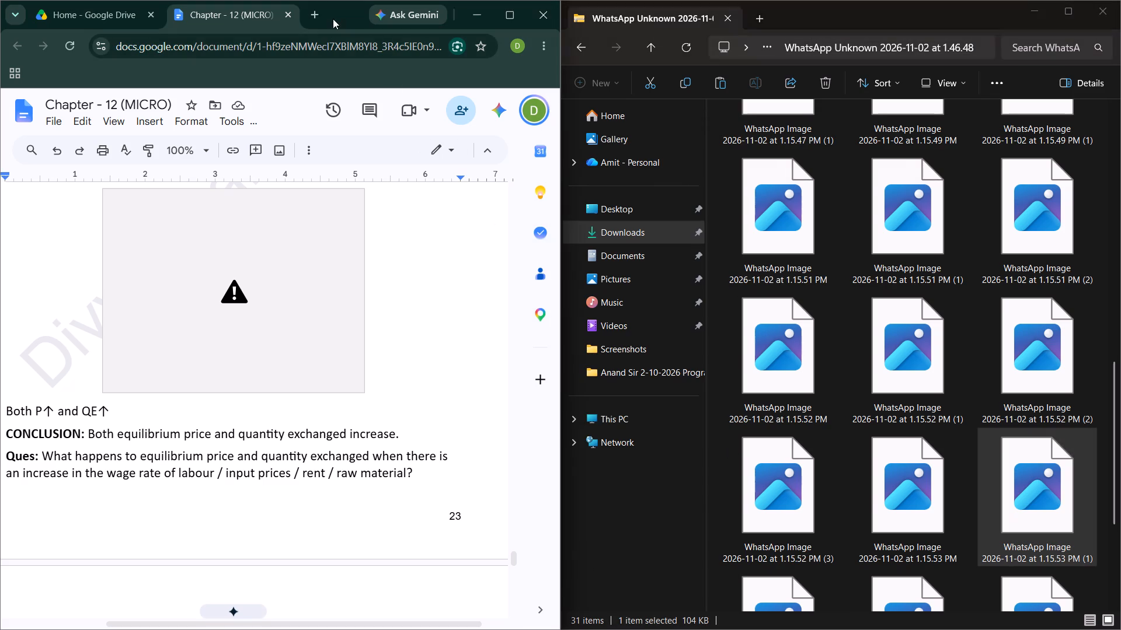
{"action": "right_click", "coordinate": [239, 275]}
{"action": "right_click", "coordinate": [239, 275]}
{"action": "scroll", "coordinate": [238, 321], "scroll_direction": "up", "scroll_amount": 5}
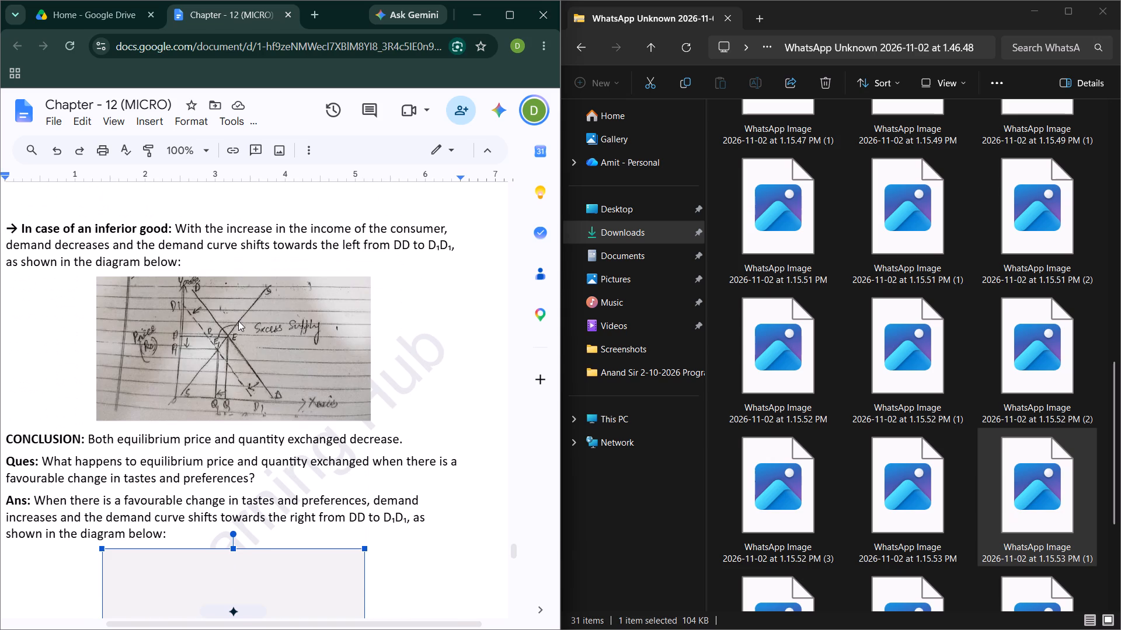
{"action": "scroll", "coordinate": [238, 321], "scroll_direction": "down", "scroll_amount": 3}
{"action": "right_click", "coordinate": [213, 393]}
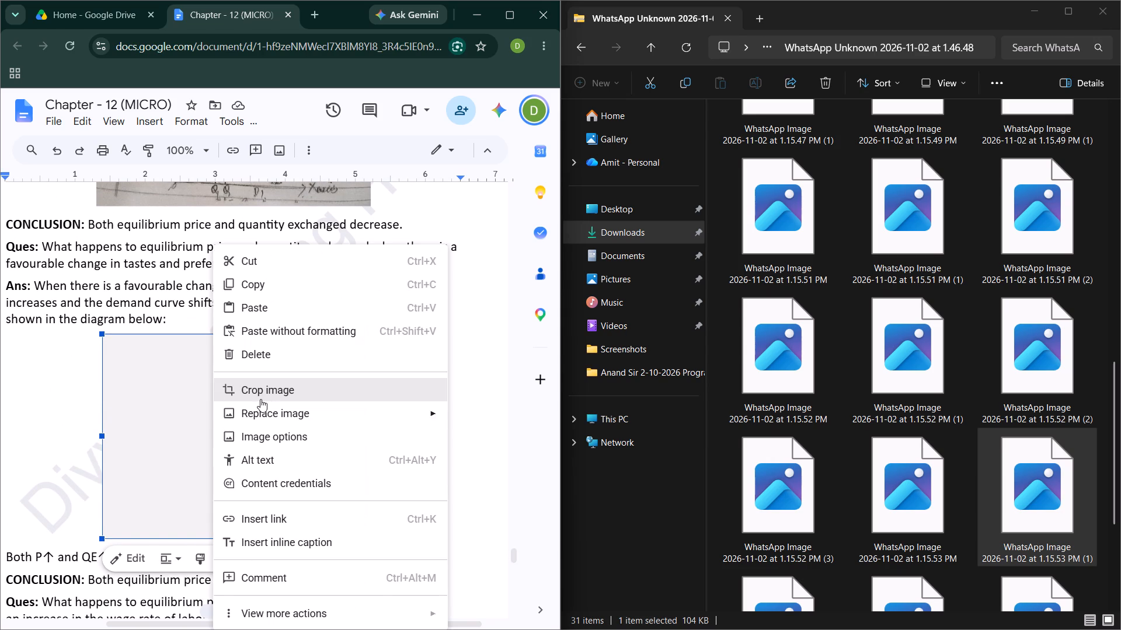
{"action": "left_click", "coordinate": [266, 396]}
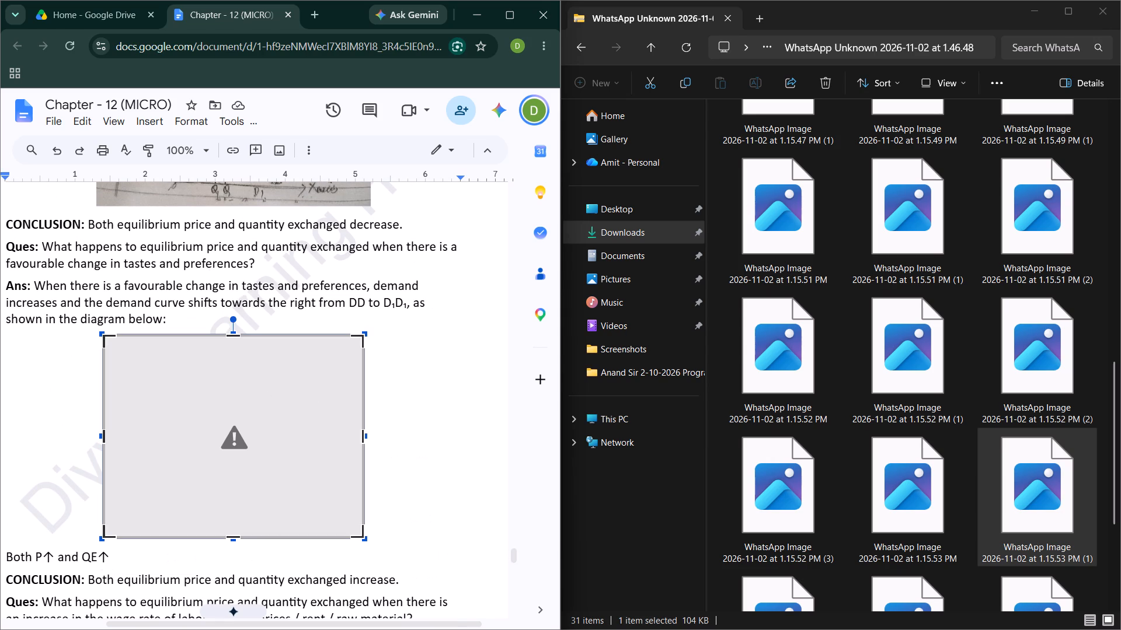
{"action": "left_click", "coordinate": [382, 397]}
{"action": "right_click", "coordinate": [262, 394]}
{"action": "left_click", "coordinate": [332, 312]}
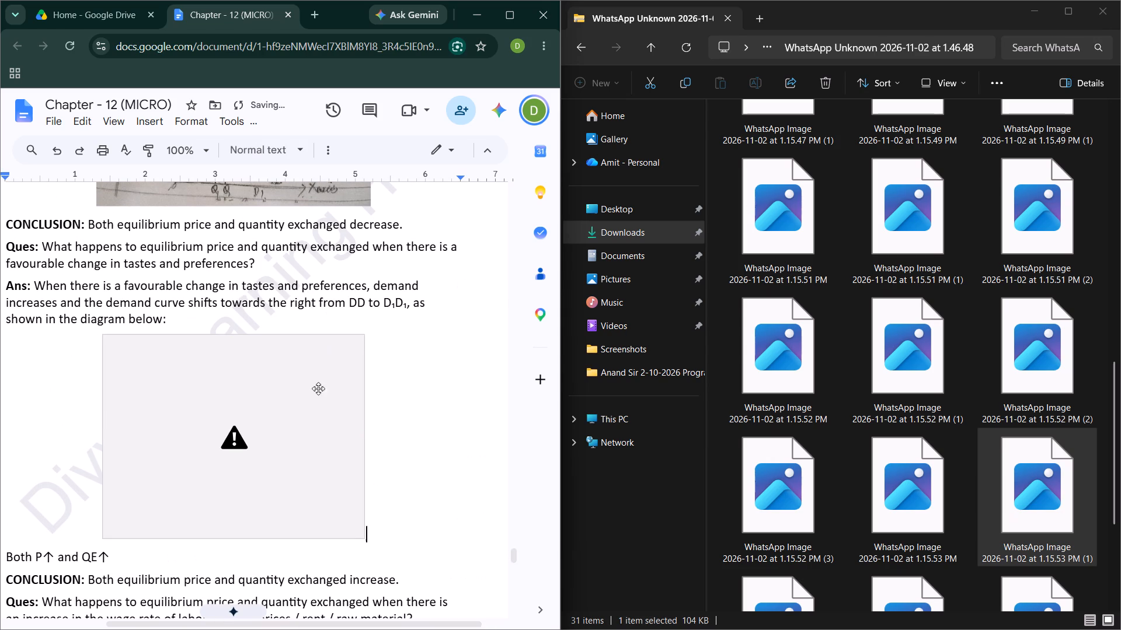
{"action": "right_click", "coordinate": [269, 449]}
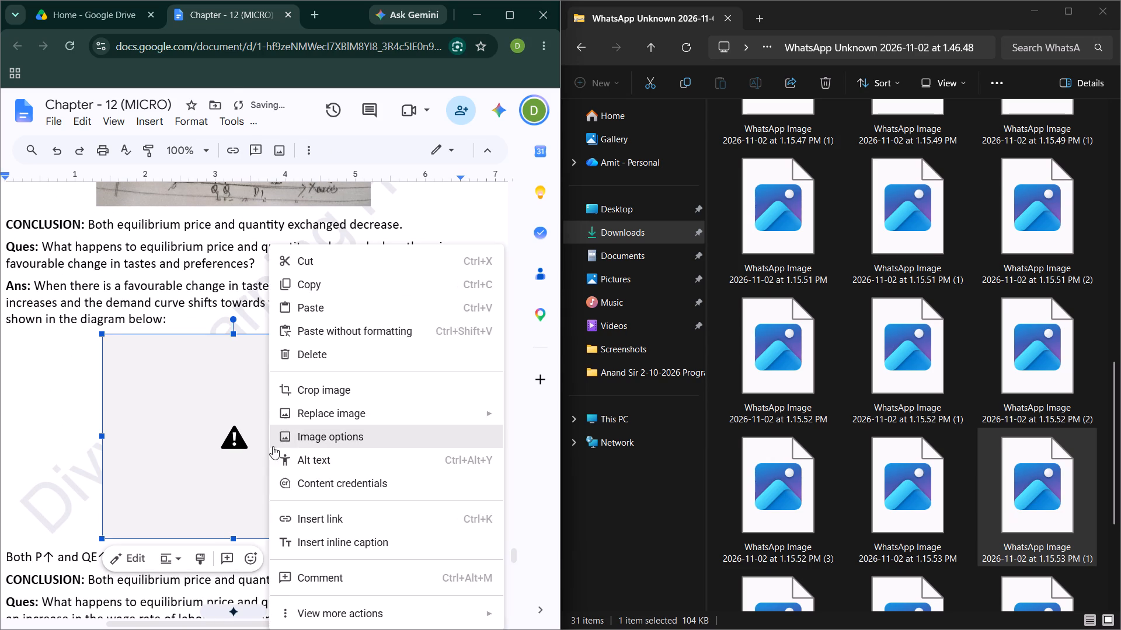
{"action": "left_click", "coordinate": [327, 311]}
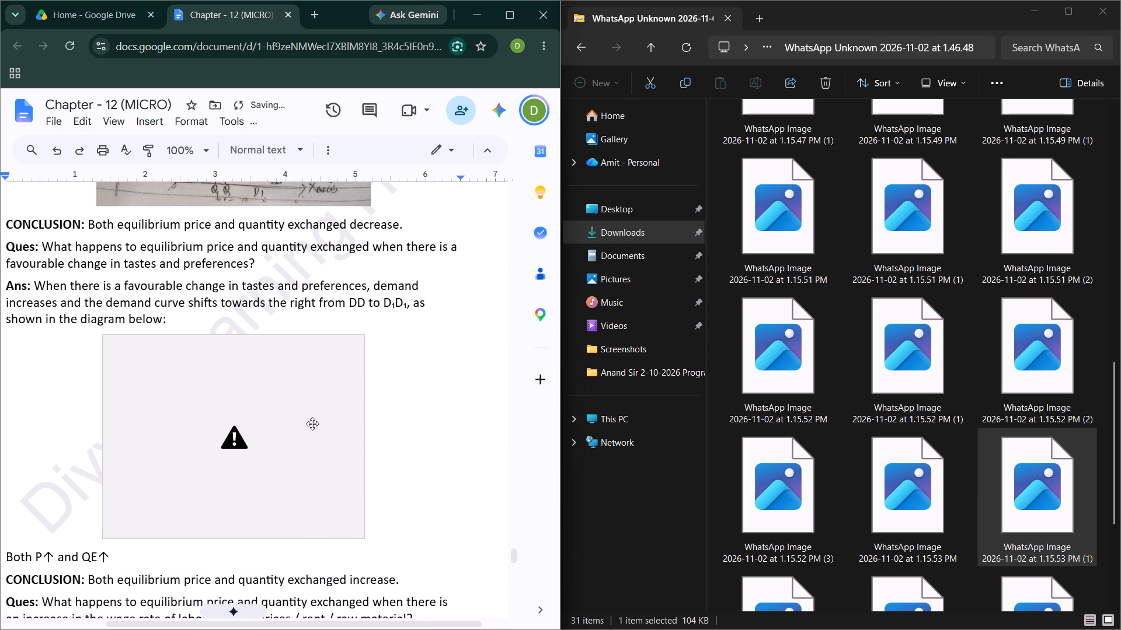
Reopen WhatsApp Image 2026-11-02 at 1.15.53 PM (1), copy the photo again and close the viewer.
{"action": "left_click", "coordinate": [895, 13]}
{"action": "double_click", "coordinate": [1035, 461]}
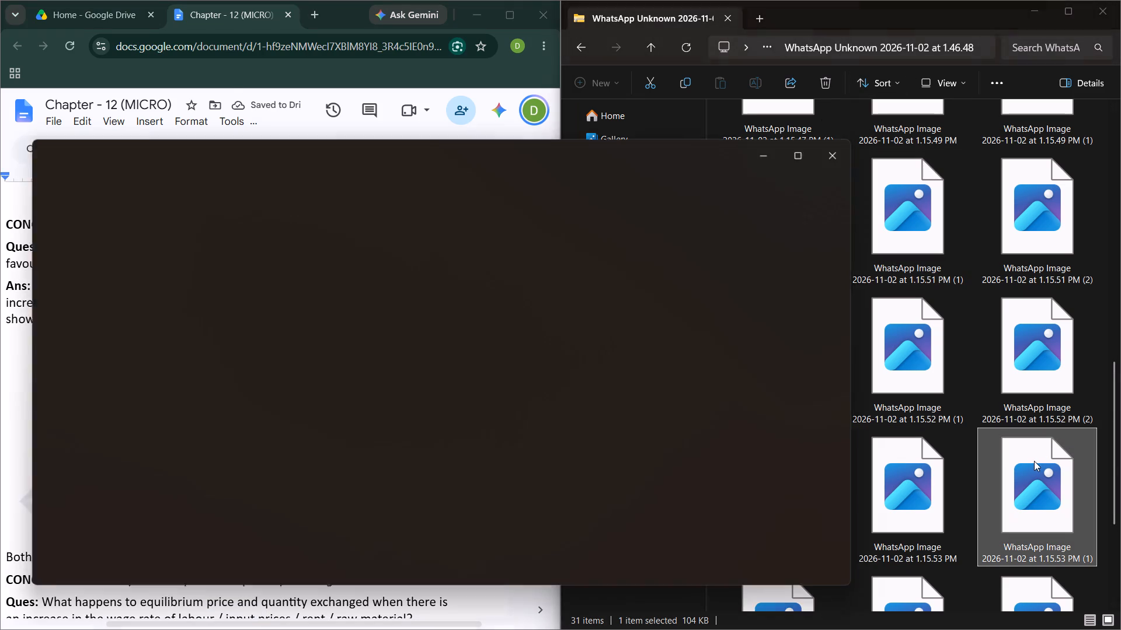
{"action": "right_click", "coordinate": [471, 306]}
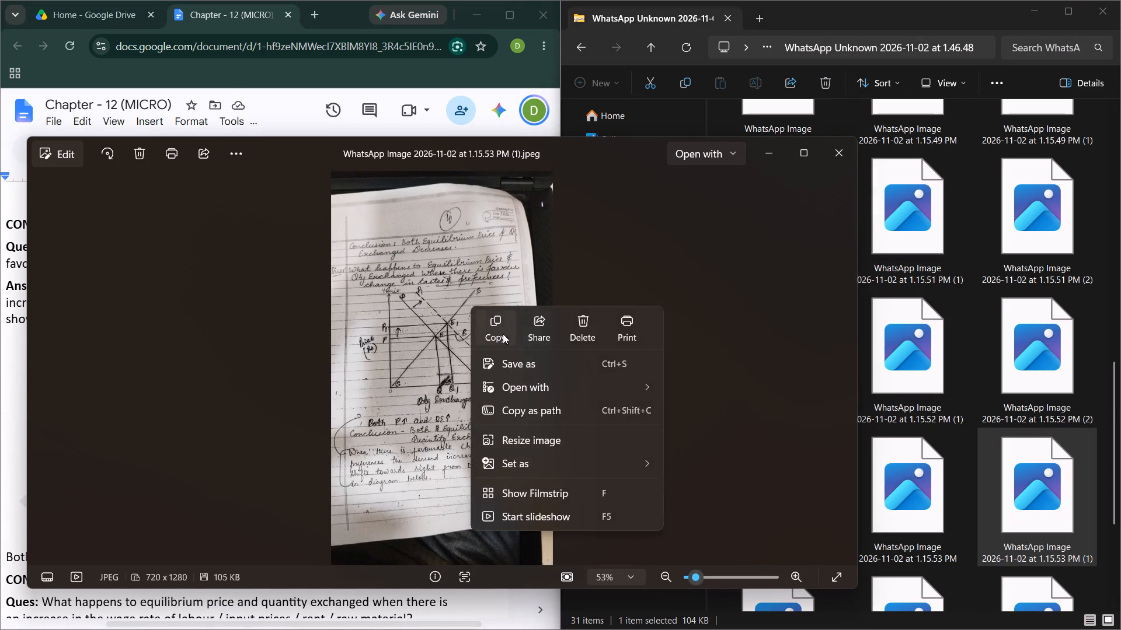
{"action": "left_click", "coordinate": [497, 332]}
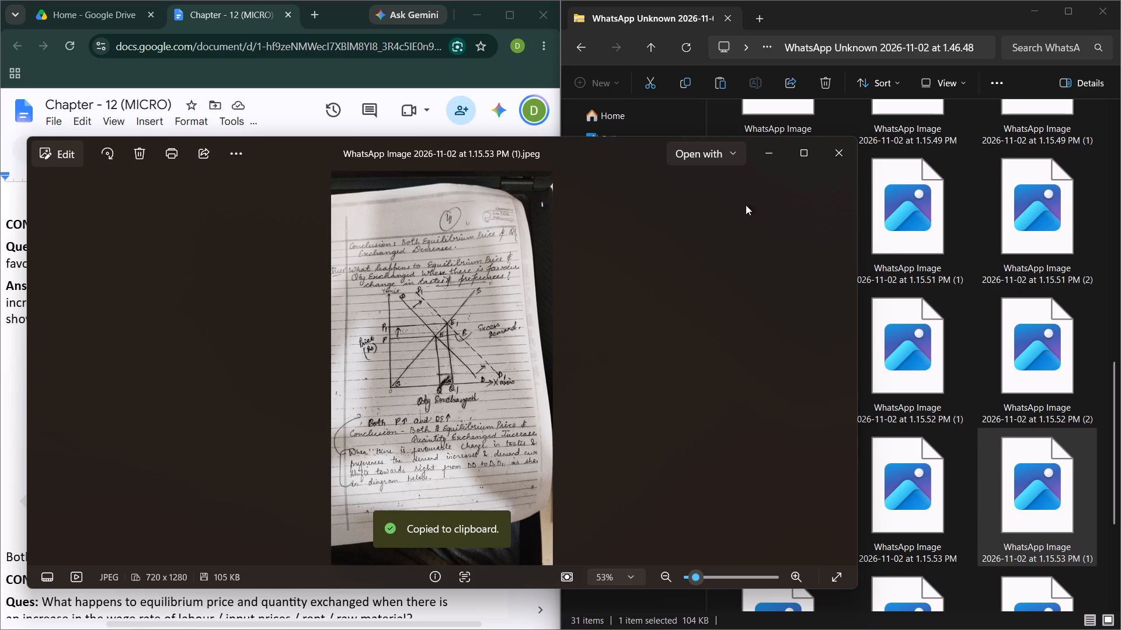
{"action": "left_click", "coordinate": [844, 161]}
Paste the copied notebook photo over the placeholder image under the tastes and preferences answer.
{"action": "left_click", "coordinate": [218, 462]}
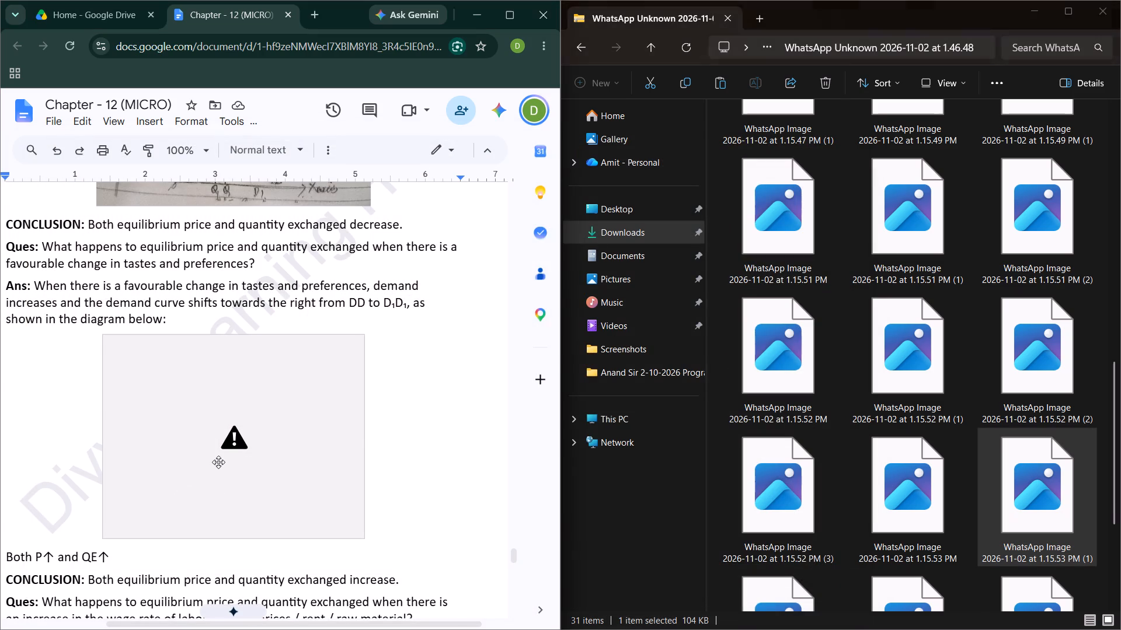
{"action": "right_click", "coordinate": [218, 462]}
{"action": "left_click", "coordinate": [314, 311]}
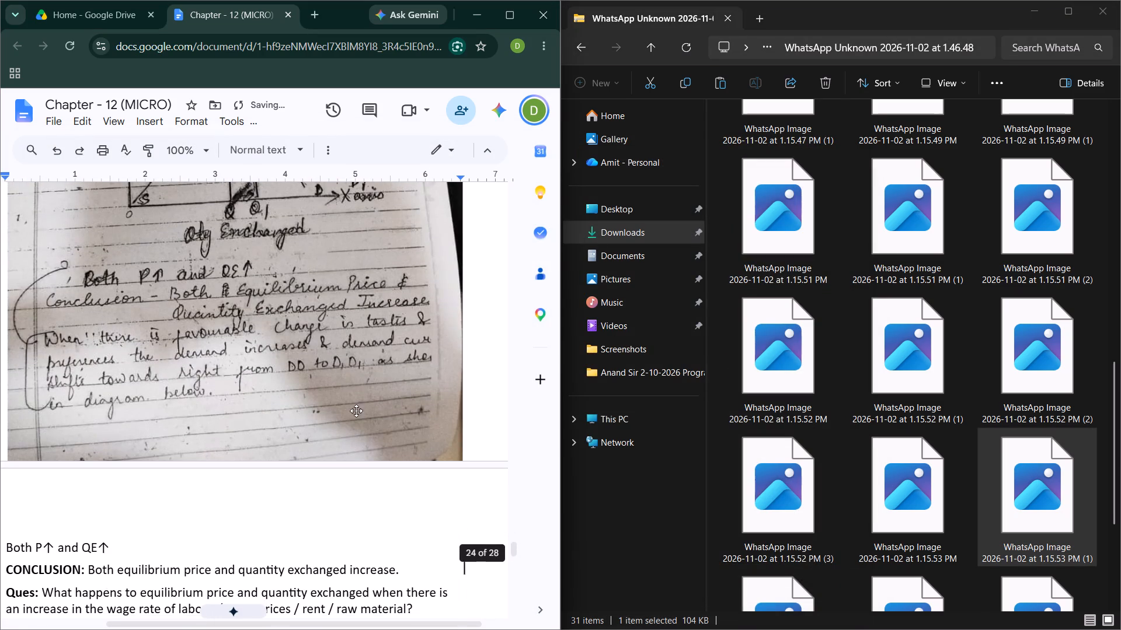
Crop the pasted photo to the Excess Demand diagram with its Qty Exchanged label, removing the handwritten text above and below.
{"action": "triple_click", "coordinate": [342, 378]}
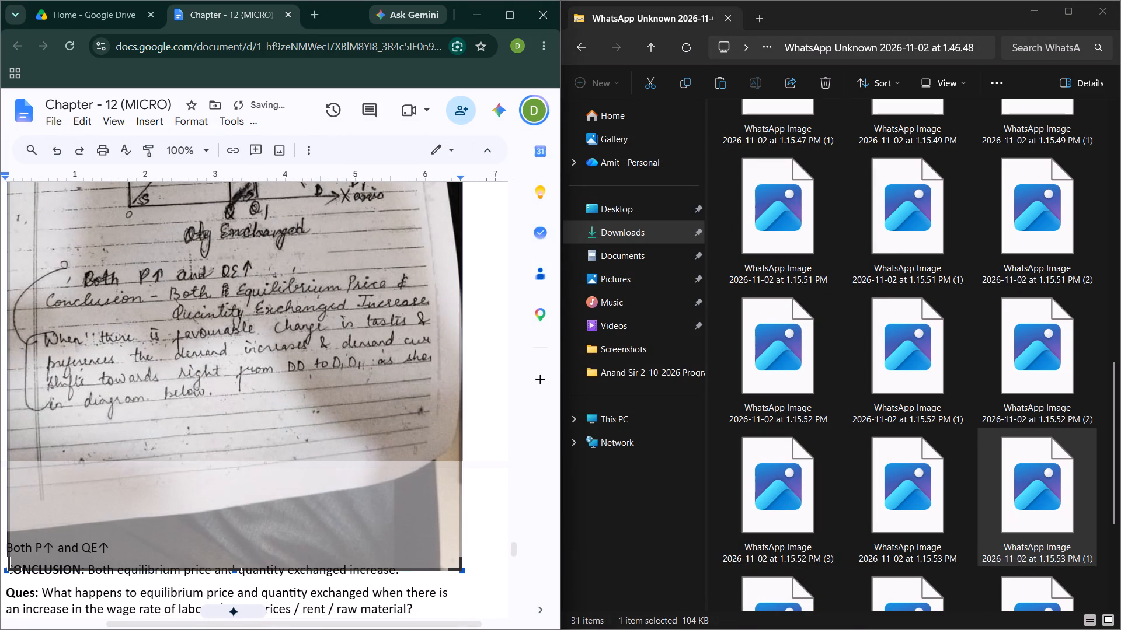
{"action": "left_click_drag", "start_coordinate": [458, 569], "coordinate": [464, 451]}
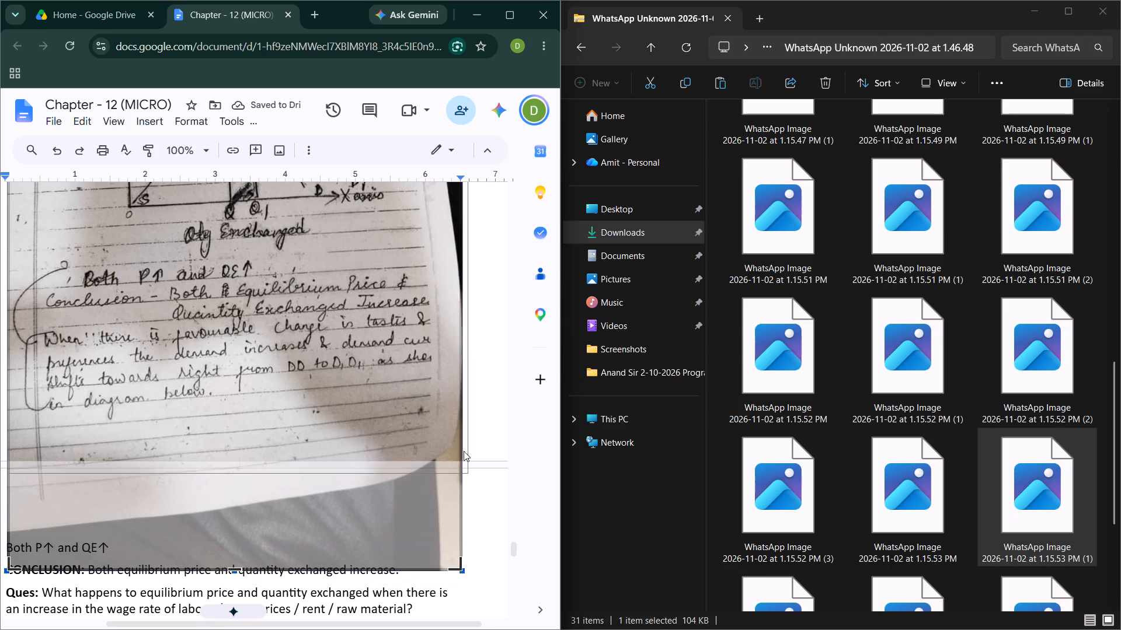
{"action": "left_click_drag", "start_coordinate": [464, 451], "coordinate": [446, 260]}
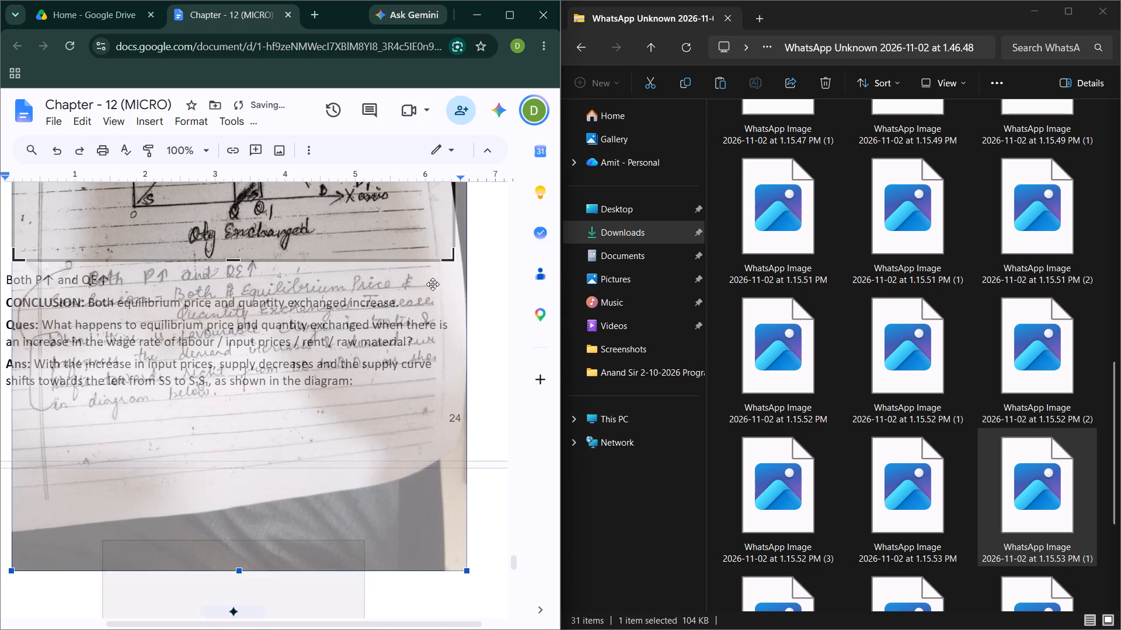
{"action": "scroll", "coordinate": [431, 292], "scroll_direction": "up", "scroll_amount": 6}
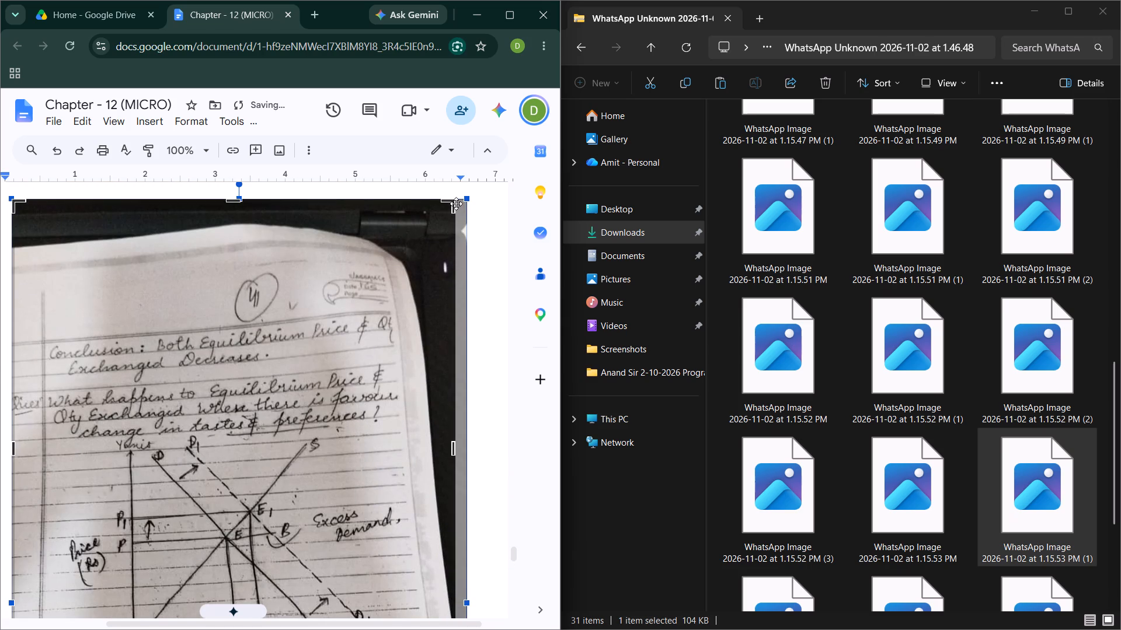
{"action": "left_click_drag", "start_coordinate": [454, 204], "coordinate": [443, 443]}
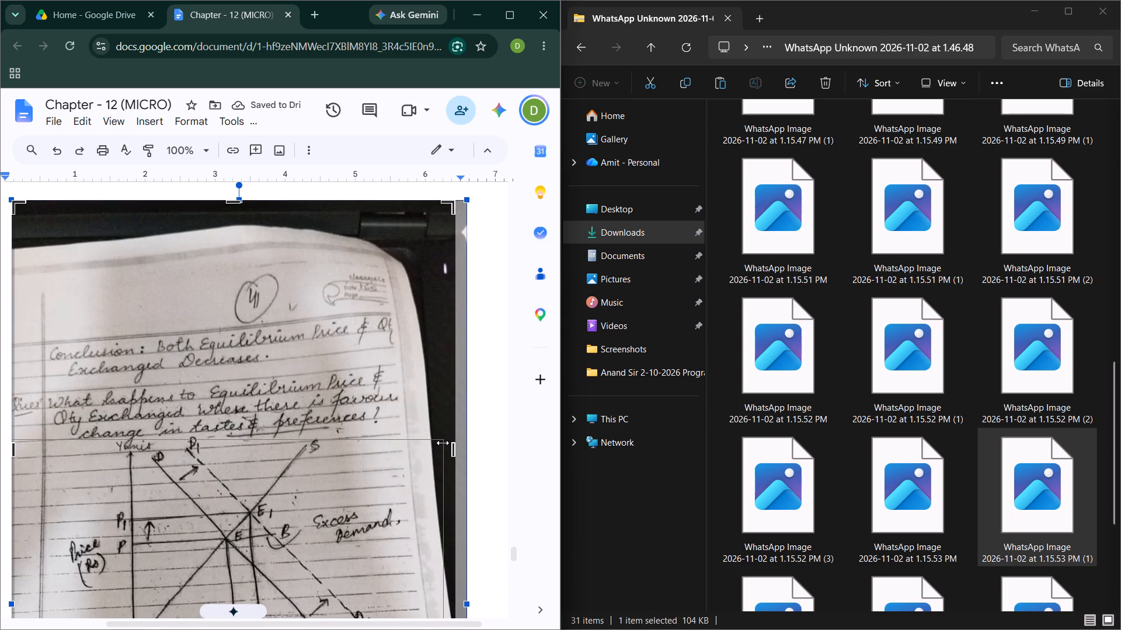
{"action": "left_click_drag", "start_coordinate": [443, 443], "coordinate": [443, 440]}
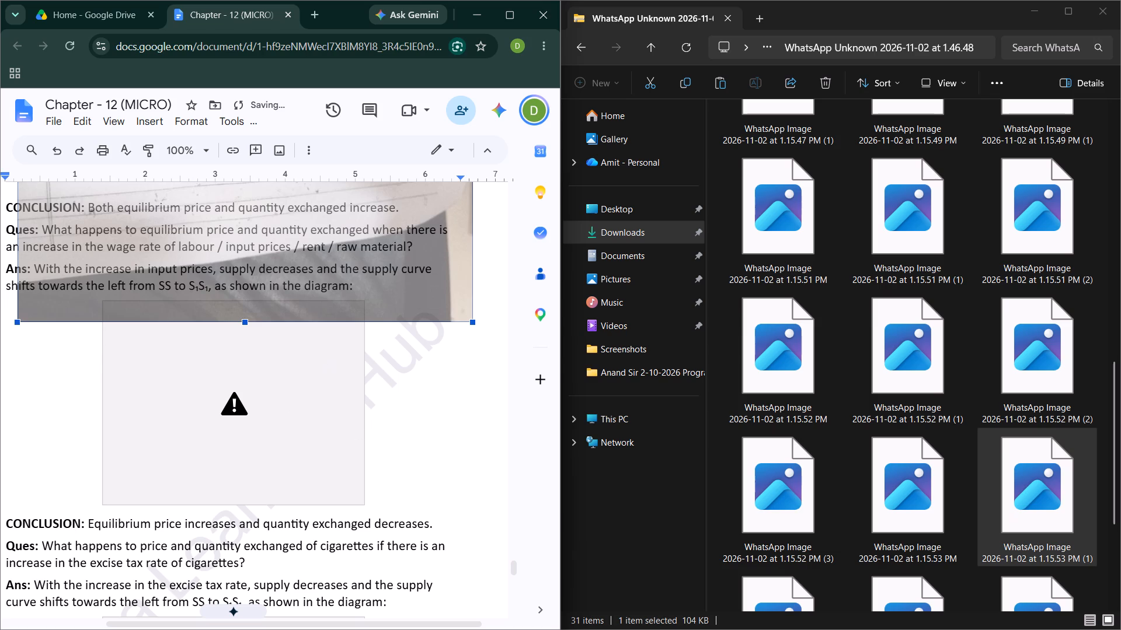
{"action": "left_click", "coordinate": [402, 390]}
Shrink the cropped tastes-and-preferences diagram proportionally to a little under 60 percent of its width.
{"action": "scroll", "coordinate": [368, 385], "scroll_direction": "up", "scroll_amount": 8}
{"action": "left_click", "coordinate": [369, 370]}
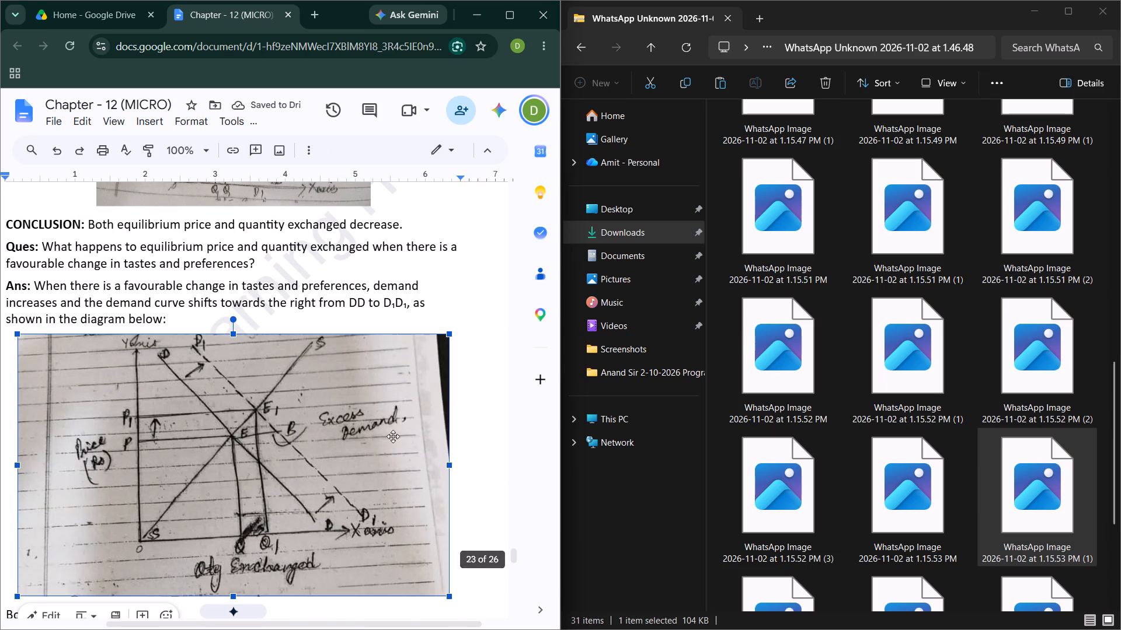
{"action": "left_click_drag", "start_coordinate": [451, 598], "coordinate": [270, 429]}
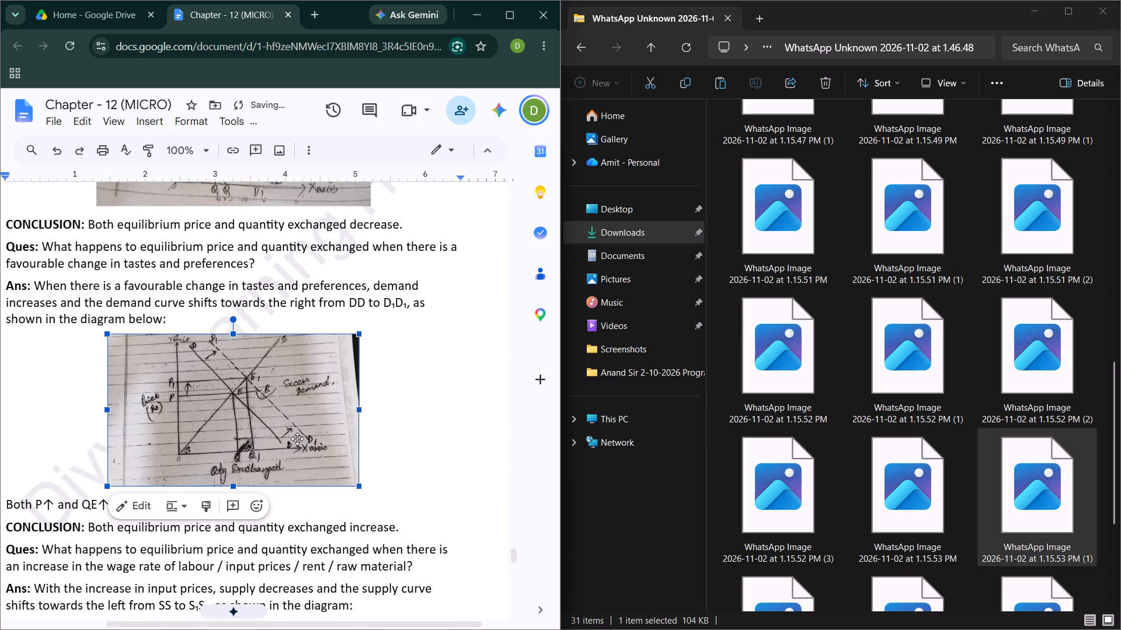
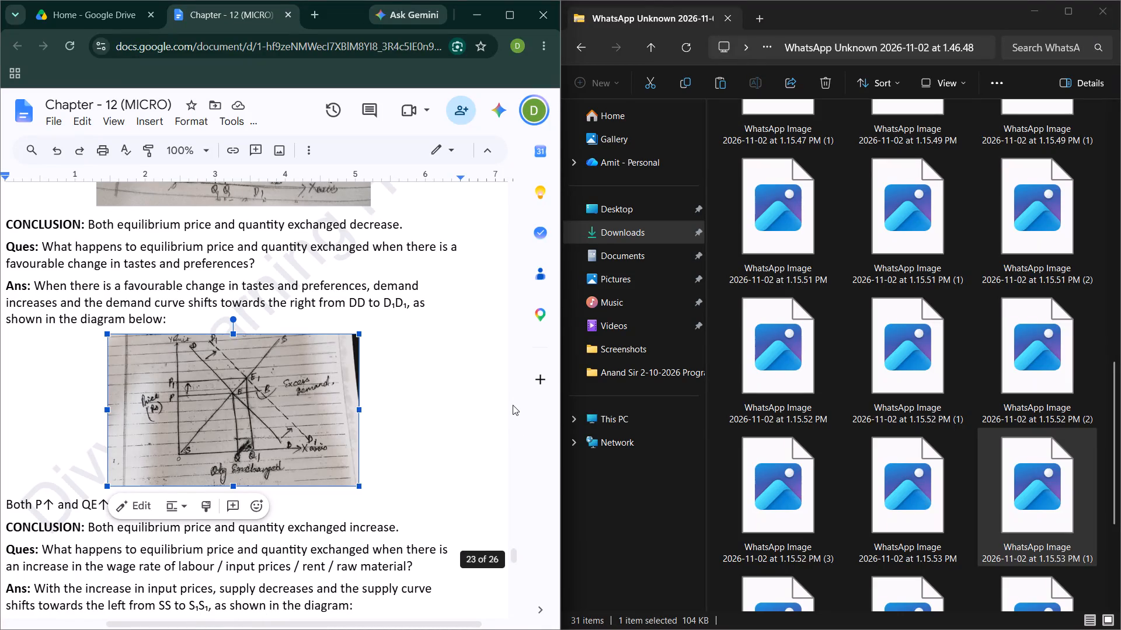
Open the photo WhatsApp Image 2026-11-02 at 1.15.54 PM from File Explorer, copy it for the input-prices answer, and close it.
{"action": "scroll", "coordinate": [392, 427], "scroll_direction": "down", "scroll_amount": 3}
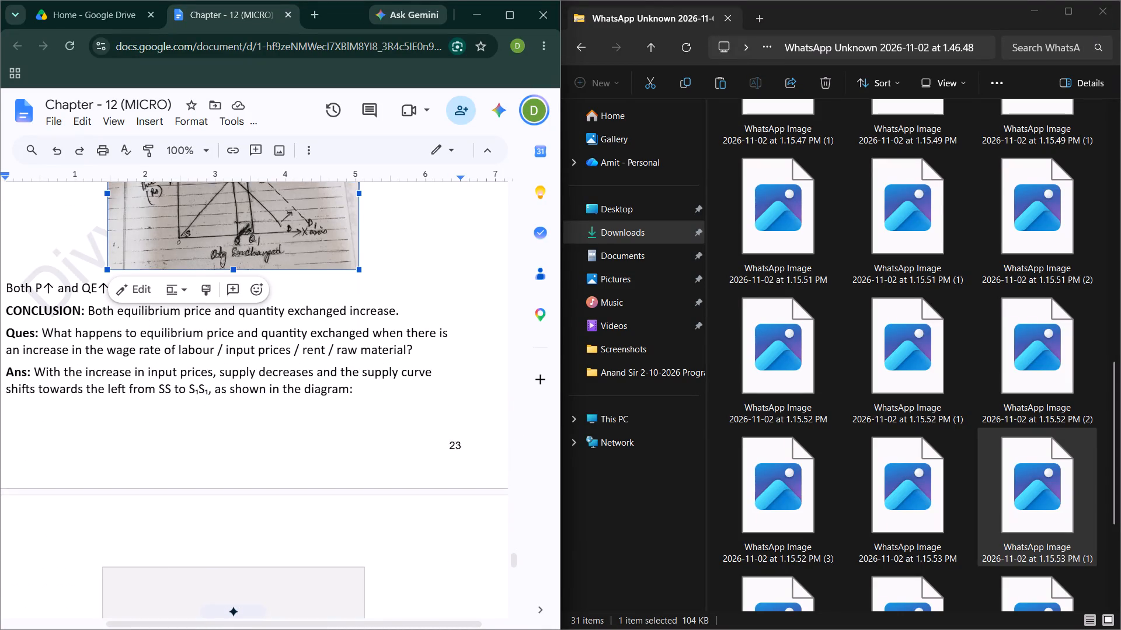
{"action": "scroll", "coordinate": [337, 417], "scroll_direction": "down", "scroll_amount": 3}
{"action": "scroll", "coordinate": [261, 429], "scroll_direction": "down", "scroll_amount": 1}
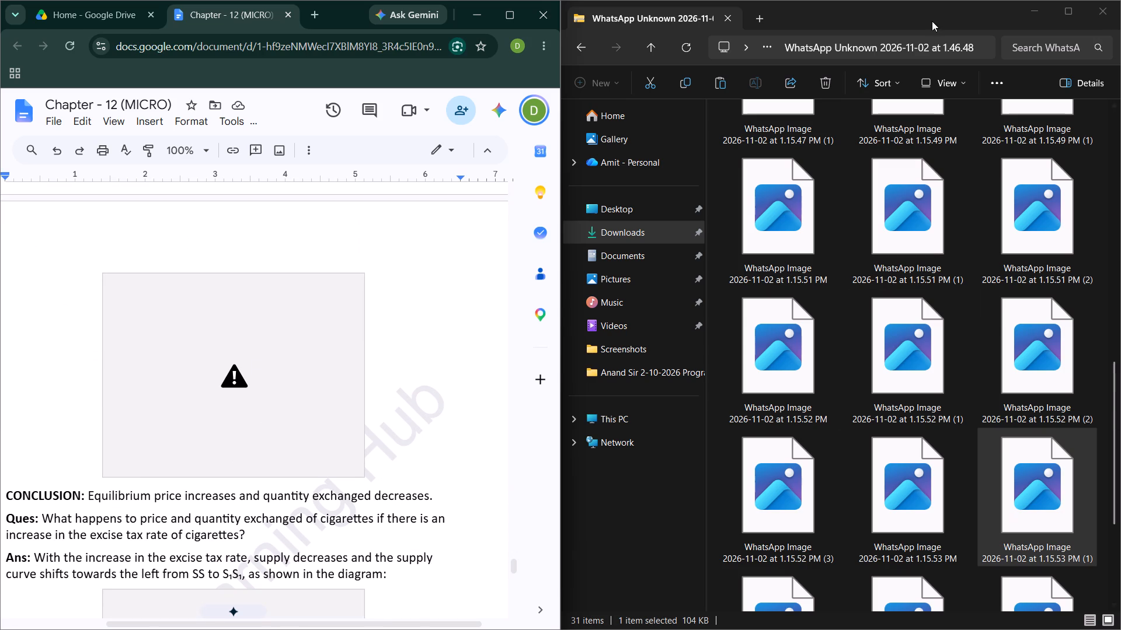
{"action": "left_click", "coordinate": [931, 19]}
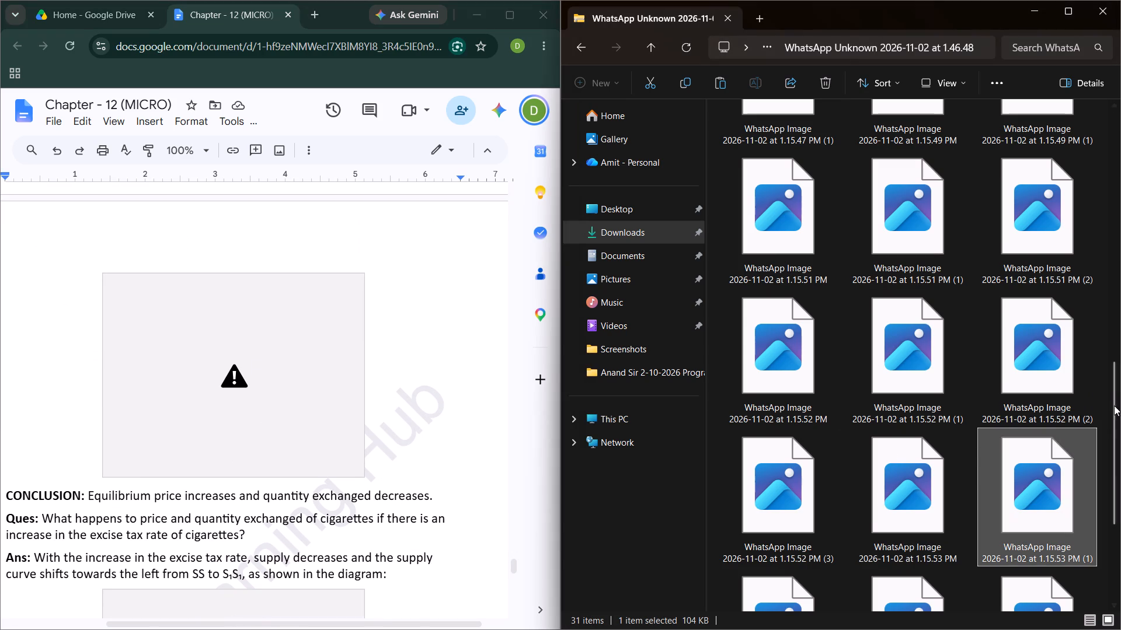
{"action": "left_click_drag", "start_coordinate": [1111, 407], "coordinate": [1113, 463]}
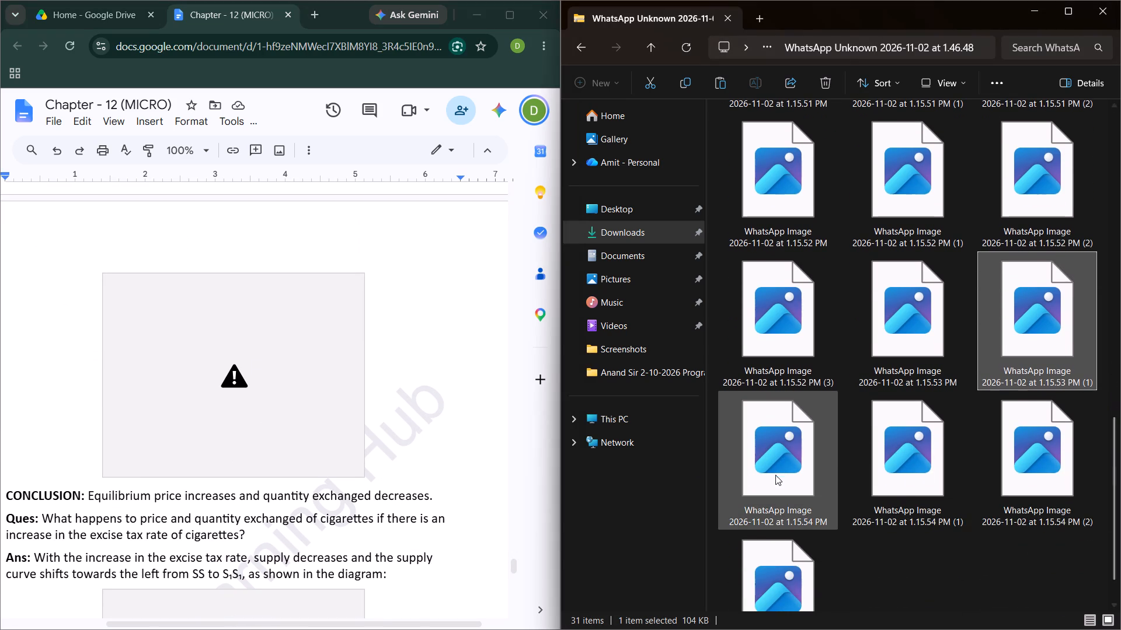
{"action": "double_click", "coordinate": [775, 470]}
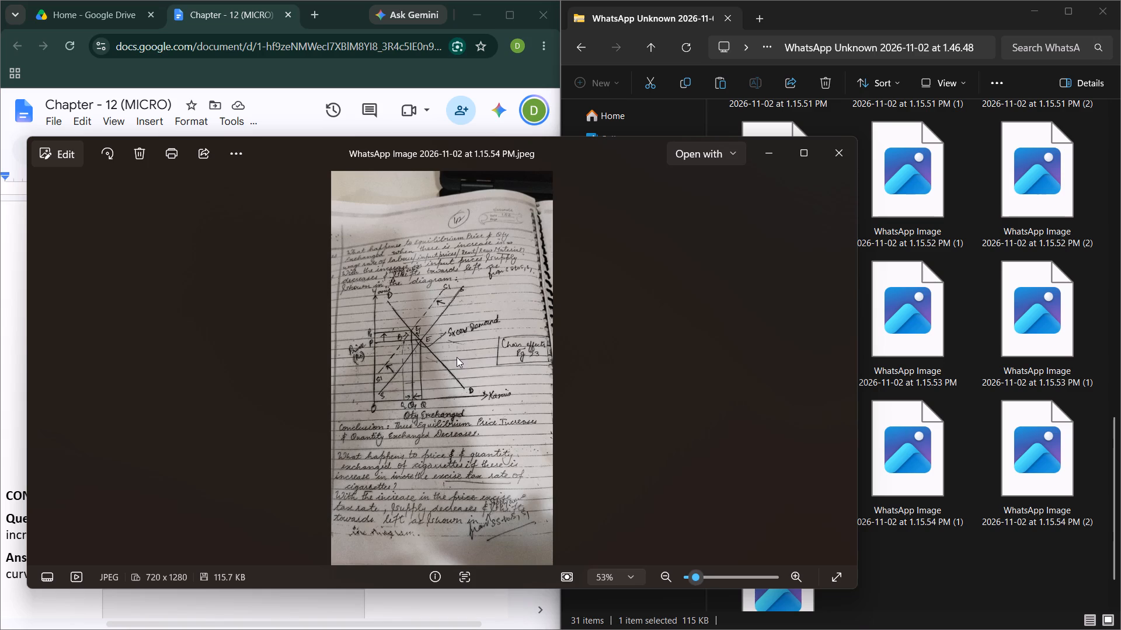
{"action": "right_click", "coordinate": [457, 357]}
{"action": "left_click", "coordinate": [472, 376]}
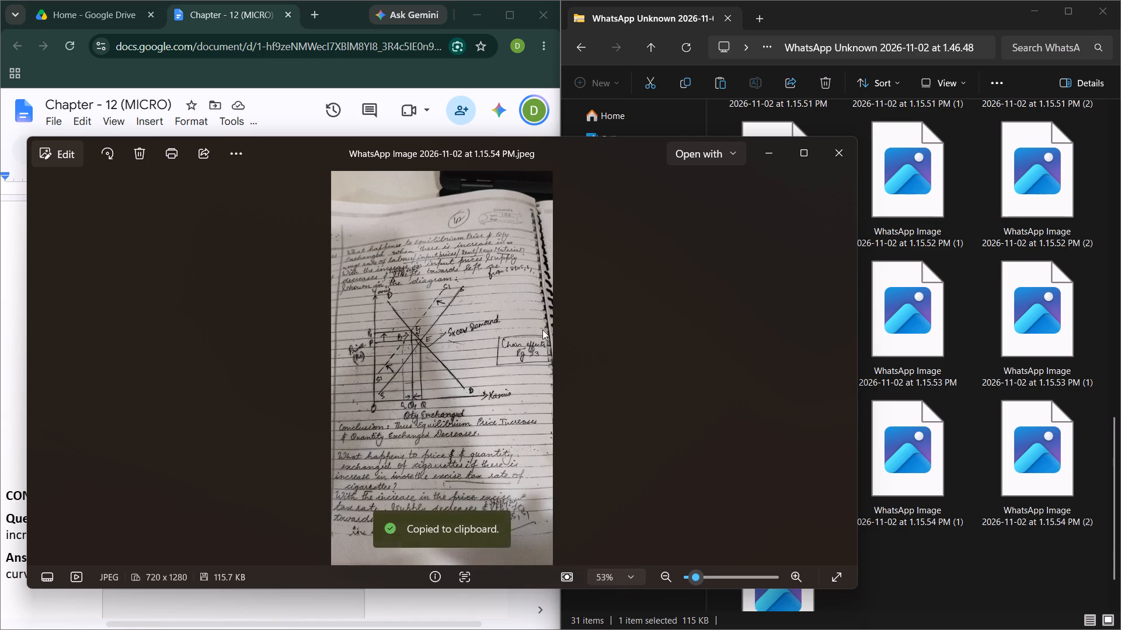
{"action": "left_click", "coordinate": [827, 154]}
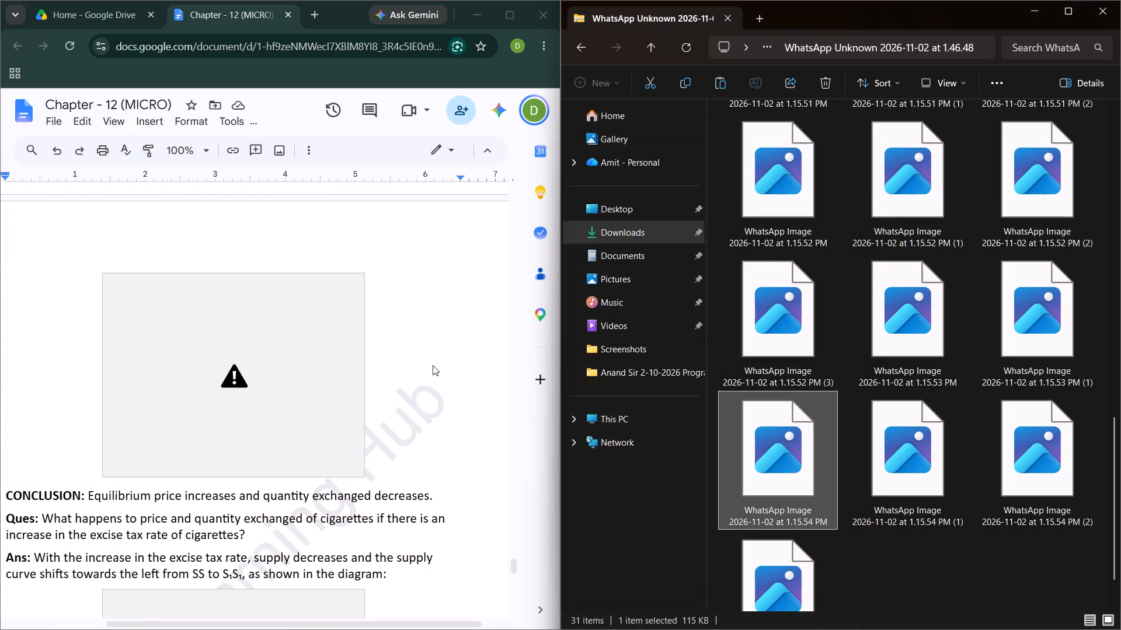
Replace the empty image placeholder above the cigarette excise tax question with the copied WhatsApp photo.
{"action": "left_click", "coordinate": [204, 377]}
{"action": "right_click", "coordinate": [205, 377]}
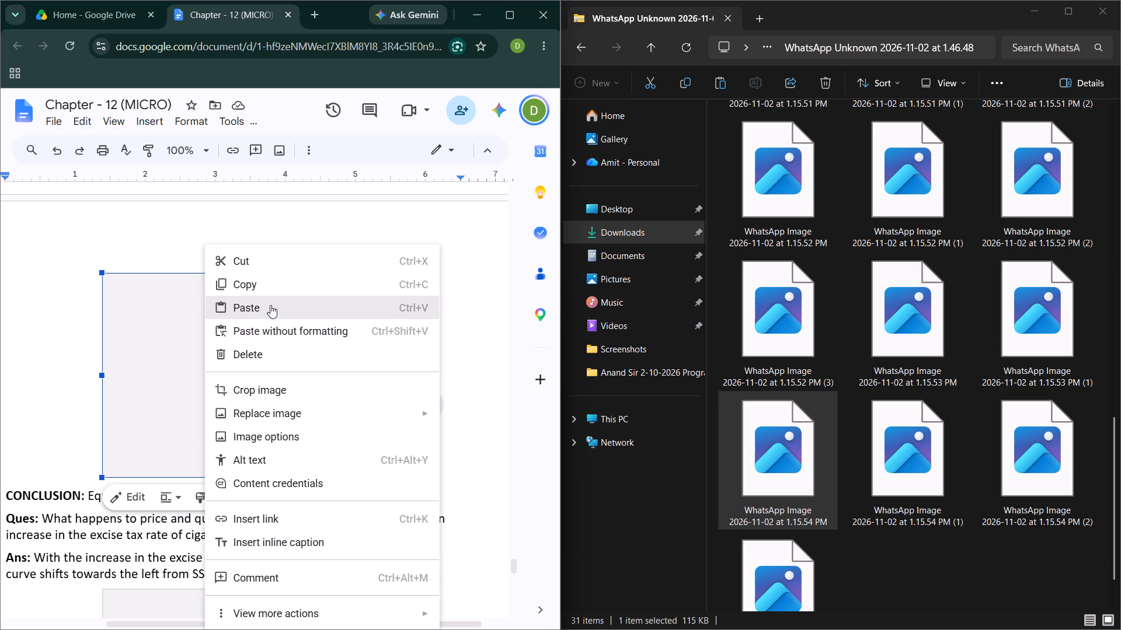
{"action": "left_click", "coordinate": [270, 305]}
Crop the input-price photo to its Excess Demand diagram, removing the handwritten text above, the text below Qty Exchanged, and both side strips.
{"action": "double_click", "coordinate": [286, 358]}
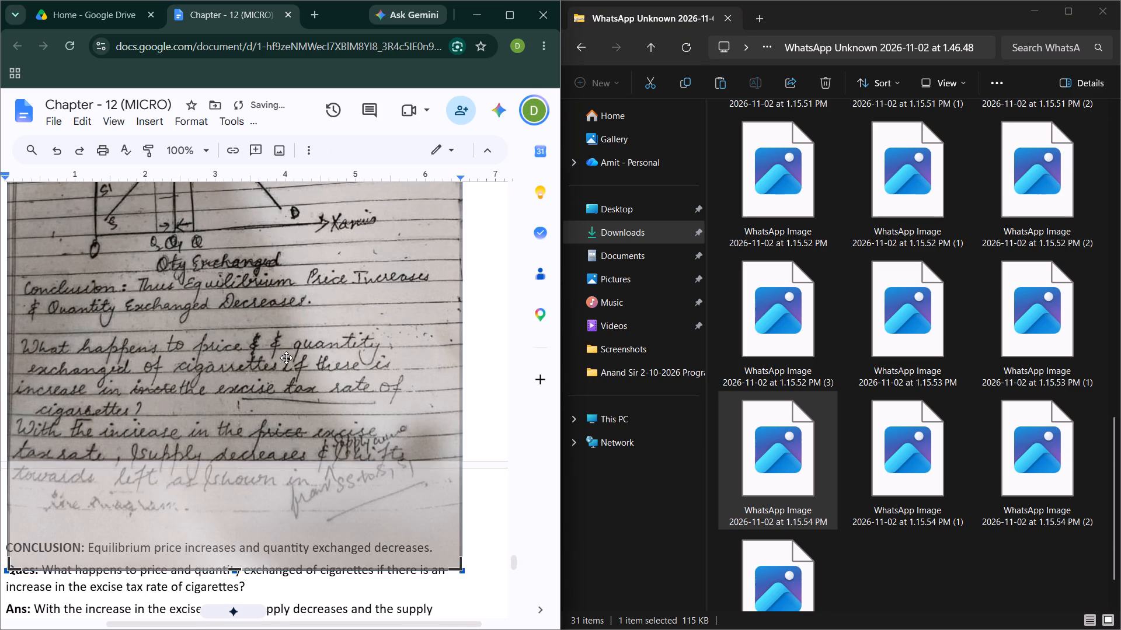
{"action": "left_click_drag", "start_coordinate": [458, 570], "coordinate": [429, 476]}
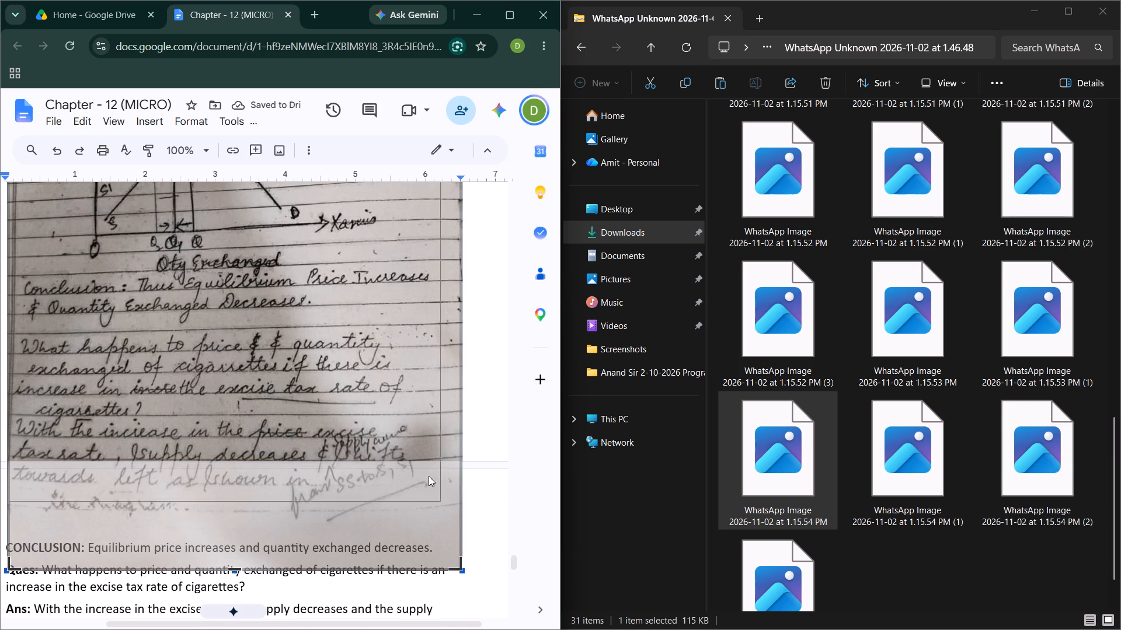
{"action": "left_click_drag", "start_coordinate": [429, 476], "coordinate": [406, 271]}
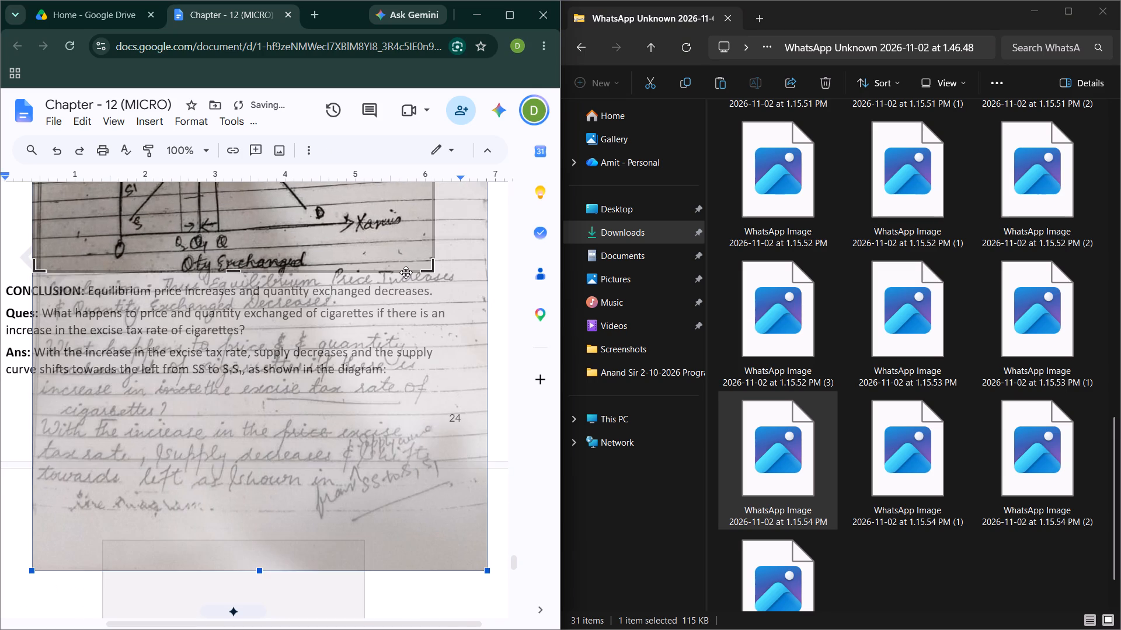
{"action": "scroll", "coordinate": [402, 292], "scroll_direction": "up", "scroll_amount": 3}
{"action": "scroll", "coordinate": [419, 202], "scroll_direction": "up", "scroll_amount": 2}
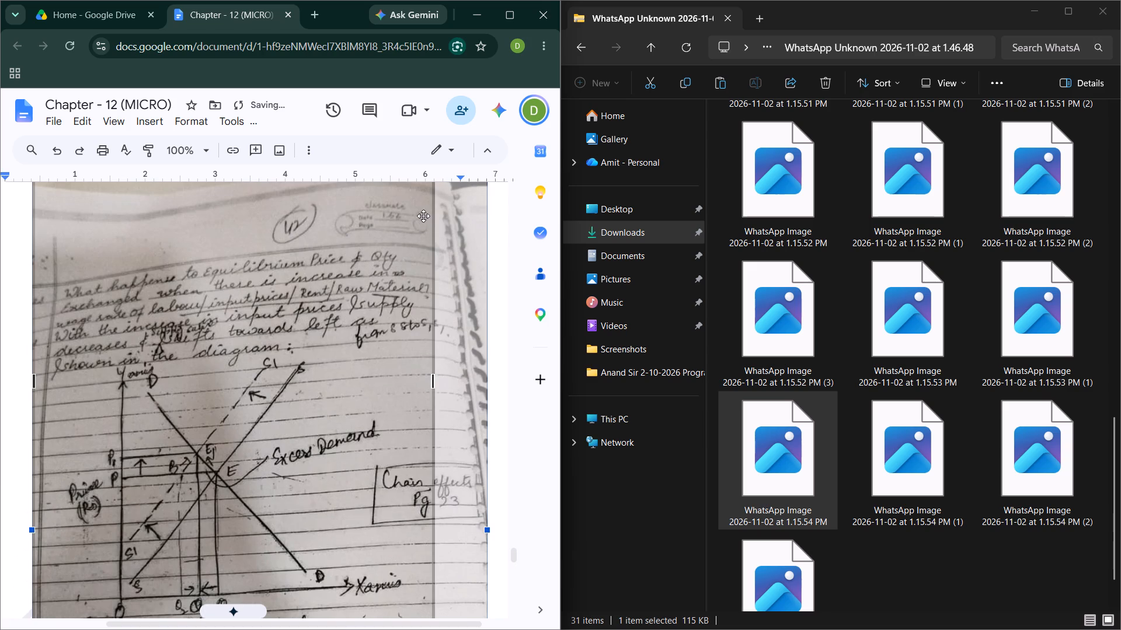
{"action": "scroll", "coordinate": [423, 212], "scroll_direction": "up", "scroll_amount": 2}
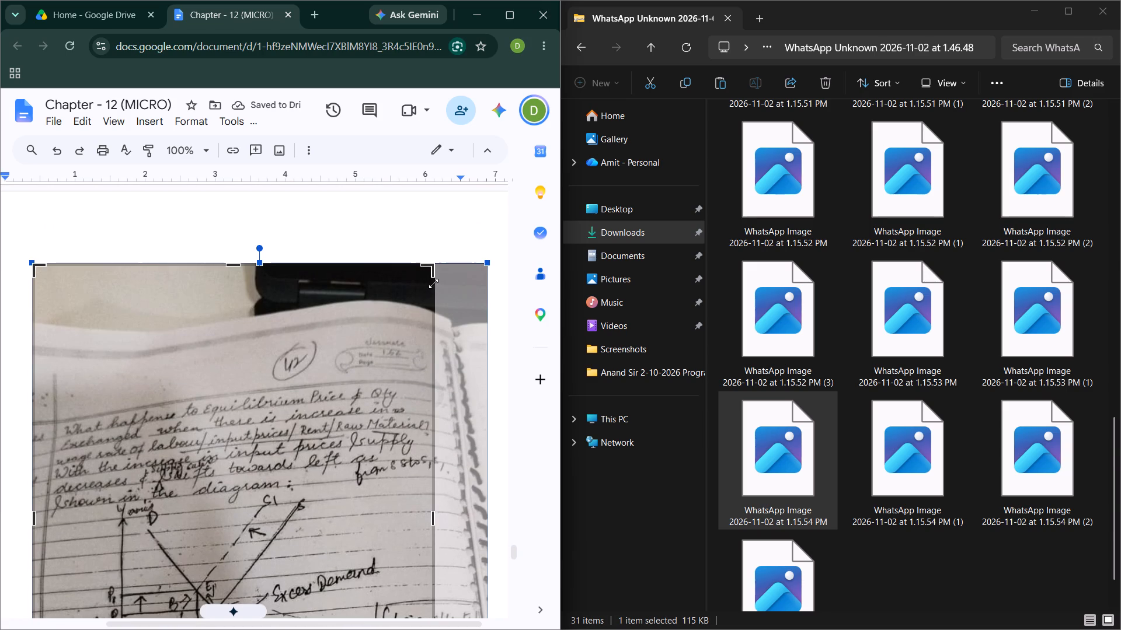
{"action": "left_click_drag", "start_coordinate": [430, 278], "coordinate": [436, 503]}
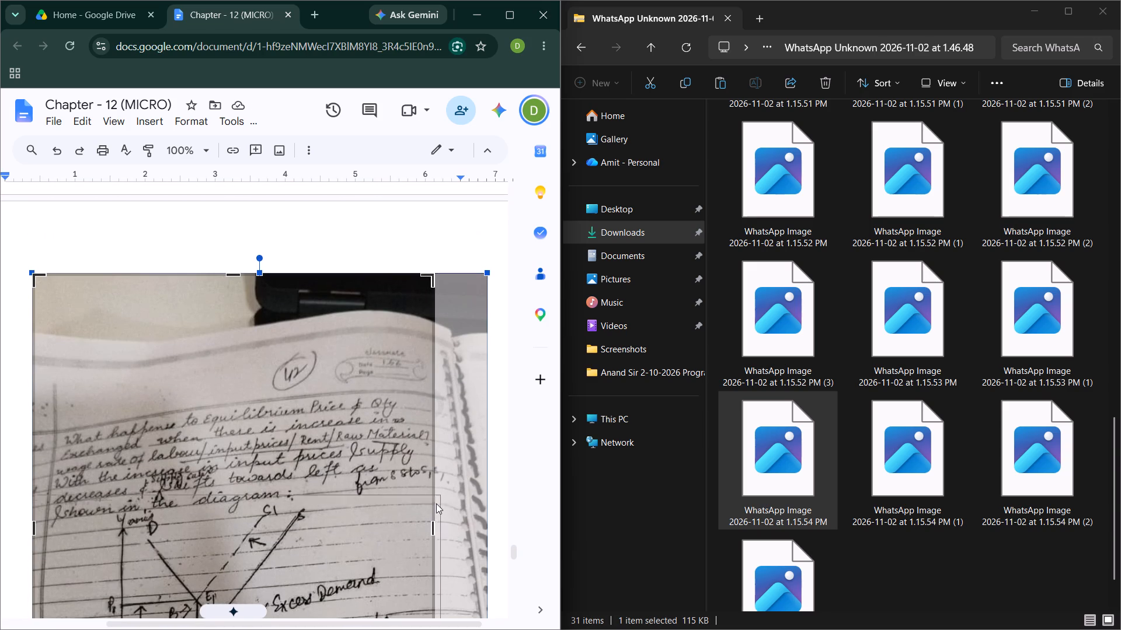
{"action": "left_click_drag", "start_coordinate": [436, 503], "coordinate": [440, 519]}
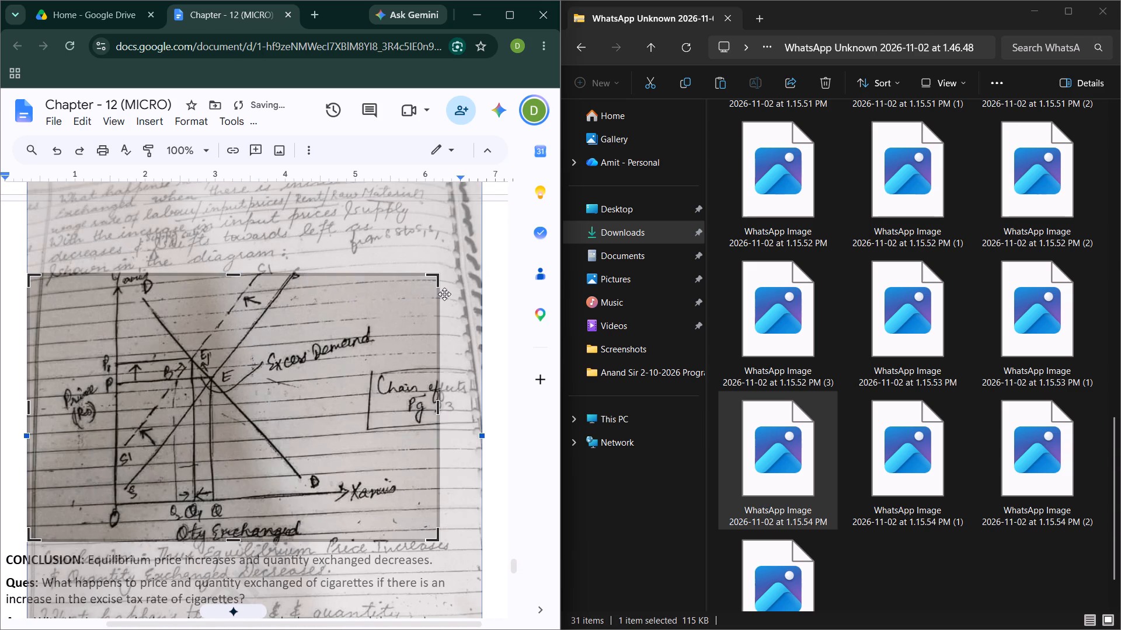
{"action": "left_click_drag", "start_coordinate": [438, 276], "coordinate": [437, 263]}
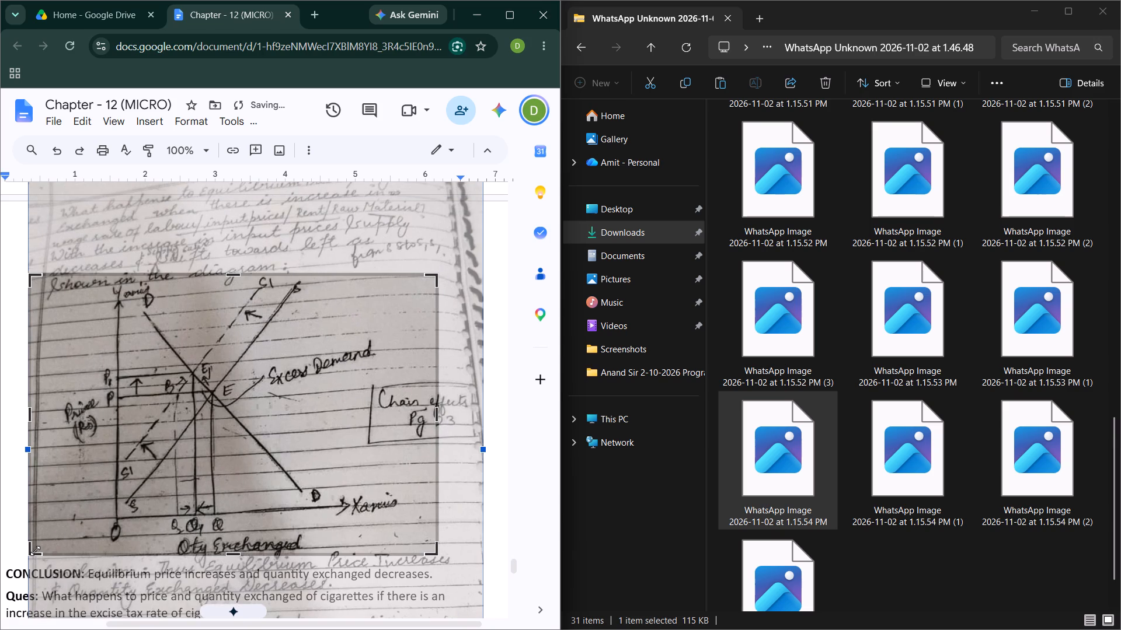
{"action": "left_click_drag", "start_coordinate": [35, 551], "coordinate": [65, 551]}
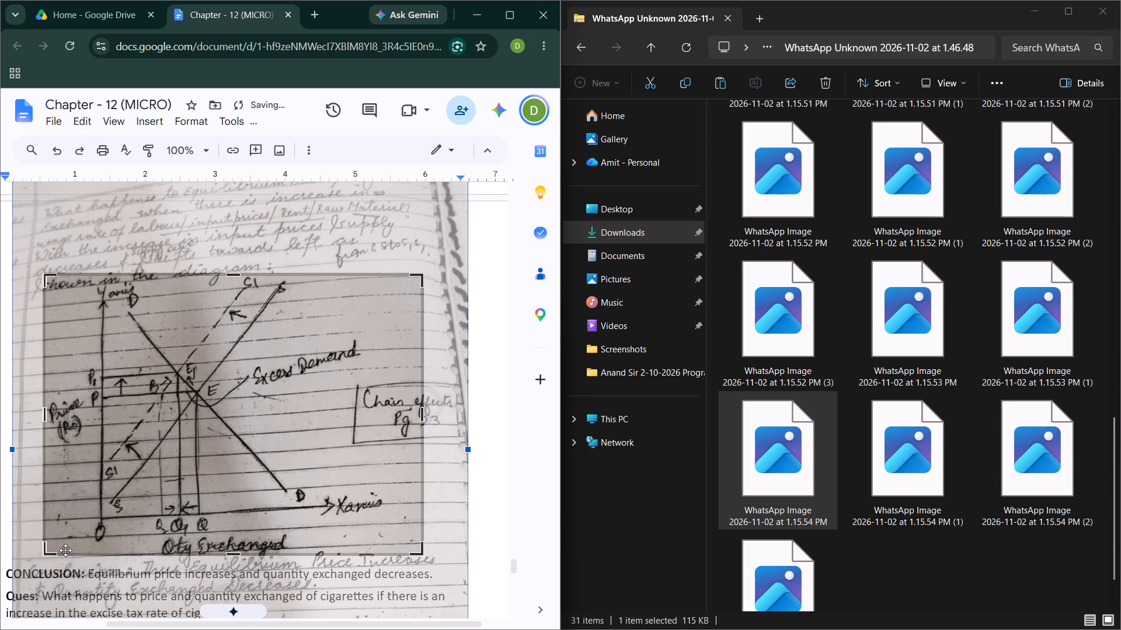
{"action": "left_click", "coordinate": [489, 361]}
Shrink the cropped input-price diagram proportionally to a little under 60 percent of its width.
{"action": "left_click", "coordinate": [310, 391]}
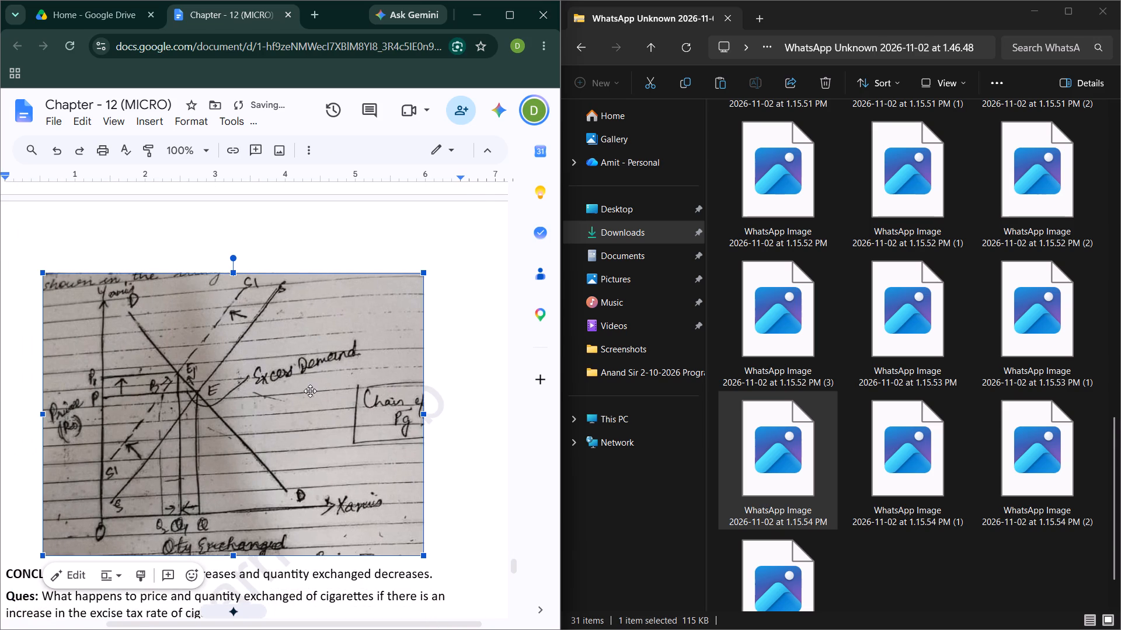
{"action": "left_click_drag", "start_coordinate": [420, 556], "coordinate": [266, 398]}
Widen the input-price diagram's crop to include the full boxed "Chain effects" note.
{"action": "double_click", "coordinate": [273, 334]}
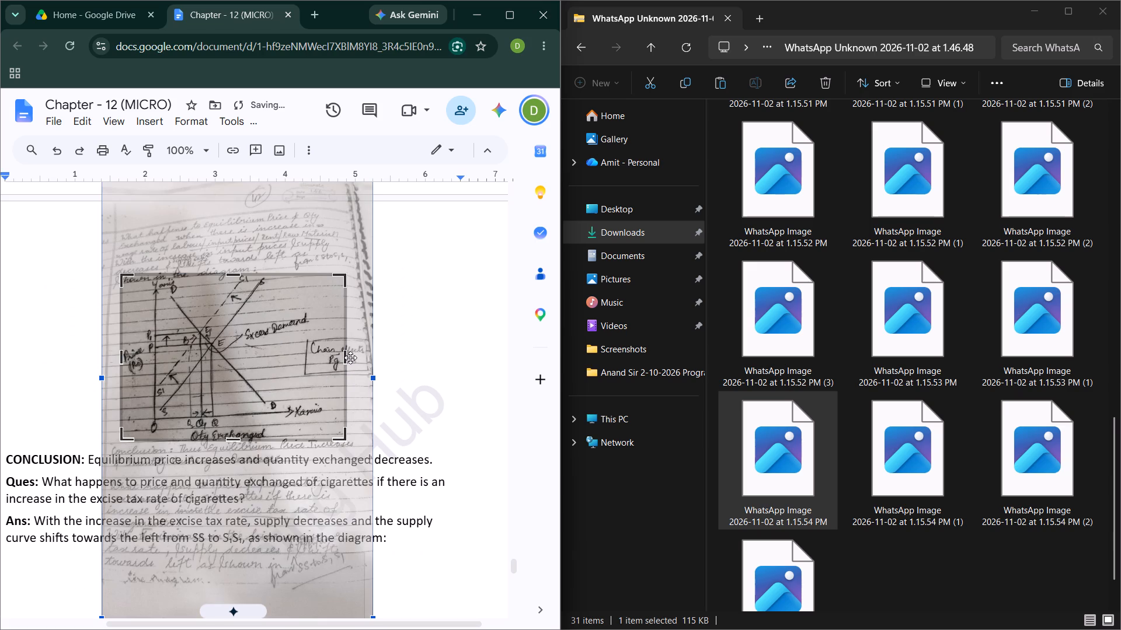
{"action": "left_click_drag", "start_coordinate": [345, 358], "coordinate": [368, 360]}
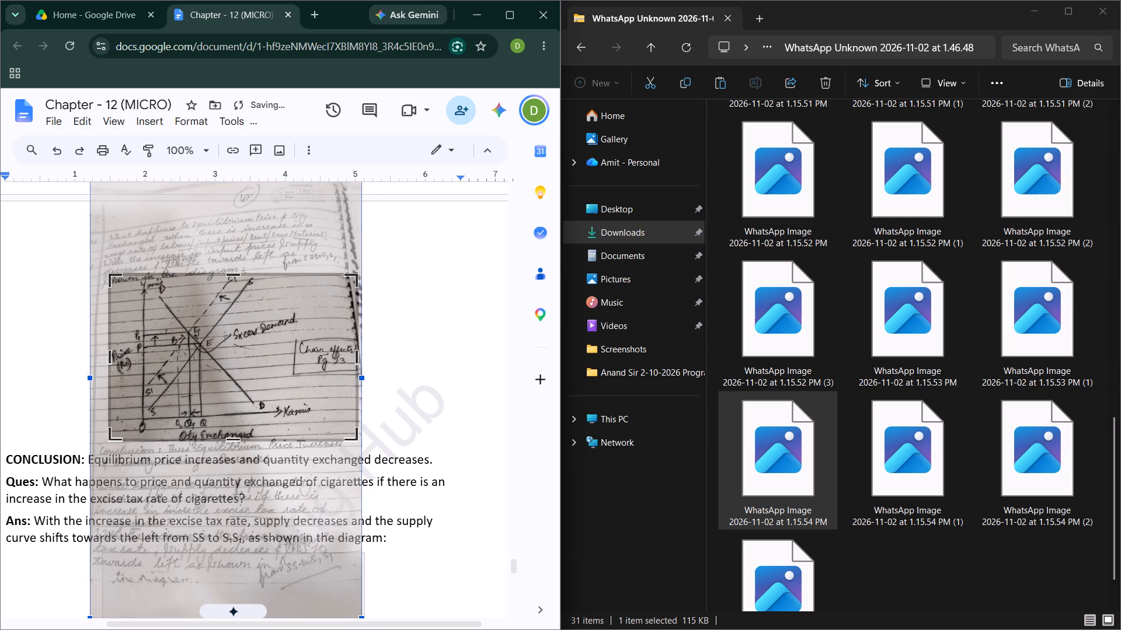
{"action": "left_click", "coordinate": [408, 351]}
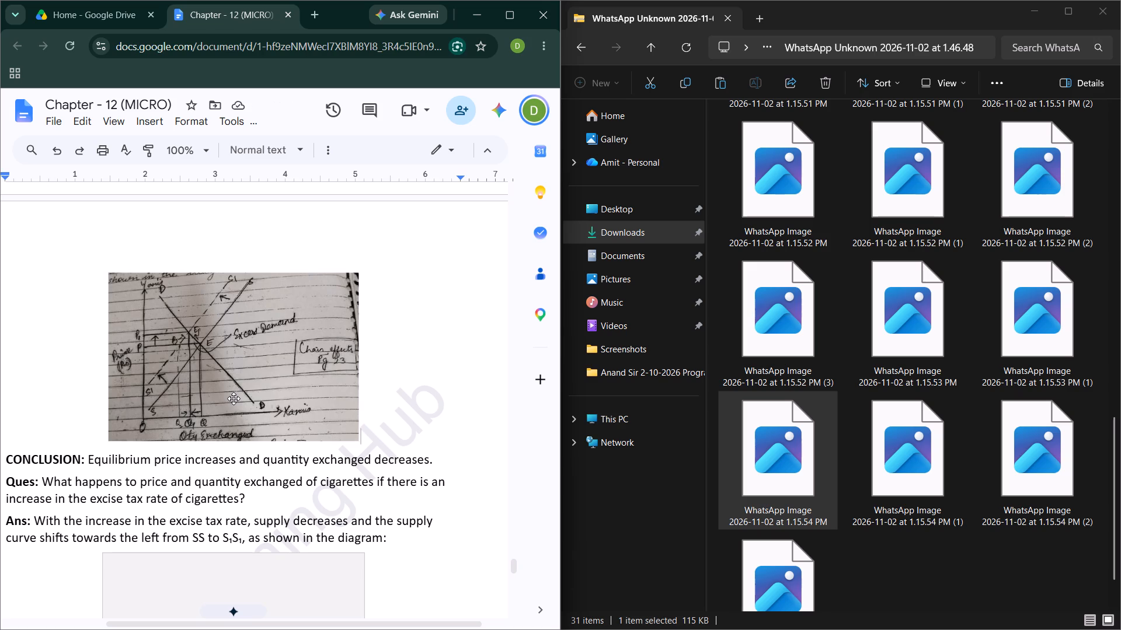
Copy the photo WhatsApp Image 2026-11-02 at 1.15.54 PM (1) from the WhatsApp images folder.
{"action": "scroll", "coordinate": [256, 383], "scroll_direction": "down", "scroll_amount": 3}
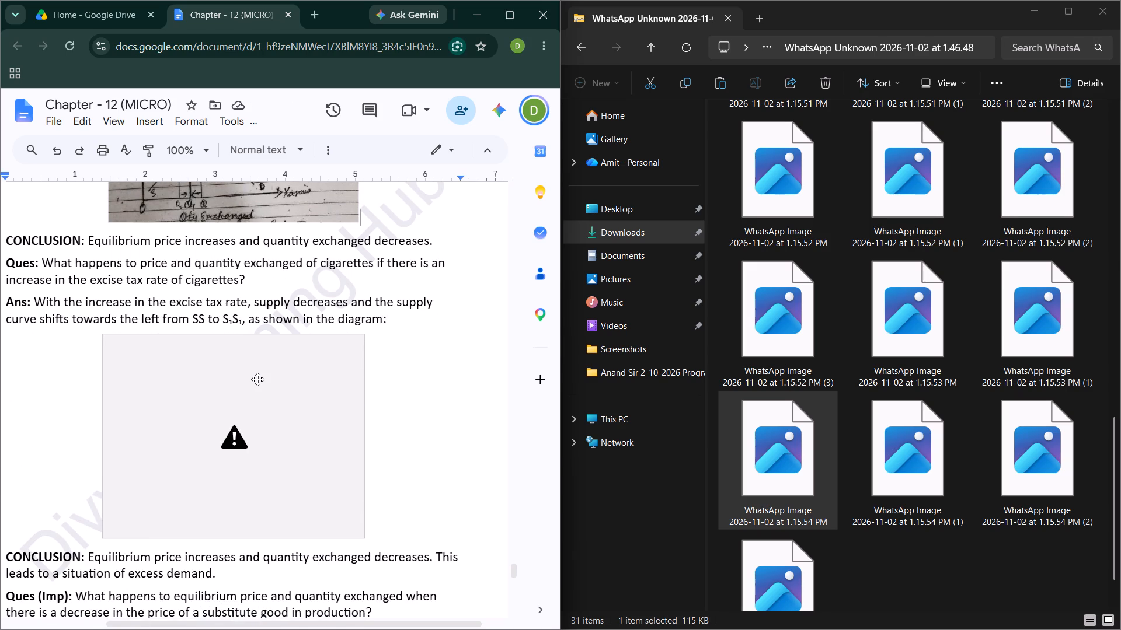
{"action": "left_click", "coordinate": [880, 10]}
{"action": "double_click", "coordinate": [915, 402]}
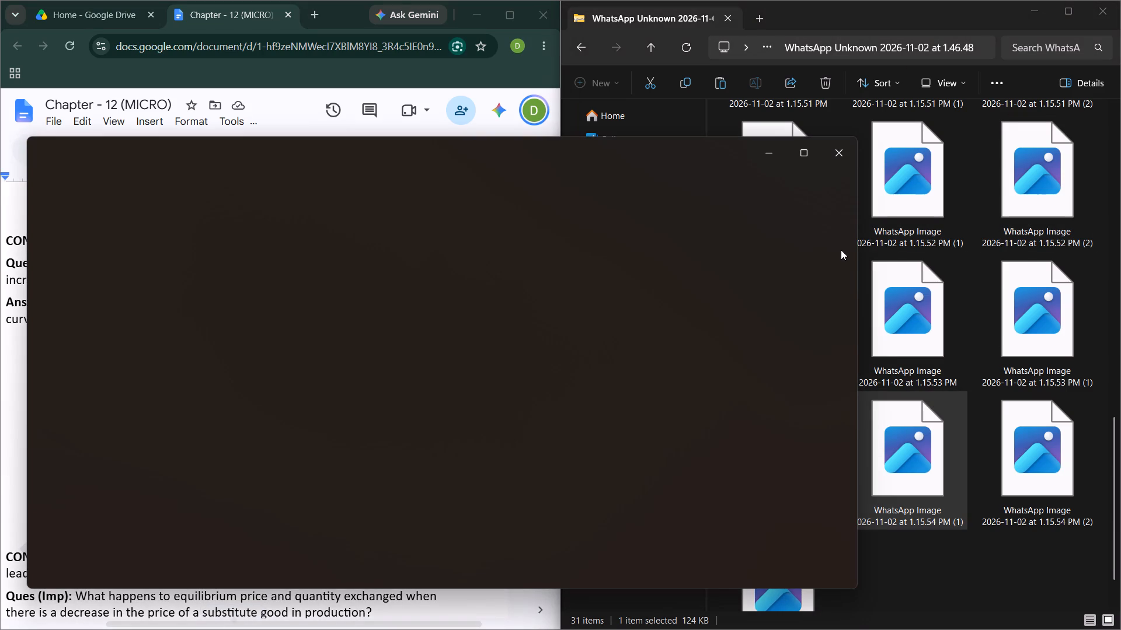
{"action": "right_click", "coordinate": [382, 346]}
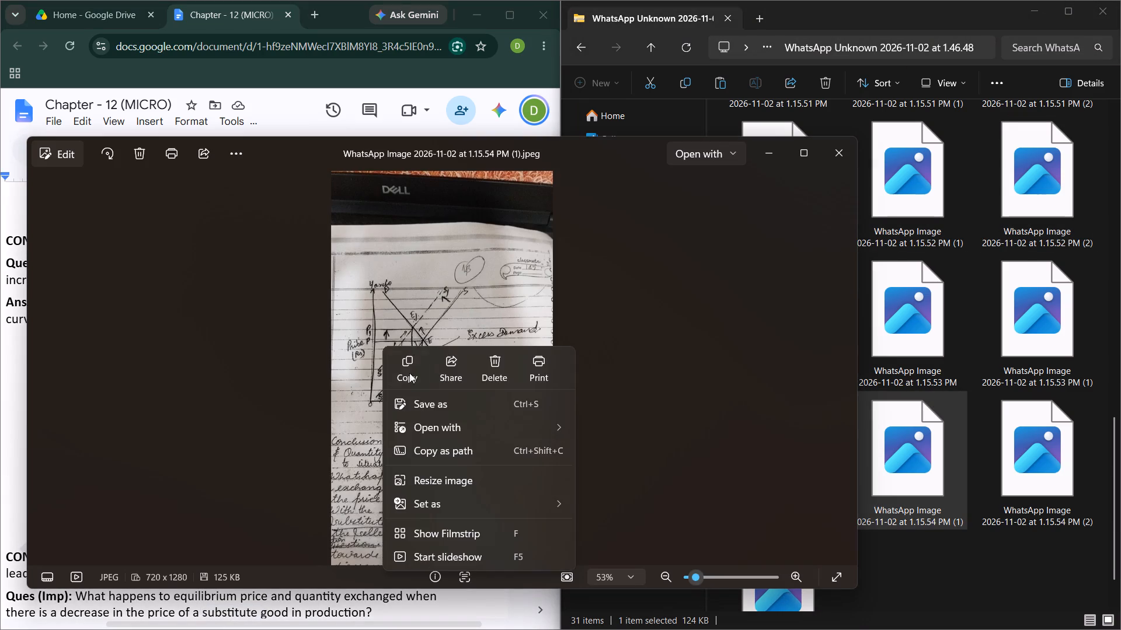
{"action": "left_click", "coordinate": [409, 379]}
{"action": "left_click", "coordinate": [841, 163]}
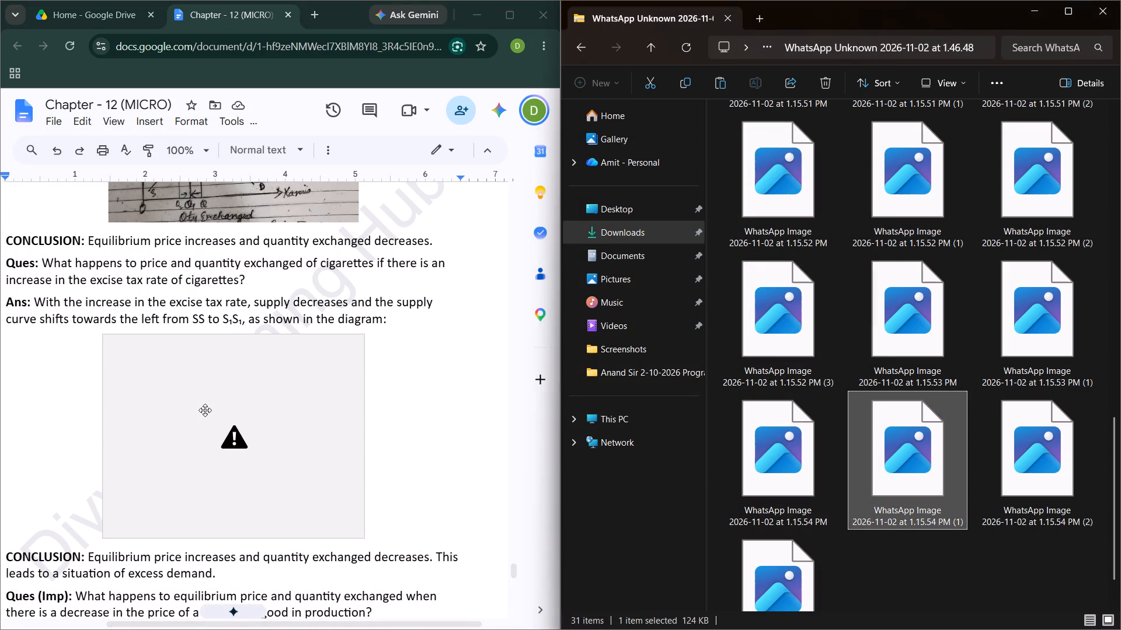
Replace the empty image placeholder below the cigarette excise tax answer with the copied WhatsApp photo.
{"action": "left_click", "coordinate": [205, 410]}
{"action": "right_click", "coordinate": [205, 410]}
{"action": "left_click", "coordinate": [274, 311]}
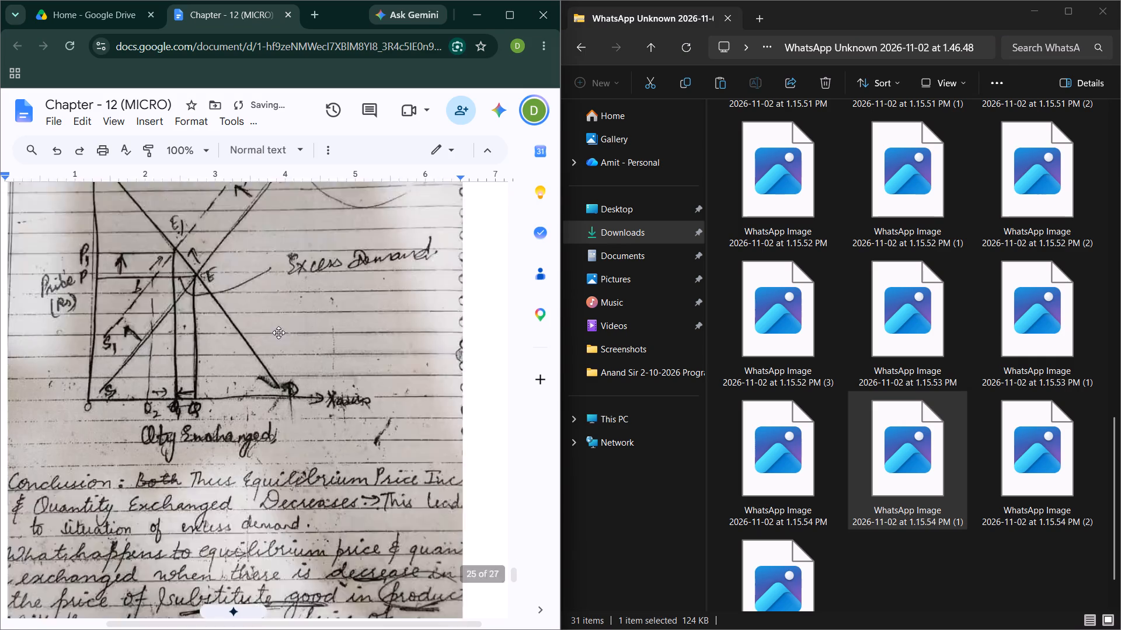
Crop the excise-tax photo to its Excess Demand diagram, removing the text below Qty Exchanged, the right-hand strip, and the laptop and page header above.
{"action": "triple_click", "coordinate": [275, 388]}
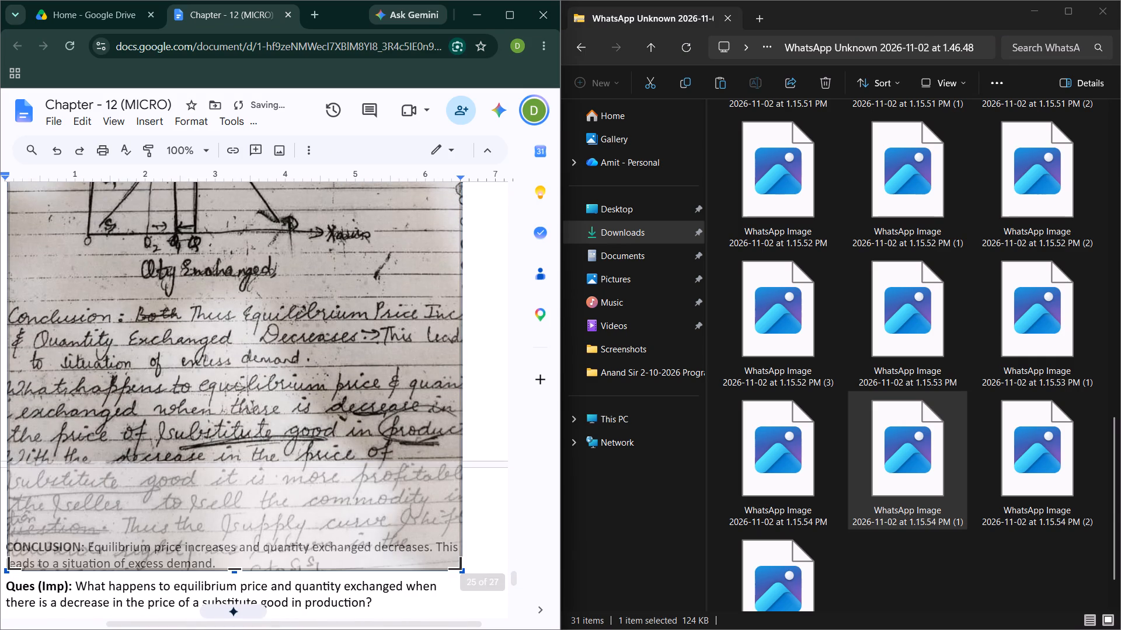
{"action": "left_click_drag", "start_coordinate": [458, 565], "coordinate": [406, 303]}
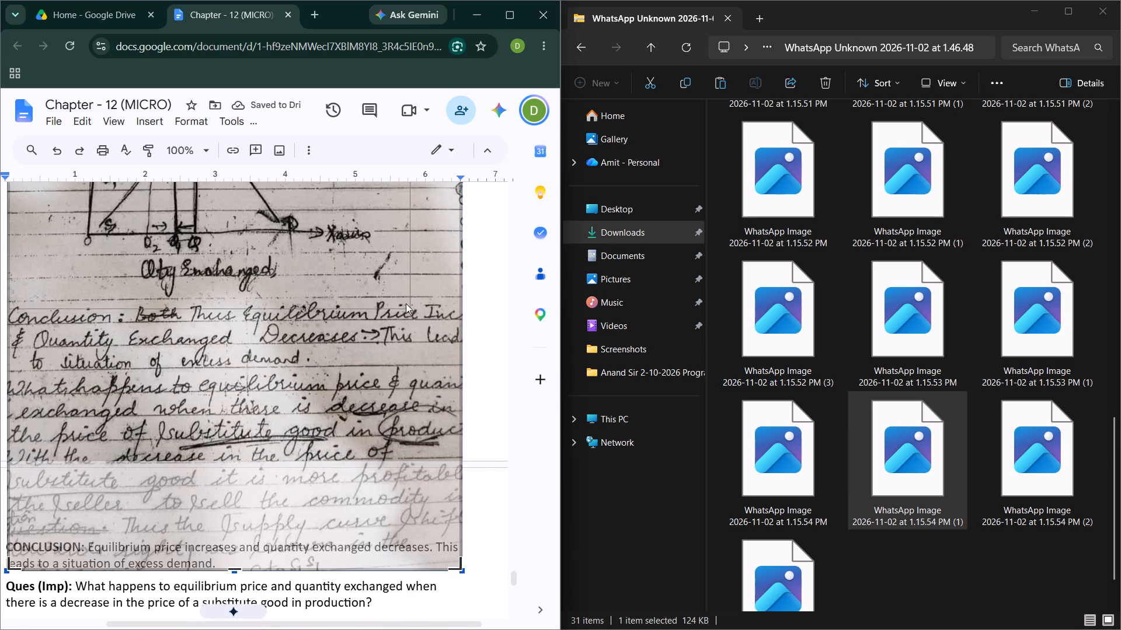
{"action": "left_click_drag", "start_coordinate": [406, 303], "coordinate": [408, 296]}
{"action": "left_click", "coordinate": [408, 296]}
{"action": "scroll", "coordinate": [406, 297], "scroll_direction": "up", "scroll_amount": 8}
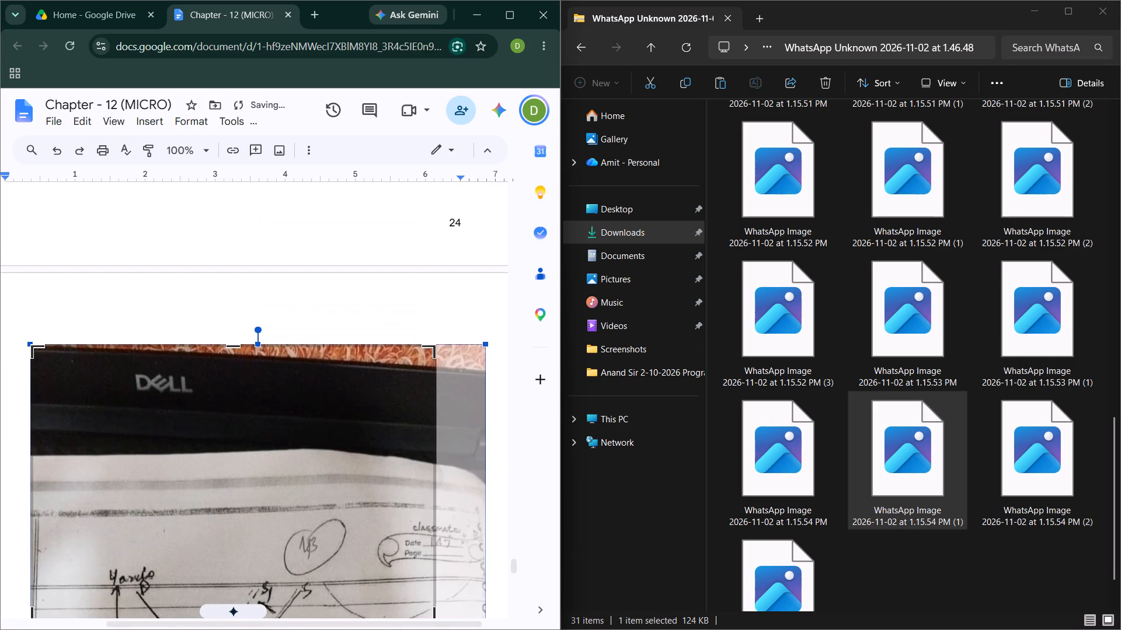
{"action": "left_click_drag", "start_coordinate": [430, 352], "coordinate": [437, 557]}
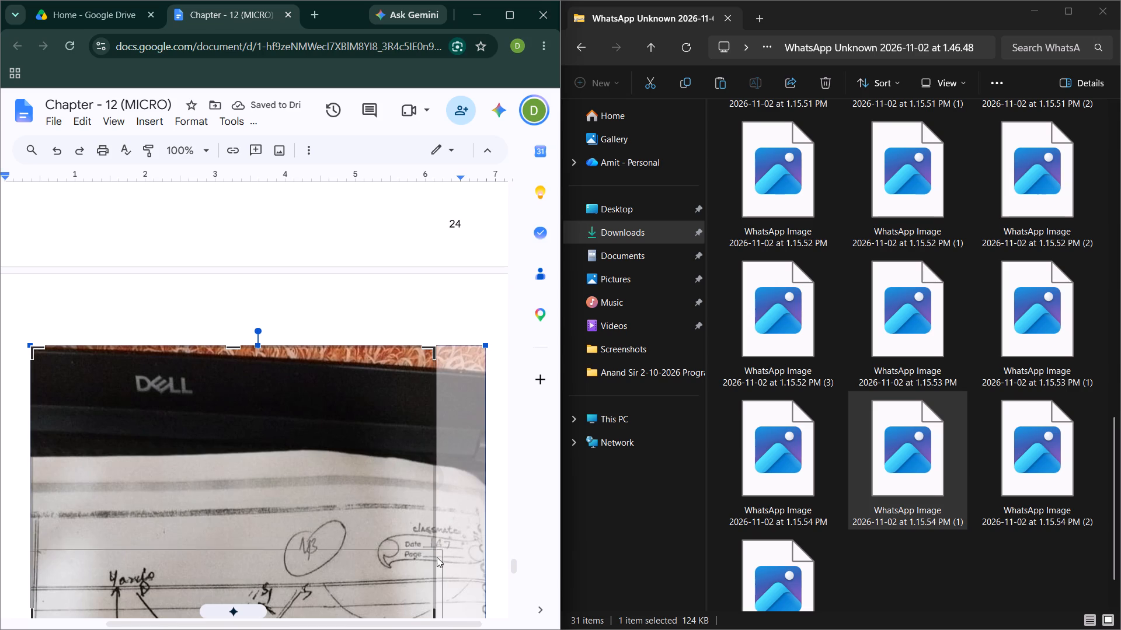
Crop the excise tax photo above its diagram, widen it to include the full Excess Demand label, and trim the blank strip beside the price axis.
{"action": "left_click_drag", "start_coordinate": [437, 557], "coordinate": [437, 568]}
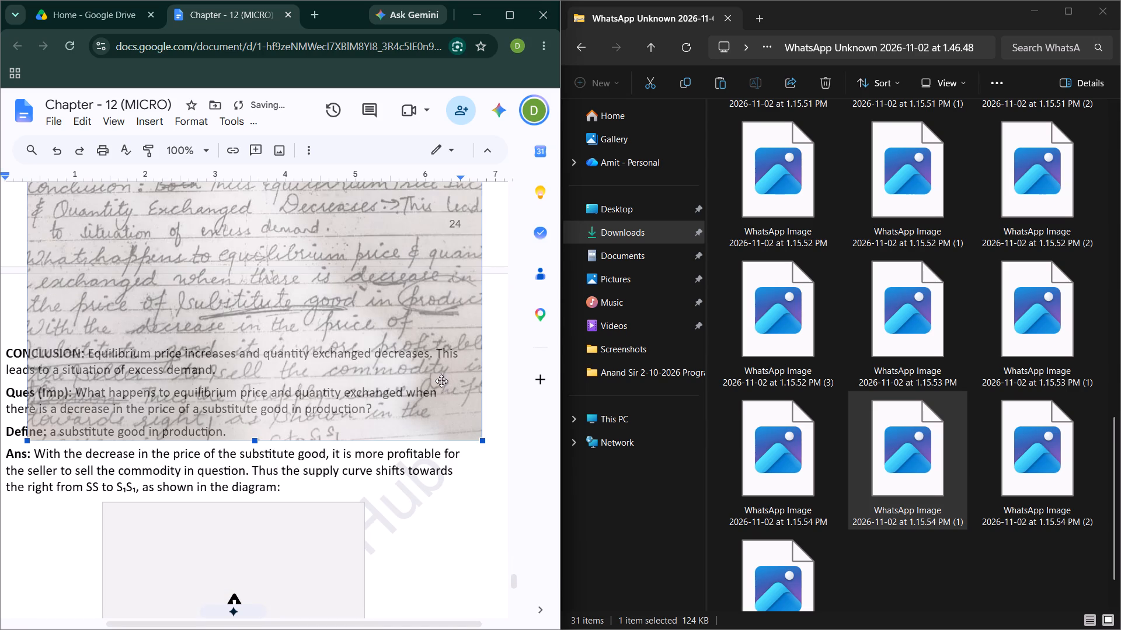
{"action": "scroll", "coordinate": [460, 271], "scroll_direction": "up", "scroll_amount": 4}
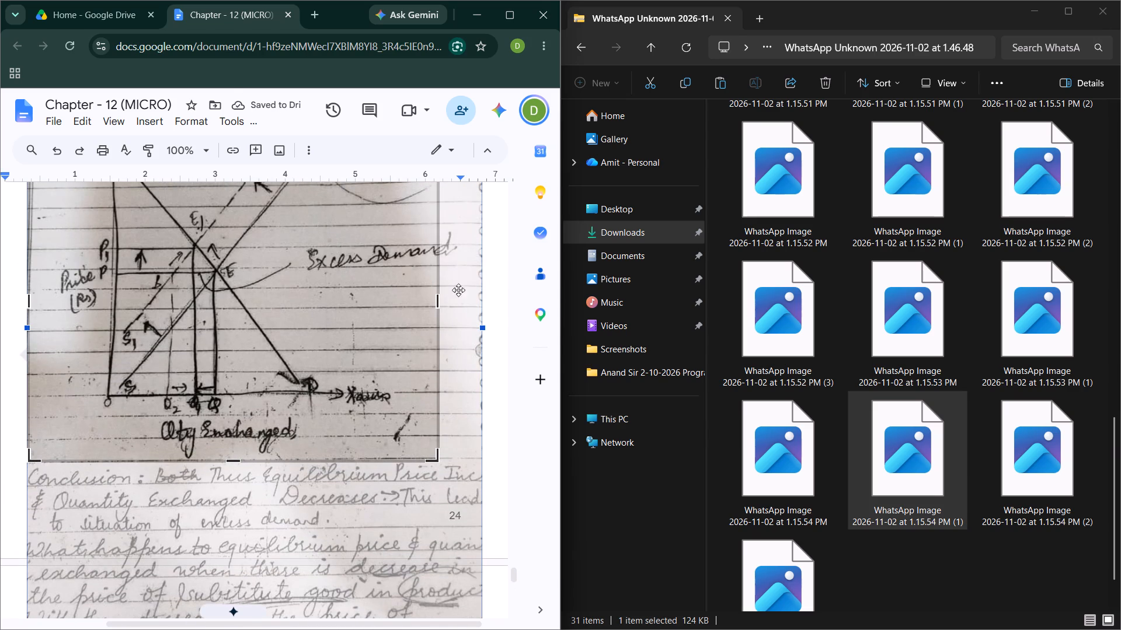
{"action": "left_click_drag", "start_coordinate": [436, 301], "coordinate": [450, 302]}
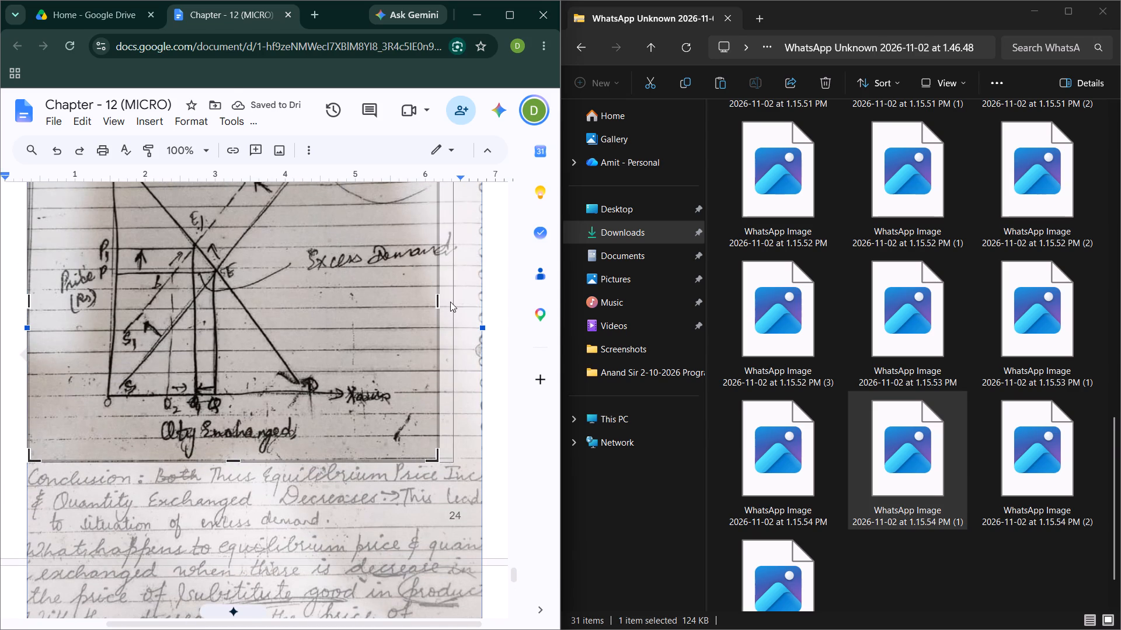
{"action": "left_click_drag", "start_coordinate": [450, 302], "coordinate": [454, 302]}
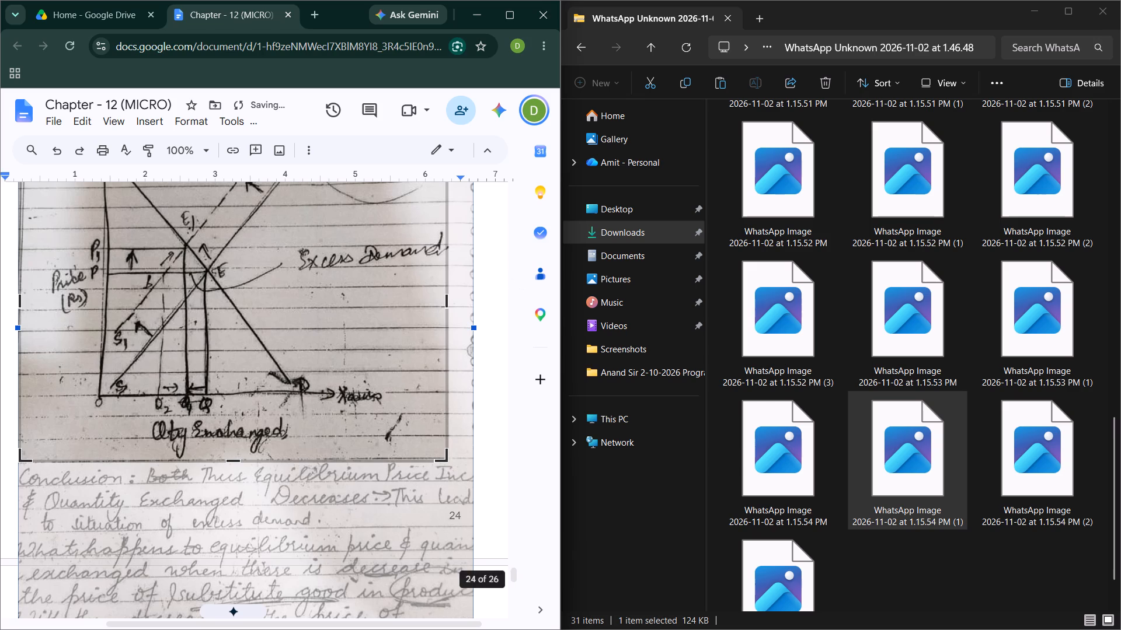
{"action": "left_click_drag", "start_coordinate": [20, 302], "coordinate": [40, 302]}
{"action": "left_click", "coordinate": [469, 274]}
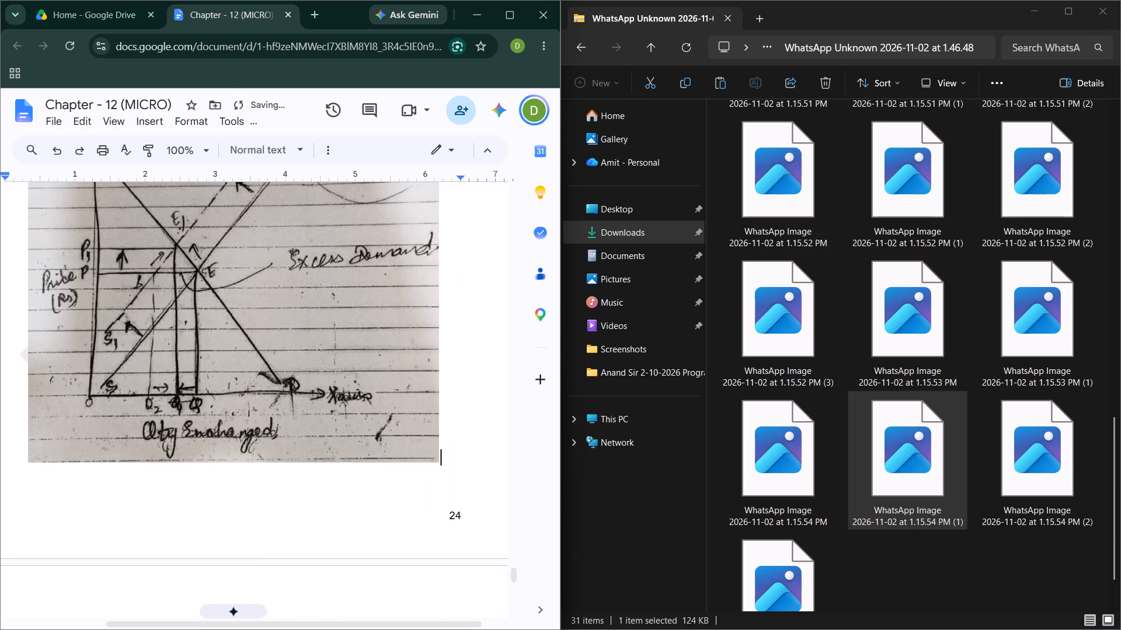
Shrink the cropped excise tax diagram proportionally to about two thirds of its width.
{"action": "scroll", "coordinate": [368, 286], "scroll_direction": "up", "scroll_amount": 2}
{"action": "left_click", "coordinate": [323, 393]}
{"action": "scroll", "coordinate": [402, 514], "scroll_direction": "down", "scroll_amount": 2}
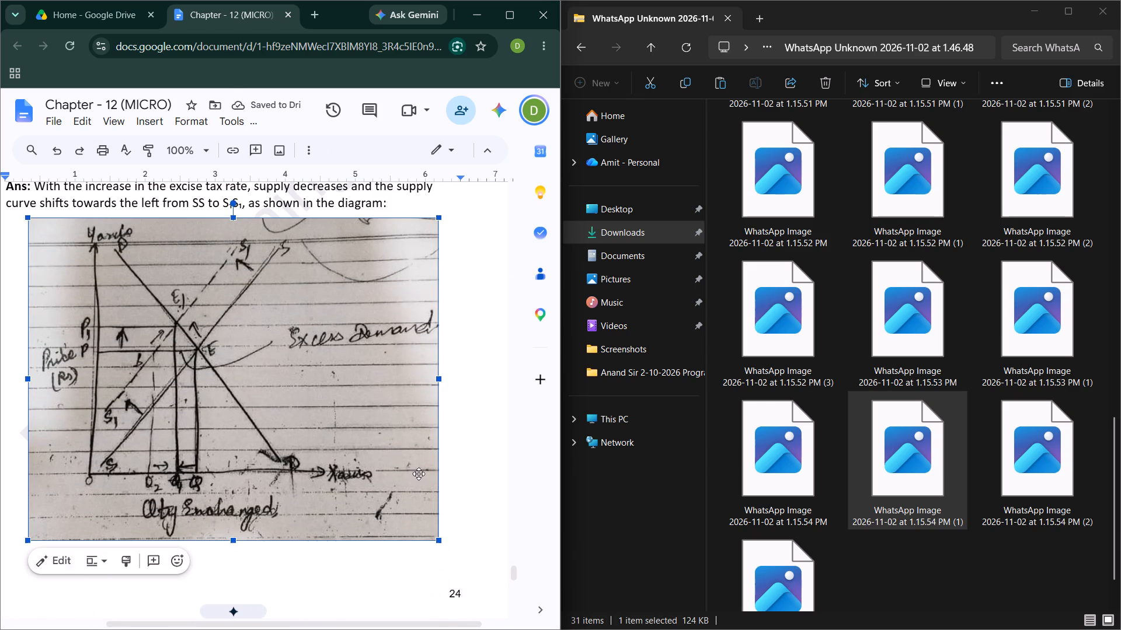
{"action": "left_click_drag", "start_coordinate": [437, 462], "coordinate": [301, 254]}
{"action": "scroll", "coordinate": [285, 282], "scroll_direction": "up", "scroll_amount": 2}
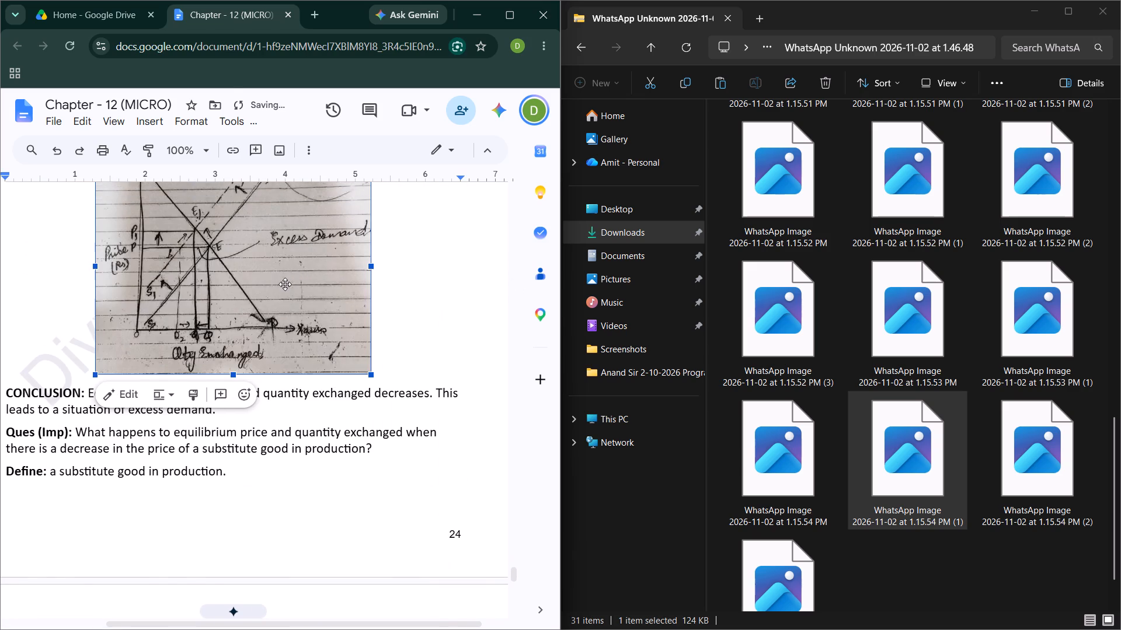
{"action": "scroll", "coordinate": [289, 331], "scroll_direction": "down", "scroll_amount": 2}
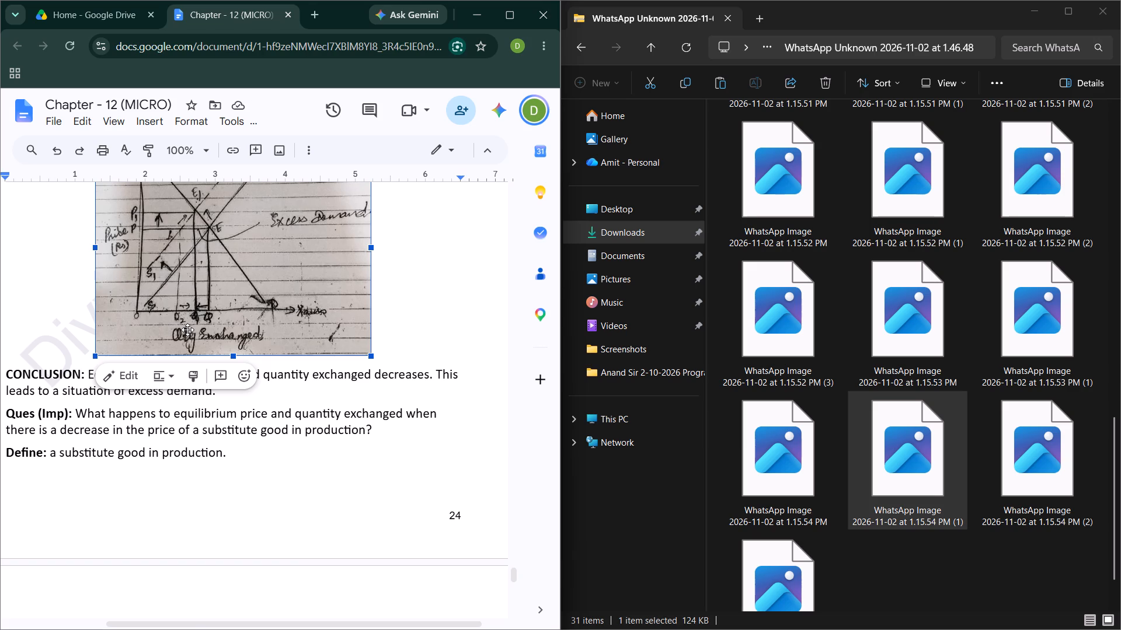
Copy the photo WhatsApp Image 2026-11-02 at 1.15.54 PM (2) for the missing substitute-good-in-production diagram.
{"action": "scroll", "coordinate": [382, 453], "scroll_direction": "down", "scroll_amount": 3}
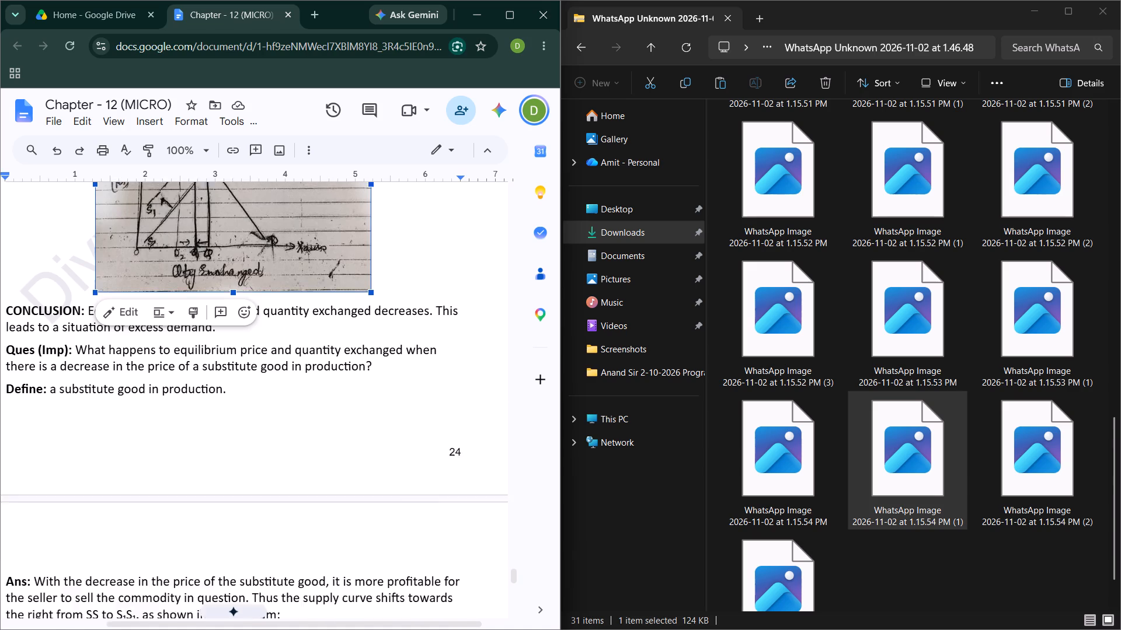
{"action": "scroll", "coordinate": [382, 453], "scroll_direction": "down", "scroll_amount": 2}
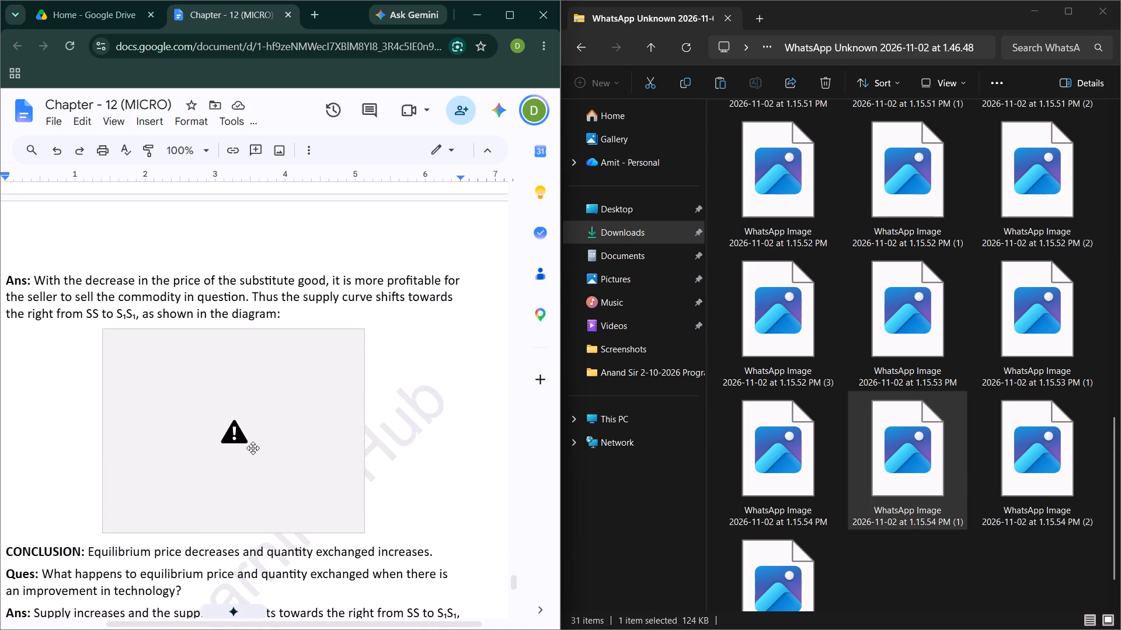
{"action": "scroll", "coordinate": [253, 450], "scroll_direction": "down", "scroll_amount": 2}
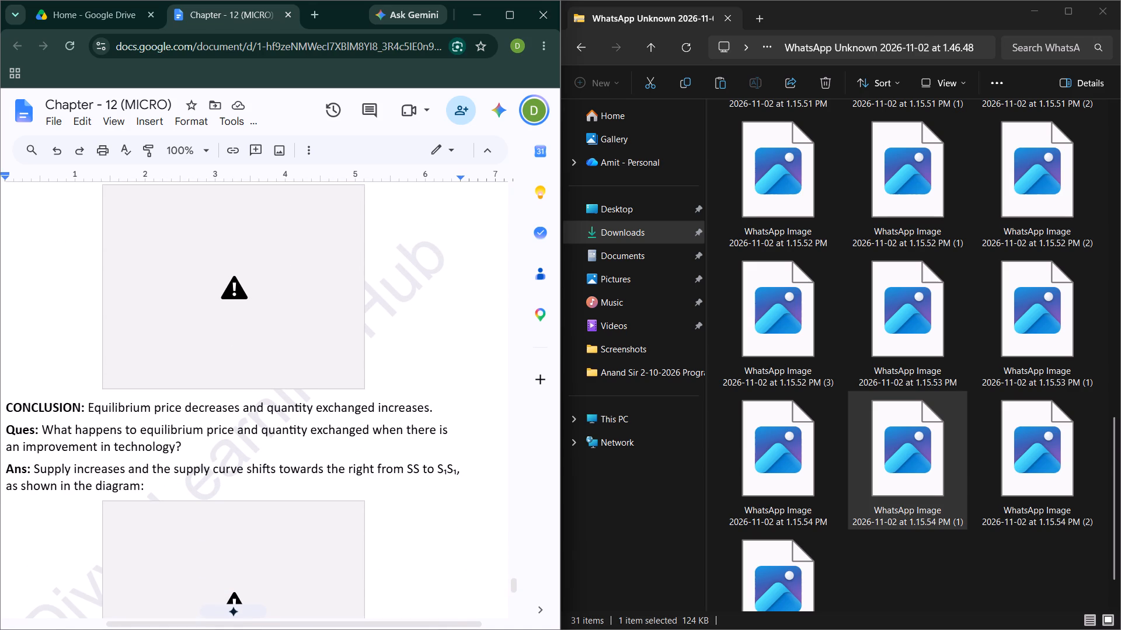
{"action": "scroll", "coordinate": [283, 444], "scroll_direction": "up", "scroll_amount": 6}
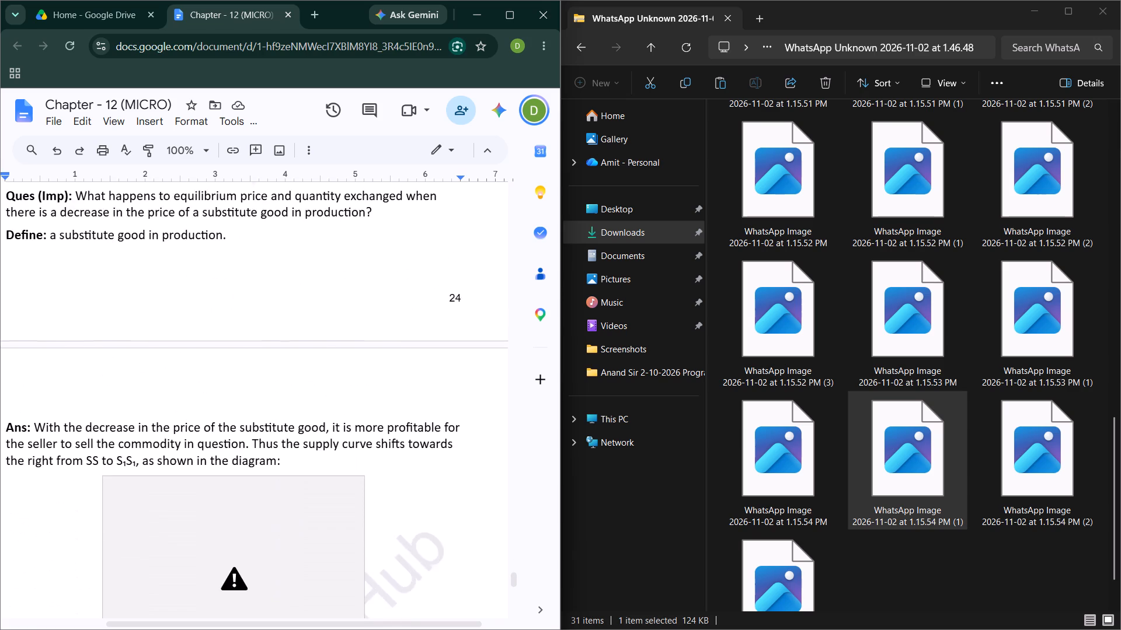
{"action": "scroll", "coordinate": [283, 444], "scroll_direction": "up", "scroll_amount": 2}
{"action": "scroll", "coordinate": [283, 444], "scroll_direction": "down", "scroll_amount": 6}
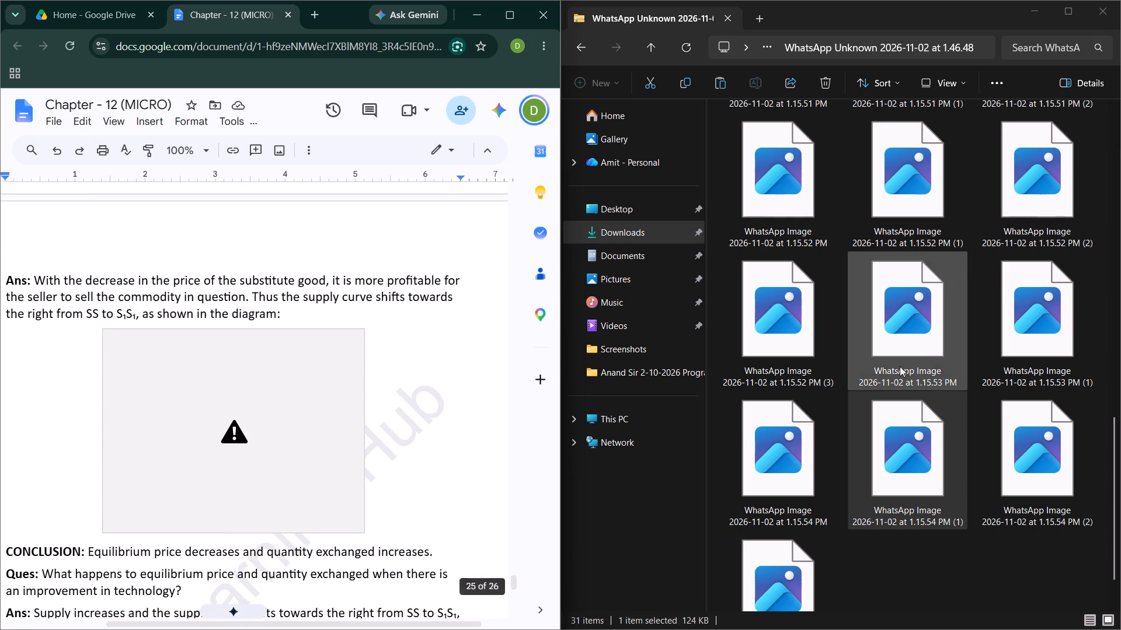
{"action": "left_click", "coordinate": [899, 12]}
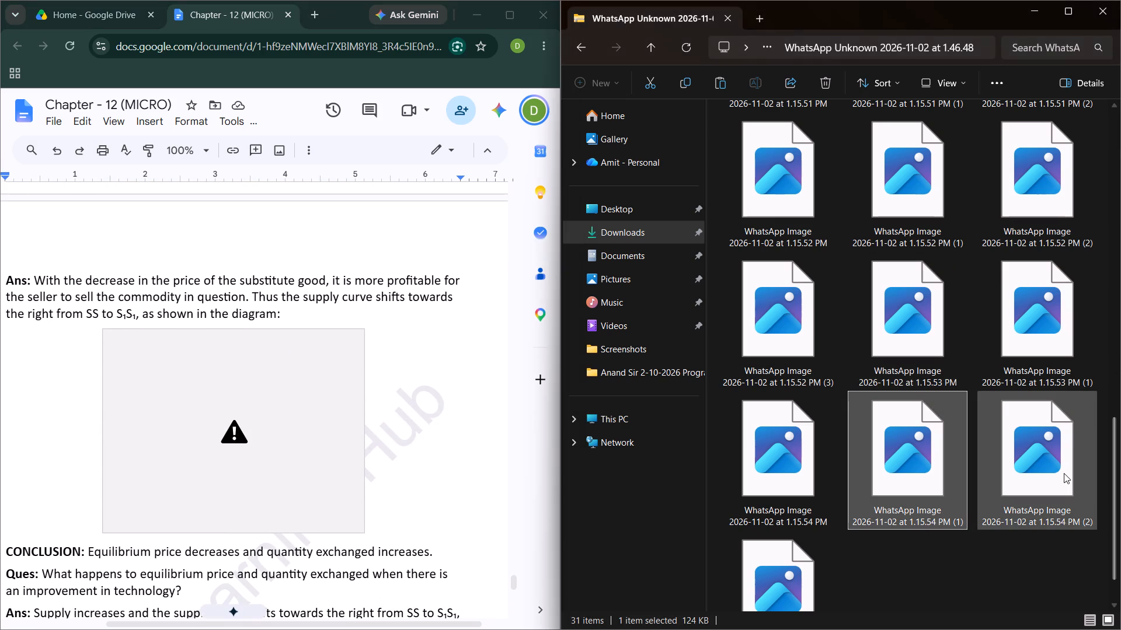
{"action": "double_click", "coordinate": [1064, 473]}
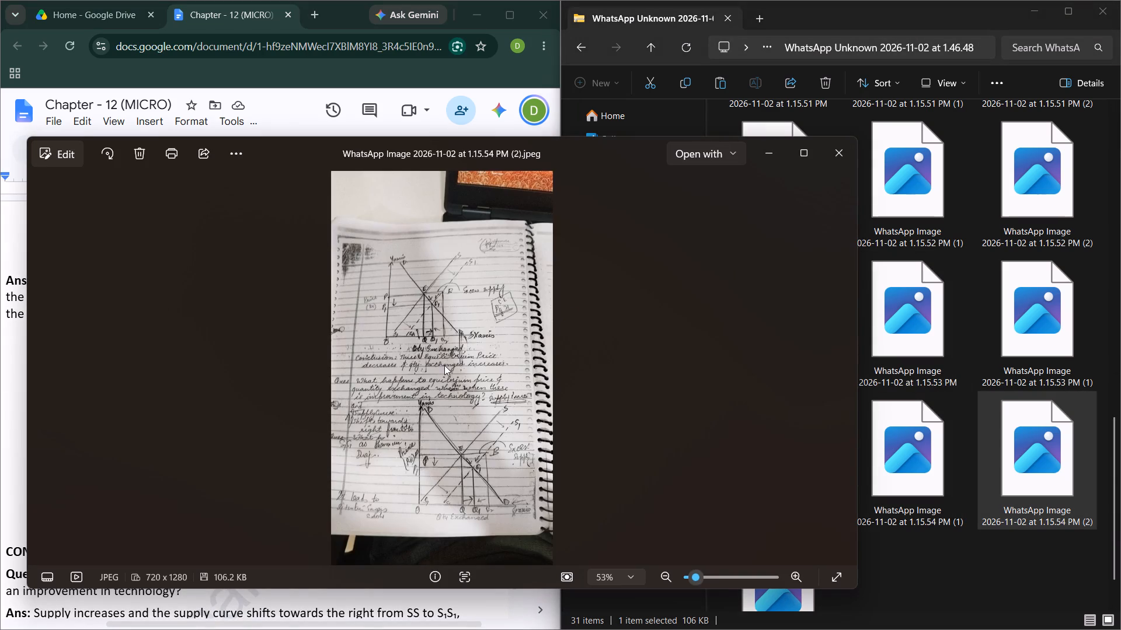
{"action": "right_click", "coordinate": [410, 363]}
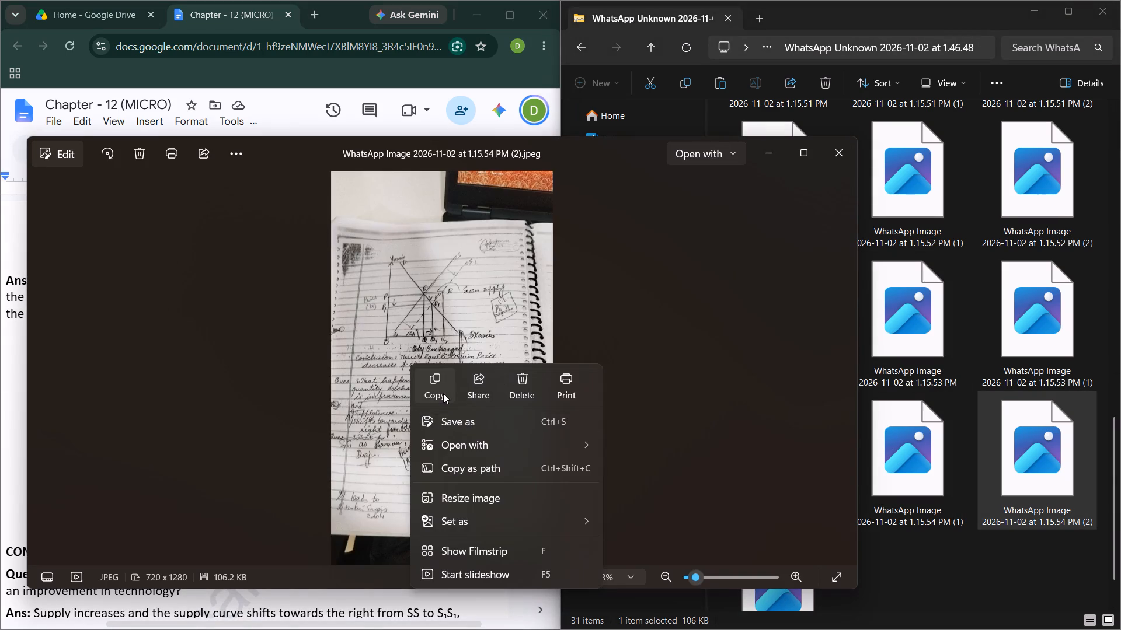
{"action": "left_click", "coordinate": [443, 393]}
Paste the copied photo over the missing diagram in the answer on the decrease in the substitute good's price.
{"action": "left_click", "coordinate": [348, 13]}
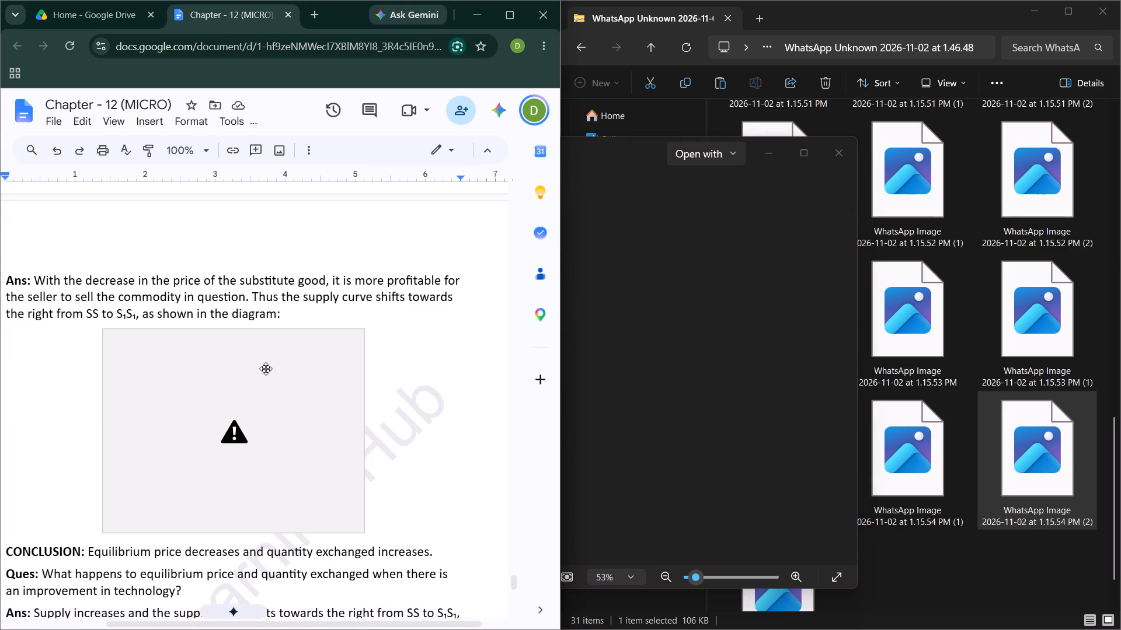
{"action": "left_click", "coordinate": [235, 384]}
{"action": "right_click", "coordinate": [235, 384]}
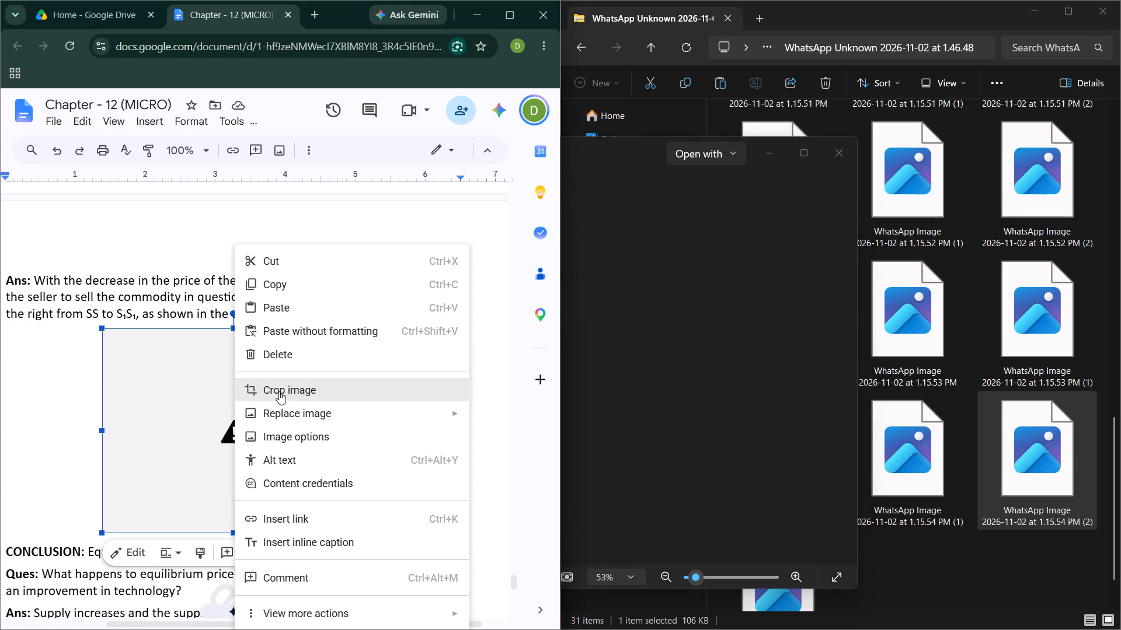
{"action": "left_click", "coordinate": [278, 304]}
{"action": "triple_click", "coordinate": [273, 309]}
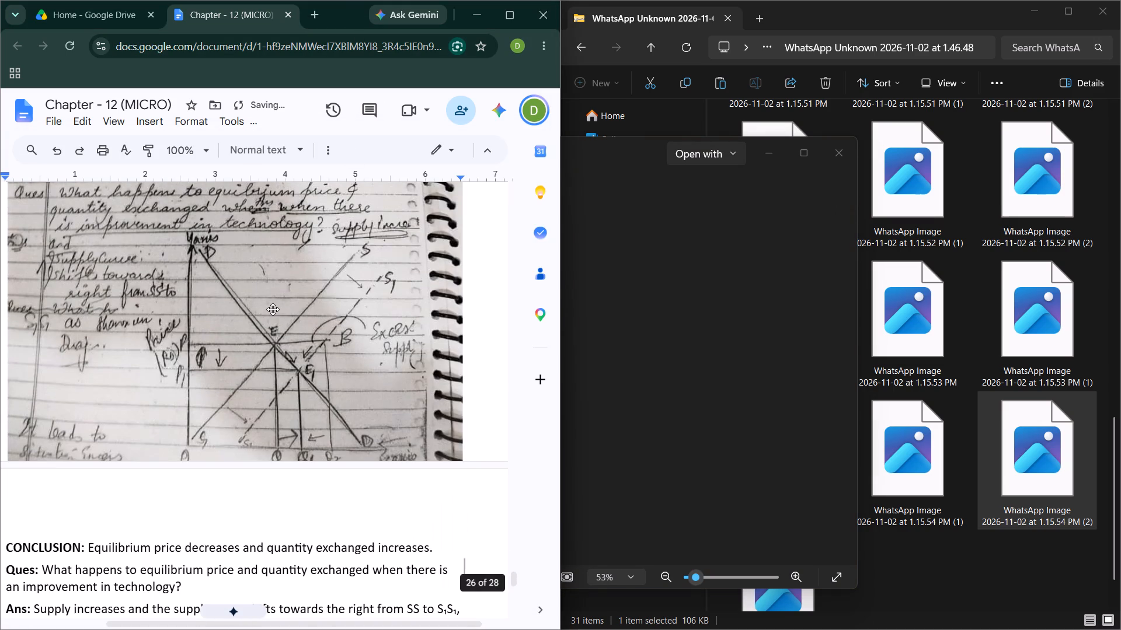
Crop the substitute-good photo from its lower corner, removing the second diagram, most of the notes above it, and the spiral binding.
{"action": "left_click_drag", "start_coordinate": [459, 568], "coordinate": [451, 540]}
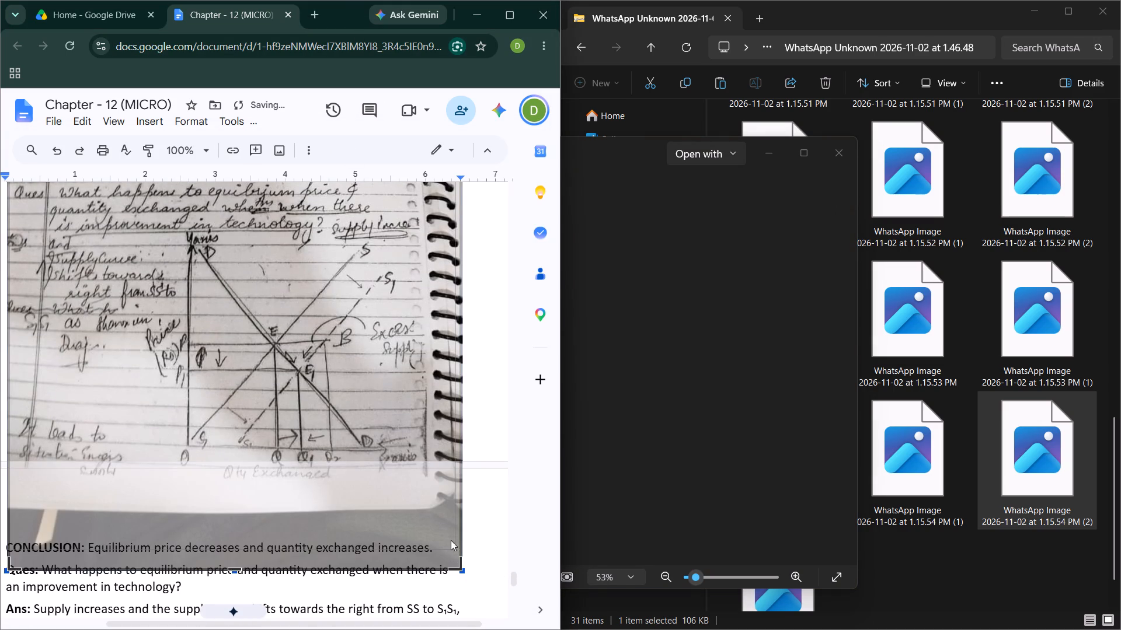
{"action": "left_click_drag", "start_coordinate": [451, 540], "coordinate": [409, 199]}
{"action": "right_click", "coordinate": [409, 199]}
{"action": "scroll", "coordinate": [406, 238], "scroll_direction": "up", "scroll_amount": 4}
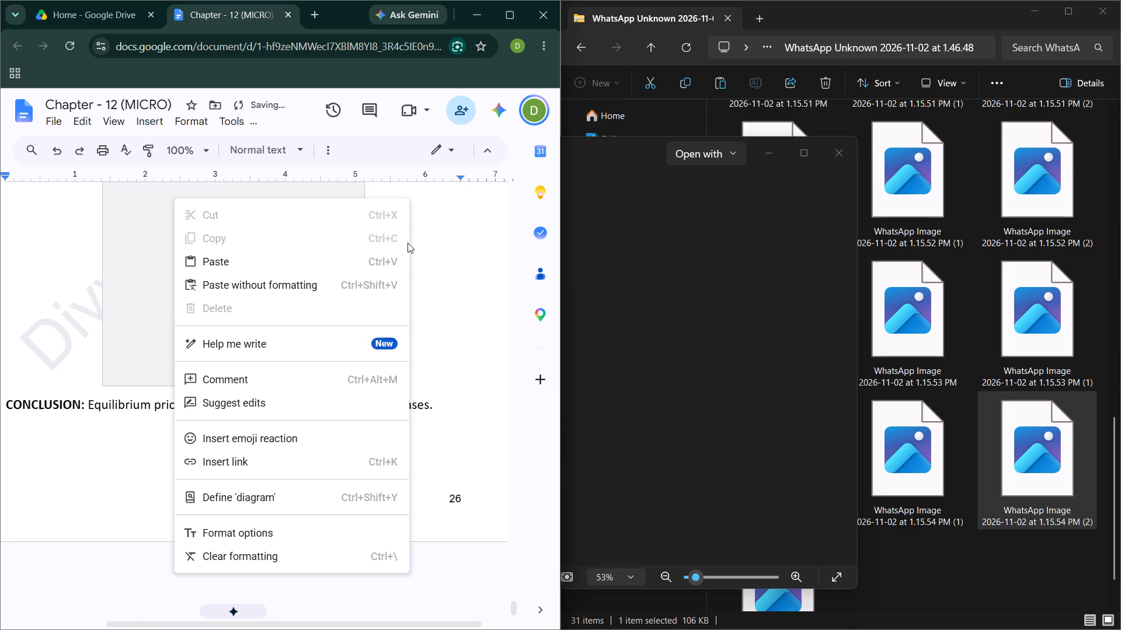
{"action": "scroll", "coordinate": [443, 260], "scroll_direction": "up", "scroll_amount": 9}
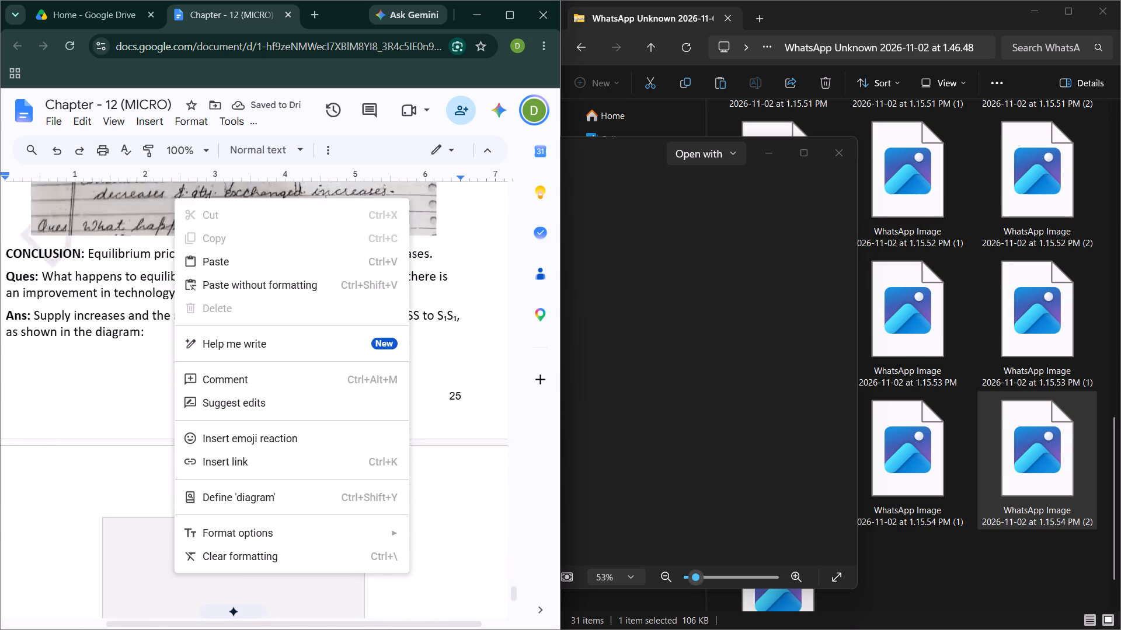
{"action": "scroll", "coordinate": [474, 293], "scroll_direction": "up", "scroll_amount": 4}
{"action": "left_click", "coordinate": [478, 272]}
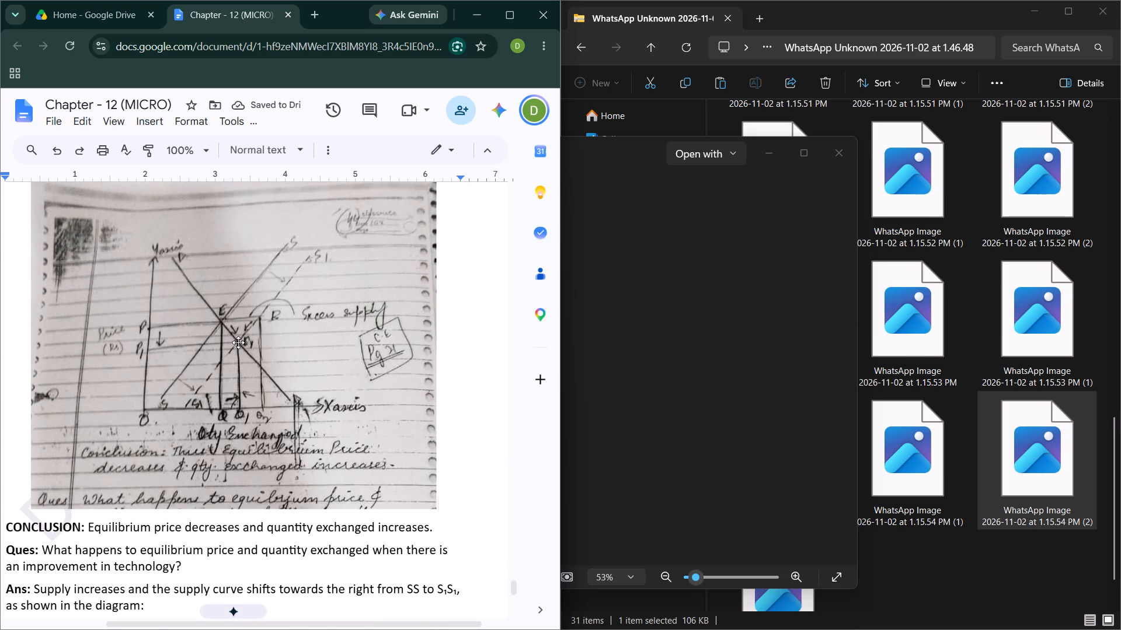
Crop the photo under the substitute-good answer to its Excess Supply diagram, removing the laptop, page header, conclusion text below, and the edge strip beside the price axis.
{"action": "double_click", "coordinate": [320, 358]}
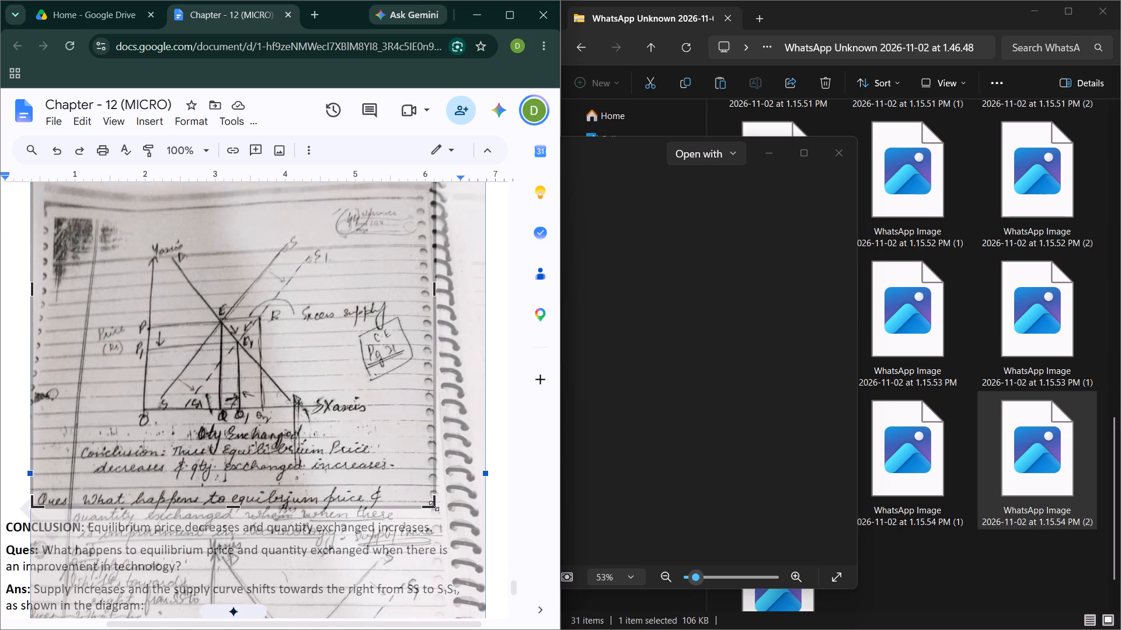
{"action": "left_click_drag", "start_coordinate": [434, 506], "coordinate": [401, 442]}
{"action": "scroll", "coordinate": [402, 260], "scroll_direction": "up", "scroll_amount": 2}
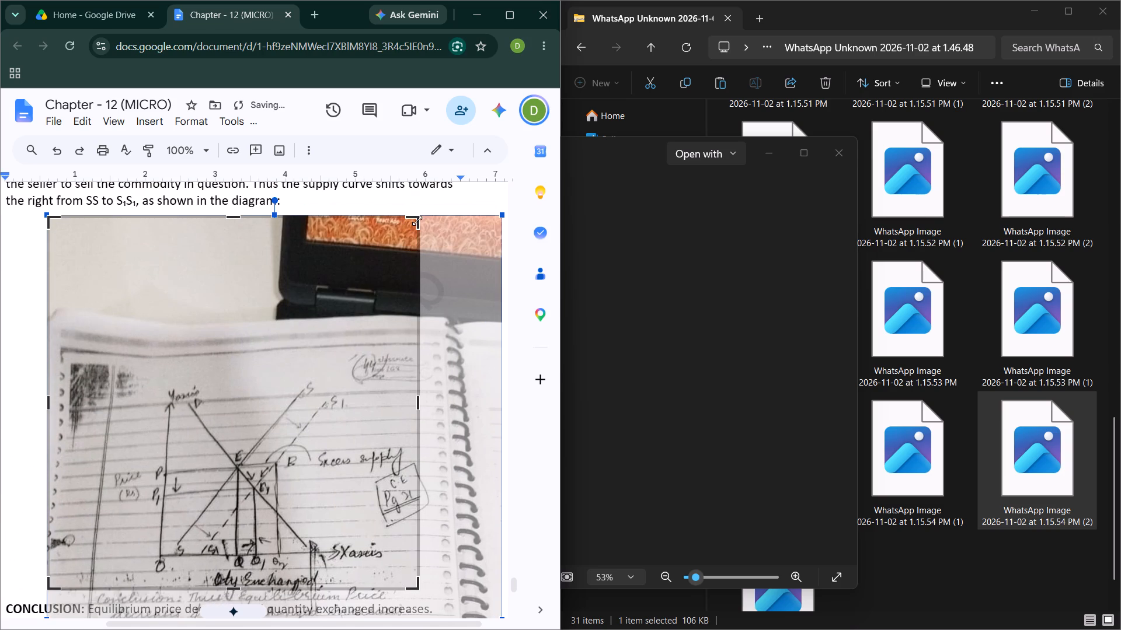
{"action": "left_click_drag", "start_coordinate": [417, 220], "coordinate": [427, 381]}
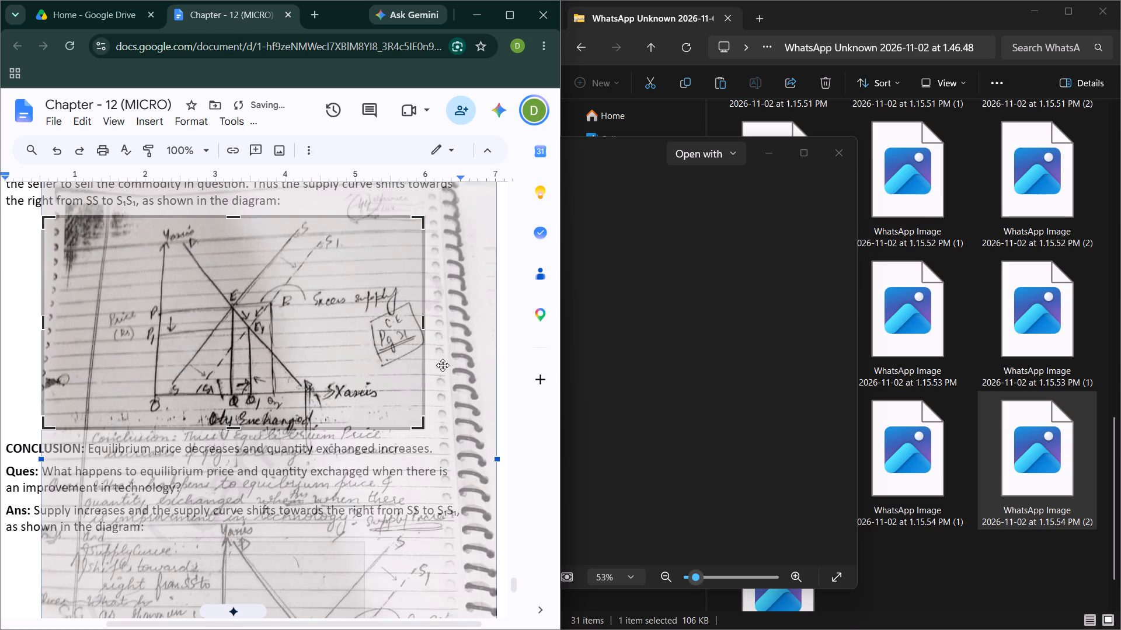
{"action": "left_click", "coordinate": [510, 355]}
{"action": "left_click", "coordinate": [367, 341]}
{"action": "scroll", "coordinate": [374, 364], "scroll_direction": "down", "scroll_amount": 4}
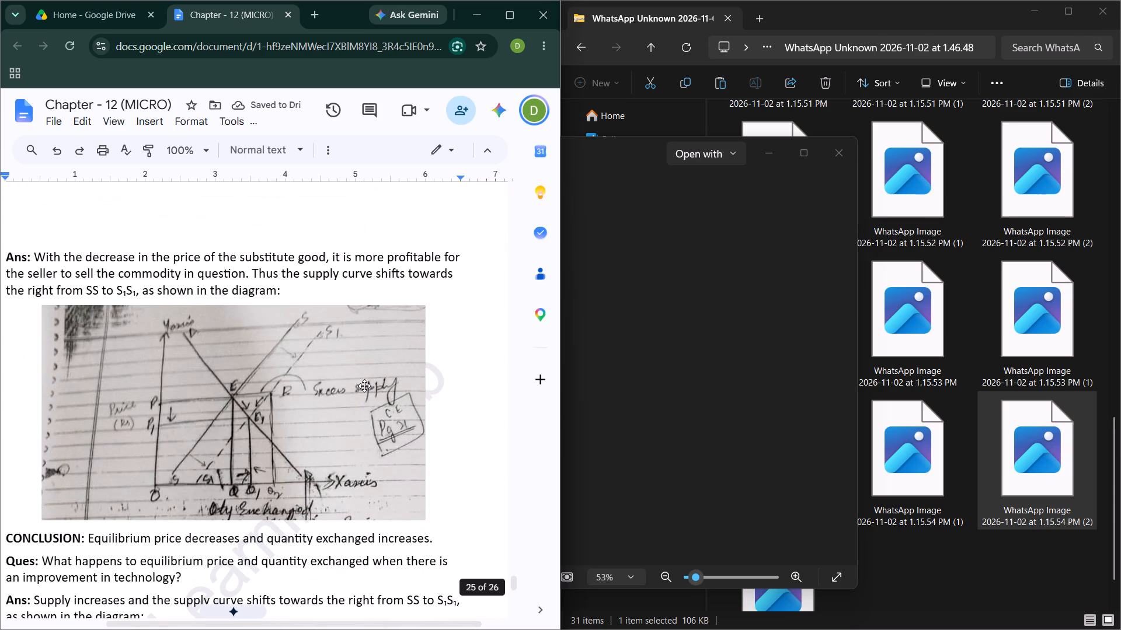
{"action": "left_click", "coordinate": [364, 386]}
{"action": "double_click", "coordinate": [131, 409]}
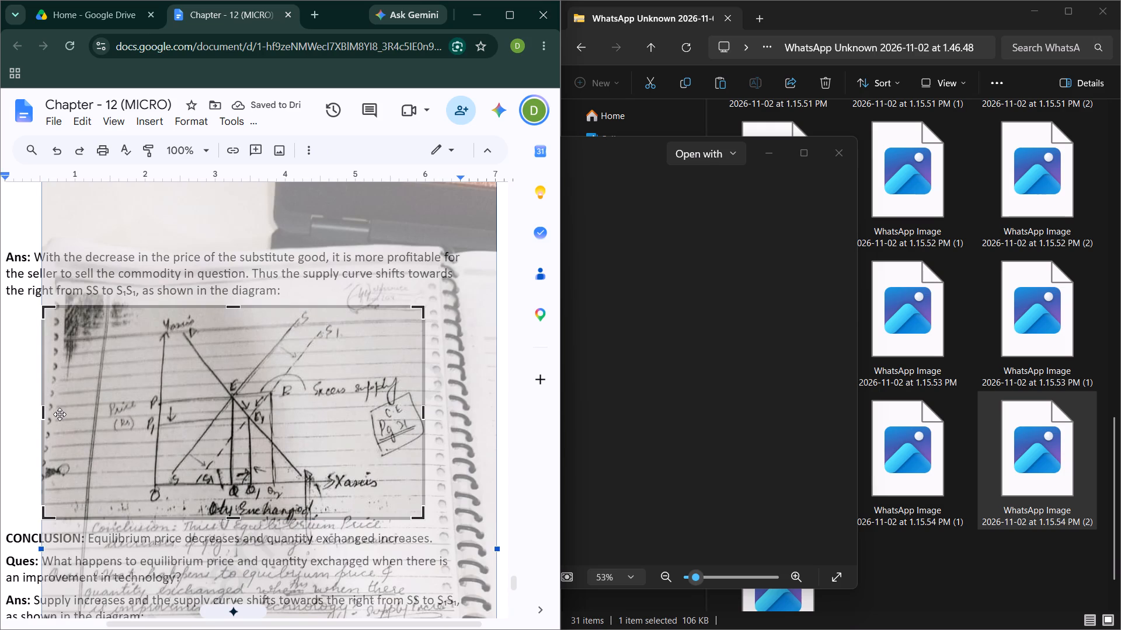
{"action": "left_click_drag", "start_coordinate": [49, 412], "coordinate": [106, 415]}
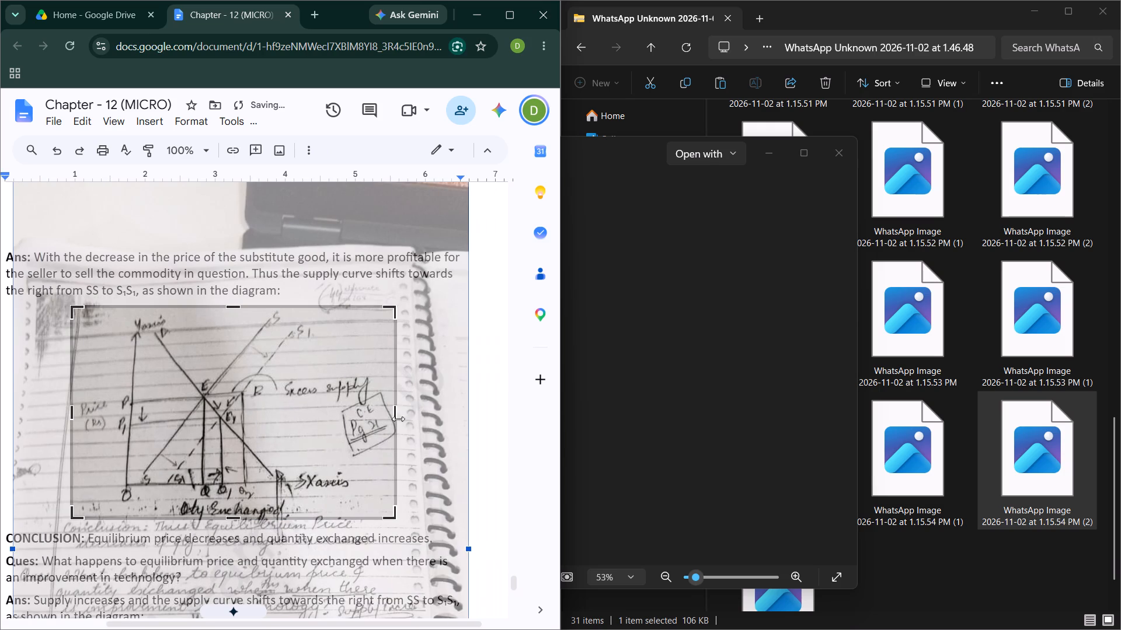
{"action": "left_click", "coordinate": [490, 399]}
Shrink the cropped substitute-good diagram proportionally to about three-quarters of its width.
{"action": "left_click", "coordinate": [351, 473]}
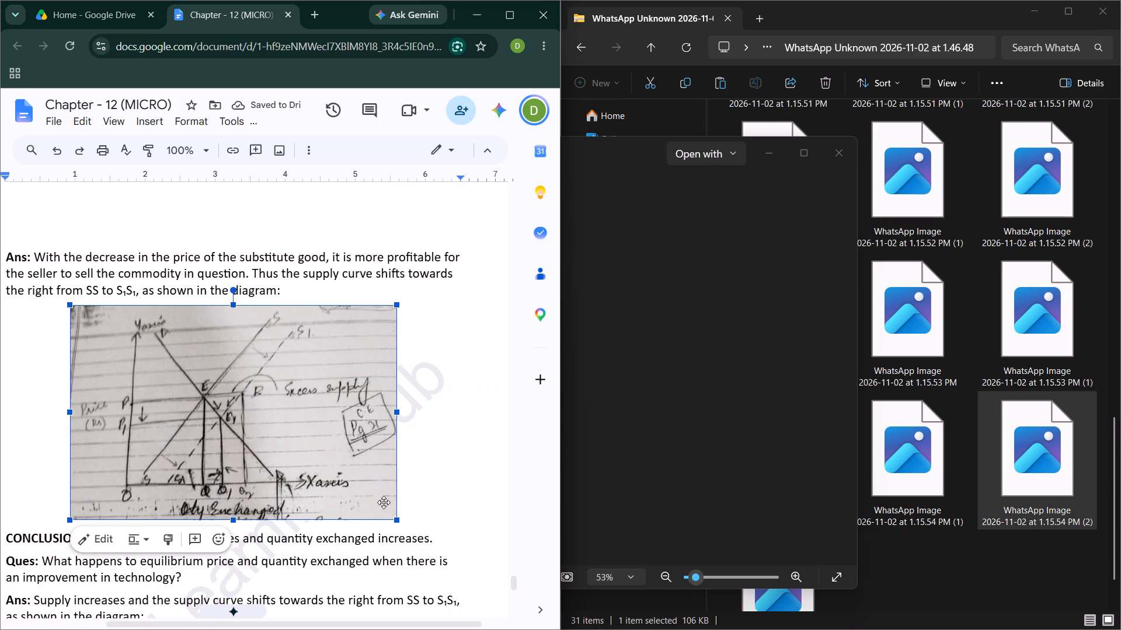
{"action": "left_click_drag", "start_coordinate": [396, 519], "coordinate": [310, 376]}
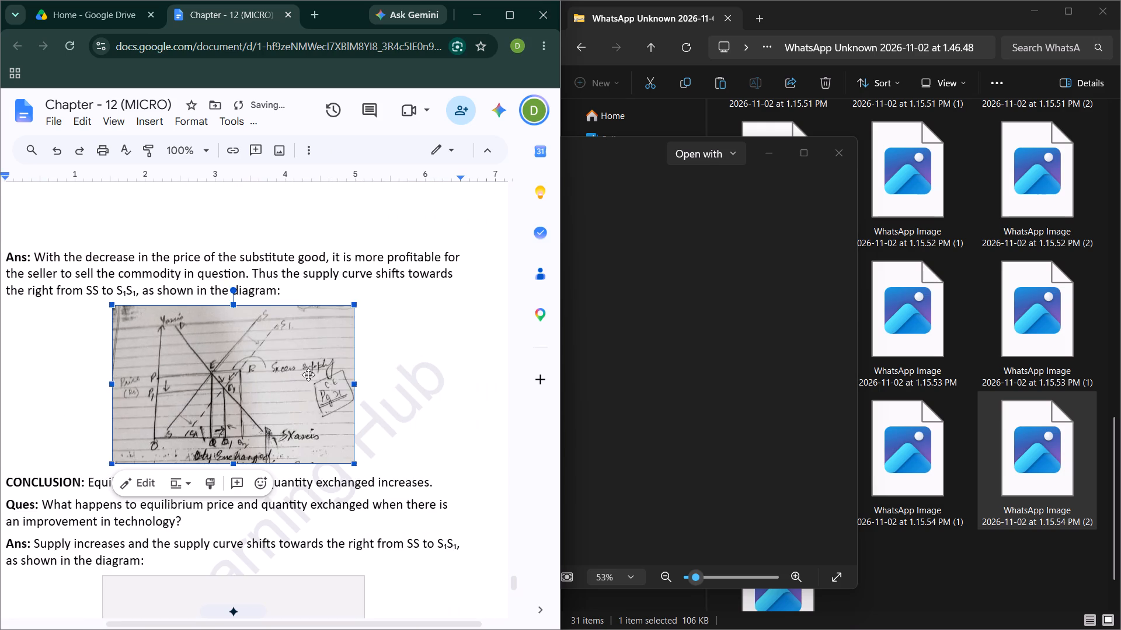
Replace the placeholder under the improvement-in-technology answer with the copied photo and open it for cropping.
{"action": "scroll", "coordinate": [313, 383], "scroll_direction": "down", "scroll_amount": 3}
{"action": "right_click", "coordinate": [249, 388]}
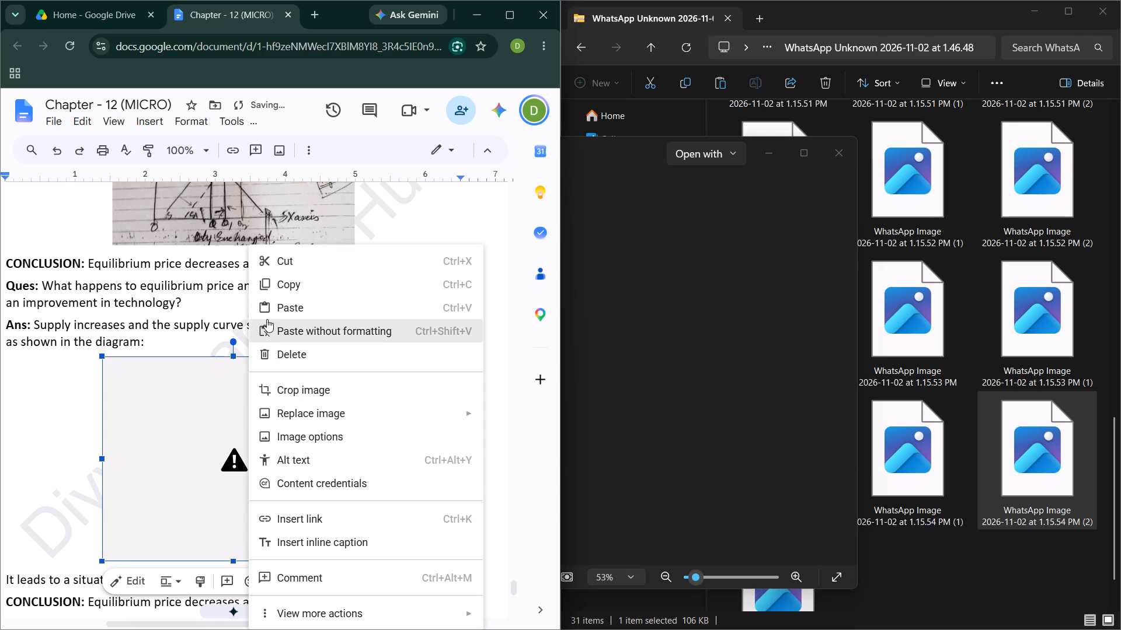
{"action": "left_click", "coordinate": [268, 313]}
{"action": "double_click", "coordinate": [289, 367]}
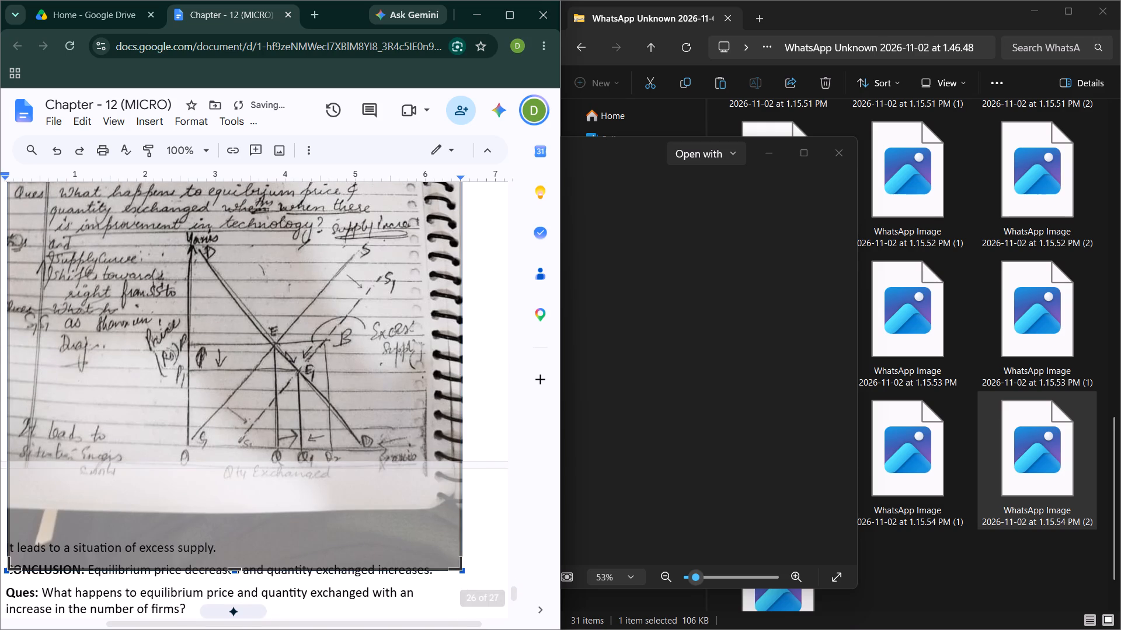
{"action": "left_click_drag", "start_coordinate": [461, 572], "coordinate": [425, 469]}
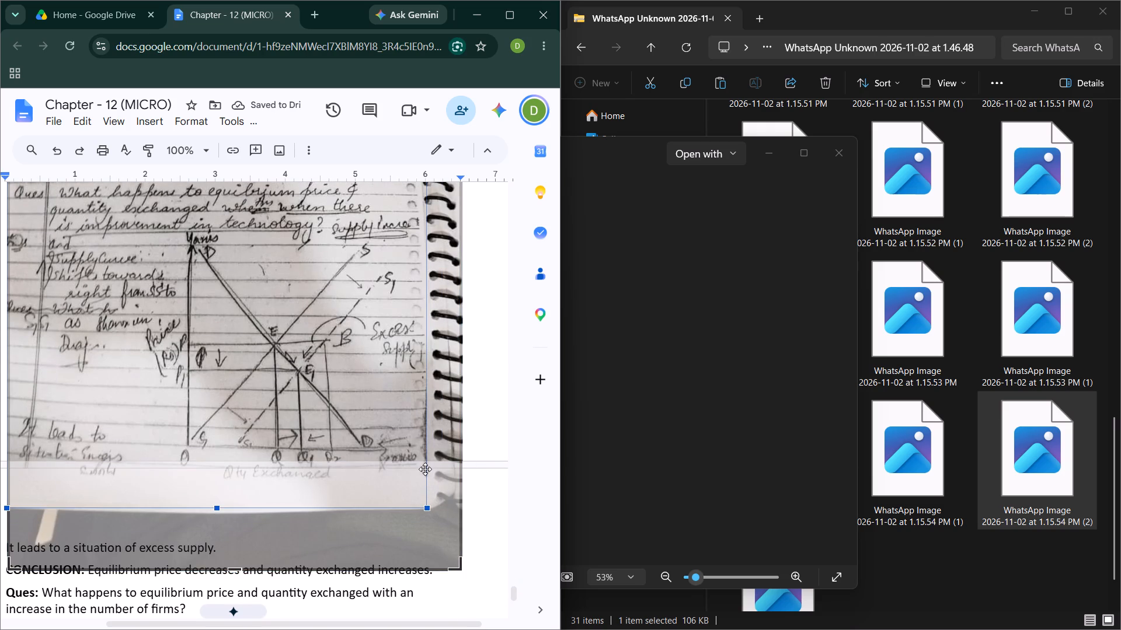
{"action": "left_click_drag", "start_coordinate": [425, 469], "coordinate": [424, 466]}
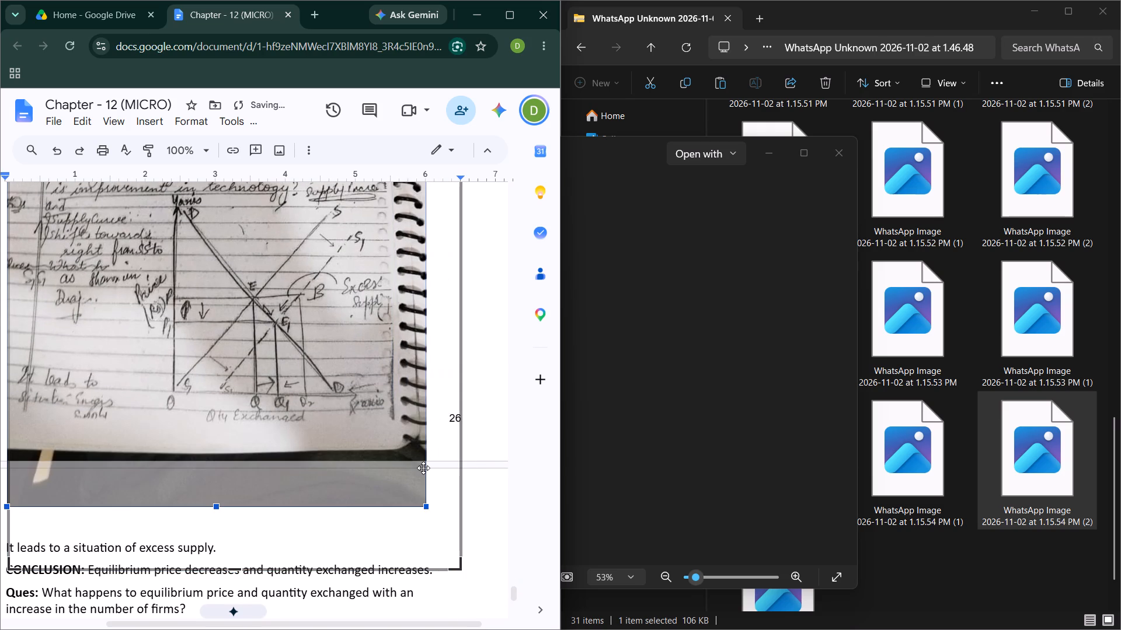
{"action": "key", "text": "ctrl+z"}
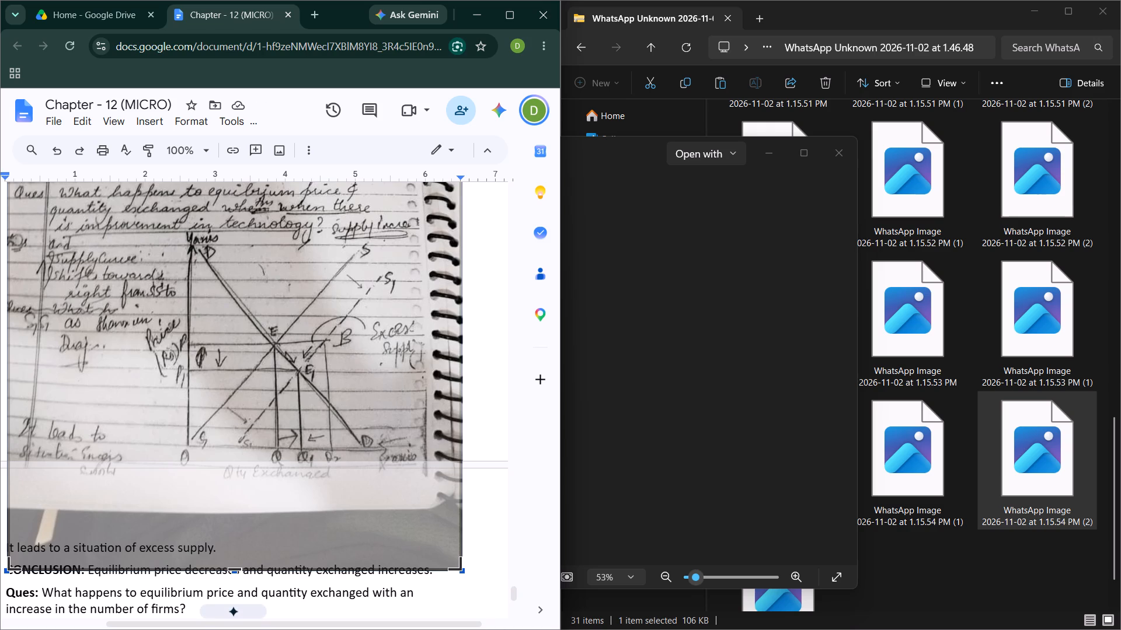
Crop the improvement-in-technology photo, removing the laptop, most of the upper diagram, the area below Qty Exchanged, and the strip beyond the notebook's spiral edge.
{"action": "left_click_drag", "start_coordinate": [458, 568], "coordinate": [444, 487]}
{"action": "scroll", "coordinate": [446, 470], "scroll_direction": "up", "scroll_amount": 7}
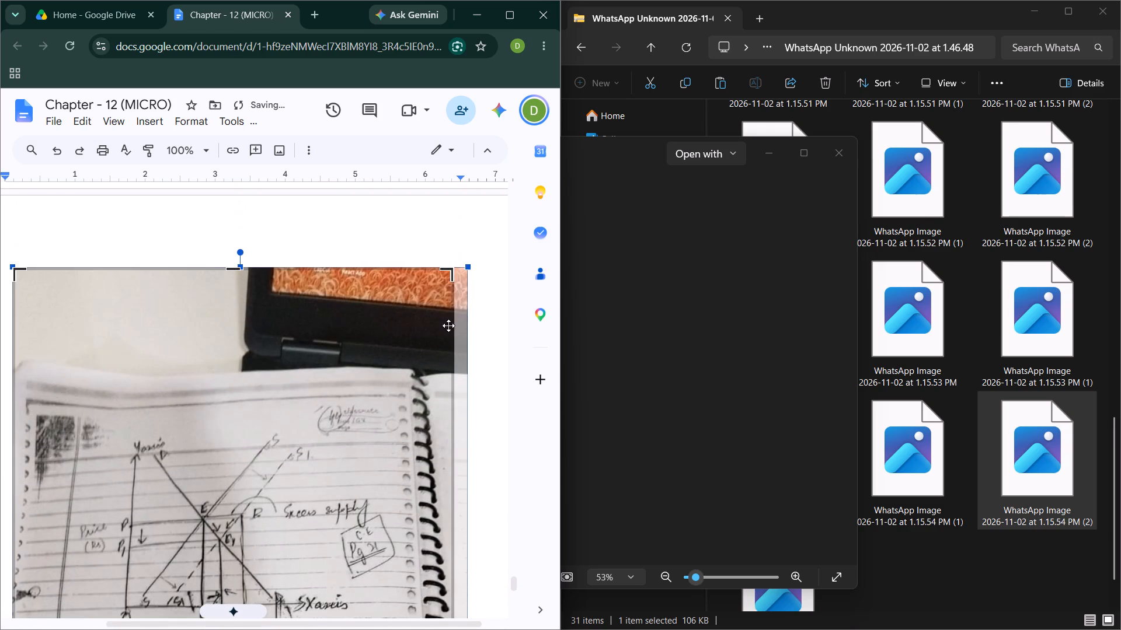
{"action": "left_click_drag", "start_coordinate": [449, 278], "coordinate": [441, 587]}
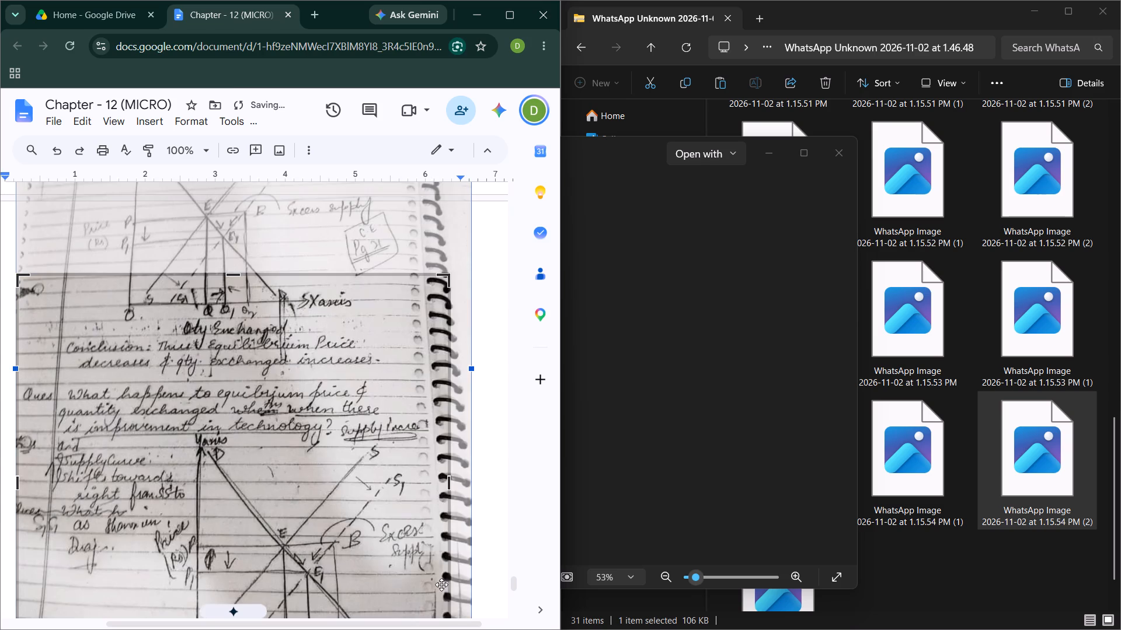
{"action": "scroll", "coordinate": [416, 569], "scroll_direction": "down", "scroll_amount": 3}
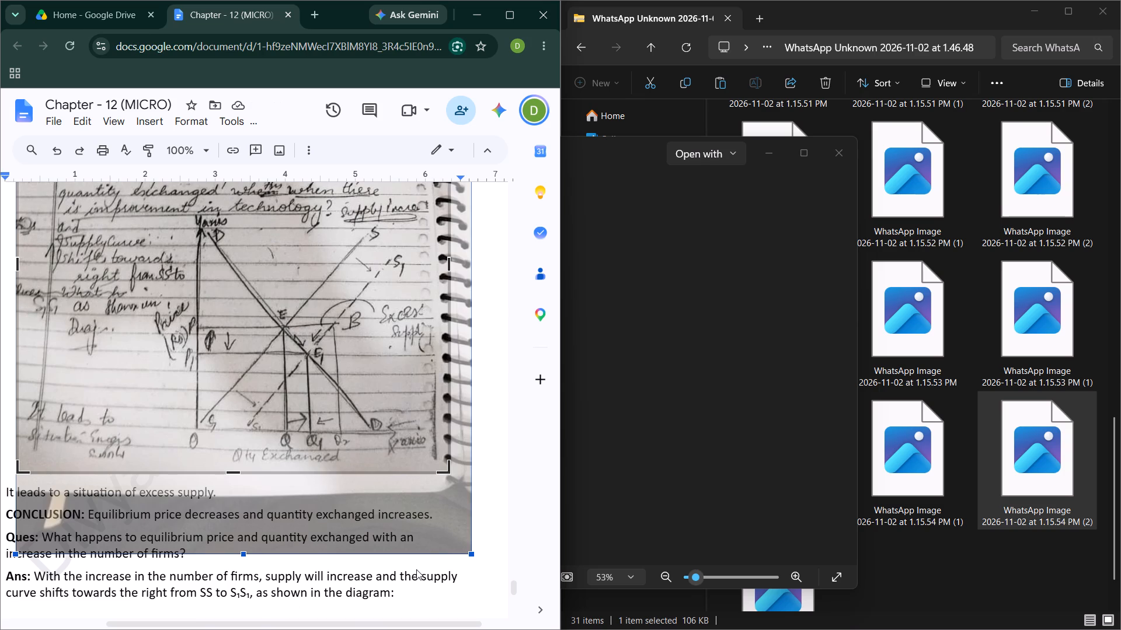
{"action": "left_click", "coordinate": [479, 336]}
Crop the improvement-in-technology photo tightly to its diagram, removing the earlier notes and question above it and the handwritten text beside the Price label.
{"action": "scroll", "coordinate": [301, 316], "scroll_direction": "up", "scroll_amount": 2}
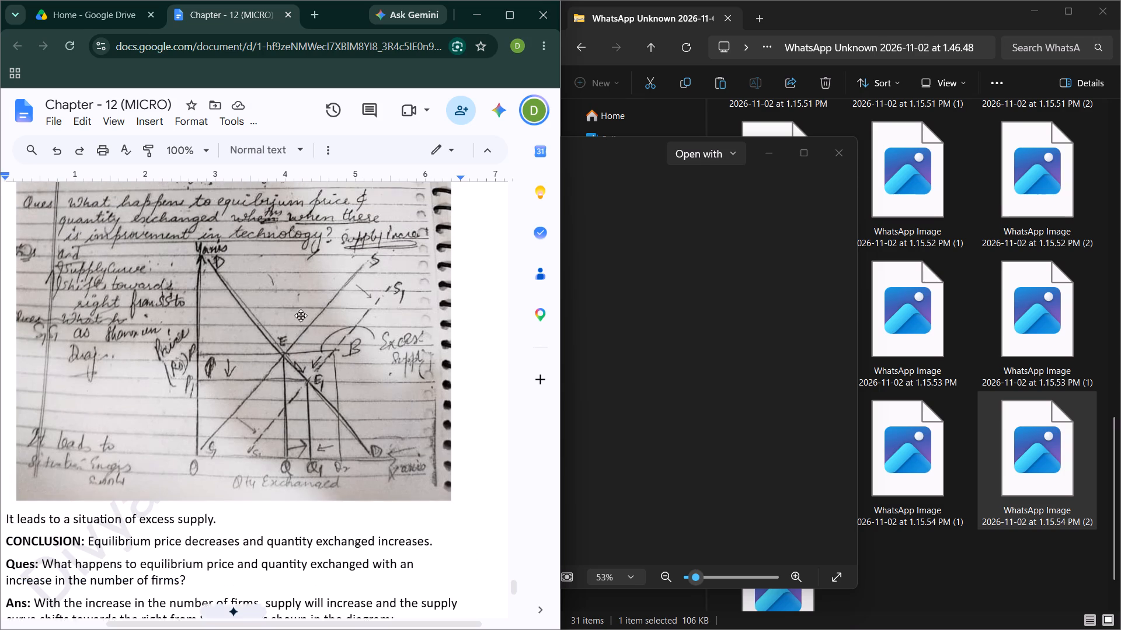
{"action": "double_click", "coordinate": [300, 316]}
{"action": "left_click_drag", "start_coordinate": [447, 201], "coordinate": [437, 360]}
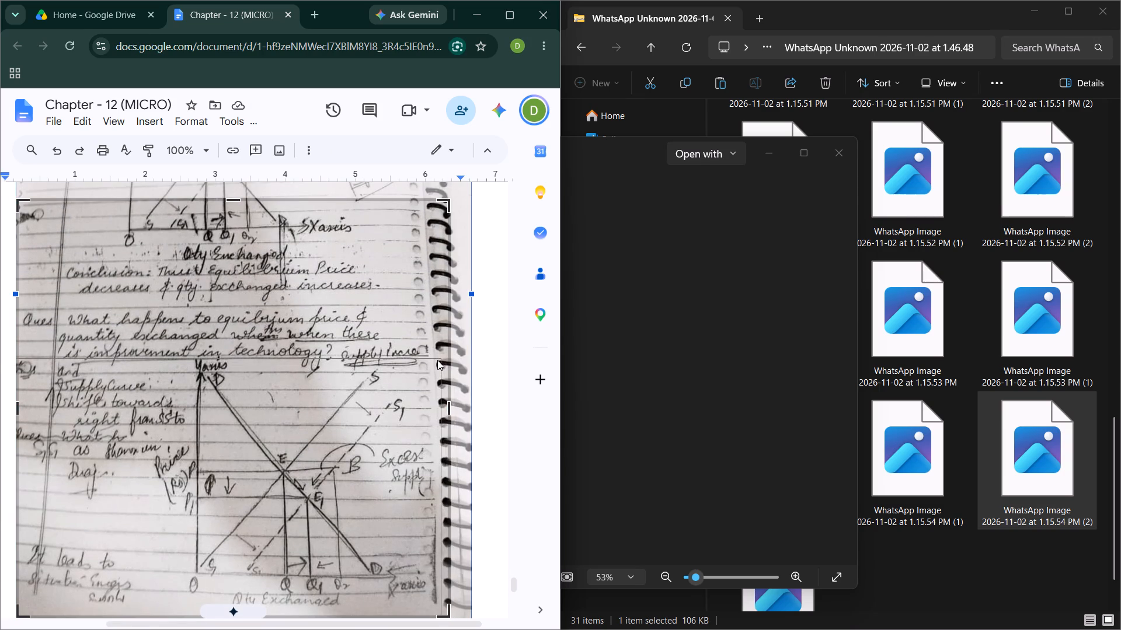
{"action": "left_click_drag", "start_coordinate": [437, 360], "coordinate": [433, 360]}
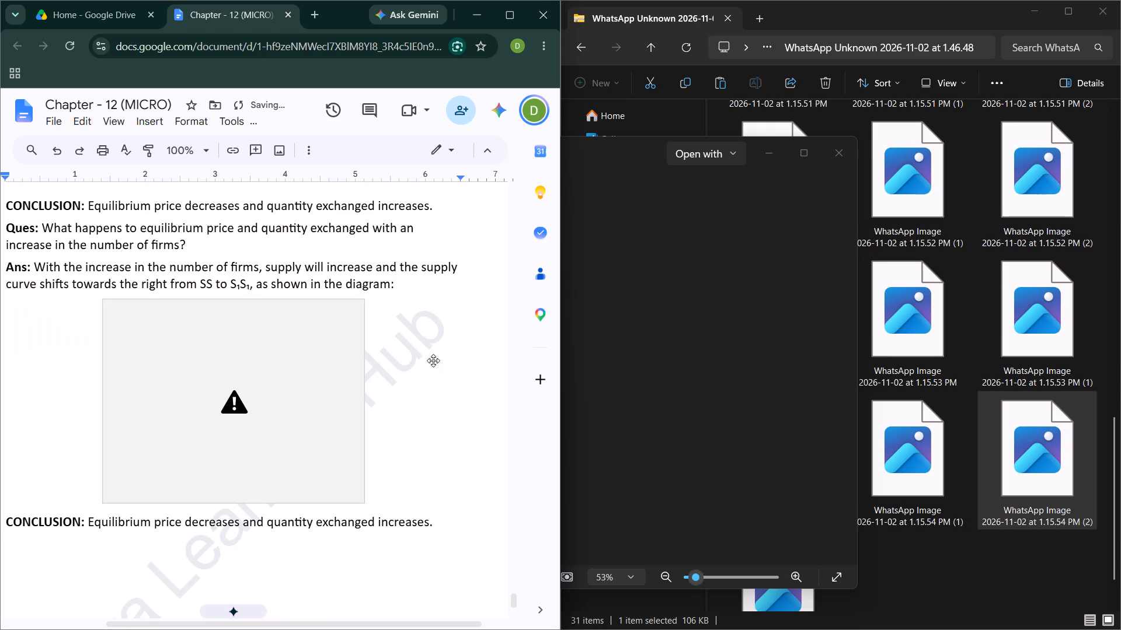
{"action": "scroll", "coordinate": [308, 363], "scroll_direction": "up", "scroll_amount": 5}
{"action": "scroll", "coordinate": [250, 379], "scroll_direction": "up", "scroll_amount": 3}
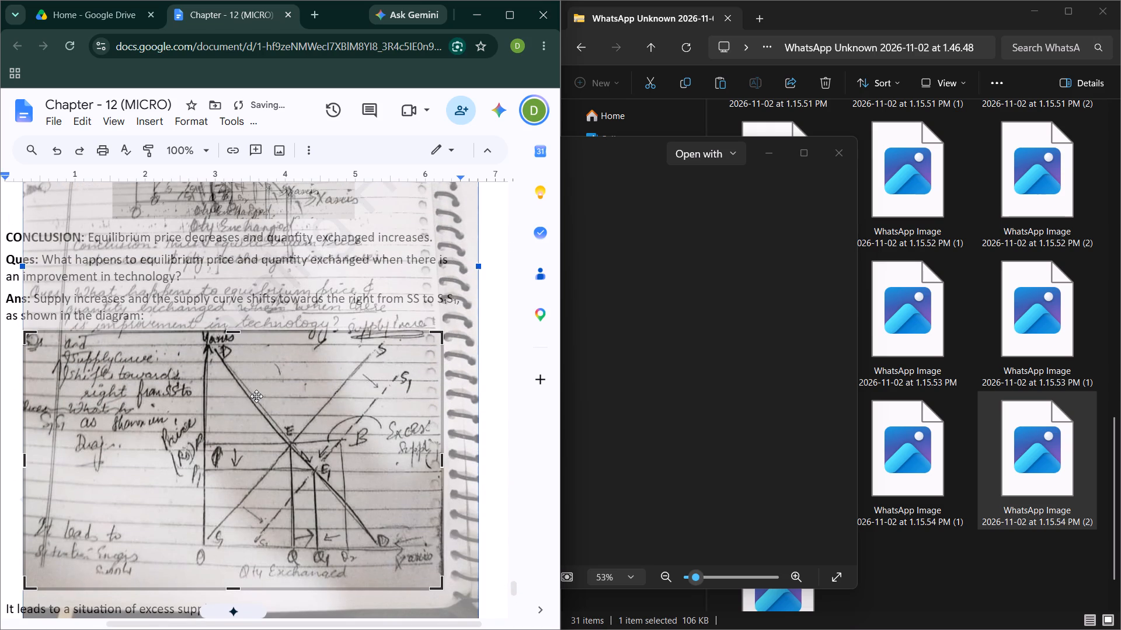
{"action": "double_click", "coordinate": [252, 397]}
{"action": "double_click", "coordinate": [252, 397]}
{"action": "left_click_drag", "start_coordinate": [28, 459], "coordinate": [156, 450]}
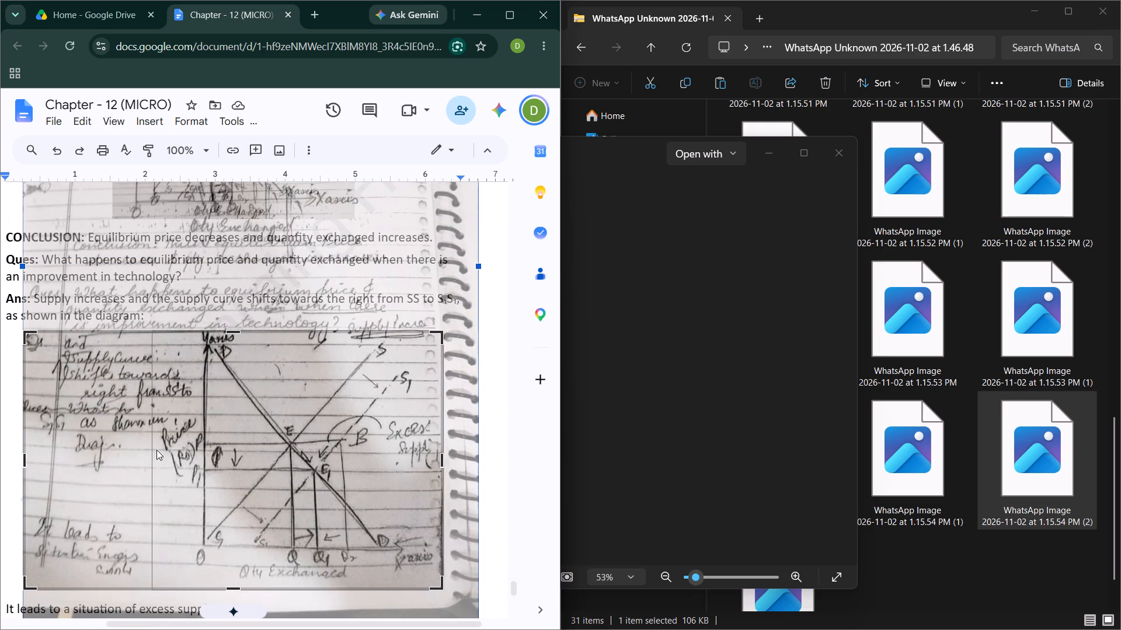
{"action": "left_click_drag", "start_coordinate": [156, 450], "coordinate": [162, 450]}
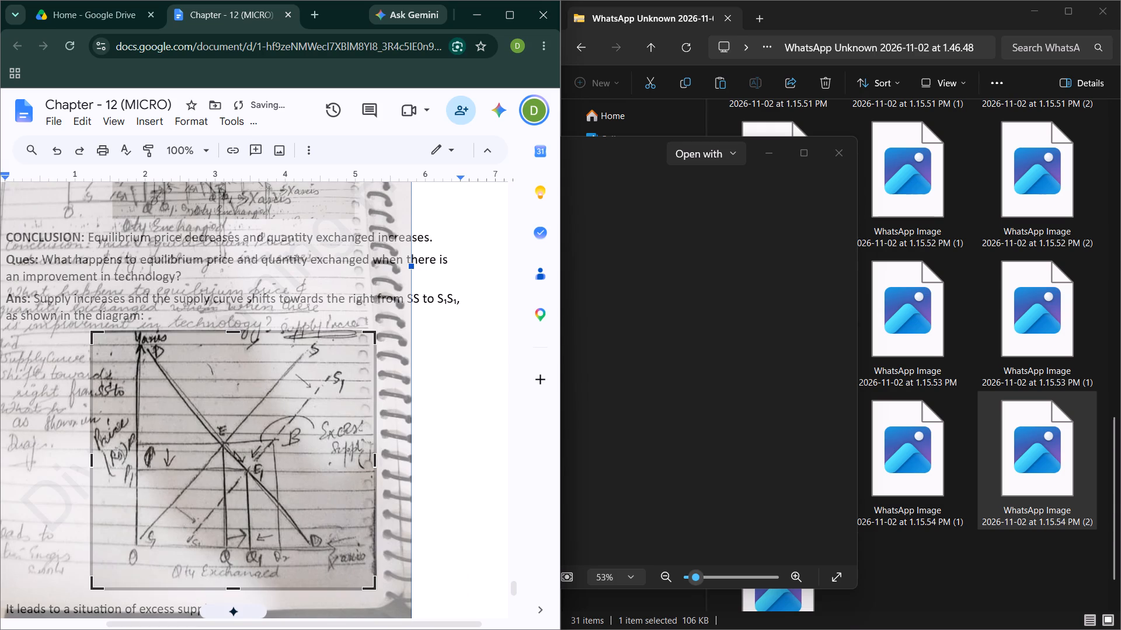
{"action": "left_click", "coordinate": [445, 399]}
Shrink the cropped improvement-in-technology diagram proportionally to about three-quarters of its width.
{"action": "left_click", "coordinate": [260, 441]}
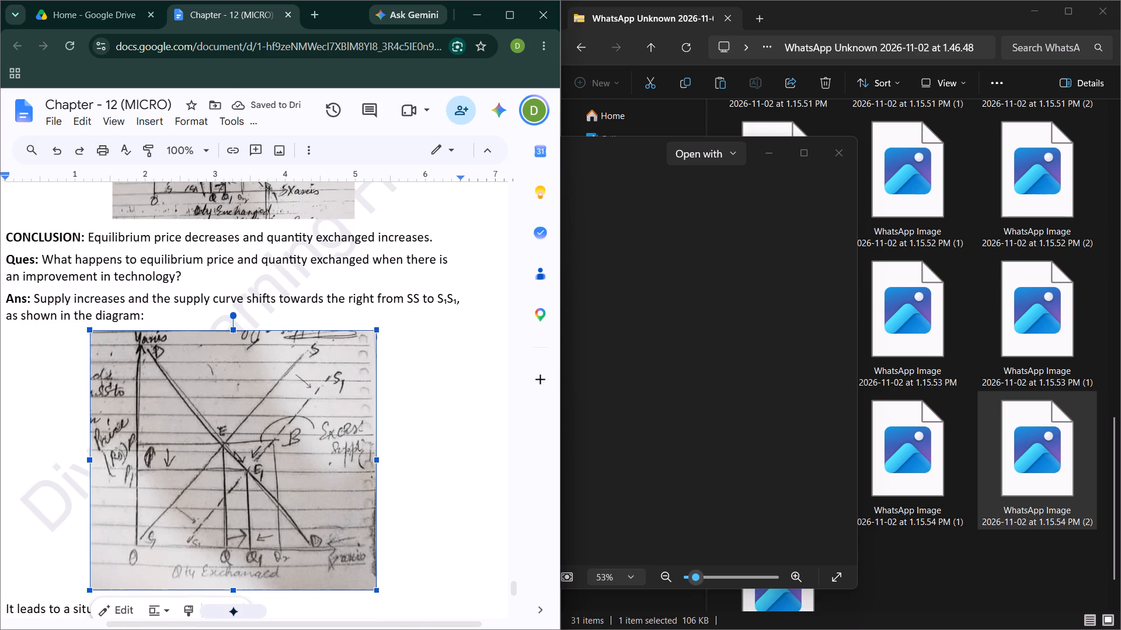
{"action": "left_click_drag", "start_coordinate": [375, 590], "coordinate": [300, 492]}
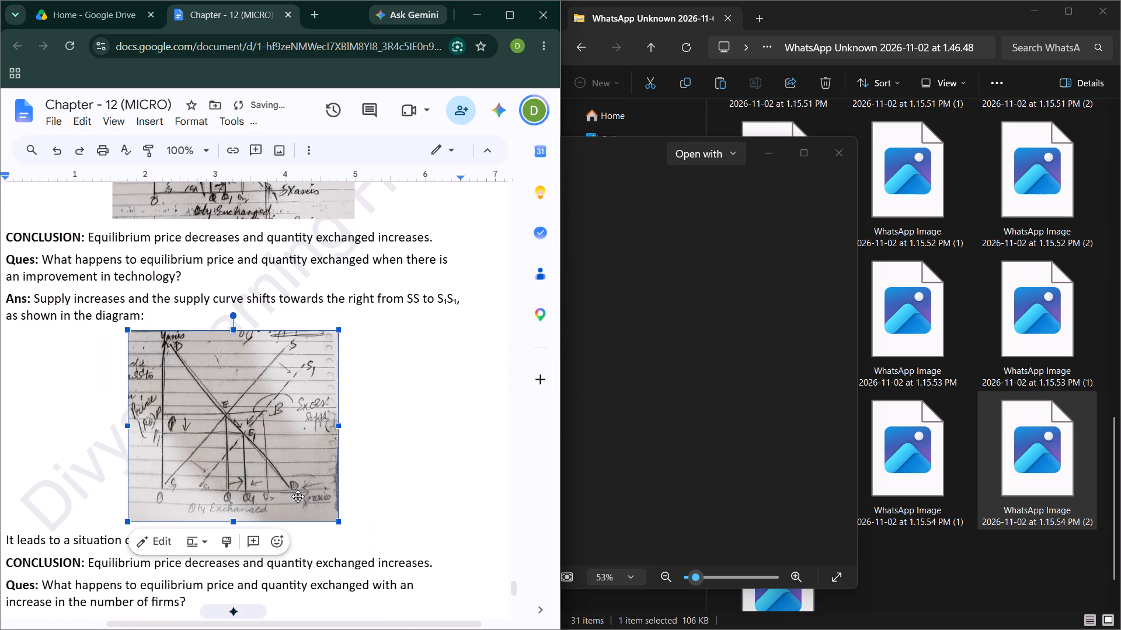
Find the placeholder for the increase-in-number-of-firms answer, and copy the photo WhatsApp Image 2026-11-02 at 1.15.54 PM (3) from the images folder.
{"action": "scroll", "coordinate": [304, 481], "scroll_direction": "down", "scroll_amount": 7}
{"action": "scroll", "coordinate": [282, 410], "scroll_direction": "up", "scroll_amount": 1}
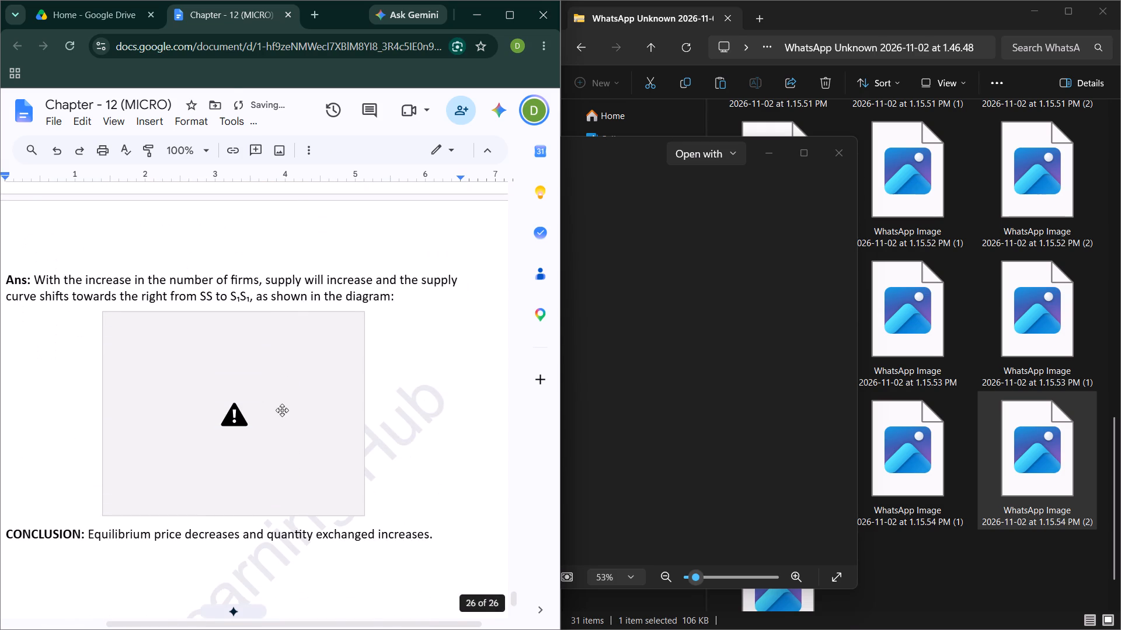
{"action": "scroll", "coordinate": [282, 410], "scroll_direction": "up", "scroll_amount": 3}
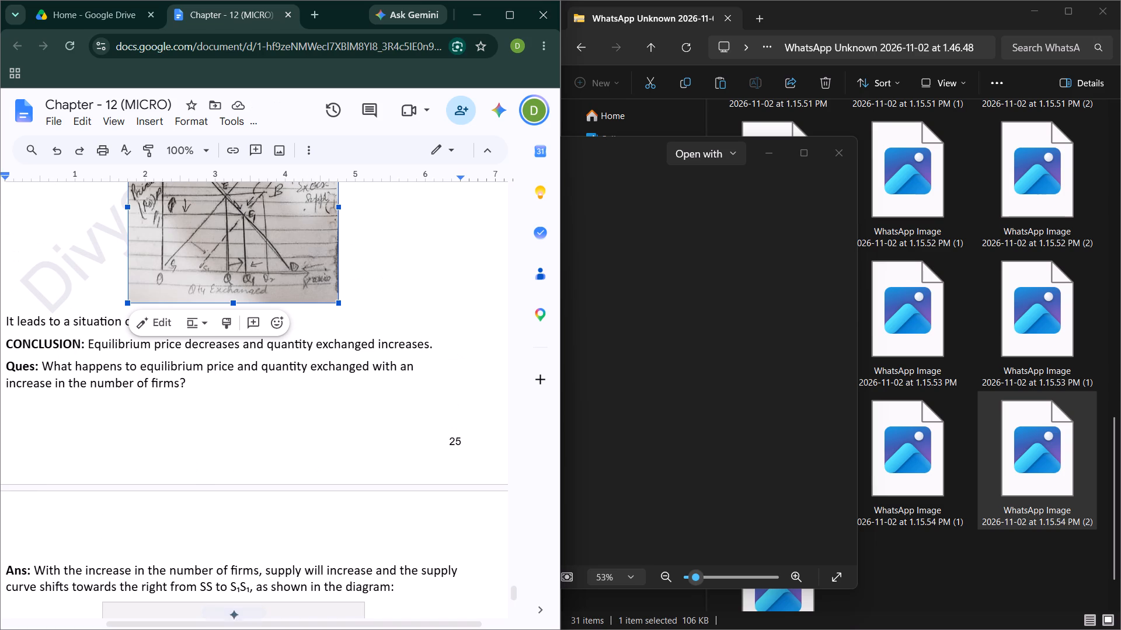
{"action": "scroll", "coordinate": [258, 451], "scroll_direction": "down", "scroll_amount": 4}
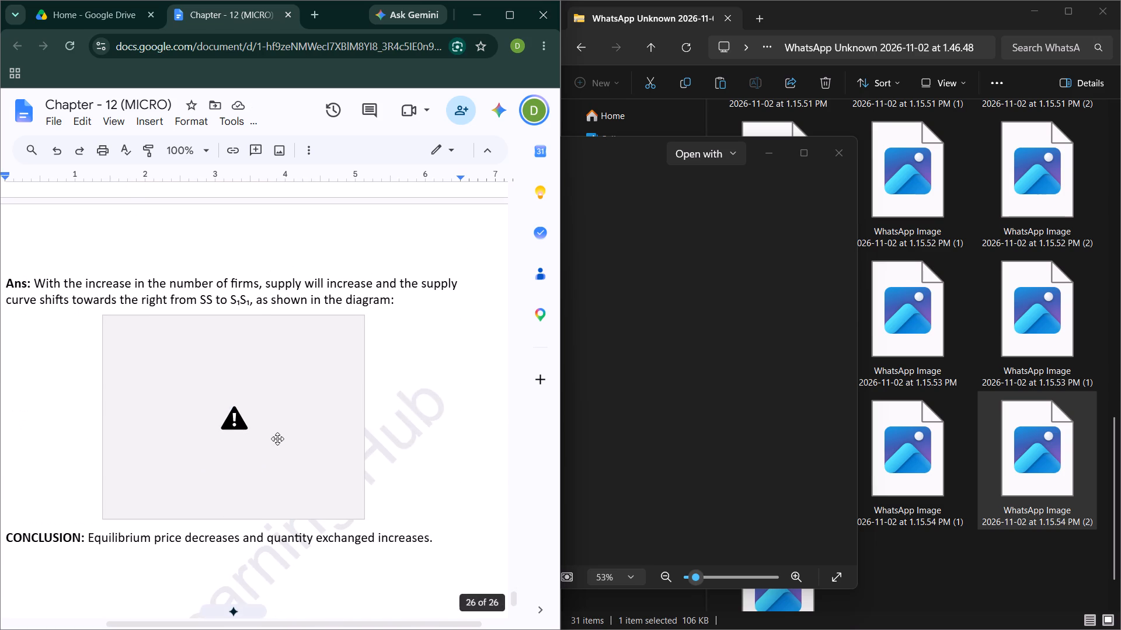
{"action": "scroll", "coordinate": [277, 439], "scroll_direction": "down", "scroll_amount": 6}
{"action": "scroll", "coordinate": [277, 439], "scroll_direction": "up", "scroll_amount": 3}
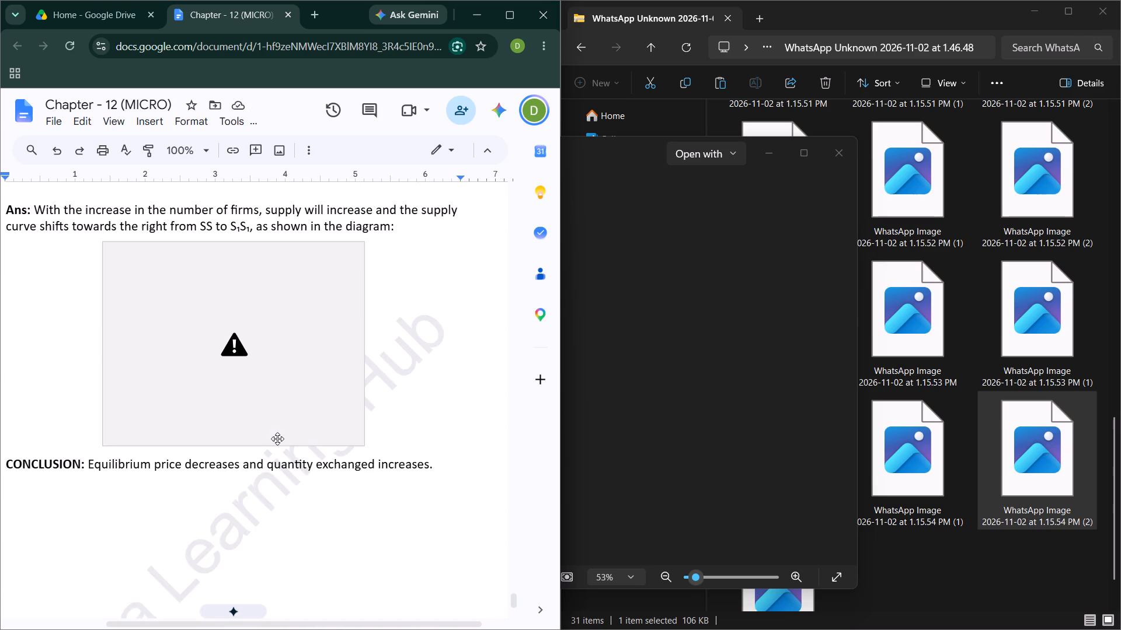
{"action": "scroll", "coordinate": [277, 439], "scroll_direction": "up", "scroll_amount": 3}
{"action": "left_click", "coordinate": [891, 13]}
{"action": "scroll", "coordinate": [1004, 389], "scroll_direction": "down", "scroll_amount": 3}
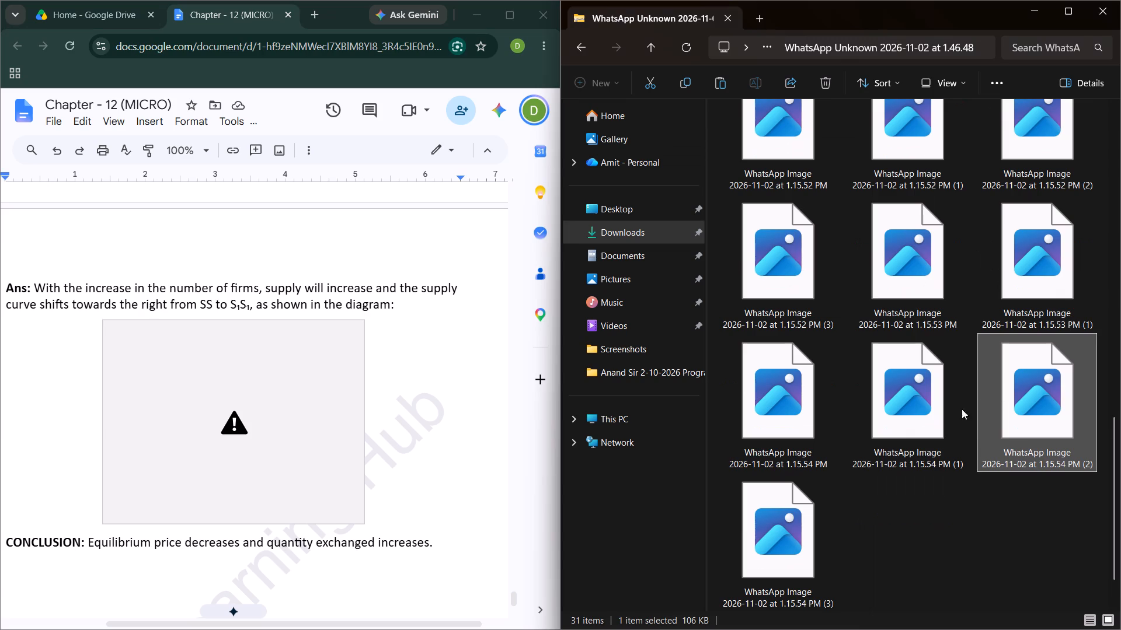
{"action": "double_click", "coordinate": [815, 523]}
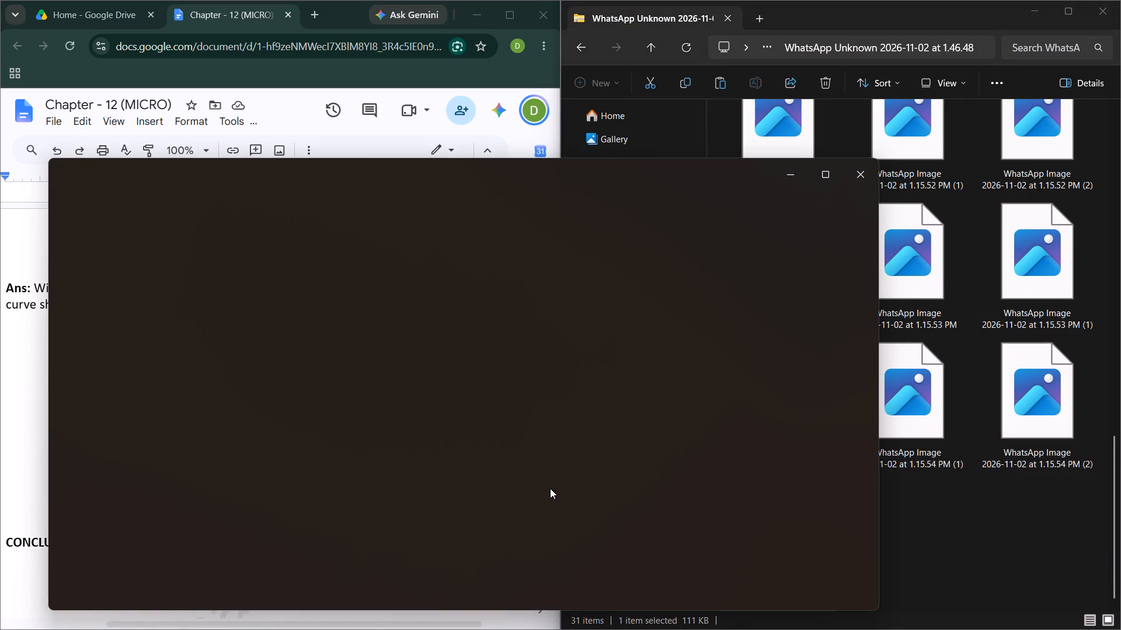
{"action": "right_click", "coordinate": [441, 377]}
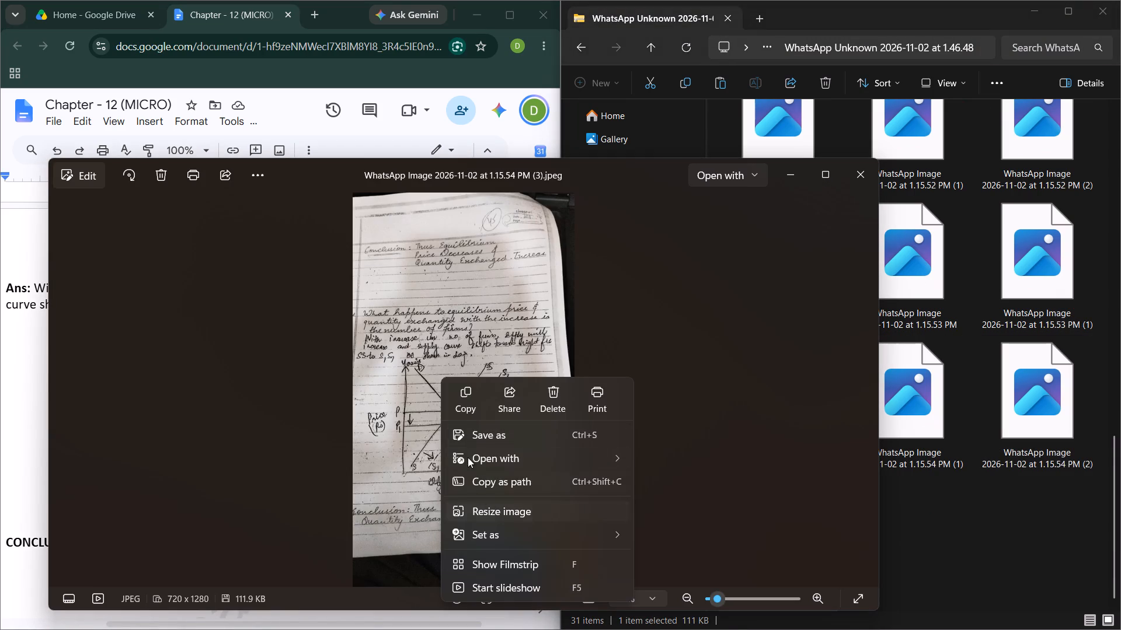
{"action": "left_click", "coordinate": [464, 394]}
{"action": "left_click", "coordinate": [855, 182]}
Replace the placeholder under the number-of-firms answer with the copied photo and open it for cropping.
{"action": "scroll", "coordinate": [336, 535], "scroll_direction": "down", "scroll_amount": 5}
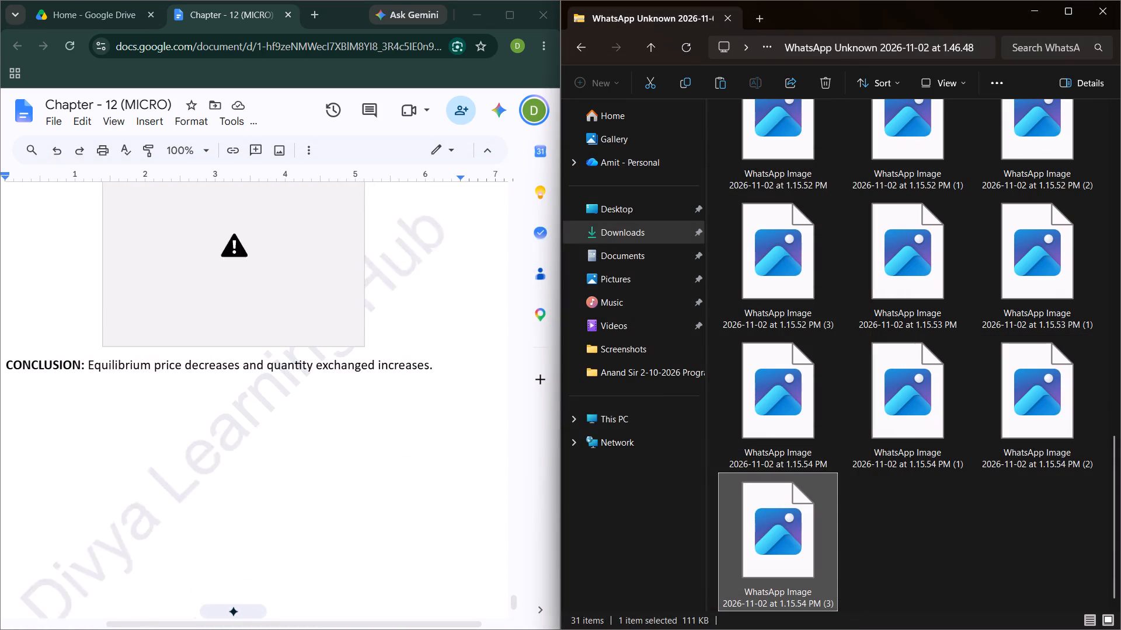
{"action": "scroll", "coordinate": [229, 341], "scroll_direction": "up", "scroll_amount": 4}
{"action": "right_click", "coordinate": [231, 337]}
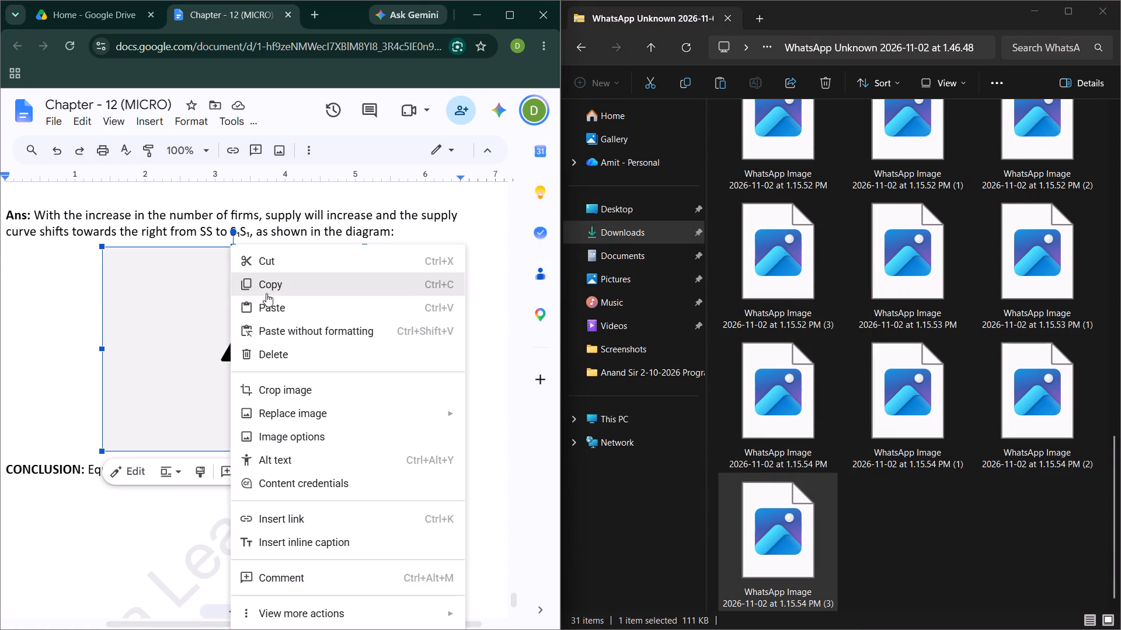
{"action": "left_click", "coordinate": [278, 316]}
{"action": "triple_click", "coordinate": [342, 374]}
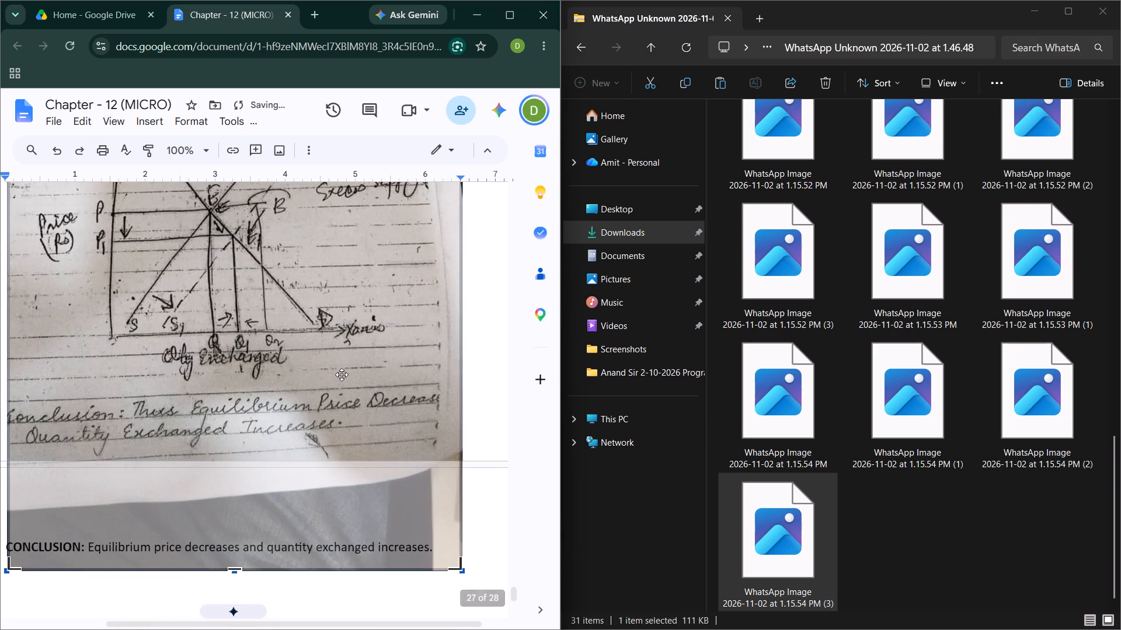
Crop the number-of-firms photo to its Excess Supply diagram, removing the header and question above, the conclusion below, and the strips along both sides.
{"action": "left_click_drag", "start_coordinate": [460, 566], "coordinate": [407, 446]}
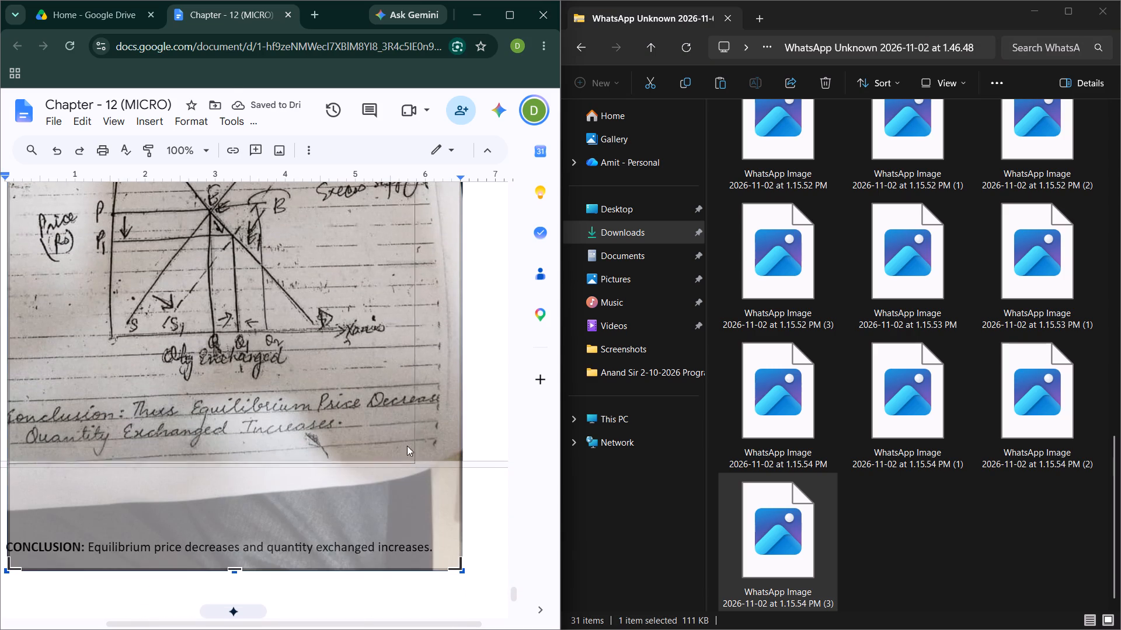
{"action": "left_click_drag", "start_coordinate": [407, 446], "coordinate": [409, 381]}
{"action": "scroll", "coordinate": [406, 392], "scroll_direction": "up", "scroll_amount": 4}
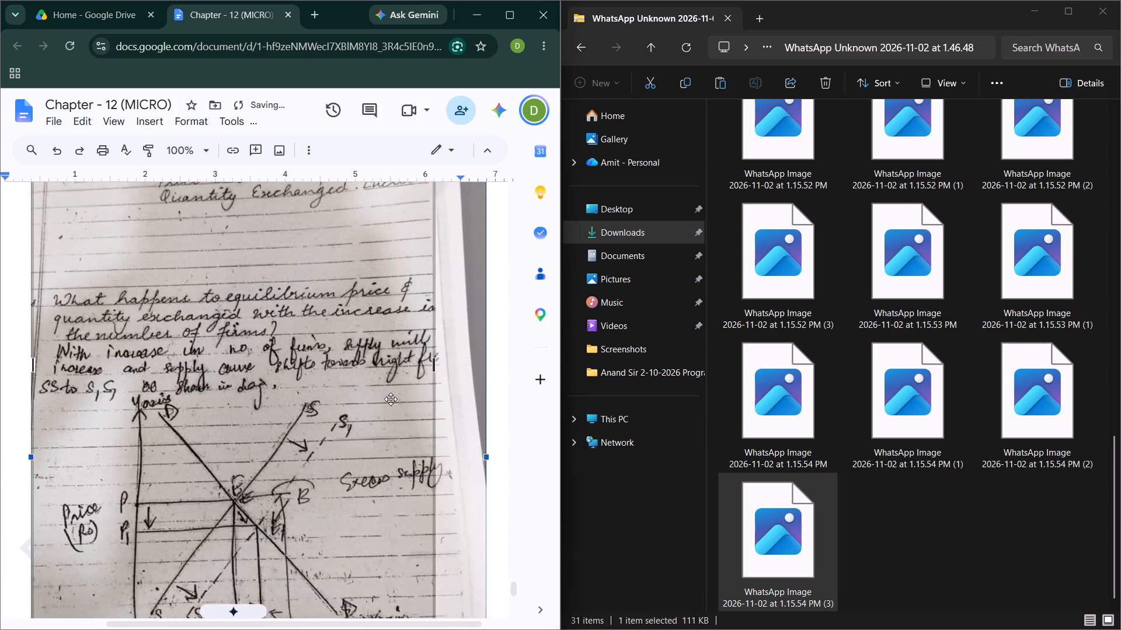
{"action": "scroll", "coordinate": [391, 399], "scroll_direction": "up", "scroll_amount": 3}
{"action": "left_click_drag", "start_coordinate": [433, 278], "coordinate": [434, 463]}
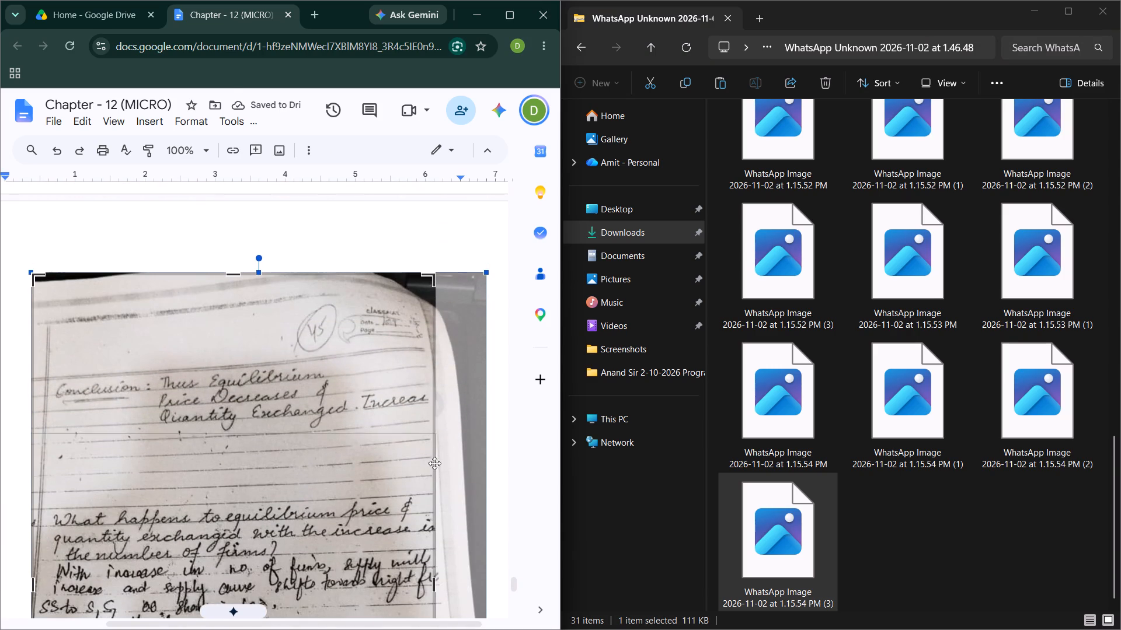
{"action": "left_click_drag", "start_coordinate": [434, 463], "coordinate": [440, 533]}
{"action": "scroll", "coordinate": [429, 504], "scroll_direction": "down", "scroll_amount": 2}
{"action": "scroll", "coordinate": [422, 489], "scroll_direction": "up", "scroll_amount": 9}
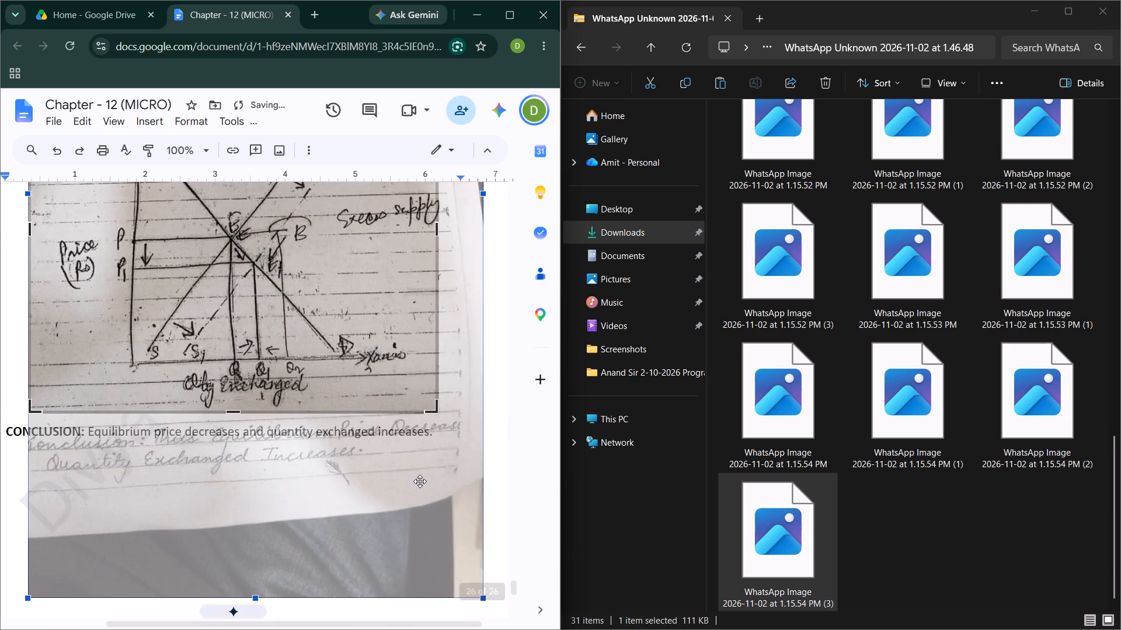
{"action": "scroll", "coordinate": [420, 481], "scroll_direction": "up", "scroll_amount": 3}
{"action": "left_click_drag", "start_coordinate": [436, 268], "coordinate": [437, 356]}
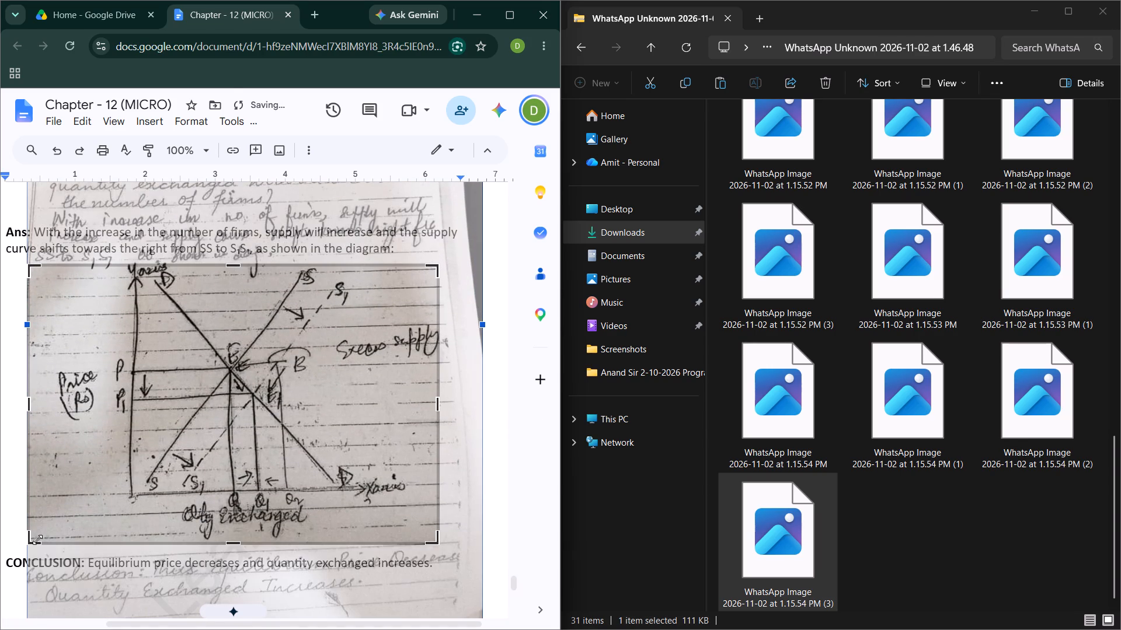
{"action": "left_click_drag", "start_coordinate": [33, 539], "coordinate": [58, 537]}
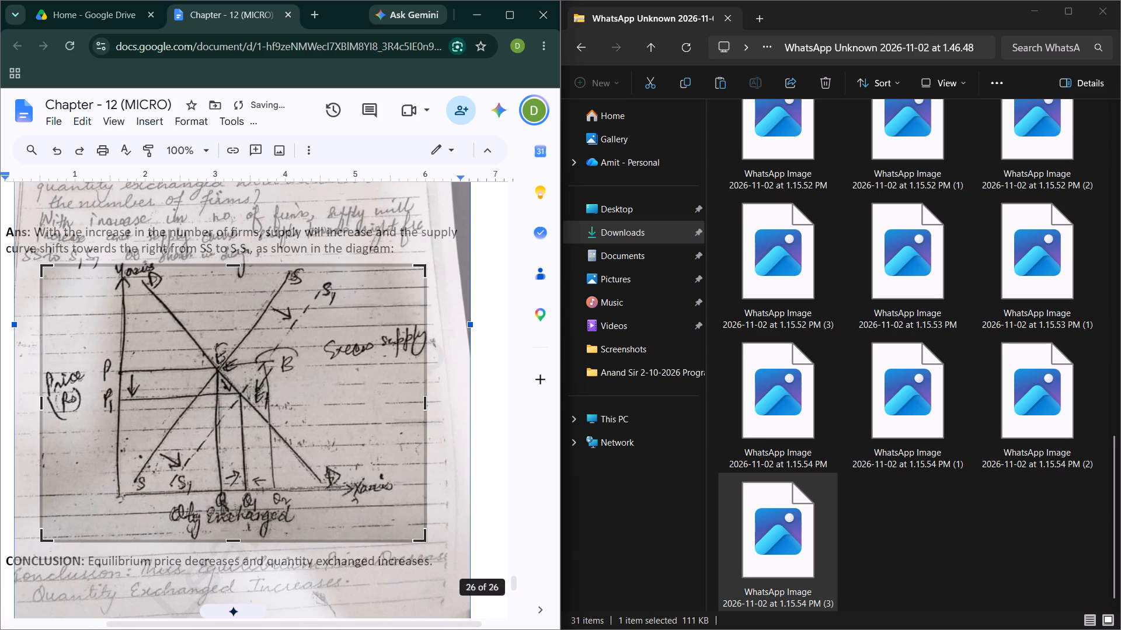
{"action": "left_click", "coordinate": [491, 355]}
Shrink the cropped number-of-firms diagram proportionally to about two-thirds of its width.
{"action": "left_click", "coordinate": [388, 375]}
{"action": "left_click_drag", "start_coordinate": [430, 545], "coordinate": [305, 393]}
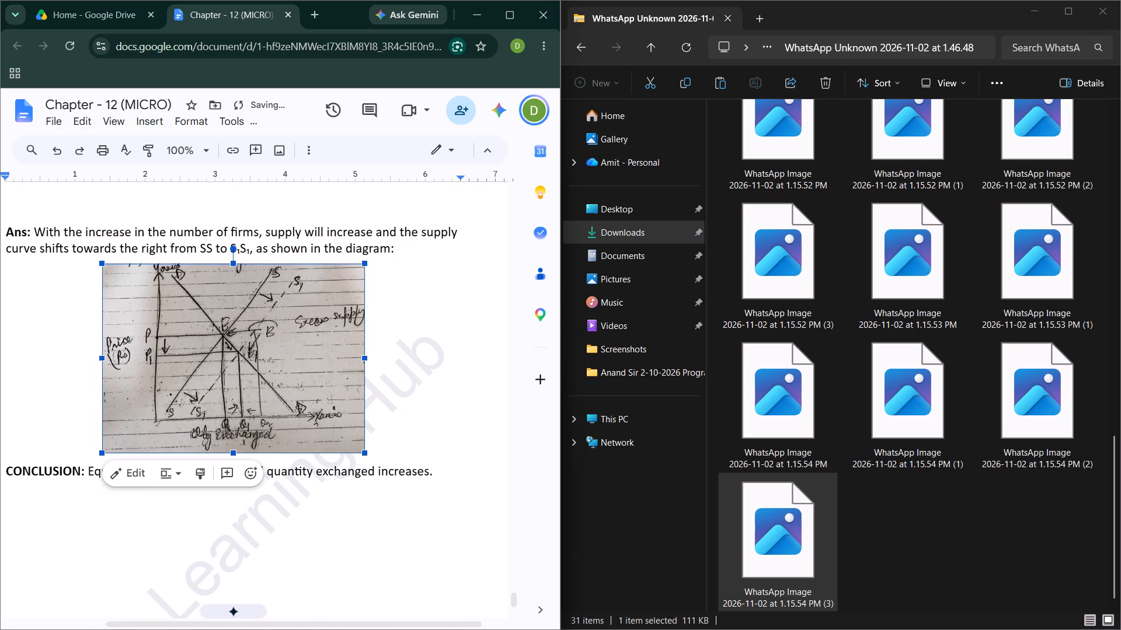
{"action": "left_click", "coordinate": [430, 370]}
Review the placed diagrams and their answers from the number-of-firms question back through the preceding pages.
{"action": "scroll", "coordinate": [427, 414], "scroll_direction": "up", "scroll_amount": 1}
{"action": "scroll", "coordinate": [555, 359], "scroll_direction": "up", "scroll_amount": 11}
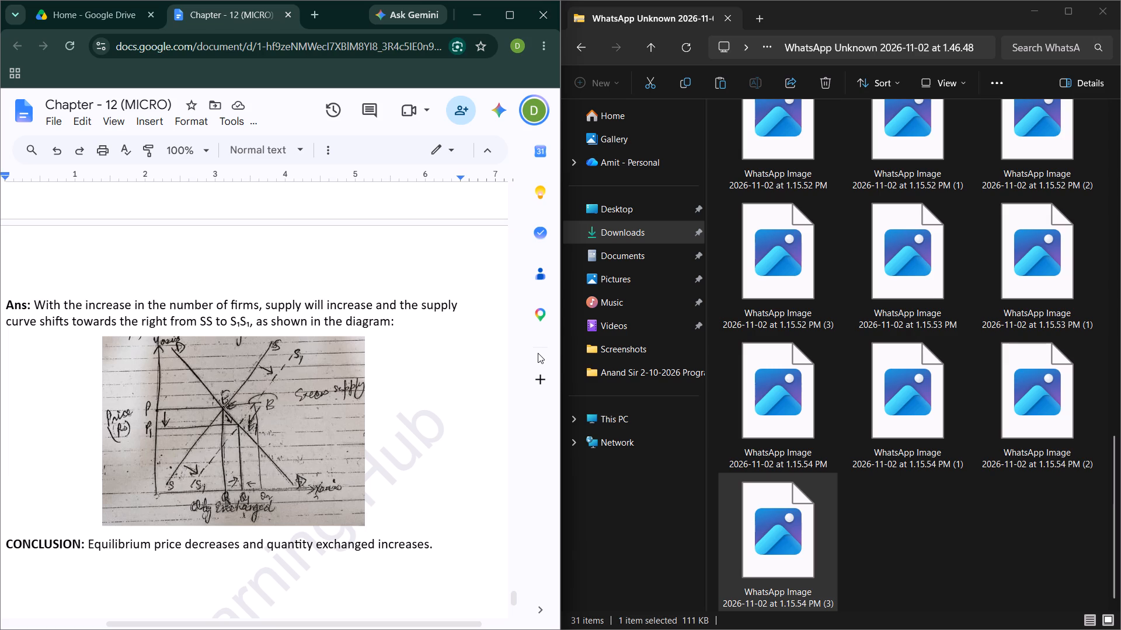
{"action": "scroll", "coordinate": [380, 341], "scroll_direction": "up", "scroll_amount": 15}
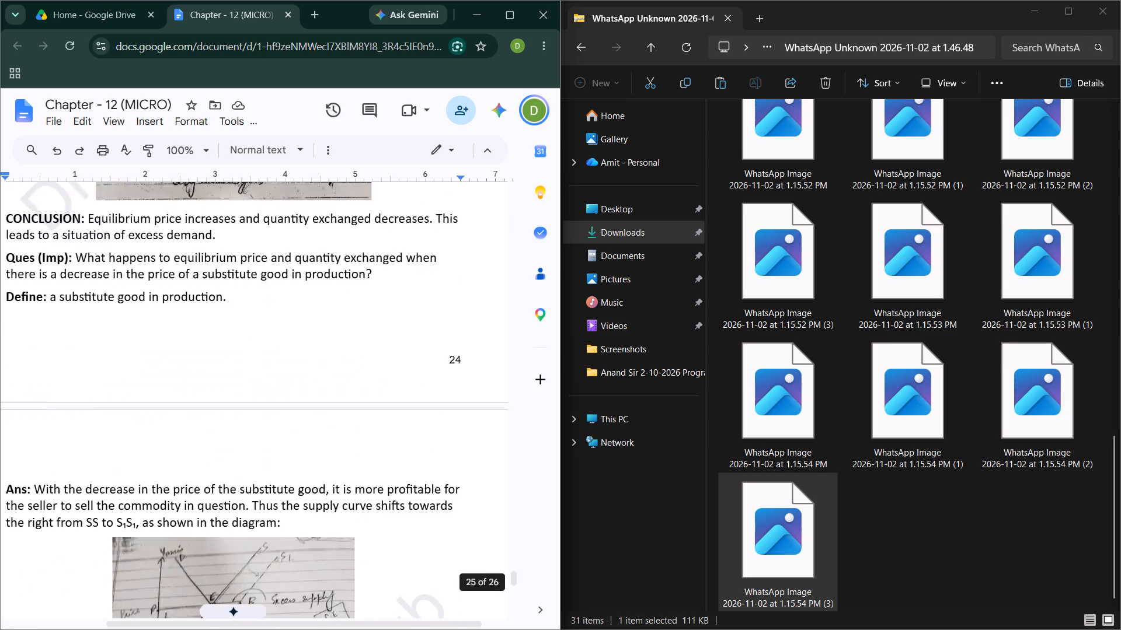
{"action": "scroll", "coordinate": [380, 341], "scroll_direction": "up", "scroll_amount": 20}
{"action": "scroll", "coordinate": [380, 341], "scroll_direction": "up", "scroll_amount": 9}
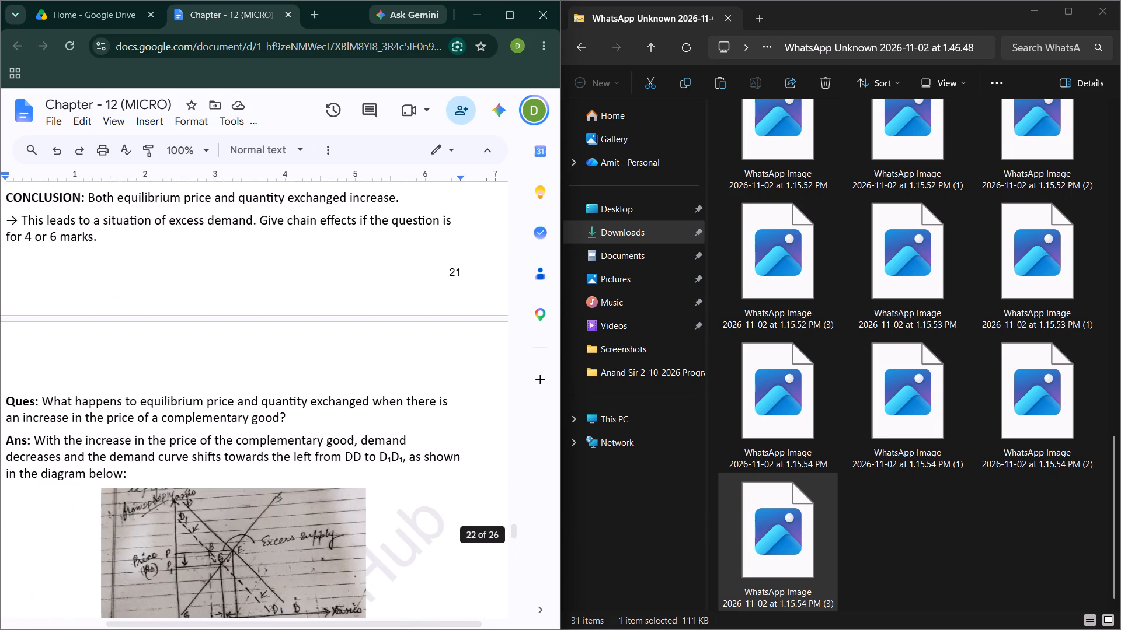
Review the pages from the complementary-good answer back to the questions on demand and supply shifting in opposite directions.
{"action": "scroll", "coordinate": [380, 341], "scroll_direction": "up", "scroll_amount": 10}
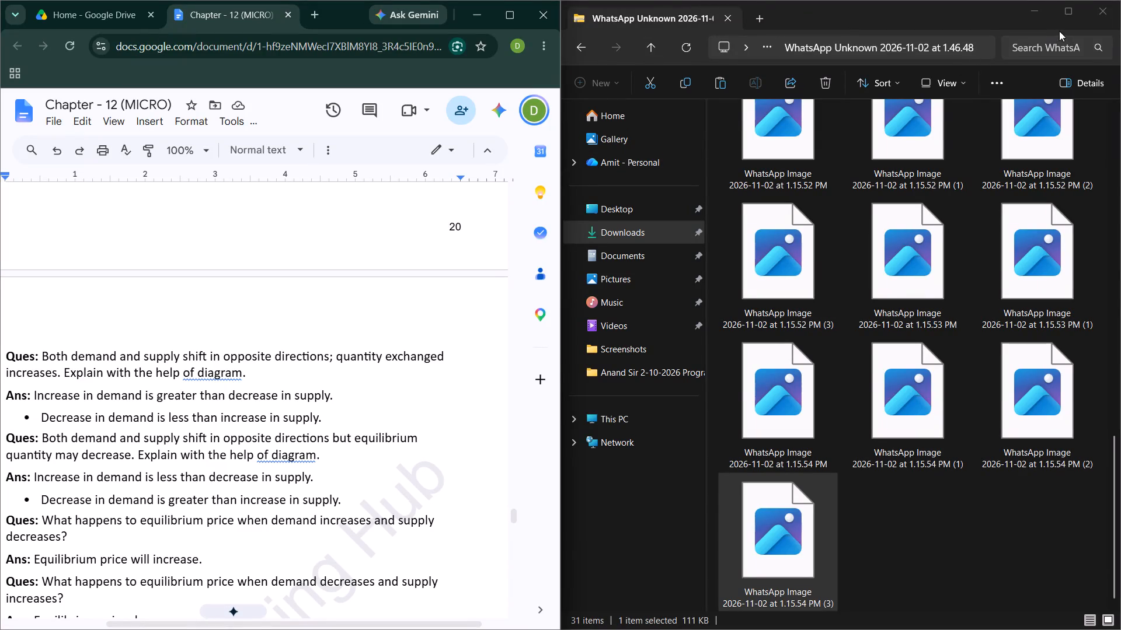
Close the WhatsApp images folder window and the photo viewer windows left open behind it.
{"action": "scroll", "coordinate": [1021, 152], "scroll_direction": "up", "scroll_amount": 16}
{"action": "left_click", "coordinate": [1102, 0]}
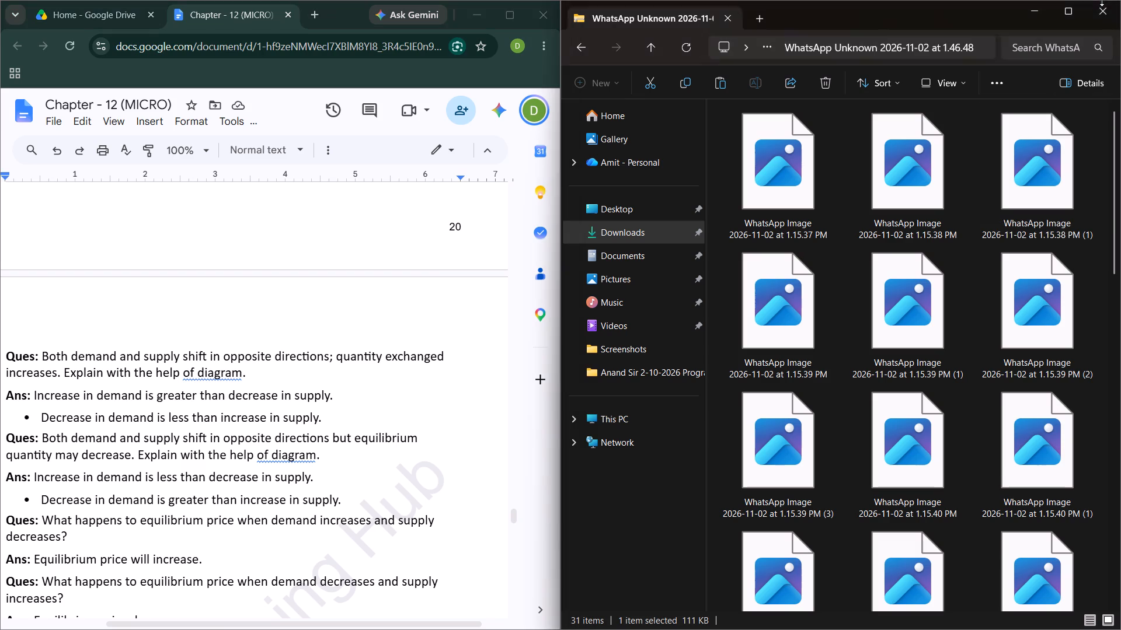
{"action": "left_click", "coordinate": [1107, 18]}
{"action": "left_click", "coordinate": [835, 159]}
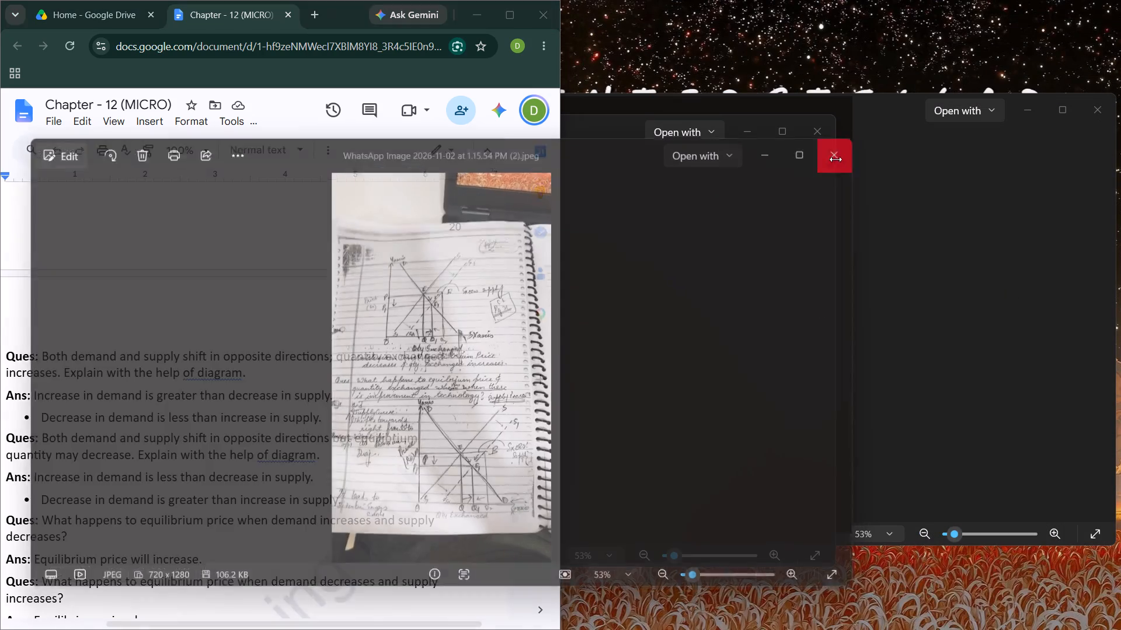
{"action": "left_click", "coordinate": [826, 143]}
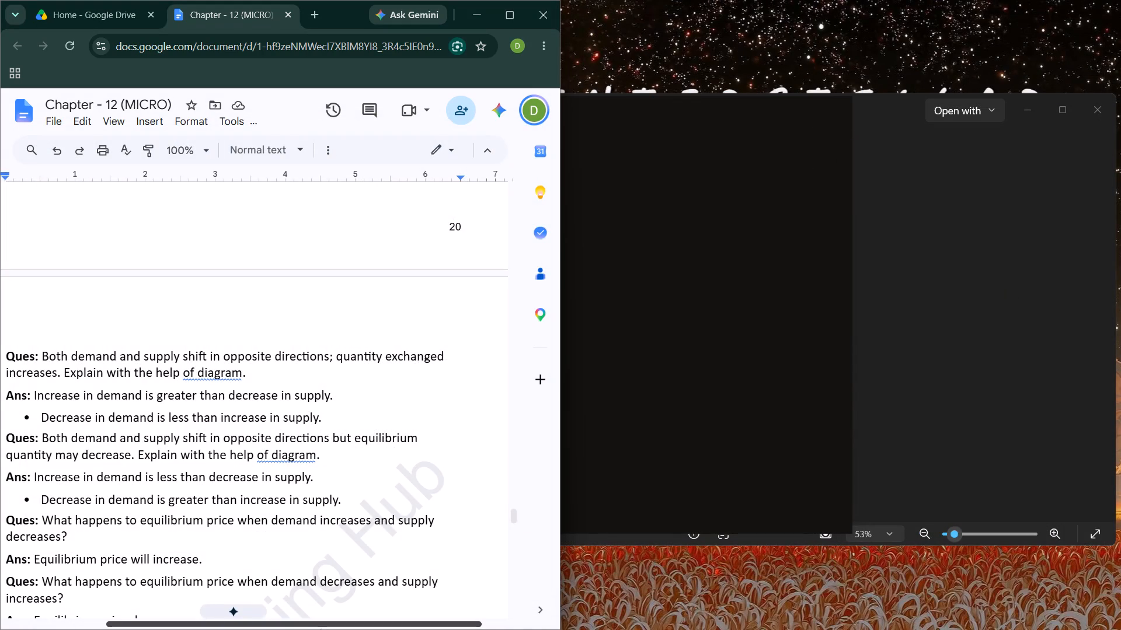